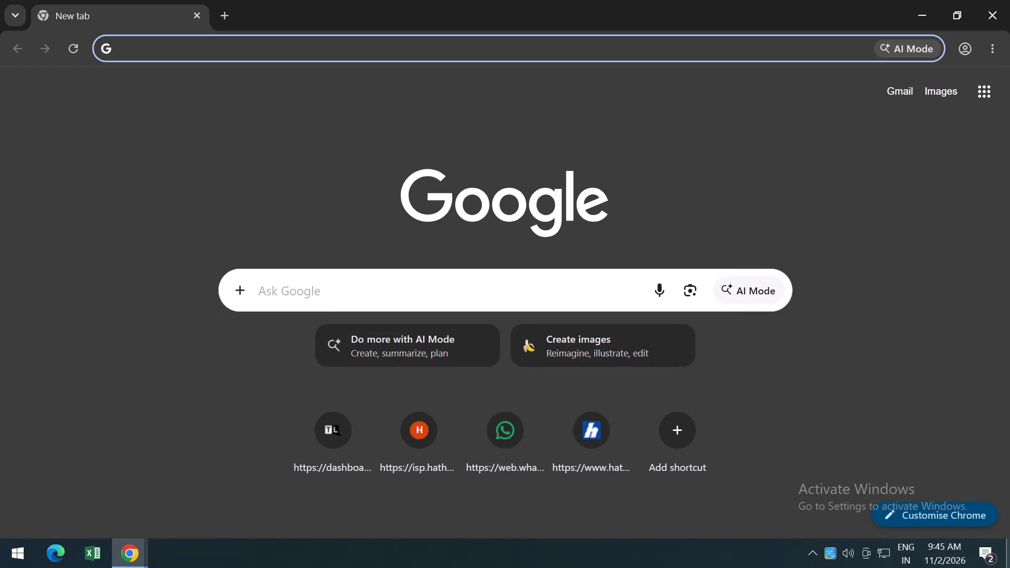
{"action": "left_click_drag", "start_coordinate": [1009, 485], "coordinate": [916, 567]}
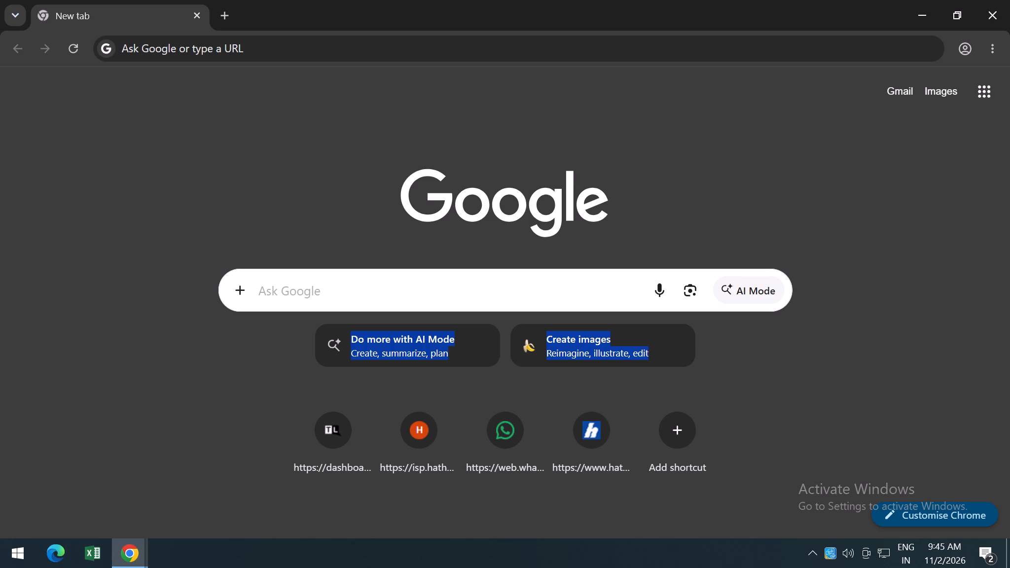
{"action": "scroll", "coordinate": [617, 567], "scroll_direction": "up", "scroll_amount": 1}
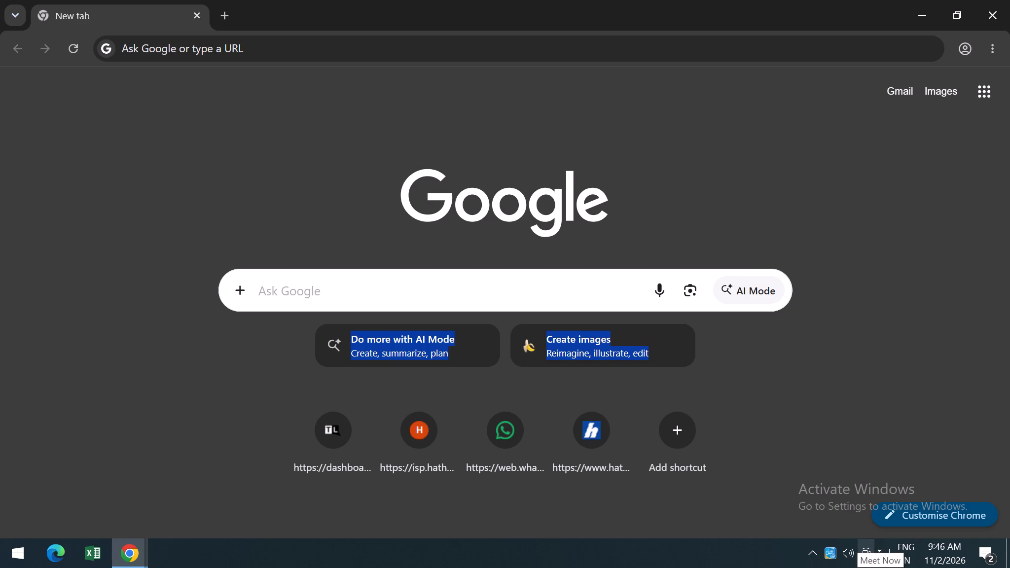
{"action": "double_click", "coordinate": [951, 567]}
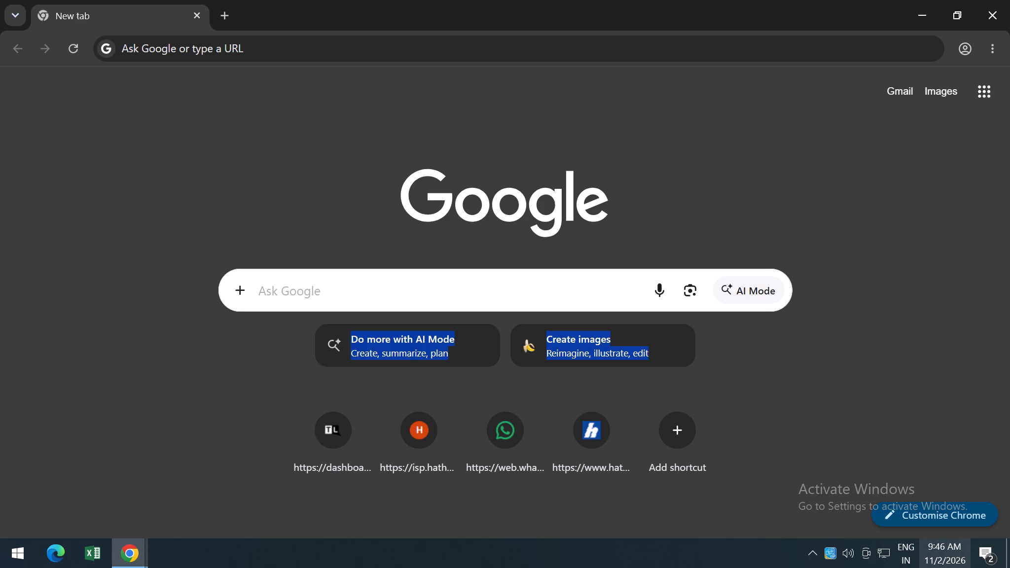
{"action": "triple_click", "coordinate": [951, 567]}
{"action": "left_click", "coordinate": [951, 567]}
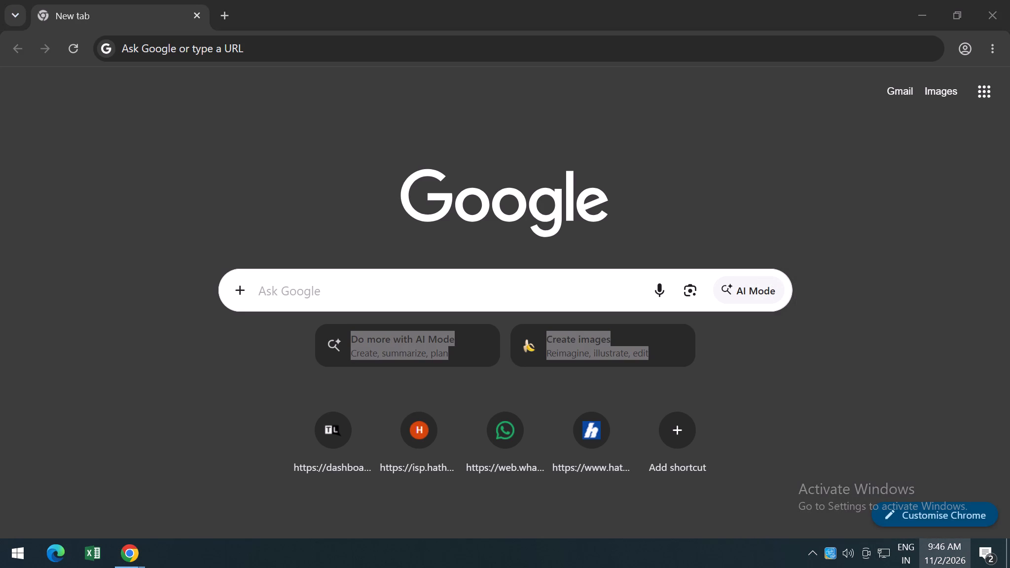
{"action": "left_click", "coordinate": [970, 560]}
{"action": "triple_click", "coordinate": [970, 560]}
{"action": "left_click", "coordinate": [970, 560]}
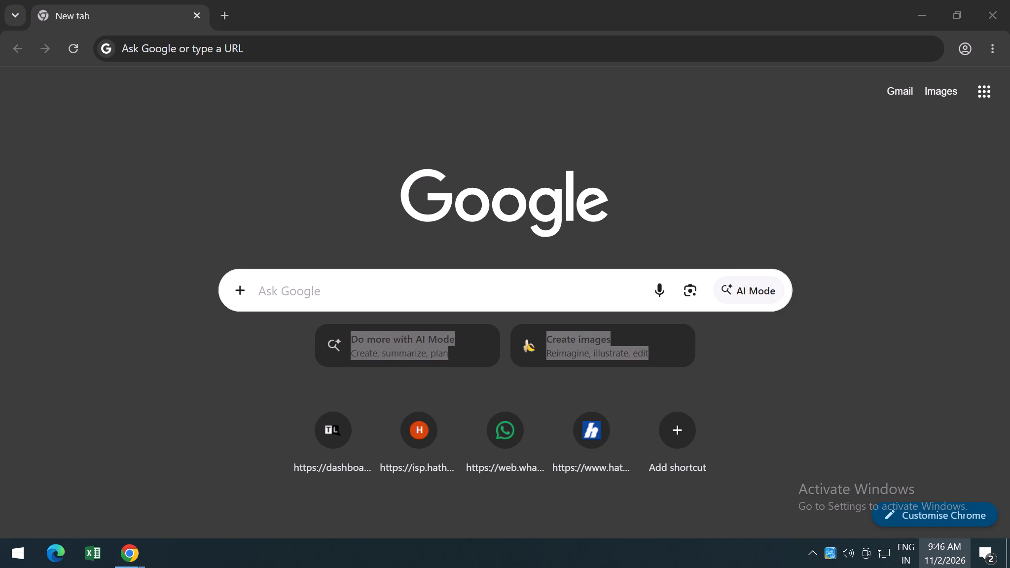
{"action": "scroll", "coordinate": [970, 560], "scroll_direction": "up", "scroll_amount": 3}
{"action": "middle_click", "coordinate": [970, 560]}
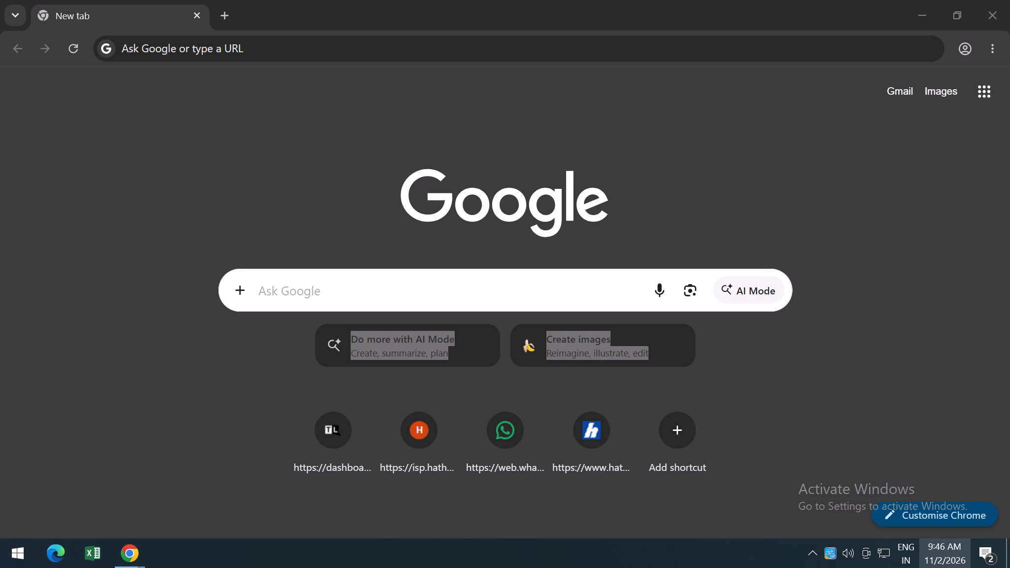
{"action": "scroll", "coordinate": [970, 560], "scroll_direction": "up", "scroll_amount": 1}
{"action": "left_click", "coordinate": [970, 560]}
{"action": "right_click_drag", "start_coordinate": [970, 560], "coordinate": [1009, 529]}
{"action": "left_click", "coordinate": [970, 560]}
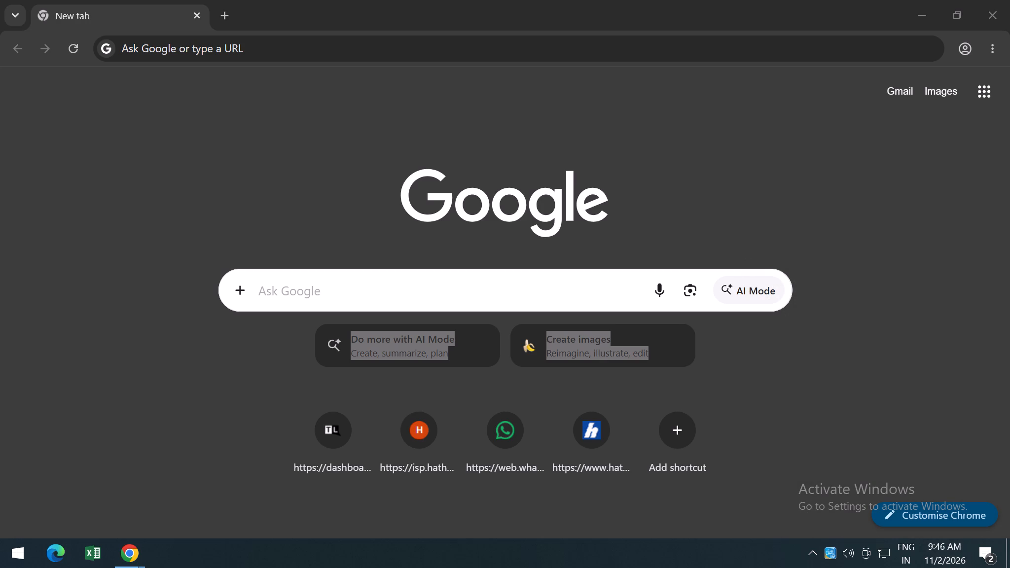
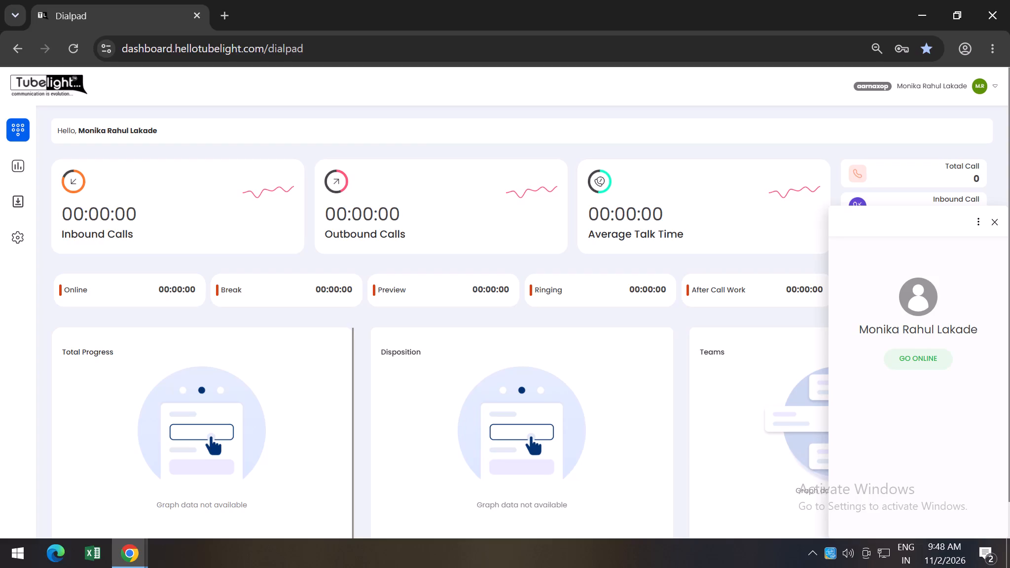
Go online as an agent in the Tubelight dialpad.
{"action": "left_click", "coordinate": [904, 360]}
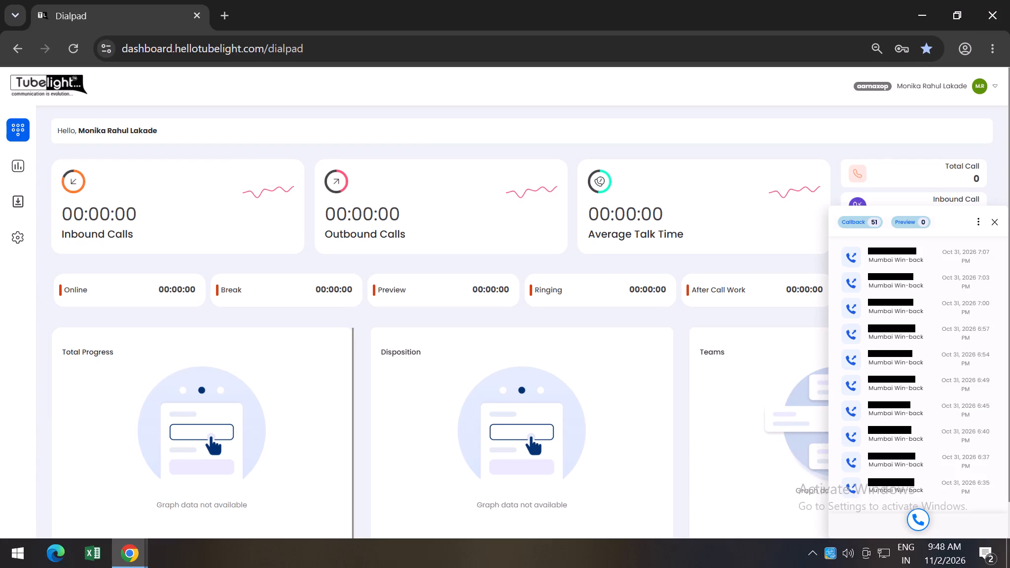
Open the browser history and delete the browsing data.
{"action": "key", "text": "ctrl+h"}
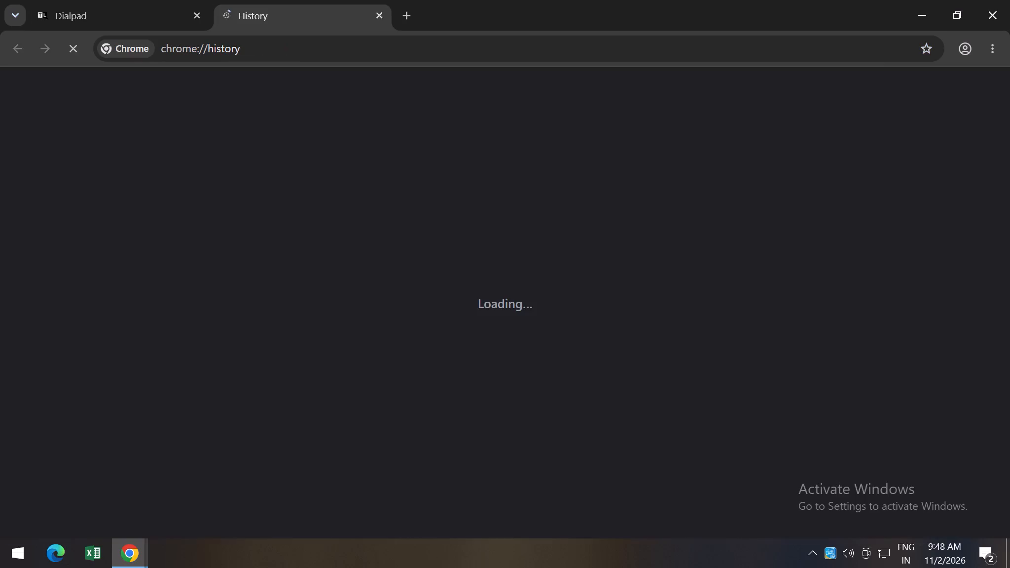
{"action": "left_click", "coordinate": [106, 187]}
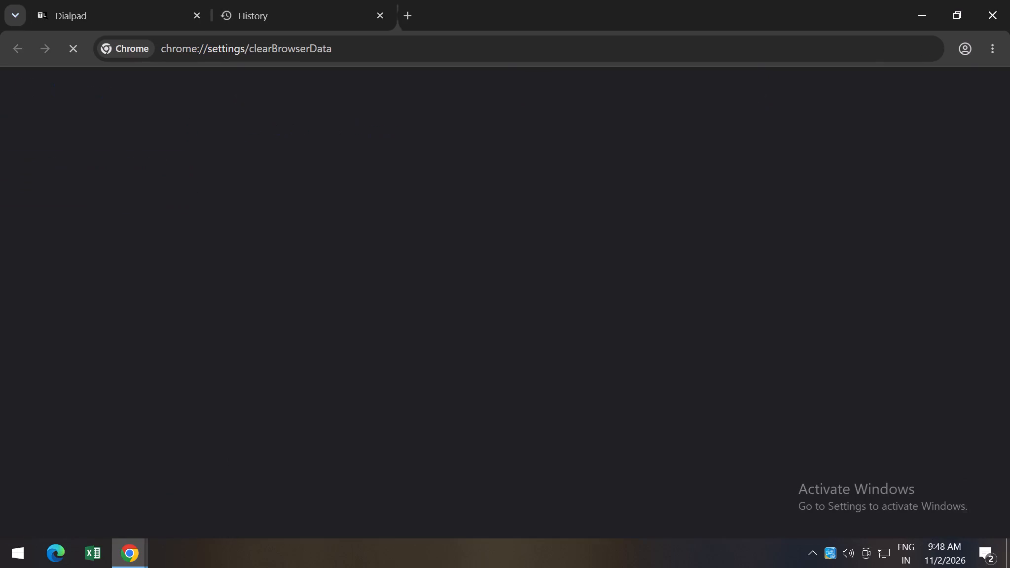
{"action": "left_click", "coordinate": [638, 495]}
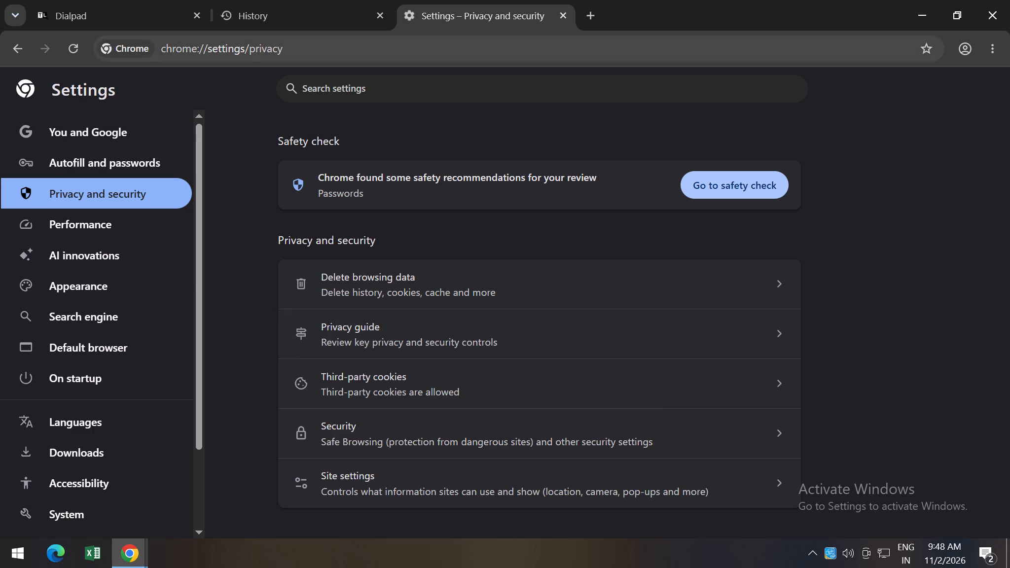
Close the History and Settings tabs and return to the Dialpad tab.
{"action": "left_click", "coordinate": [379, 17]}
{"action": "left_click", "coordinate": [379, 17]}
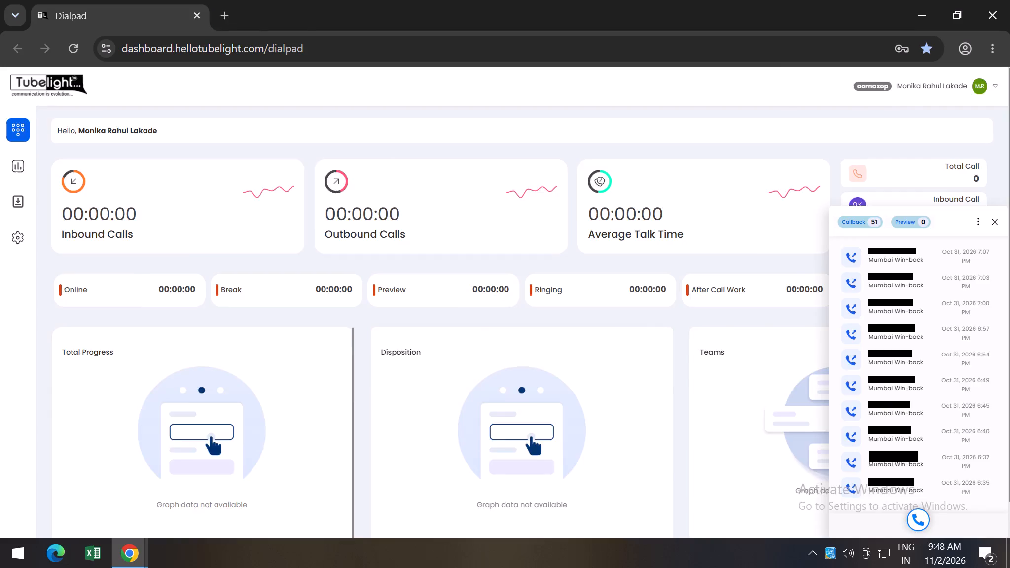
{"action": "left_click", "coordinate": [154, 10]}
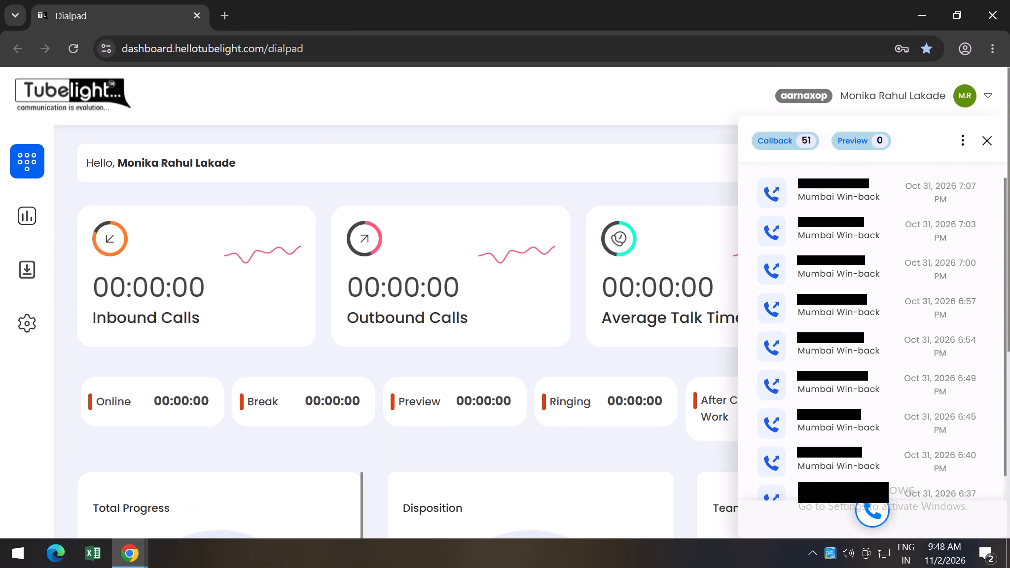
Reload the Tubelight dialpad page.
{"action": "key", "text": "ctrl+minus"}
{"action": "key", "text": "ctrl+minus"}
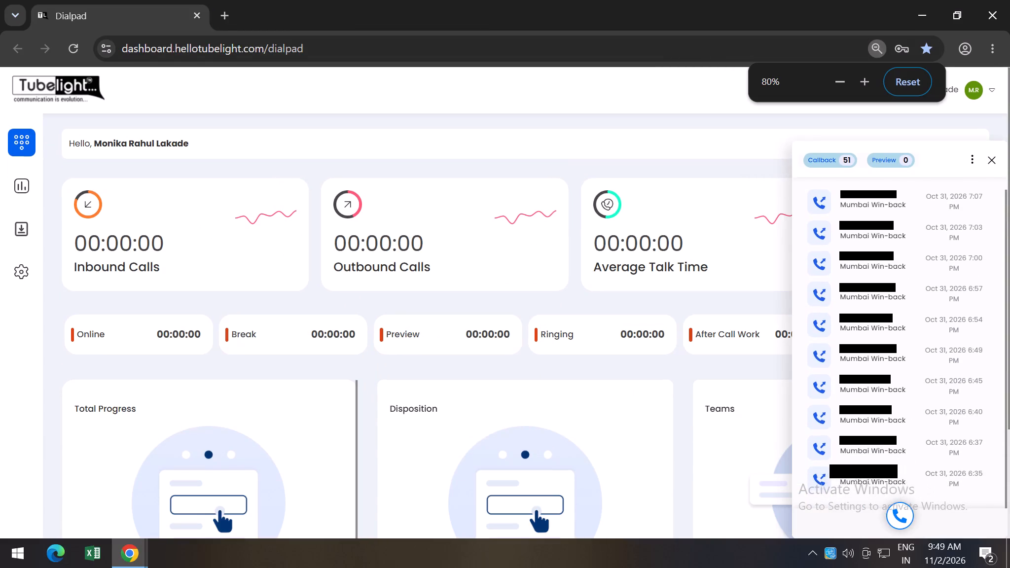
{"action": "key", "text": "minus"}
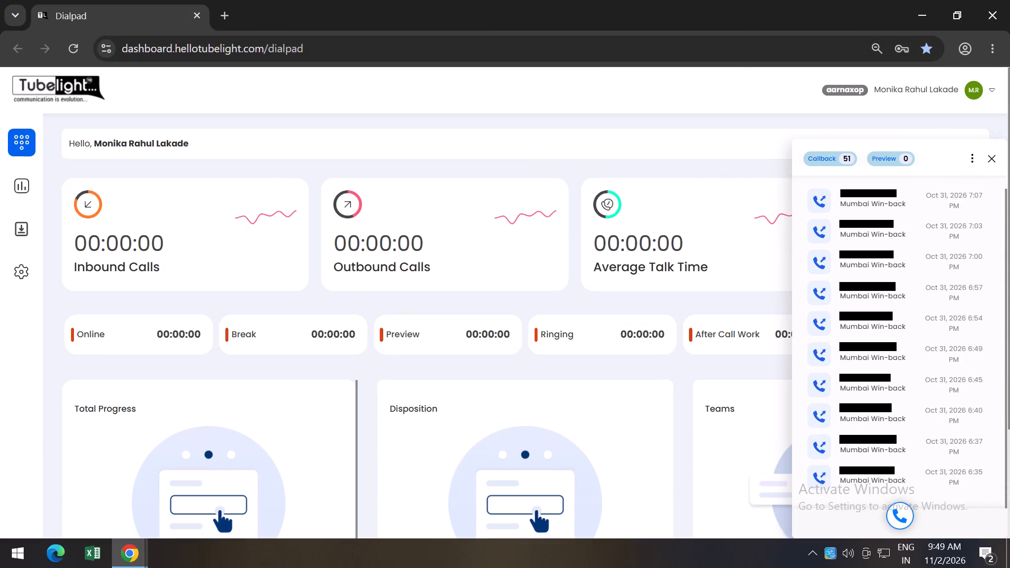
{"action": "key", "text": "F5"}
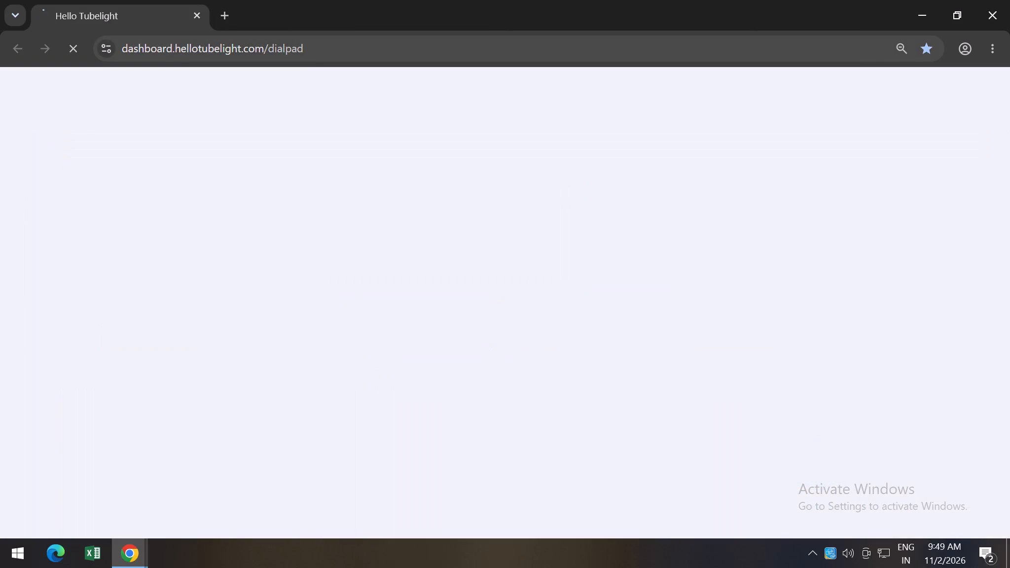
{"action": "left_click", "coordinate": [665, 312]}
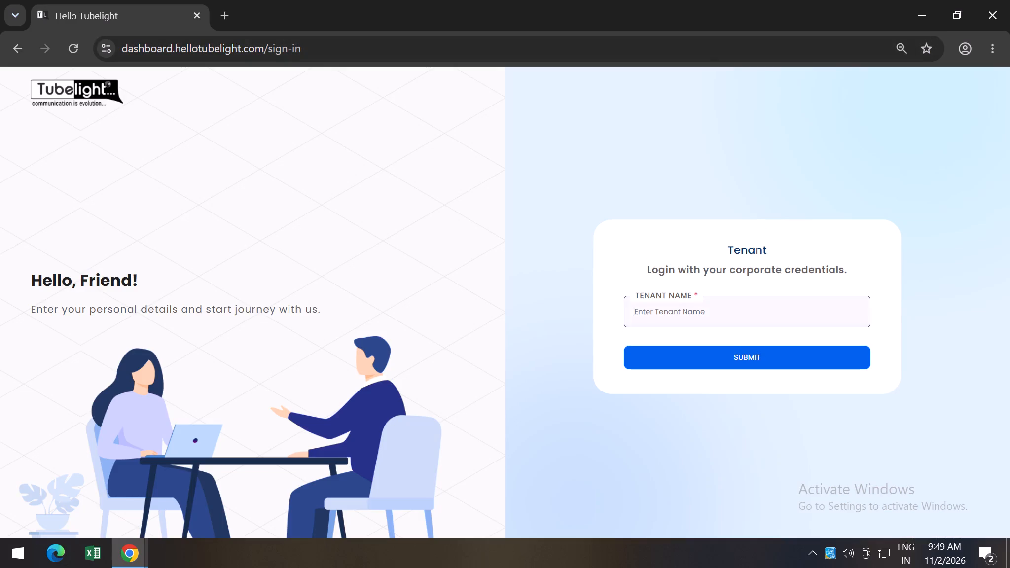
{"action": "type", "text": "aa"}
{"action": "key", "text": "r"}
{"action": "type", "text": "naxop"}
{"action": "left_click", "coordinate": [697, 353]}
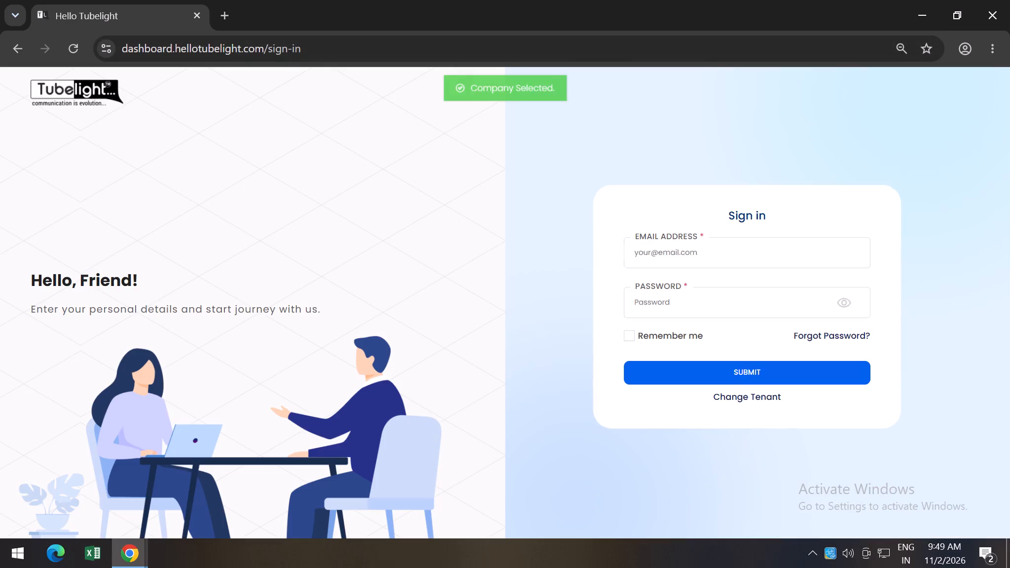
{"action": "left_click", "coordinate": [699, 368]}
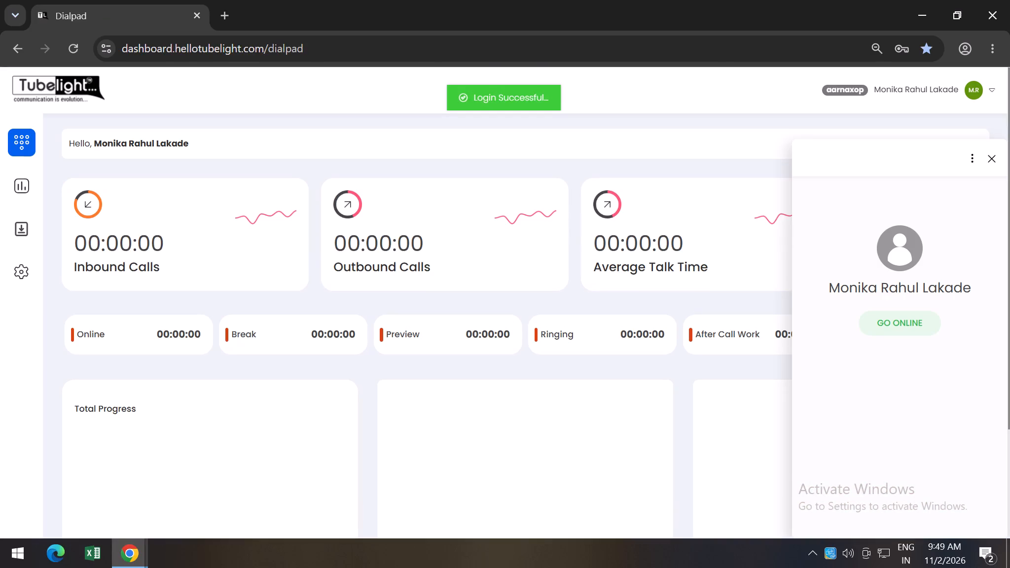
Set the dialpad page's zoom level to 67%.
{"action": "key", "text": "ctrl+minus"}
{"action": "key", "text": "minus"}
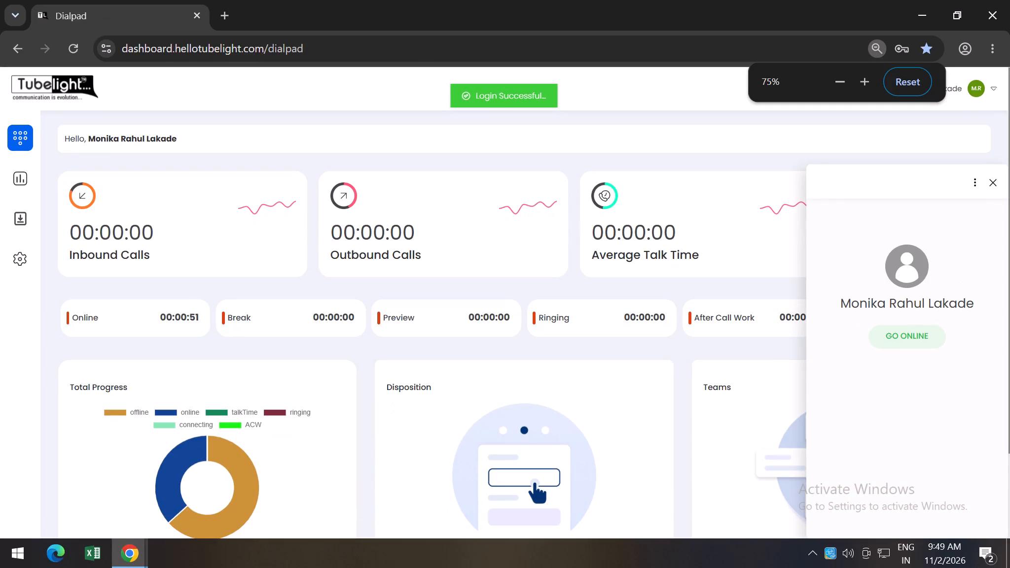
{"action": "key", "text": "ctrl+minus"}
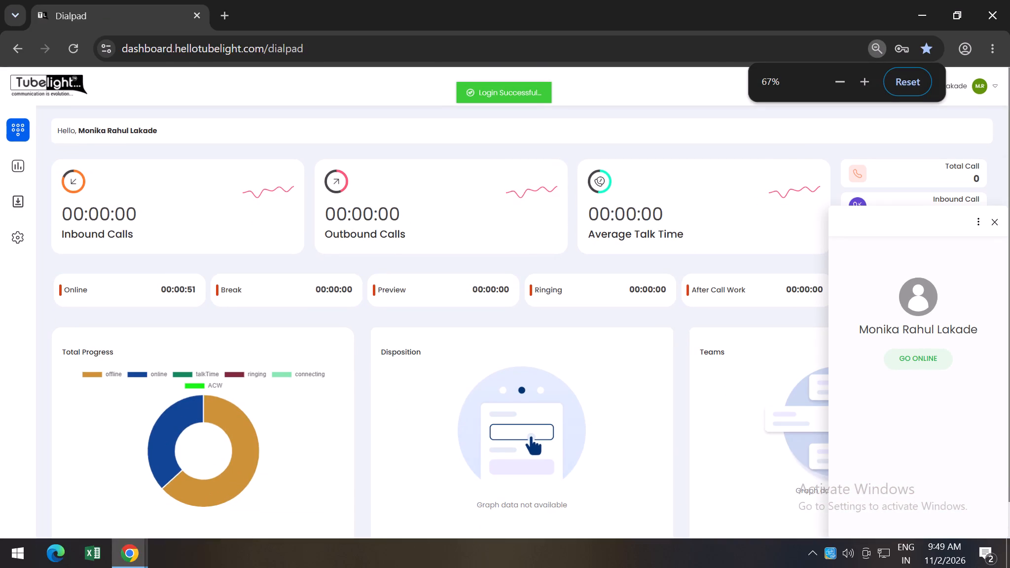
Open a new browser tab alongside the dialpad.
{"action": "left_click", "coordinate": [226, 20]}
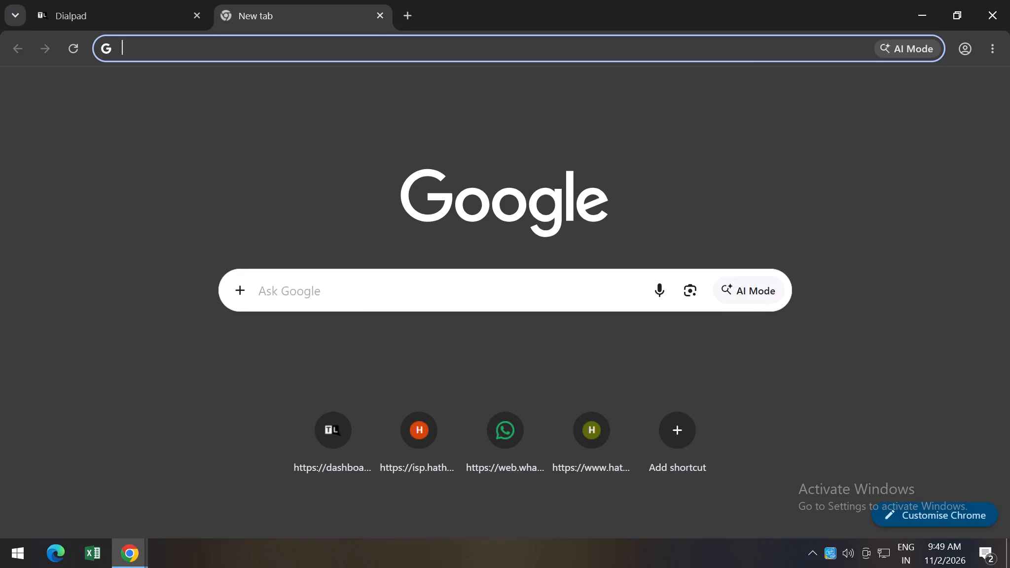
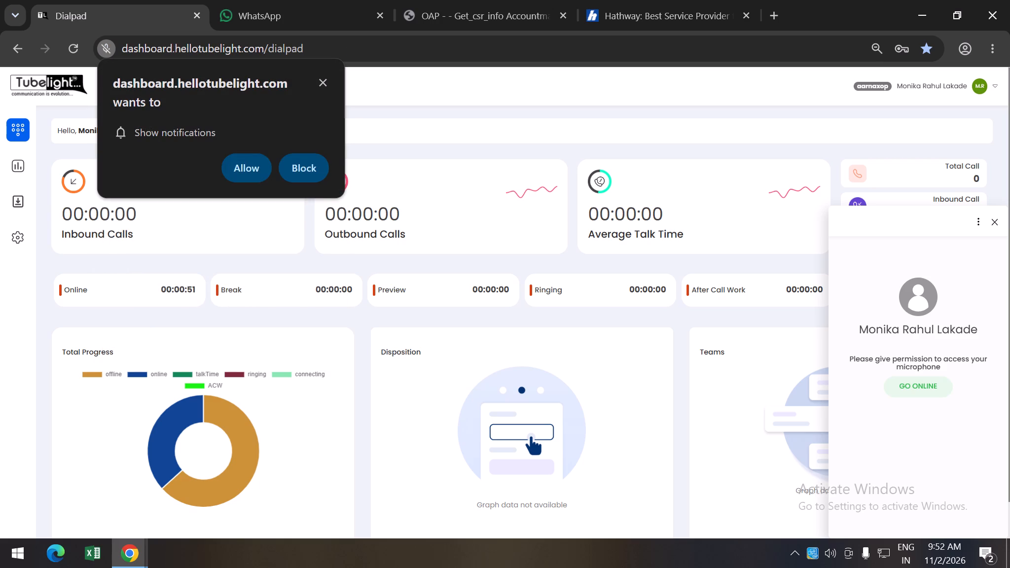
Grant the Tubelight dialpad site permission to show notifications.
{"action": "left_click", "coordinate": [252, 176]}
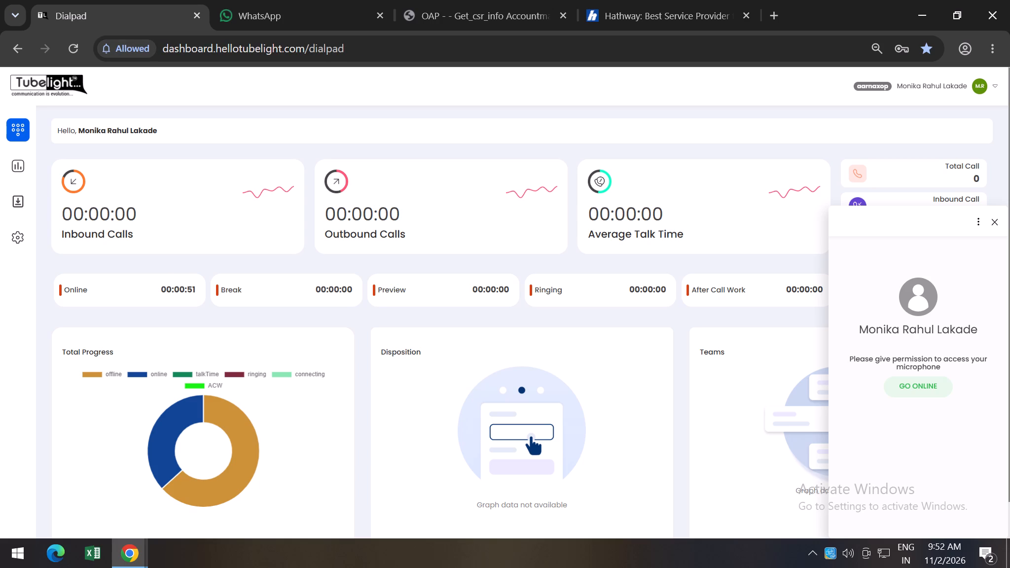
Go online in the Tubelight dialpad and allow the site to use the headset microphone on every visit.
{"action": "left_click", "coordinate": [908, 387]}
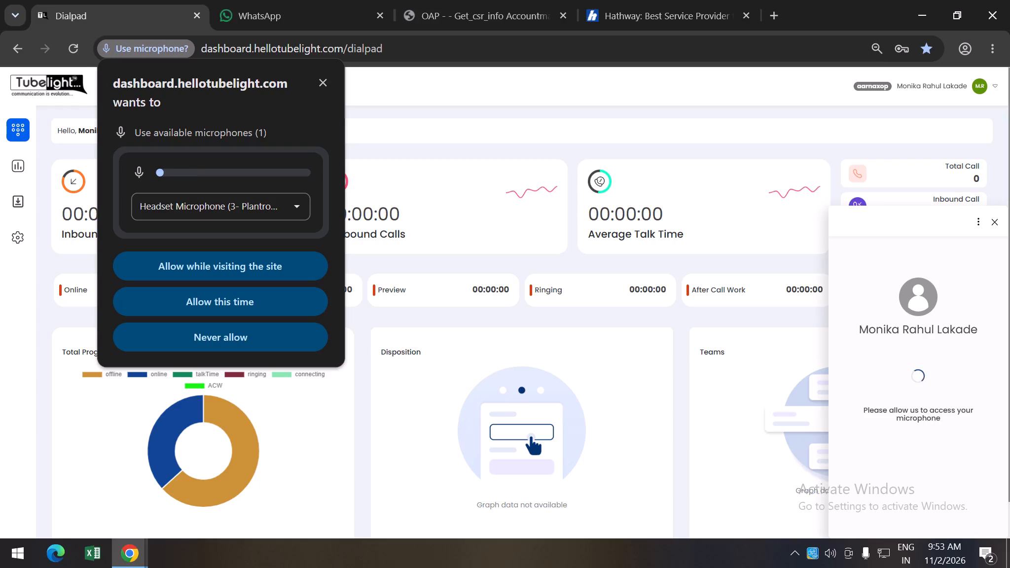
{"action": "left_click", "coordinate": [286, 272]}
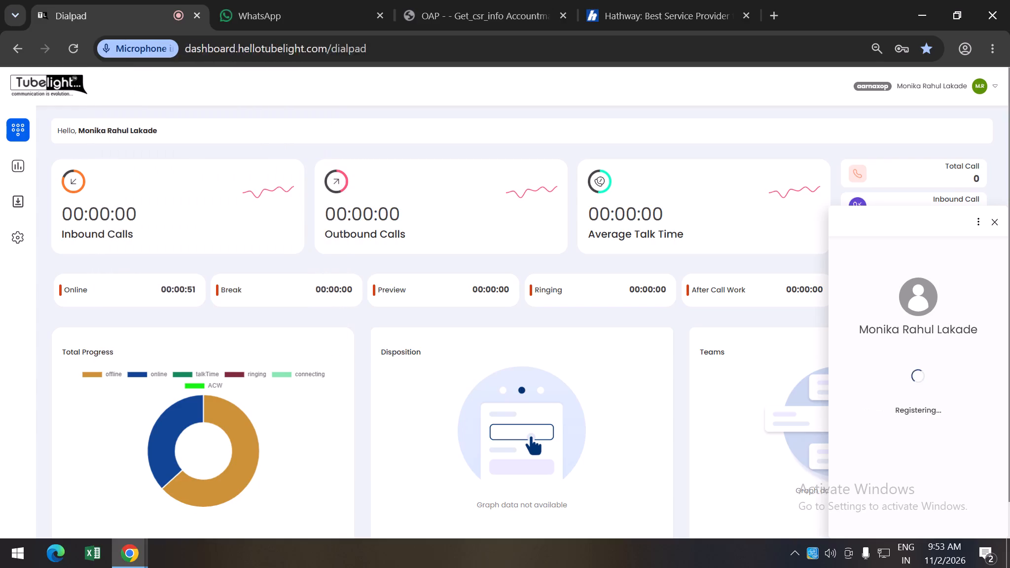
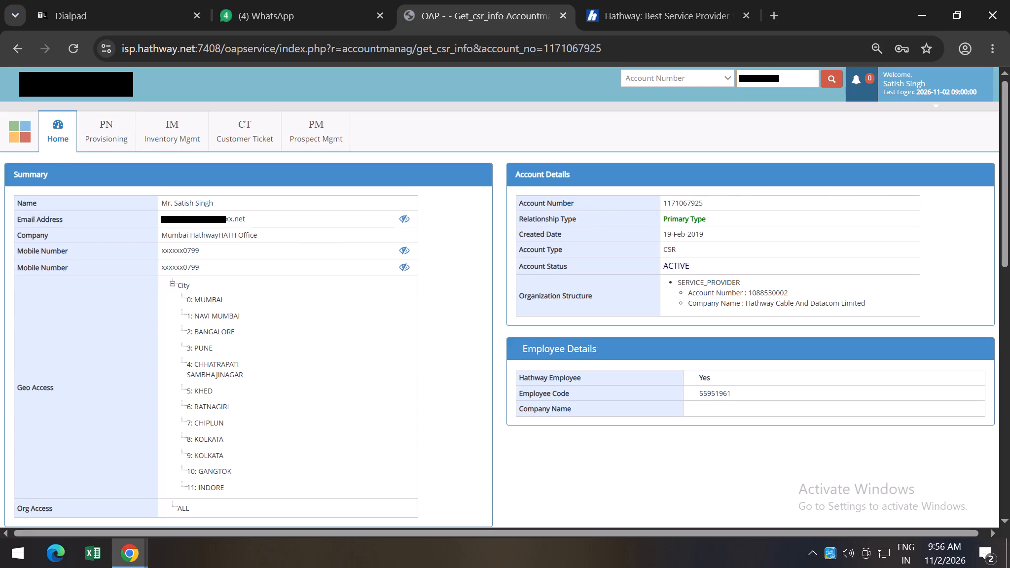
Search customers by Registered Mobile Number using the number already entered, and open the second matching customer account.
{"action": "left_click", "coordinate": [727, 78]}
{"action": "left_click", "coordinate": [723, 80]}
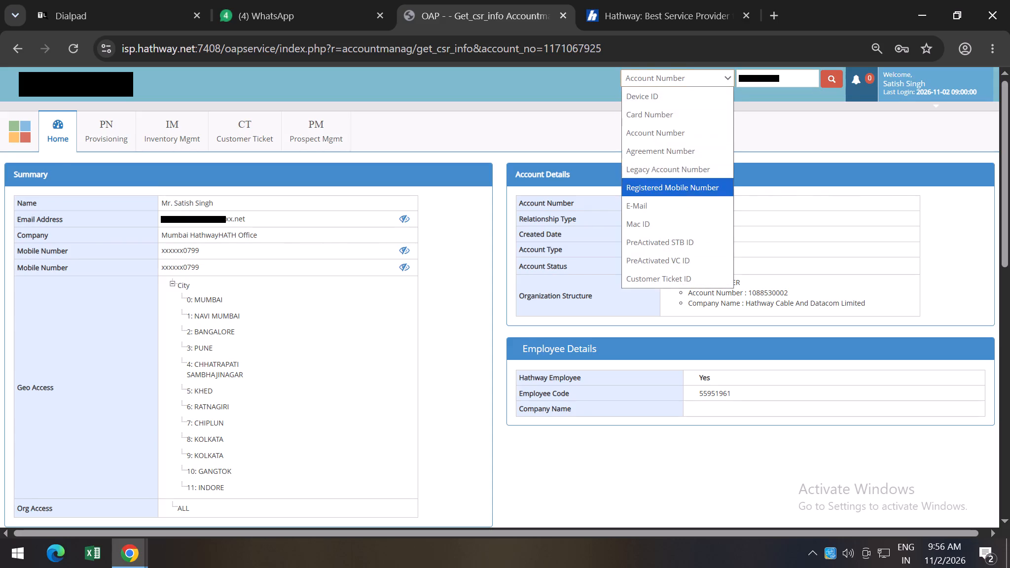
{"action": "left_click", "coordinate": [707, 190]}
{"action": "left_click", "coordinate": [824, 82]}
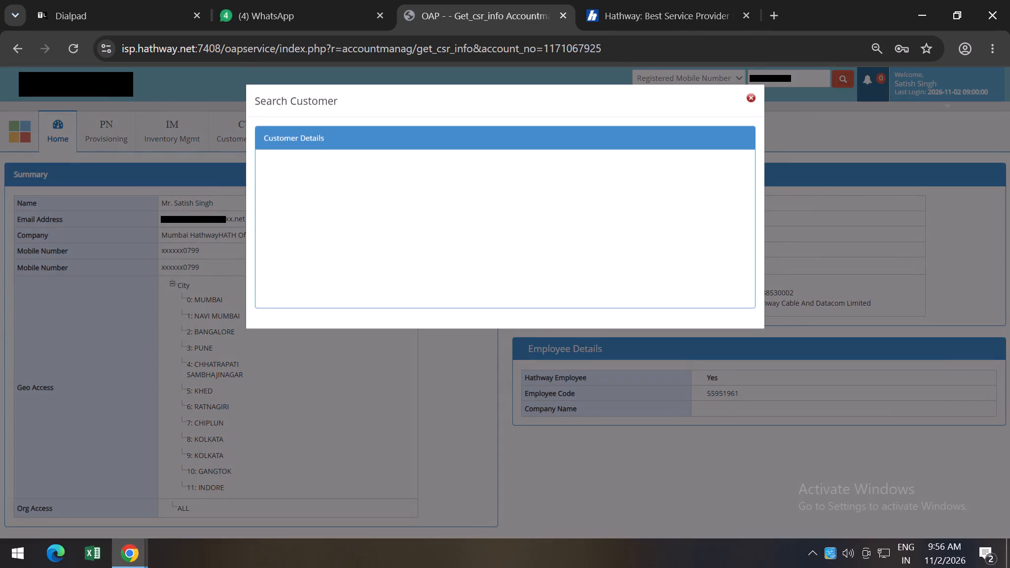
{"action": "left_click", "coordinate": [708, 219]}
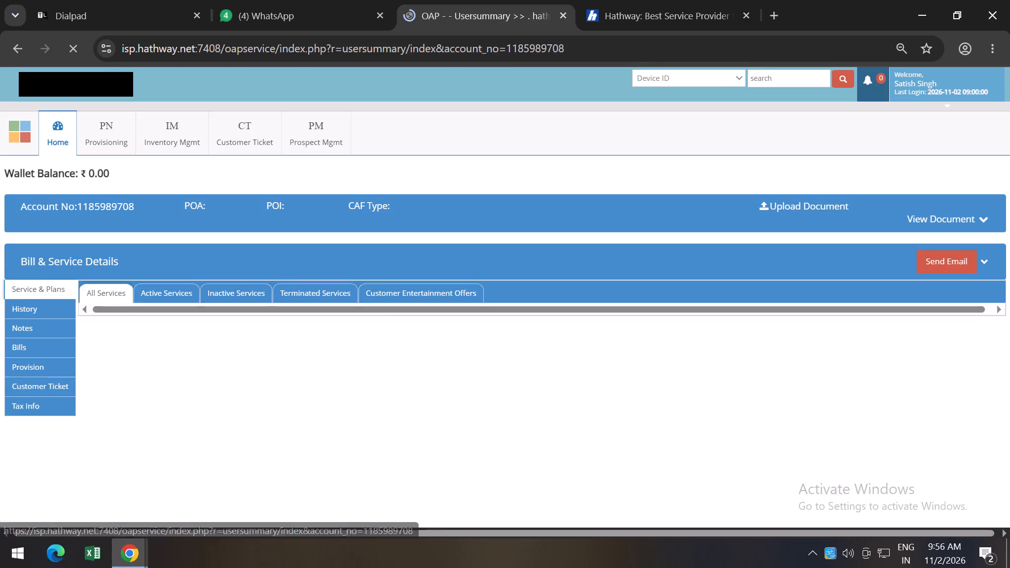
Reveal the open account's registered mobile number, search customers by it as Registered Mobile Number, and open the third matching account.
{"action": "left_click", "coordinate": [798, 80]}
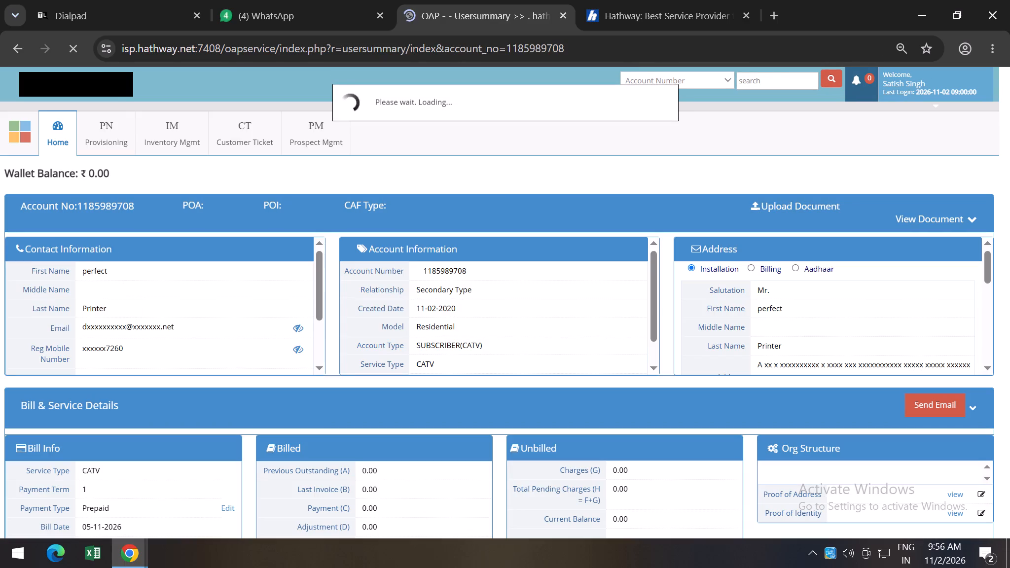
{"action": "left_click", "coordinate": [297, 350]}
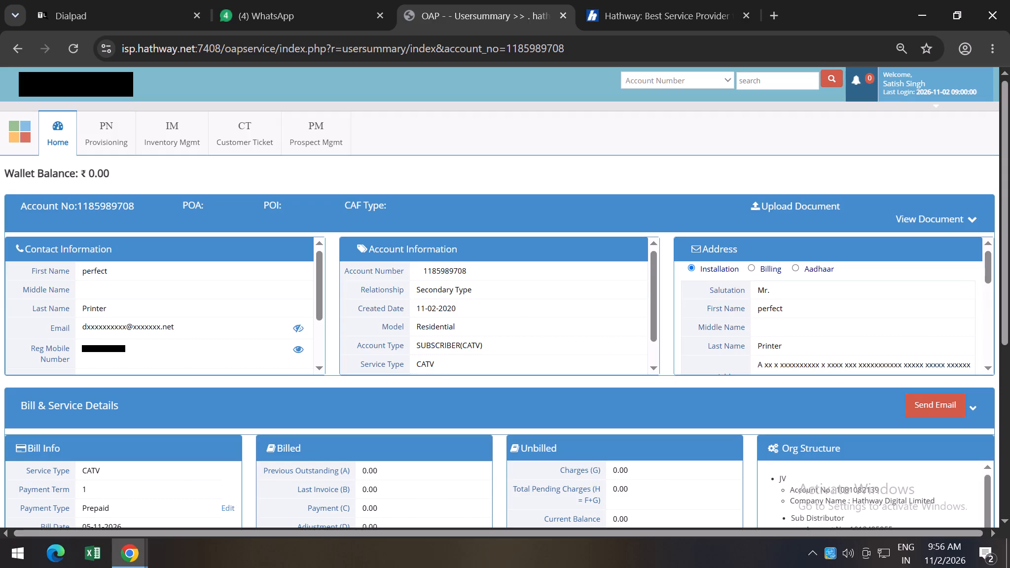
{"action": "left_click_drag", "start_coordinate": [81, 349], "coordinate": [134, 349]}
{"action": "key", "text": "ctrl+c"}
{"action": "left_click", "coordinate": [757, 80]}
{"action": "key", "text": "ctrl+v"}
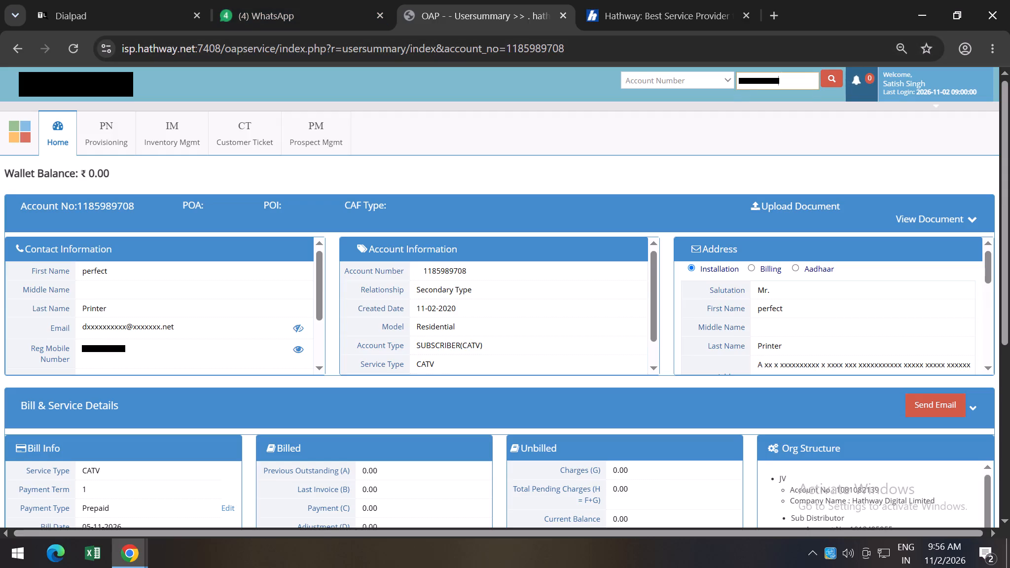
{"action": "left_click", "coordinate": [723, 77]}
{"action": "left_click", "coordinate": [702, 184]}
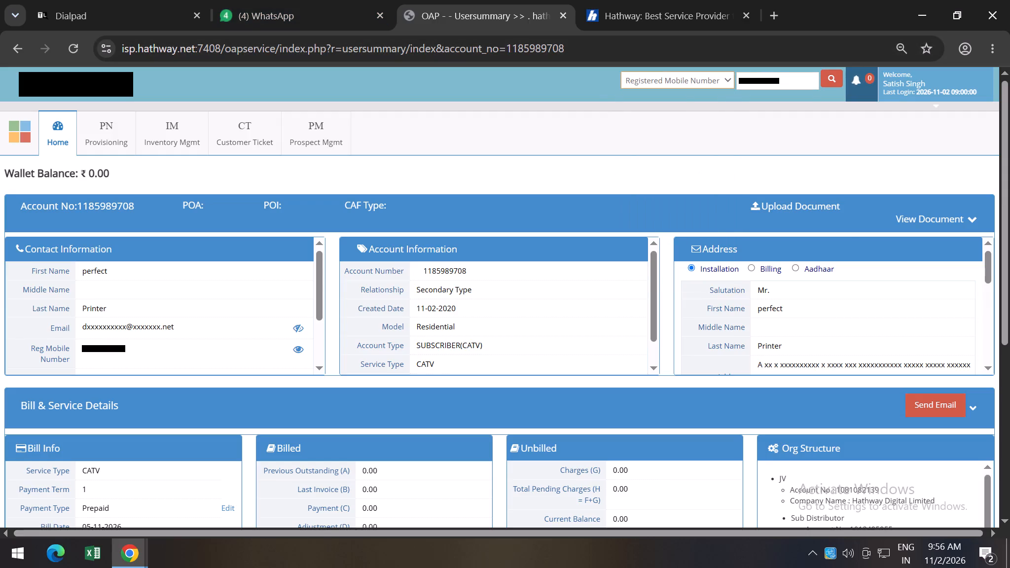
{"action": "left_click", "coordinate": [828, 85]}
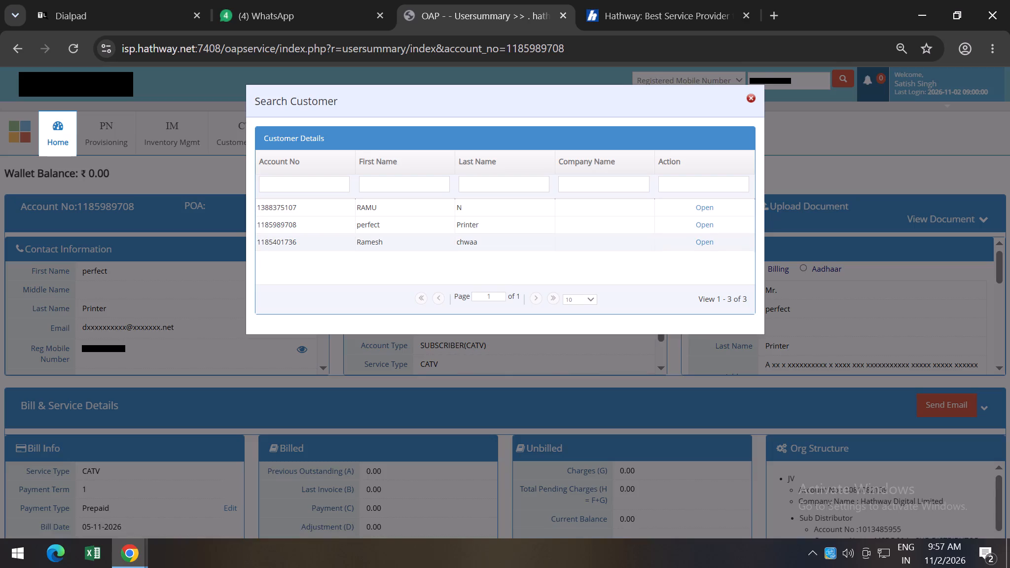
{"action": "left_click", "coordinate": [705, 242]}
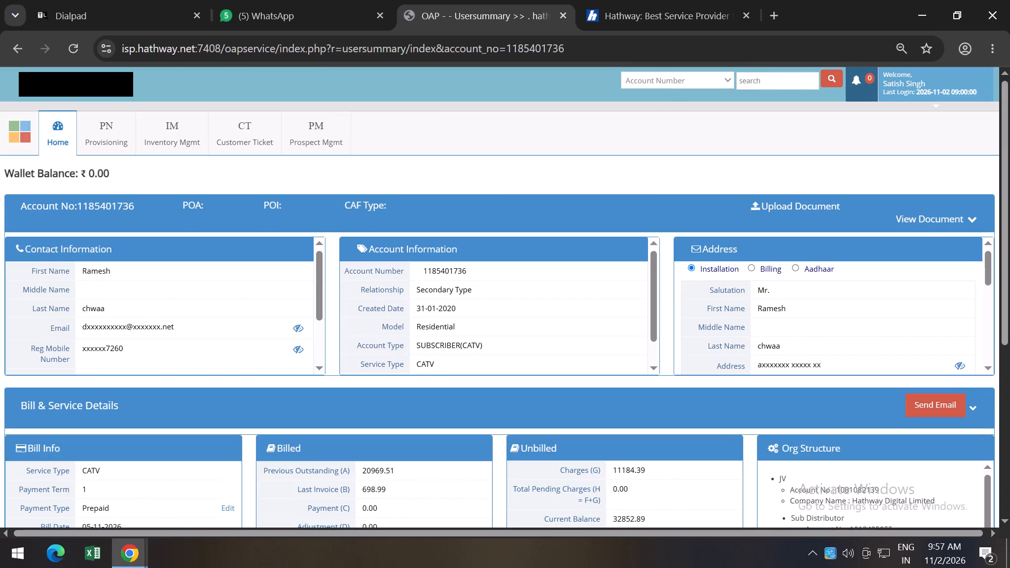
Reveal this account's registered mobile number and search customers by it as Registered Mobile Number.
{"action": "left_click", "coordinate": [298, 347]}
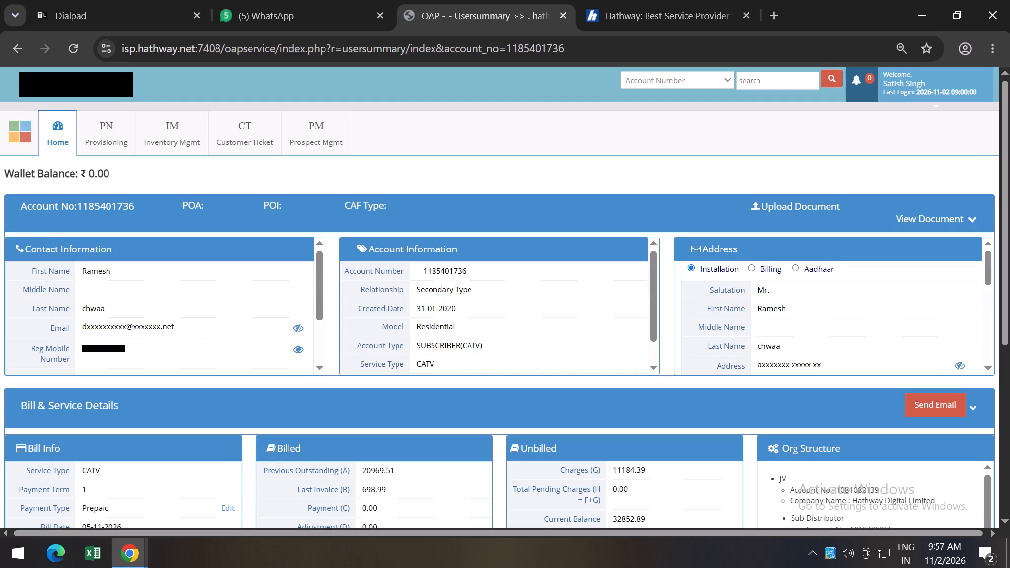
{"action": "double_click", "coordinate": [120, 349]}
{"action": "key", "text": "ctrl+c"}
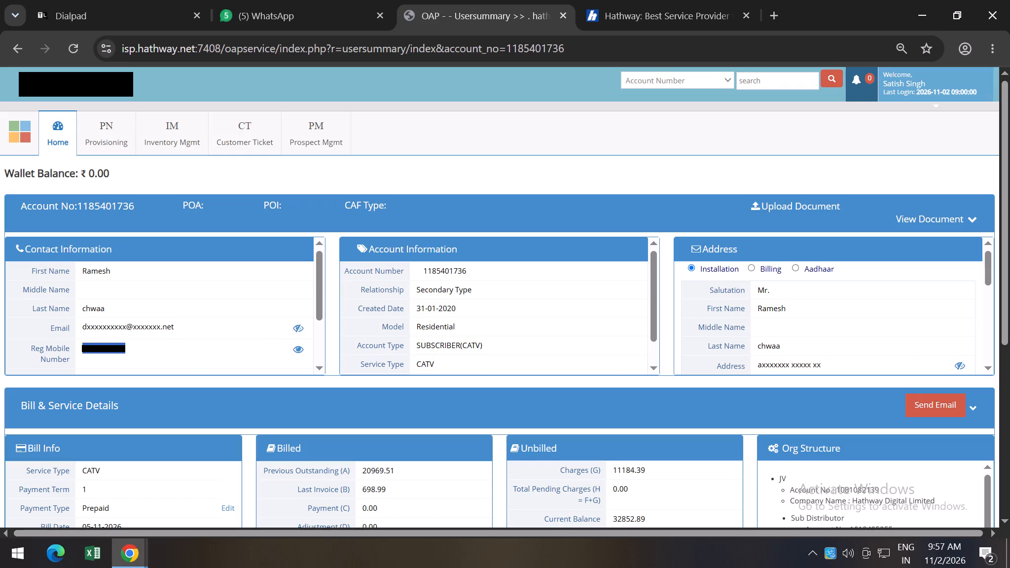
{"action": "scroll", "coordinate": [250, 326], "scroll_direction": "up", "scroll_amount": 3}
{"action": "left_click", "coordinate": [766, 83]}
{"action": "key", "text": "ctrl+v"}
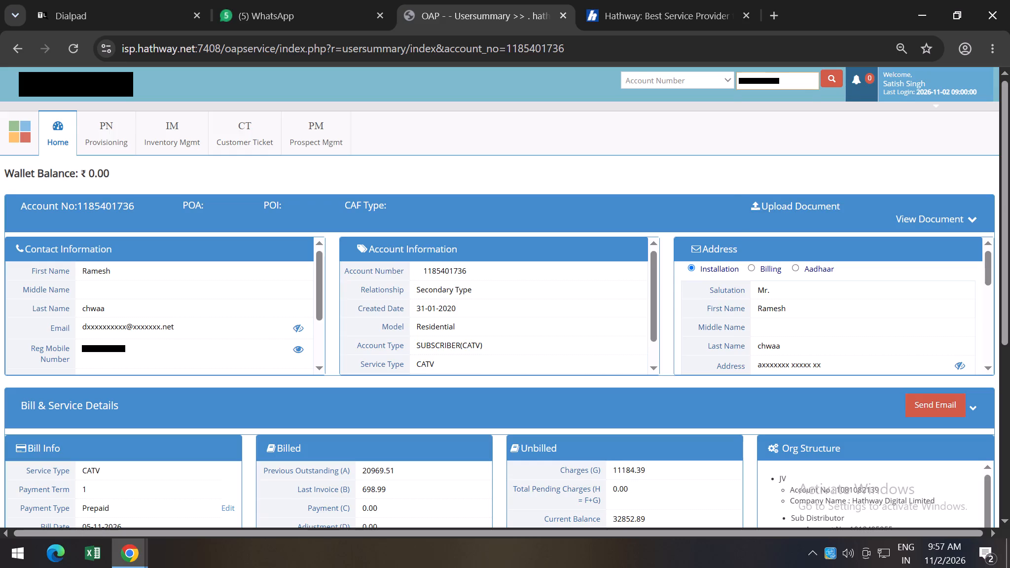
{"action": "left_click", "coordinate": [730, 79]}
{"action": "left_click", "coordinate": [705, 190]}
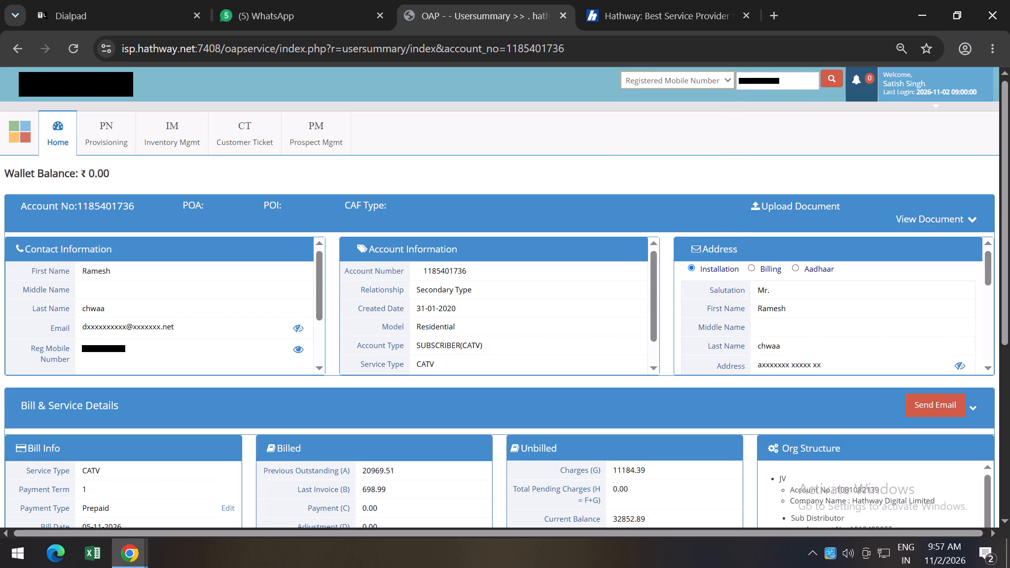
{"action": "left_click", "coordinate": [829, 83]}
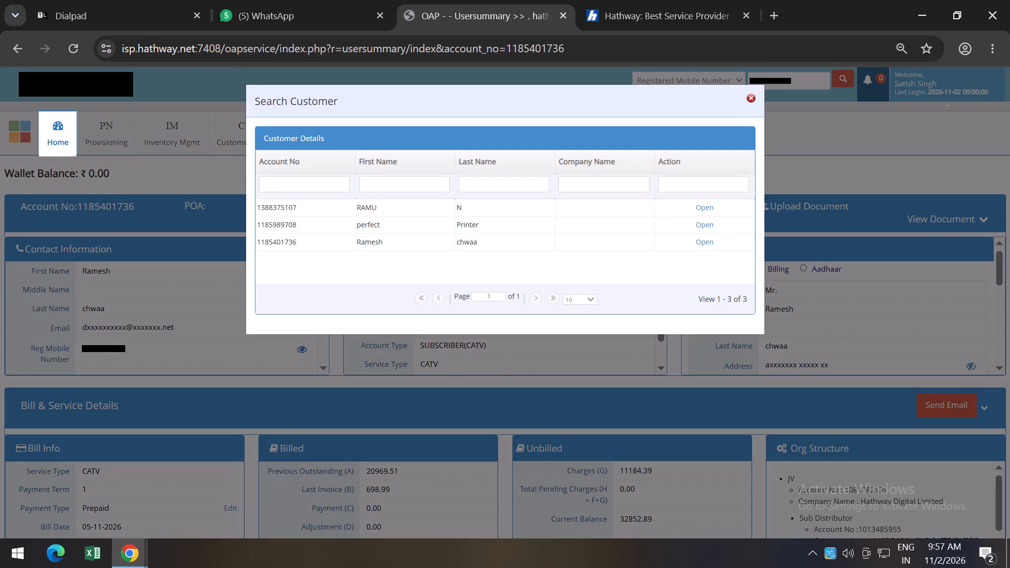
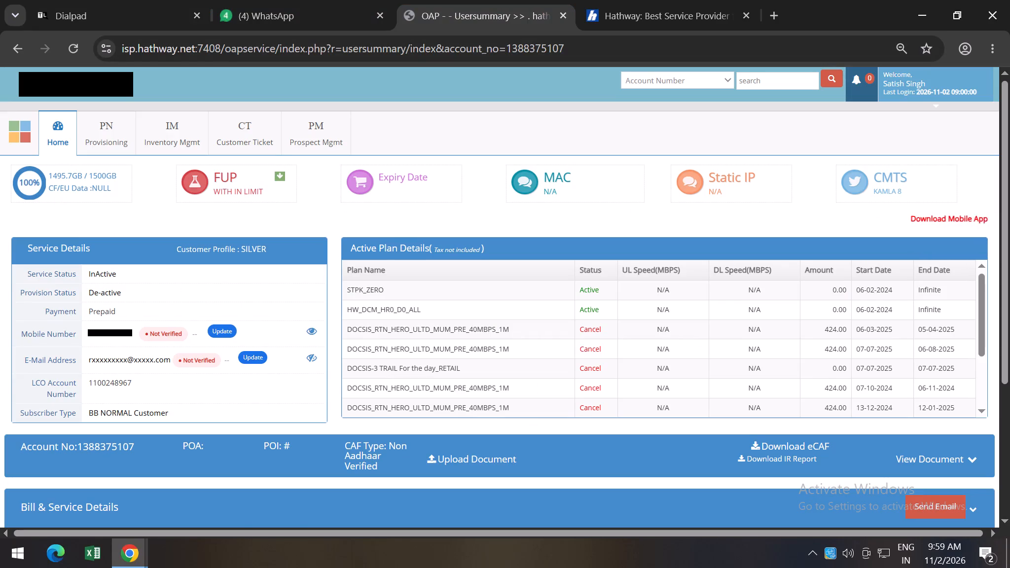
Reveal the masked e-mail address in the open customer account's service details.
{"action": "left_click", "coordinate": [312, 354]}
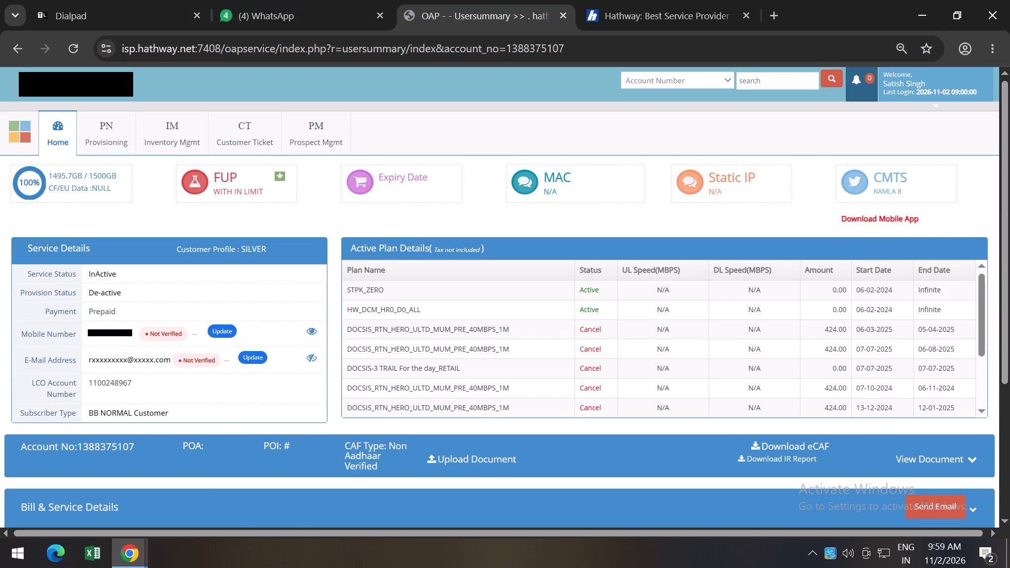
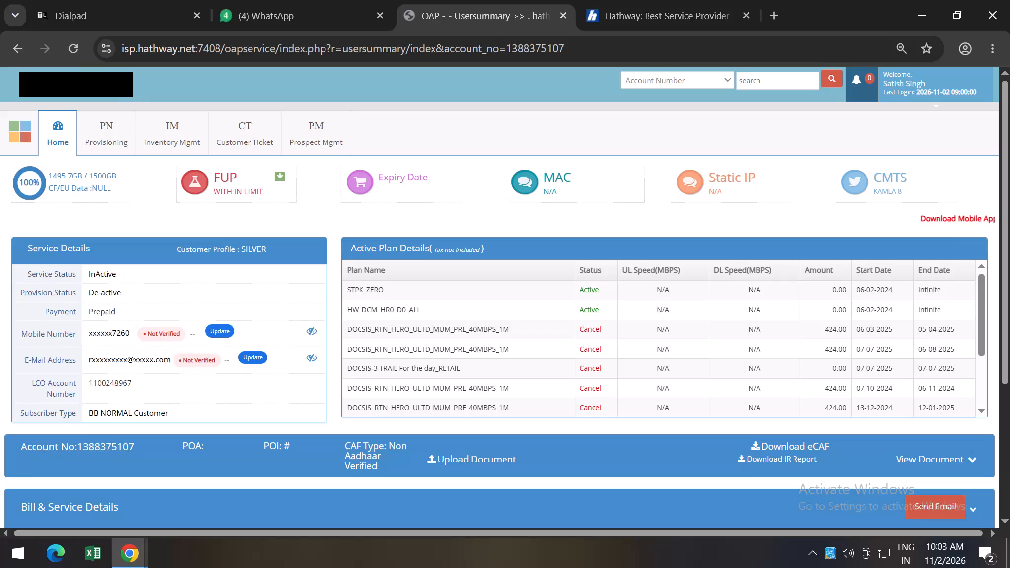
Reveal the masked e-mail address in the open customer account's service details.
{"action": "left_click", "coordinate": [312, 365]}
{"action": "double_click", "coordinate": [312, 362]}
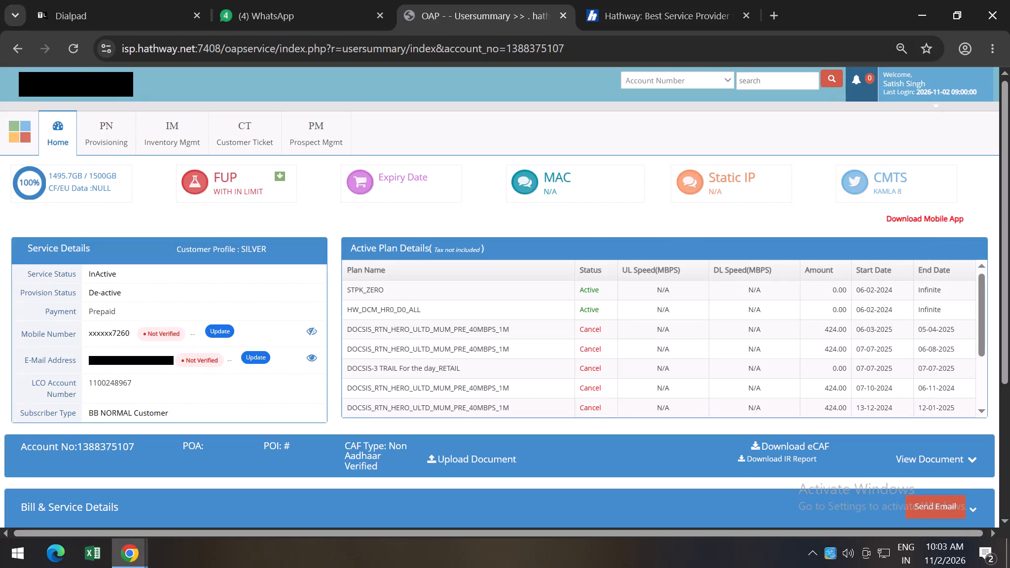
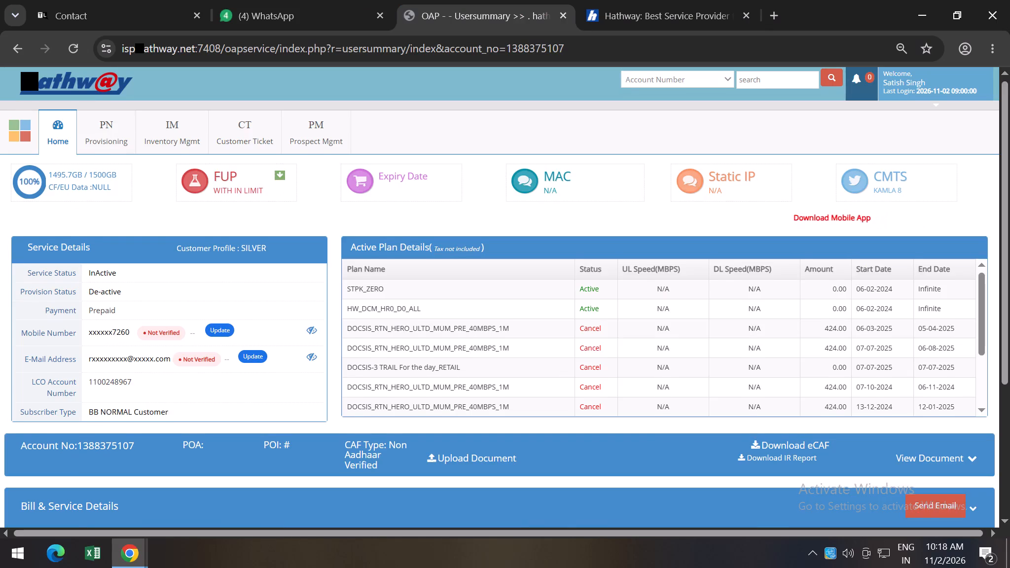
Reveal the open customer account's masked e-mail address and registered mobile number in its service details, and review the account summary.
{"action": "scroll", "coordinate": [262, 398], "scroll_direction": "down", "scroll_amount": 6}
{"action": "left_click", "coordinate": [312, 160]}
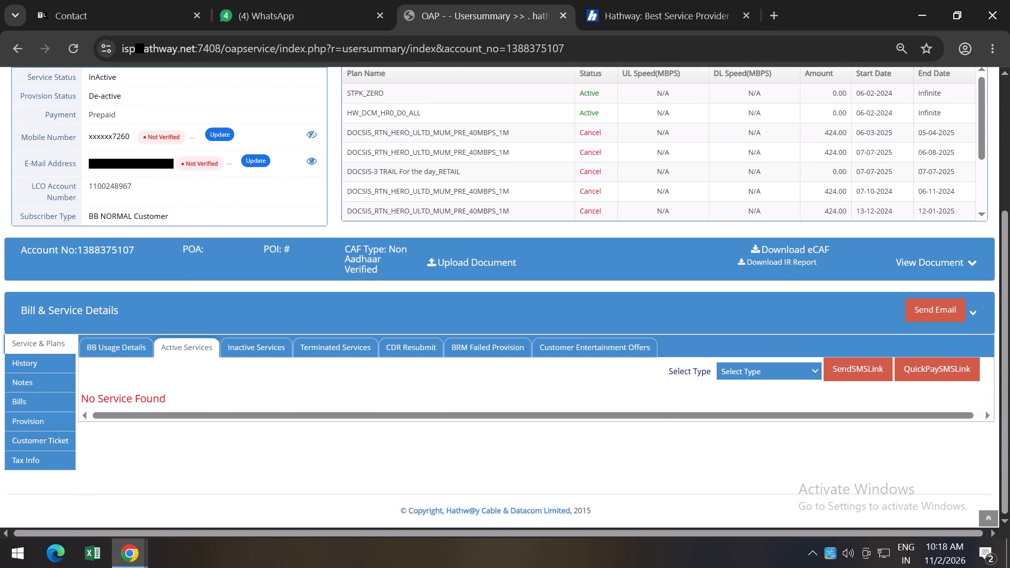
{"action": "left_click", "coordinate": [312, 137]}
{"action": "left_click", "coordinate": [312, 137]}
{"action": "left_click", "coordinate": [312, 134]}
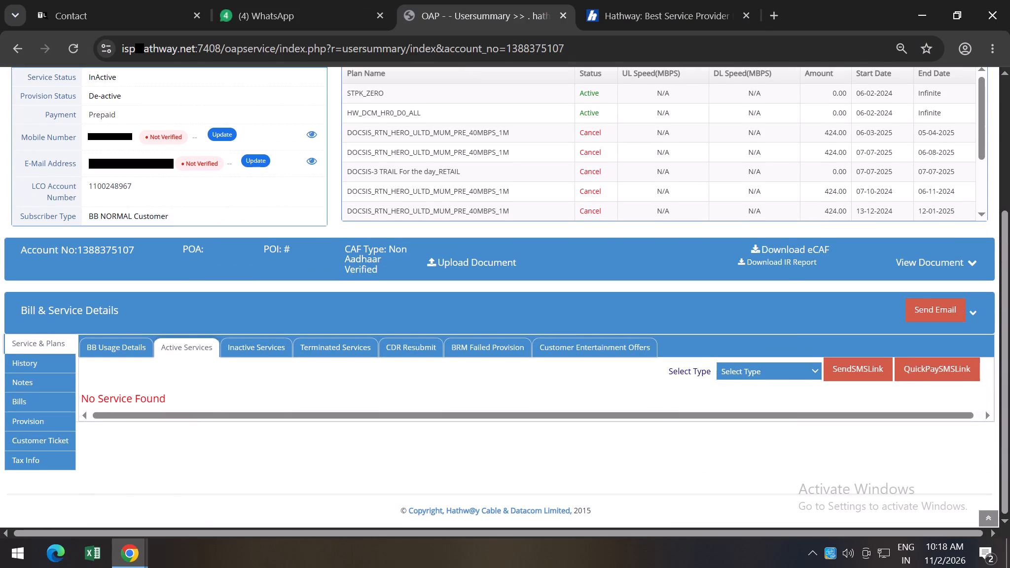
{"action": "left_click", "coordinate": [311, 160]}
{"action": "left_click", "coordinate": [312, 161]}
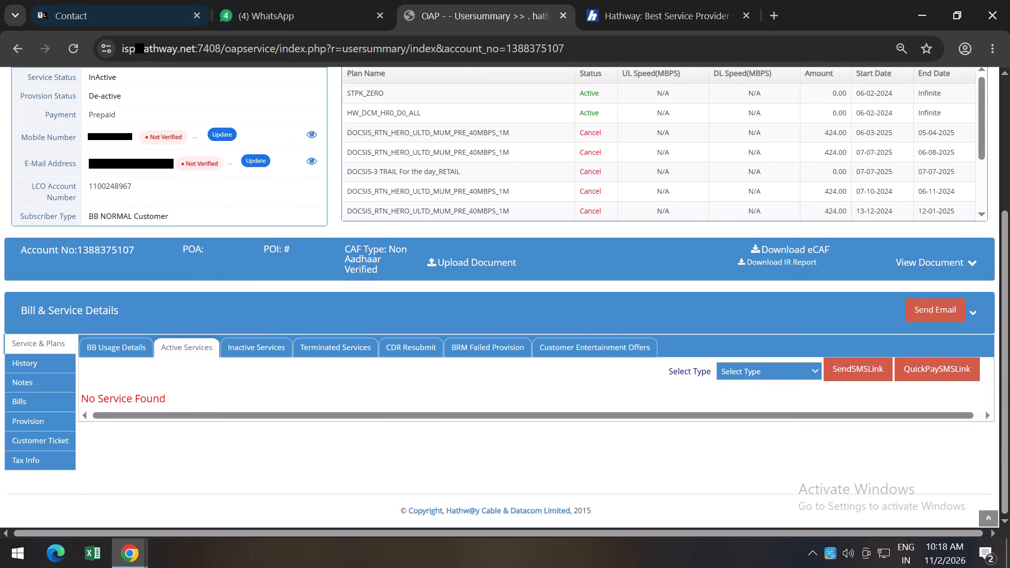
{"action": "left_click", "coordinate": [483, 26]}
{"action": "scroll", "coordinate": [138, 298], "scroll_direction": "down", "scroll_amount": 5}
{"action": "scroll", "coordinate": [138, 307], "scroll_direction": "up", "scroll_amount": 3}
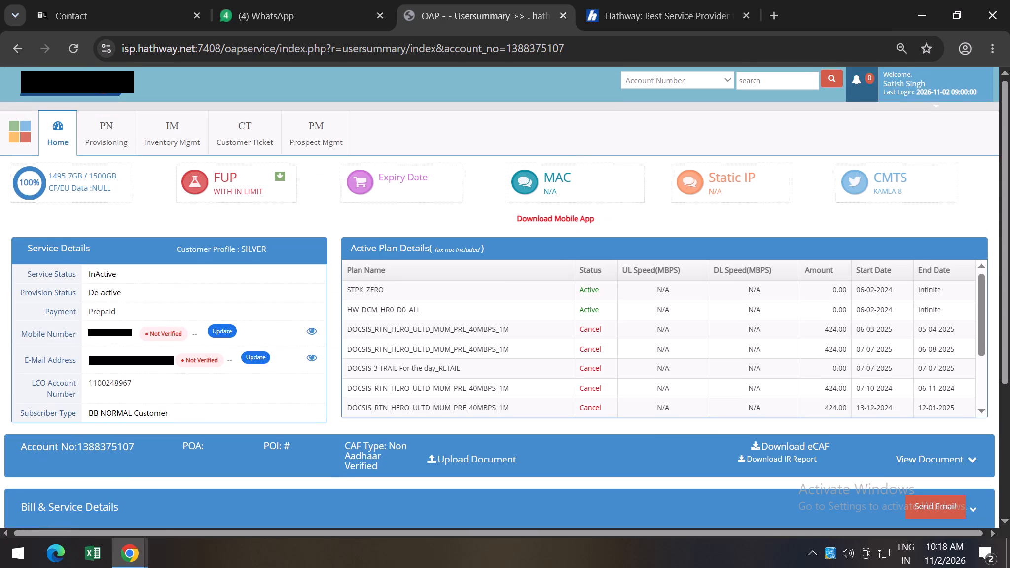
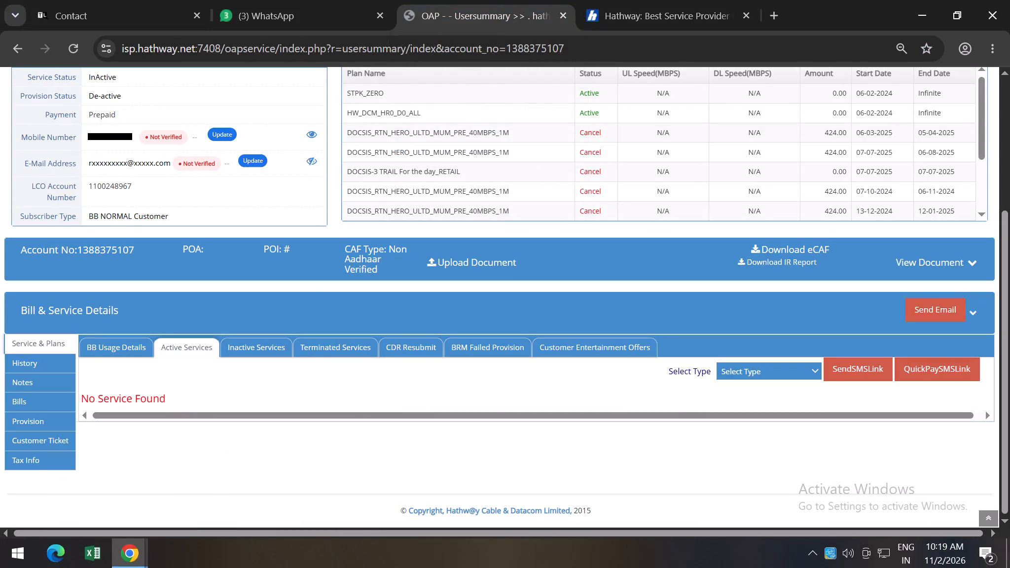
Hide the open account's mobile number and toggle the visibility of its e-mail address in the service details.
{"action": "left_click", "coordinate": [314, 143]}
{"action": "left_click", "coordinate": [314, 130]}
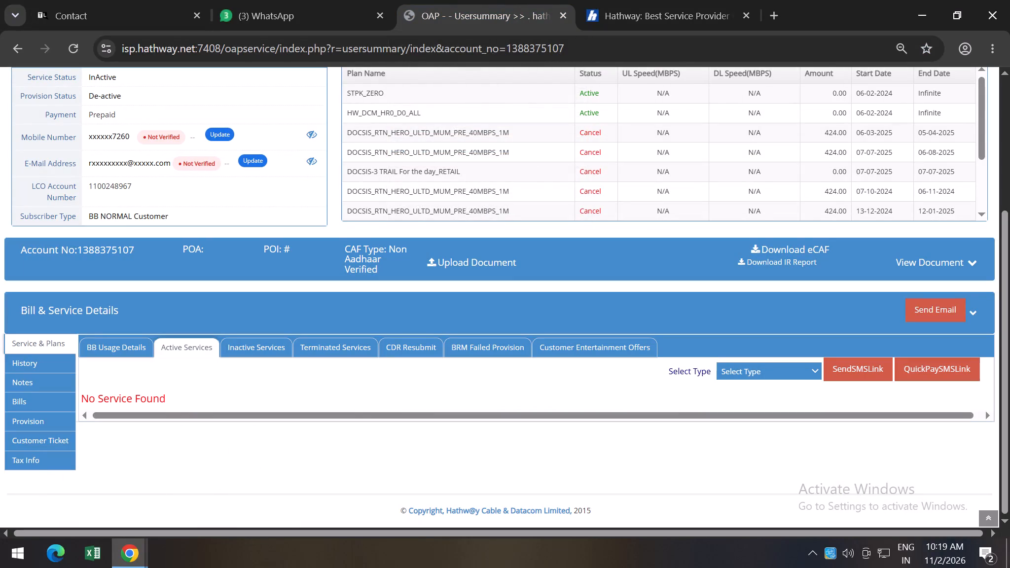
{"action": "double_click", "coordinate": [314, 160]}
{"action": "scroll", "coordinate": [311, 167], "scroll_direction": "up", "scroll_amount": 5}
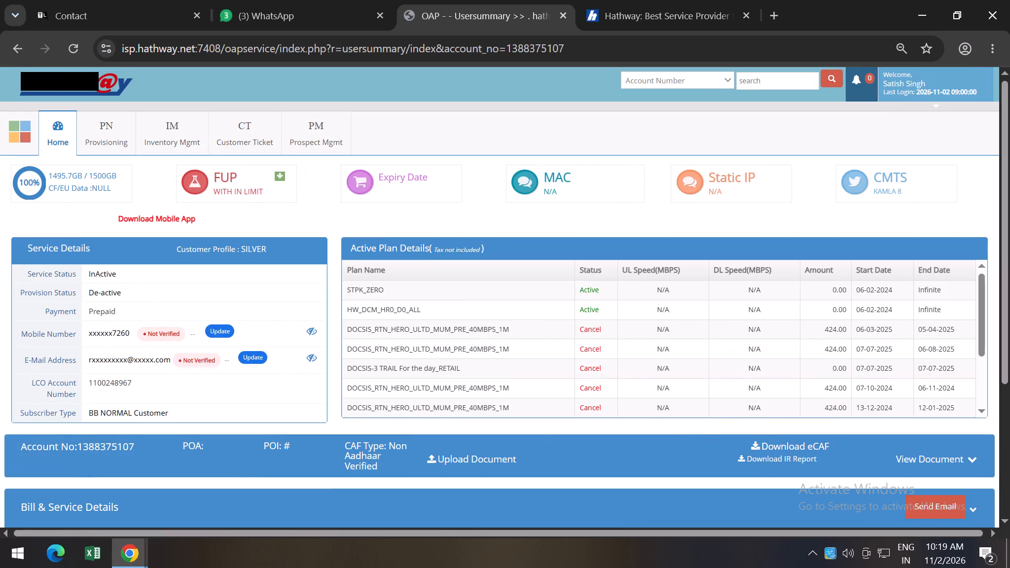
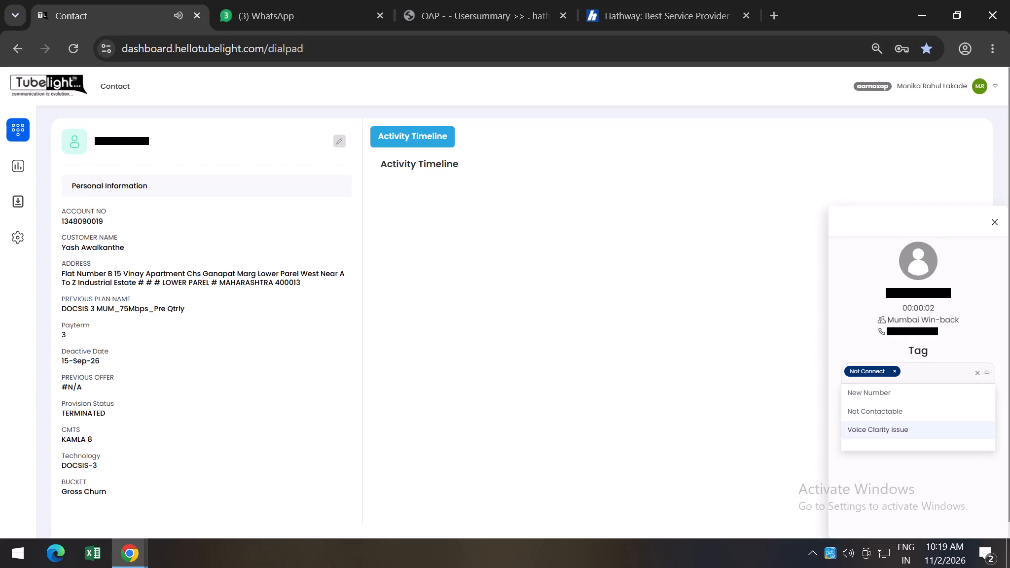
Tag the Mumbai Win-back call as Not Contactable under Not Connect and look through the next-level reasons.
{"action": "left_click", "coordinate": [887, 408]}
{"action": "left_click_drag", "start_coordinate": [939, 382], "coordinate": [926, 396]}
{"action": "scroll", "coordinate": [887, 429], "scroll_direction": "down", "scroll_amount": 2}
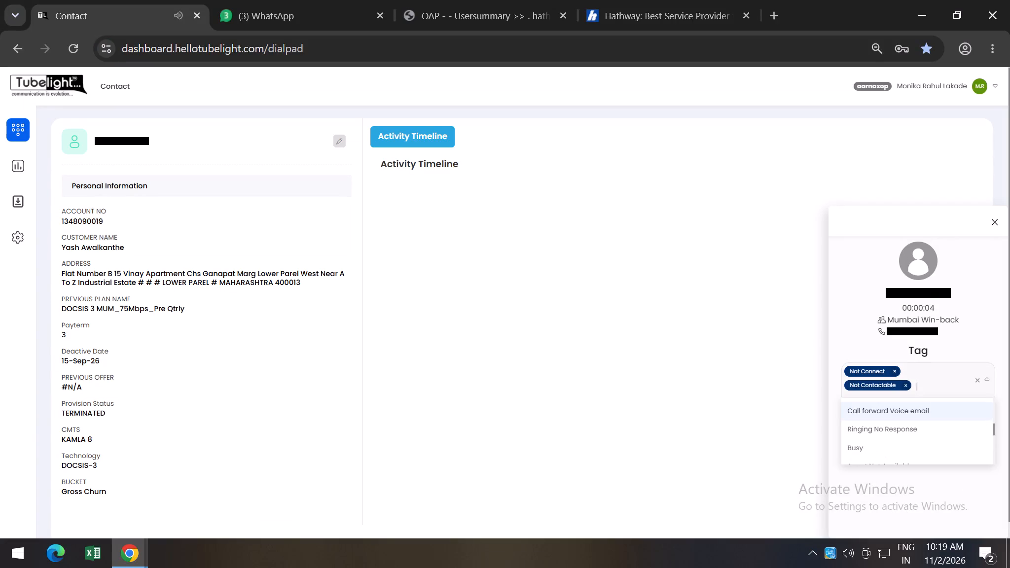
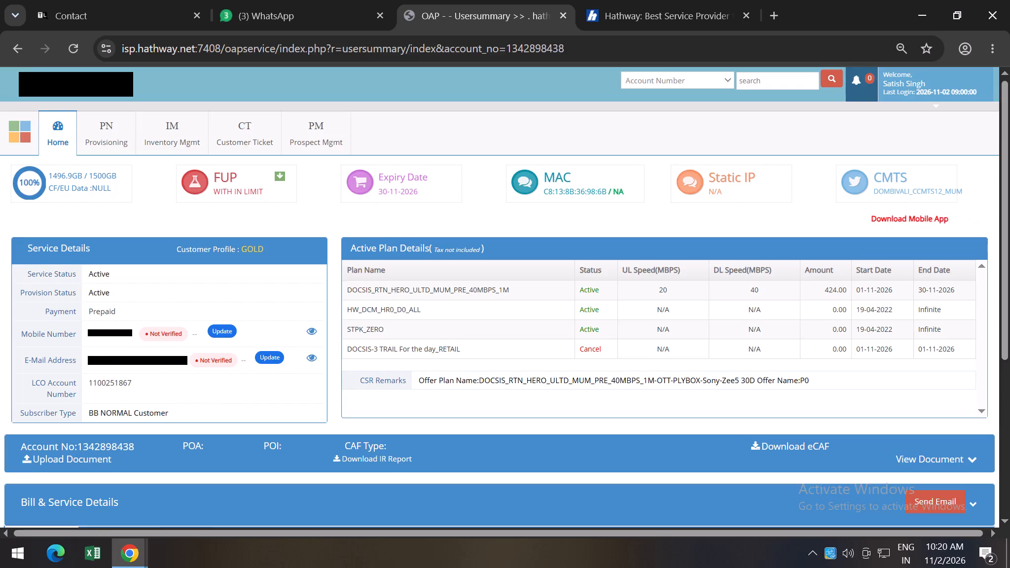
Search the open account's payment history for 2 October to 2 November 2026 and review it with the active plan details.
{"action": "scroll", "coordinate": [138, 419], "scroll_direction": "down", "scroll_amount": 1}
{"action": "scroll", "coordinate": [55, 460], "scroll_direction": "down", "scroll_amount": 1}
{"action": "left_click", "coordinate": [59, 402]}
{"action": "scroll", "coordinate": [121, 446], "scroll_direction": "down", "scroll_amount": 5}
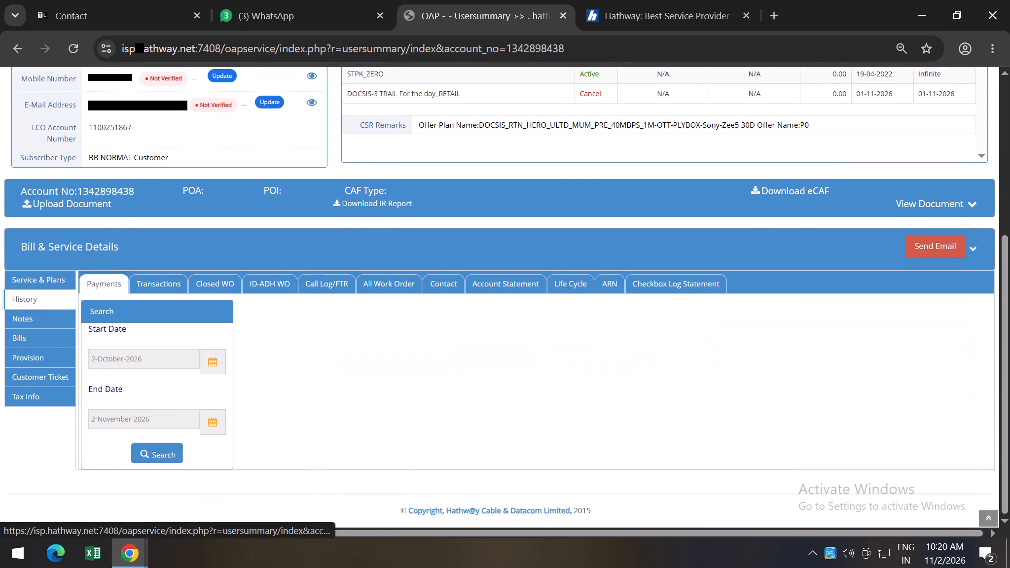
{"action": "left_click", "coordinate": [137, 453]}
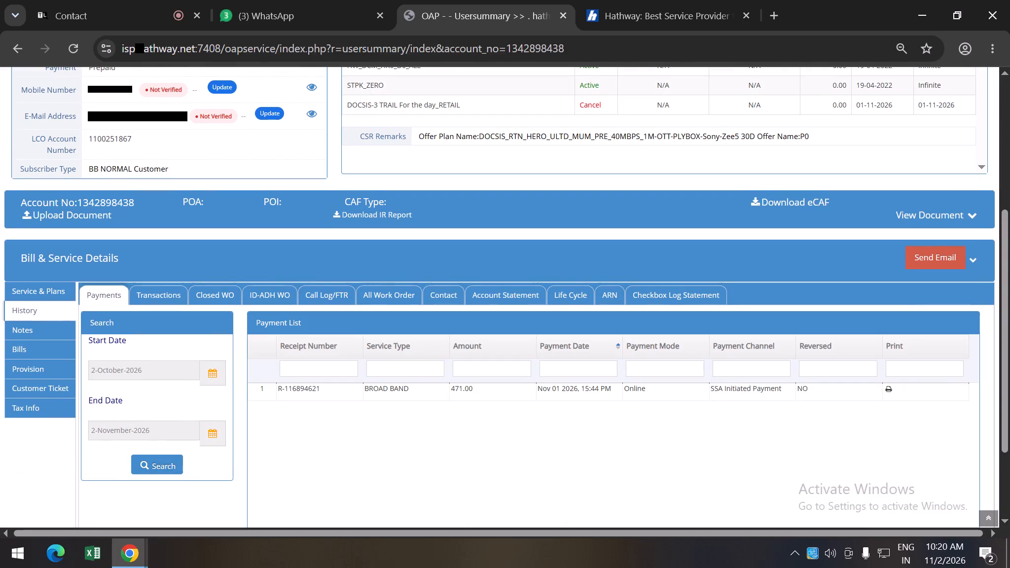
{"action": "scroll", "coordinate": [401, 429], "scroll_direction": "up", "scroll_amount": 1}
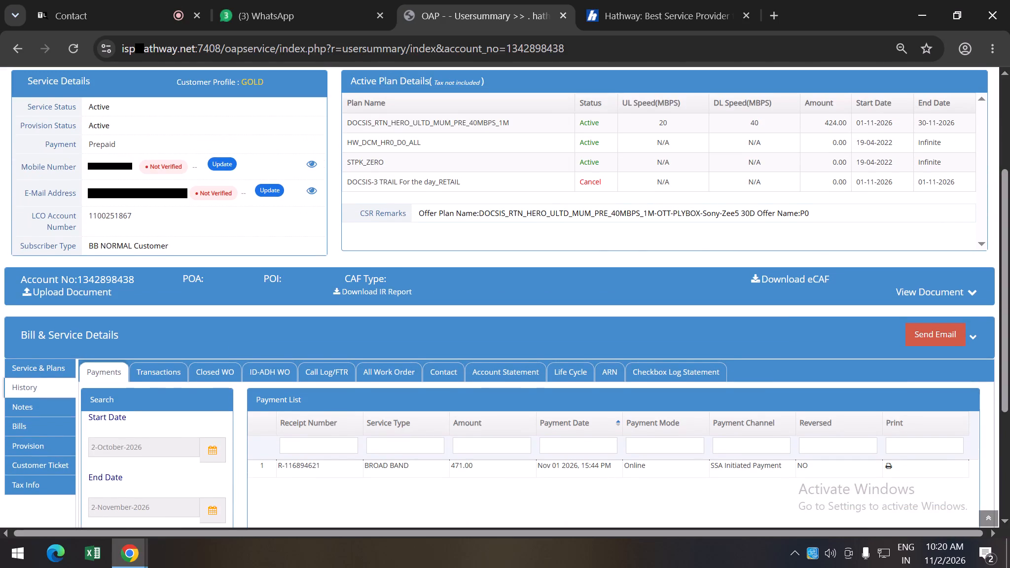
{"action": "scroll", "coordinate": [402, 428], "scroll_direction": "down", "scroll_amount": 2}
{"action": "scroll", "coordinate": [402, 427], "scroll_direction": "up", "scroll_amount": 5}
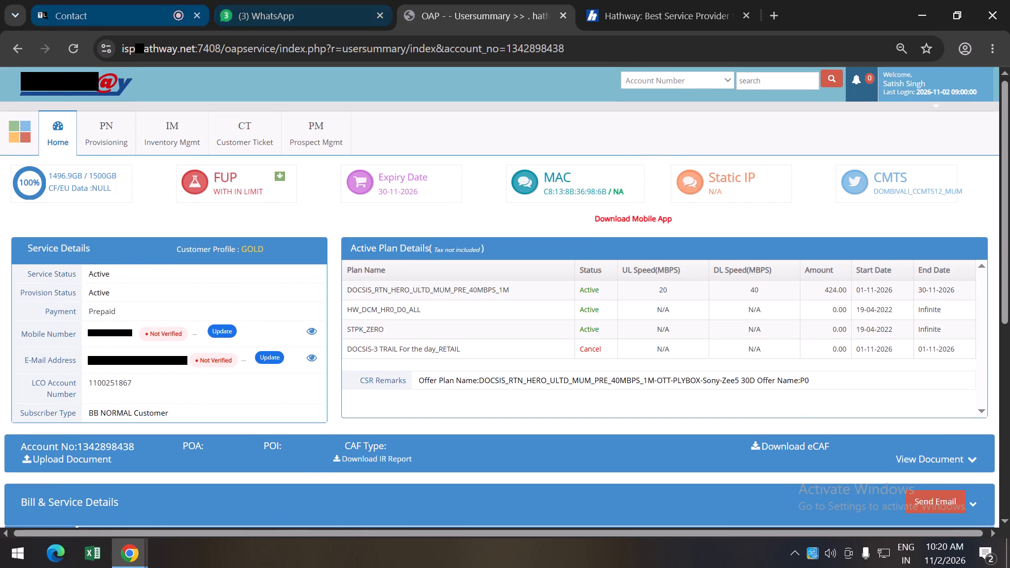
Switch to the Tubelight dialpad and end the current Mumbai Win-back call.
{"action": "left_click", "coordinate": [132, 0]}
{"action": "left_click", "coordinate": [916, 527]}
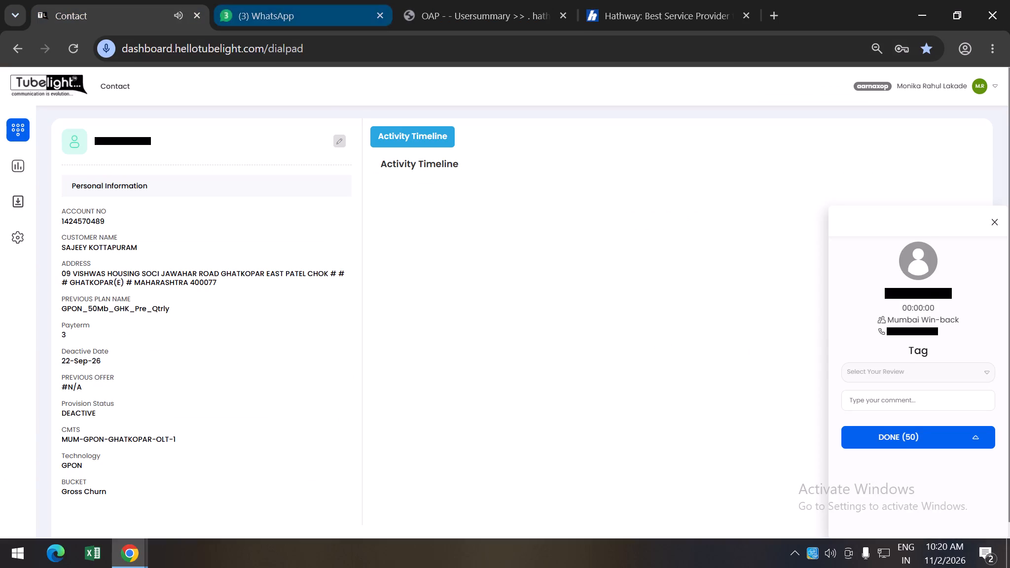
Return to the open customer account and review its payment list.
{"action": "left_click", "coordinate": [455, 0]}
{"action": "scroll", "coordinate": [557, 461], "scroll_direction": "down", "scroll_amount": 12}
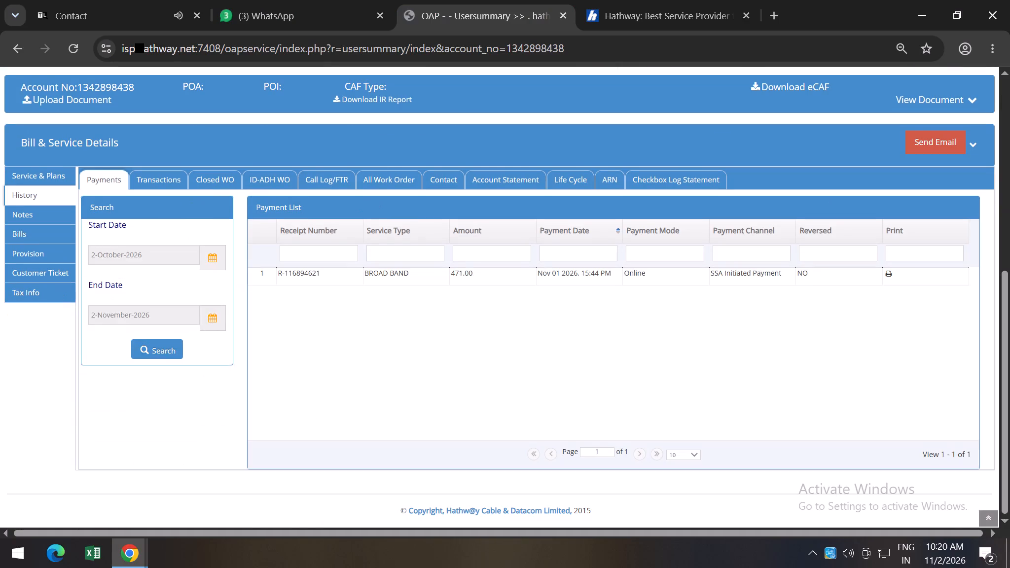
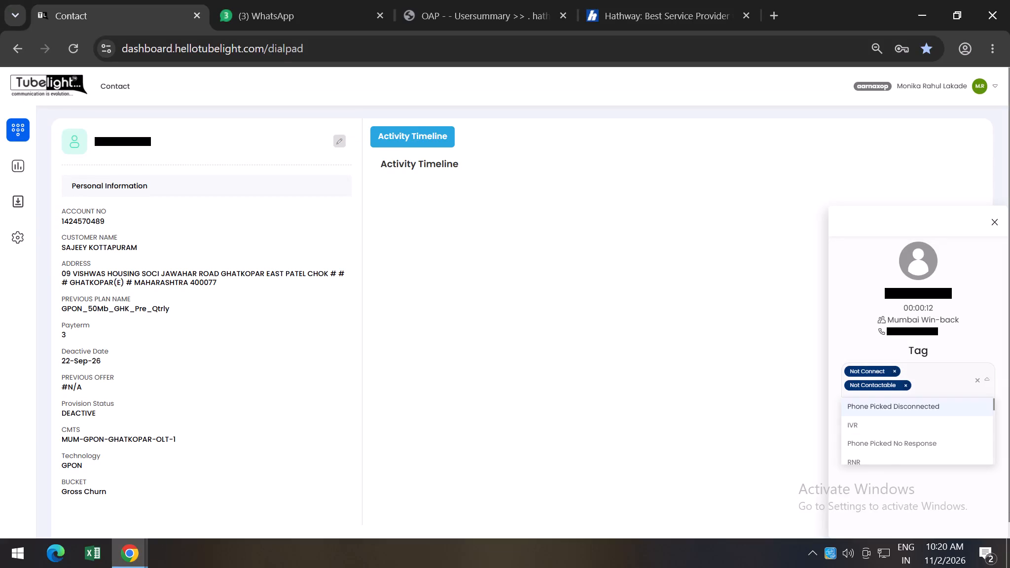
Add the Call forward Voice email tag to the Not Connect, Not Contactable Mumbai Win-back call and complete its disposition.
{"action": "scroll", "coordinate": [908, 439], "scroll_direction": "down", "scroll_amount": 1}
{"action": "scroll", "coordinate": [900, 431], "scroll_direction": "up", "scroll_amount": 2}
{"action": "scroll", "coordinate": [901, 431], "scroll_direction": "down", "scroll_amount": 2}
{"action": "left_click", "coordinate": [928, 410]}
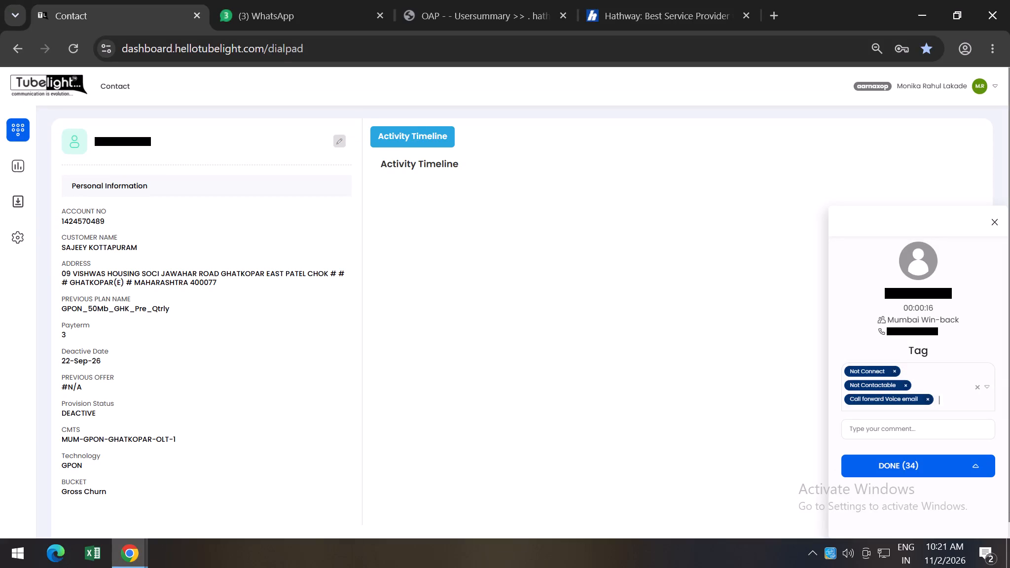
{"action": "left_click", "coordinate": [919, 463]}
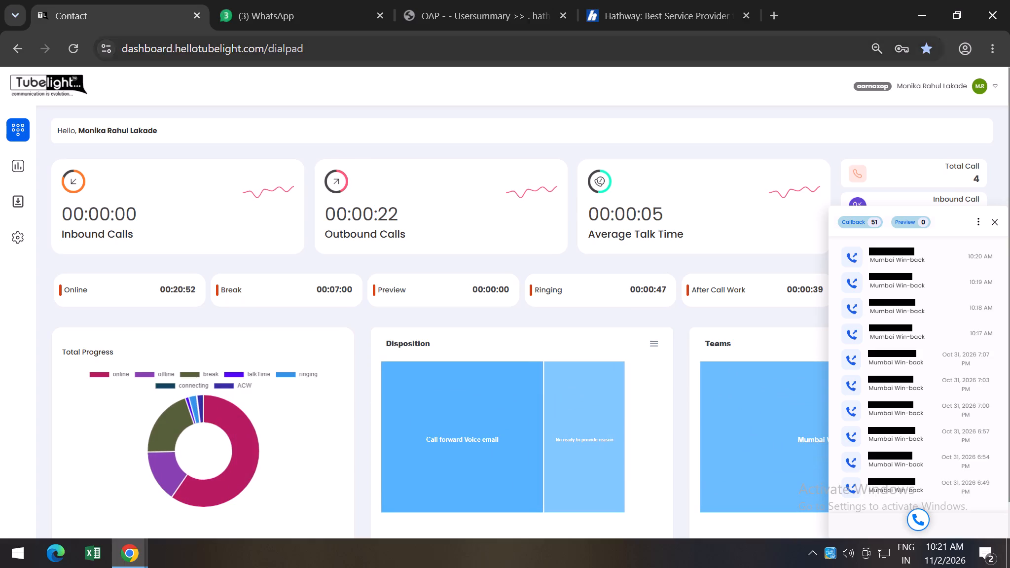
Switch to the customer account summary in OAP and examine the Payment List in its billing history.
{"action": "left_click", "coordinate": [448, 0]}
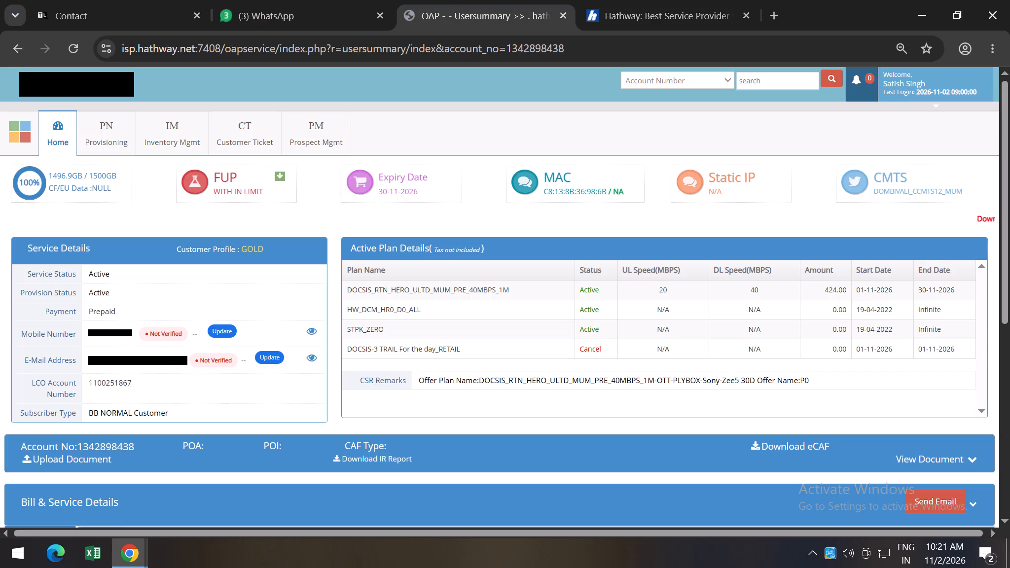
{"action": "scroll", "coordinate": [156, 352], "scroll_direction": "down", "scroll_amount": 6}
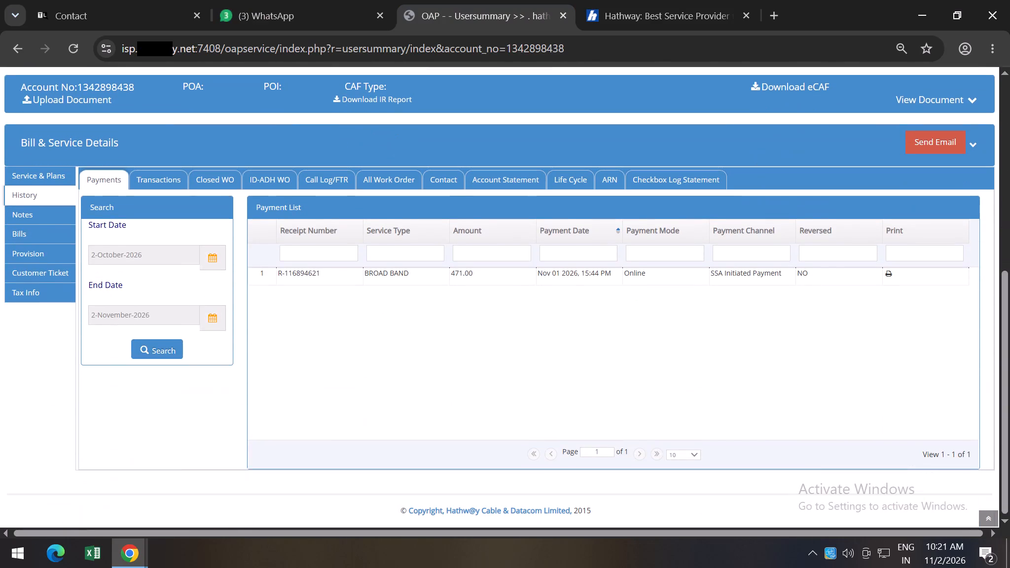
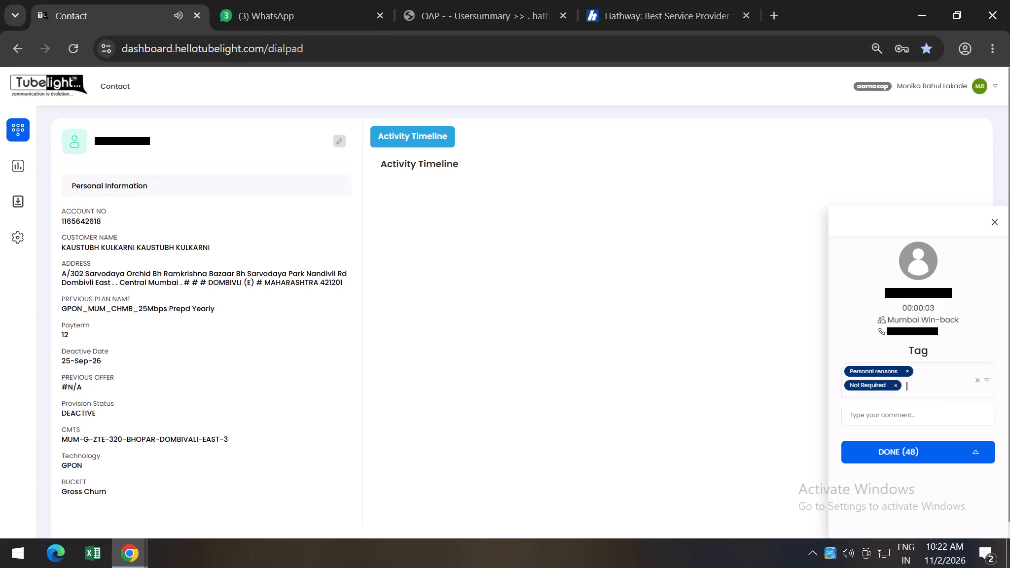
Add the tag "No ready to provide reason" to the ended Mumbai Win-back call and submit its tagging as done.
{"action": "left_click", "coordinate": [940, 388]}
{"action": "left_click", "coordinate": [930, 426]}
{"action": "left_click", "coordinate": [944, 399]}
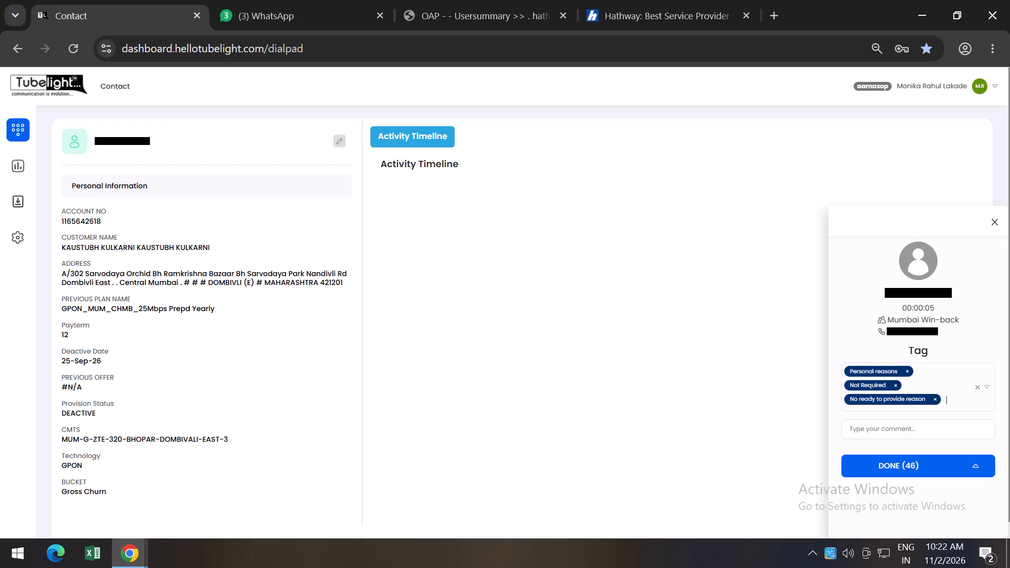
{"action": "left_click", "coordinate": [885, 462]}
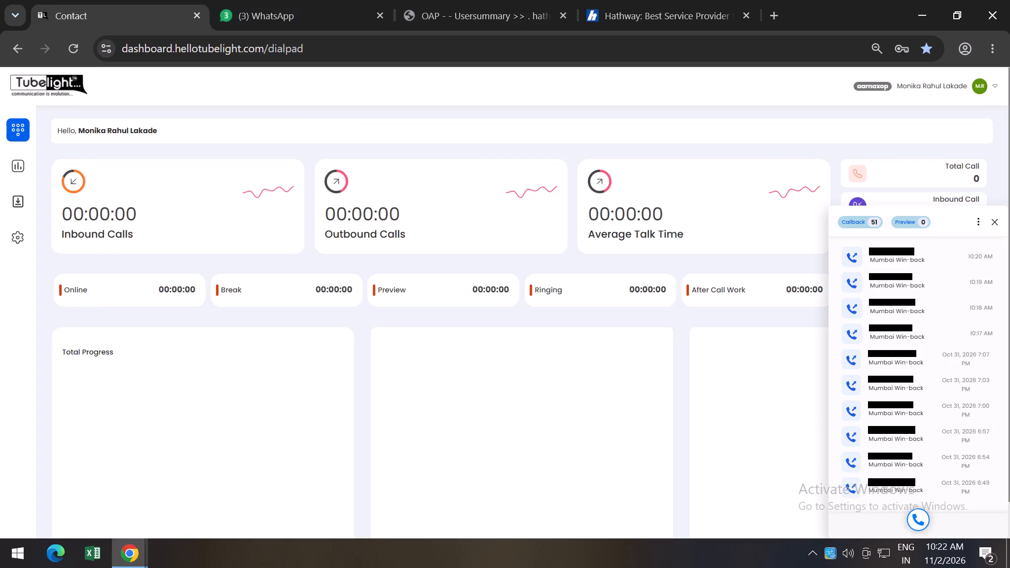
Switch to the OAP Usersummary page with the open customer account.
{"action": "left_click", "coordinate": [400, 0]}
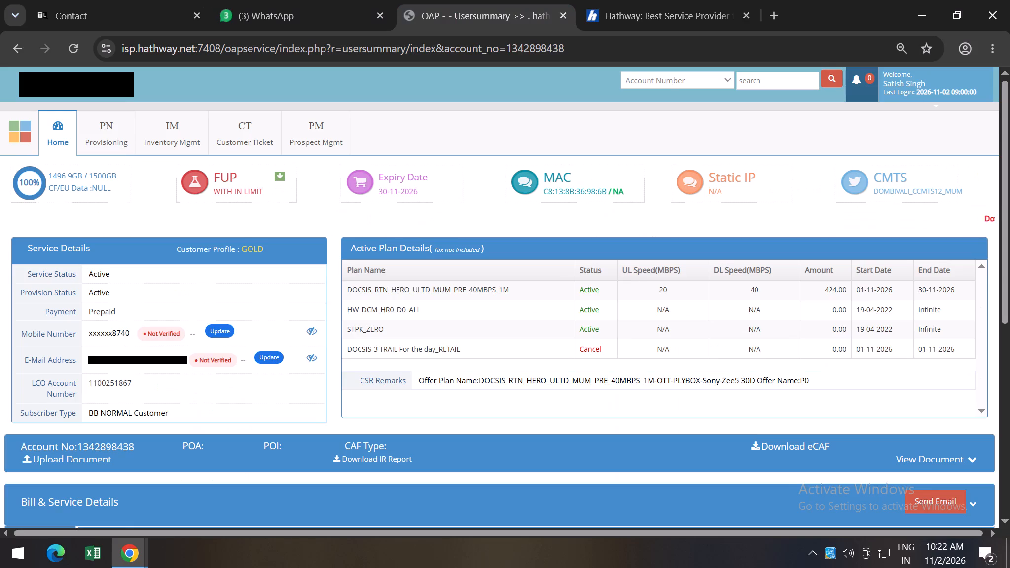
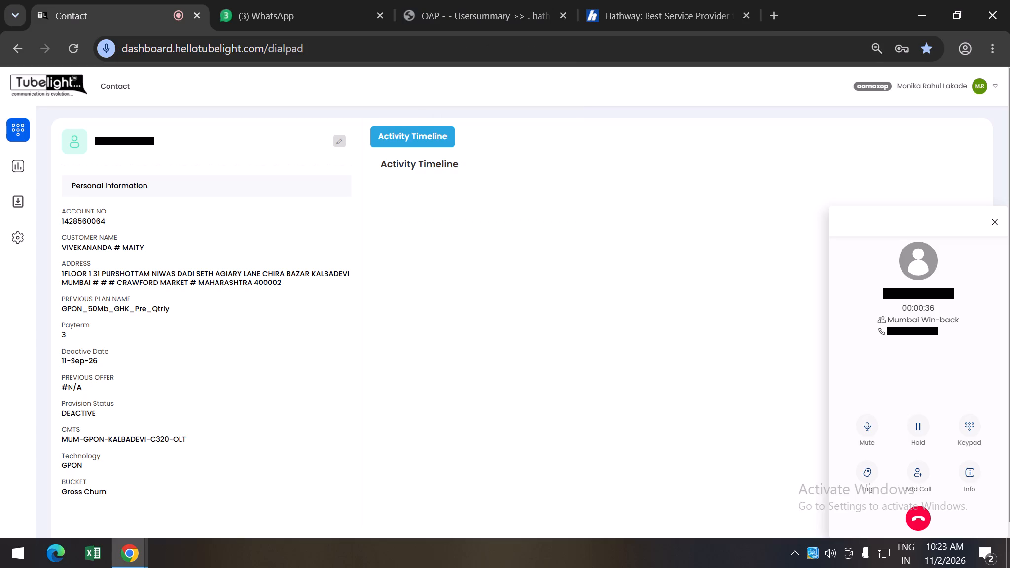
Select the customer's account number in the current Mumbai Win-back call's Personal Information.
{"action": "left_click", "coordinate": [96, 225]}
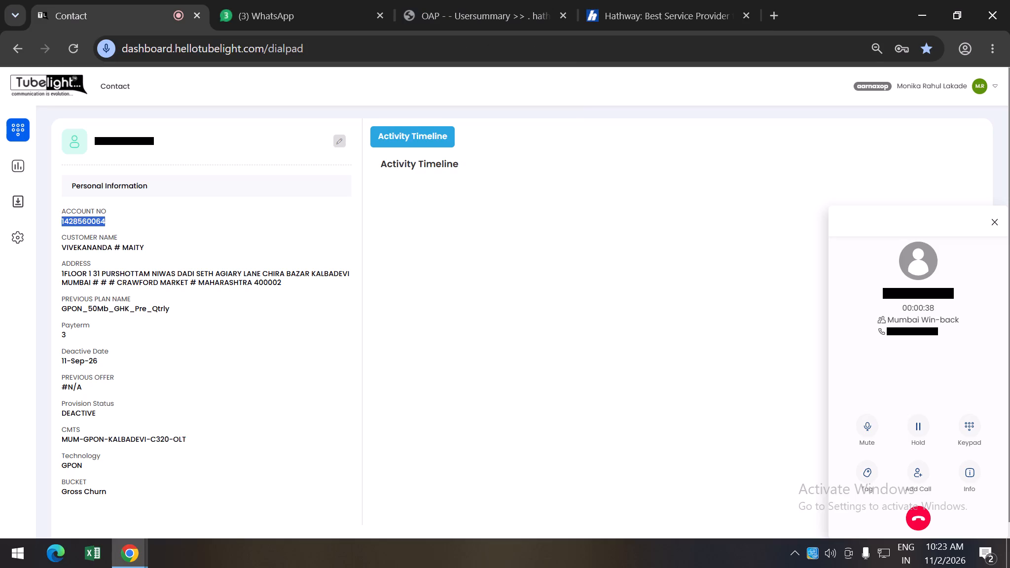
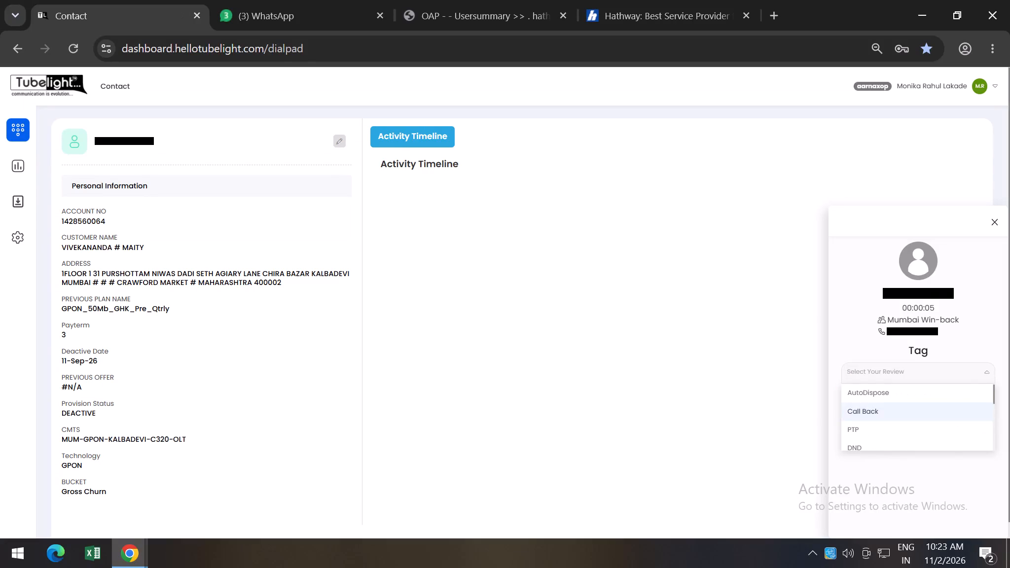
Tag the current Mumbai Win-back call with "Moving Out of City", "Moving Out of city" and "Not Sure".
{"action": "scroll", "coordinate": [869, 433], "scroll_direction": "down", "scroll_amount": 3}
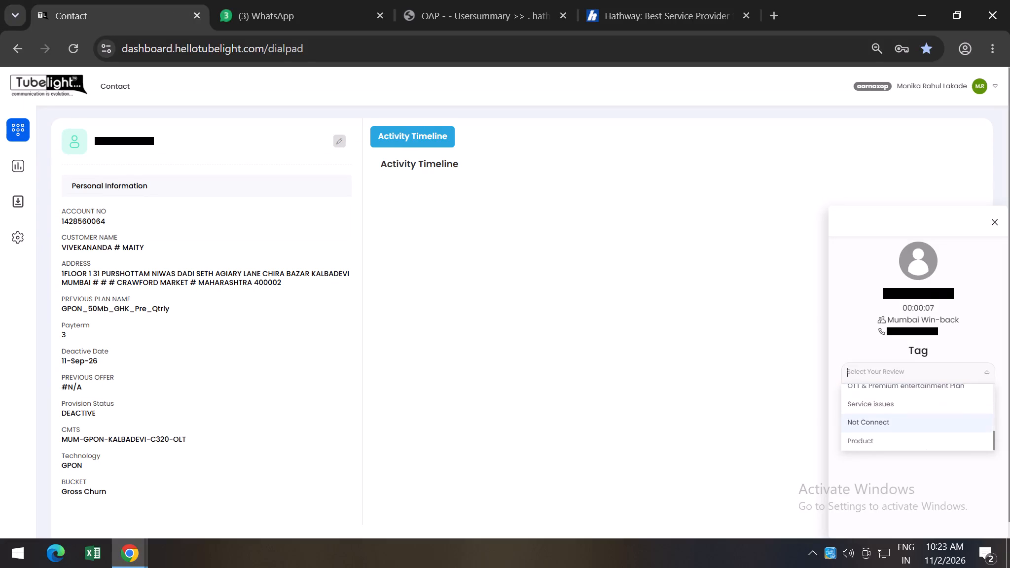
{"action": "scroll", "coordinate": [883, 420], "scroll_direction": "up", "scroll_amount": 3}
{"action": "scroll", "coordinate": [885, 410], "scroll_direction": "down", "scroll_amount": 1}
{"action": "left_click", "coordinate": [895, 403]}
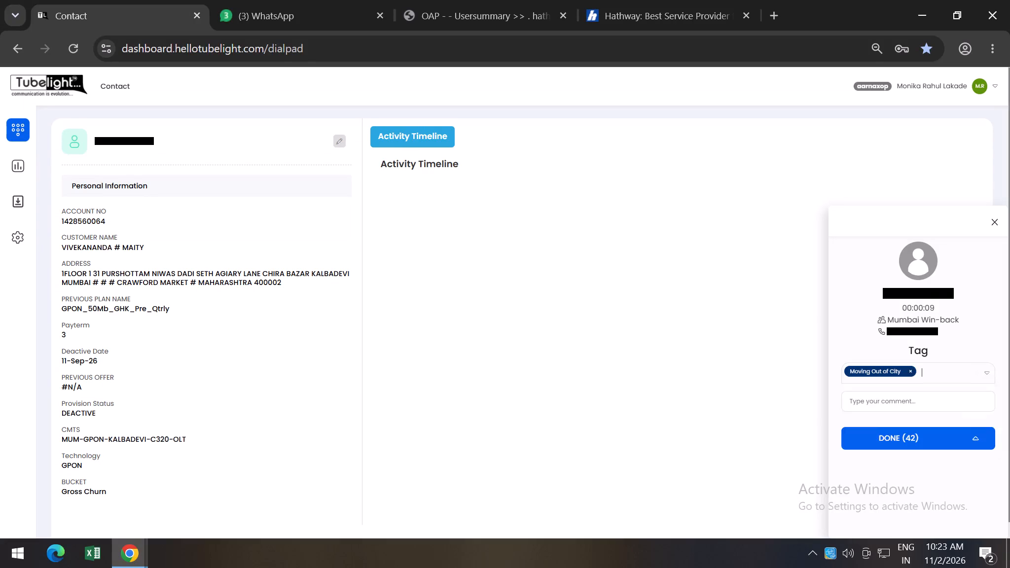
{"action": "left_click", "coordinate": [923, 377]}
{"action": "left_click", "coordinate": [896, 392]}
{"action": "left_click", "coordinate": [938, 384]}
{"action": "left_click", "coordinate": [871, 411]}
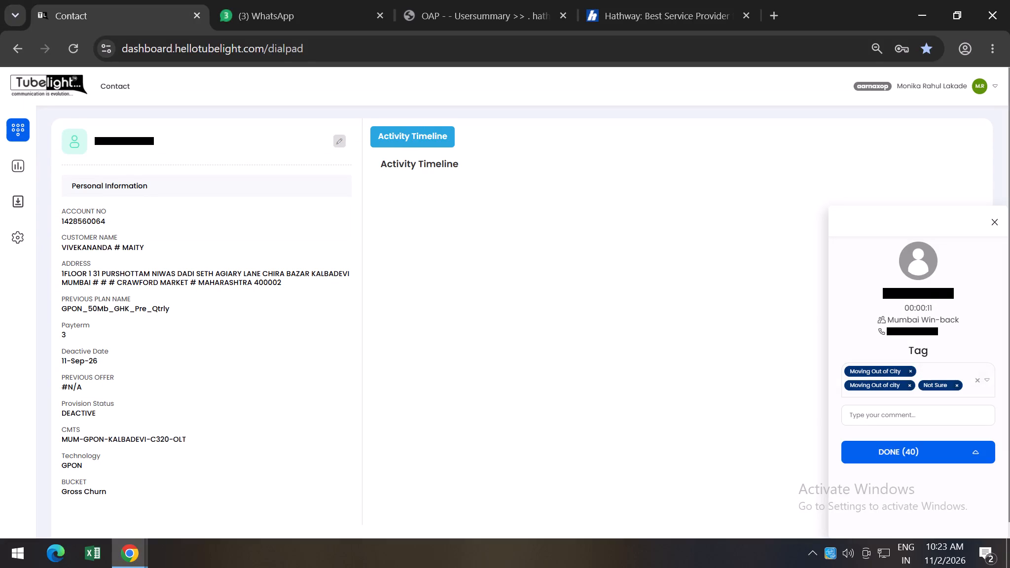
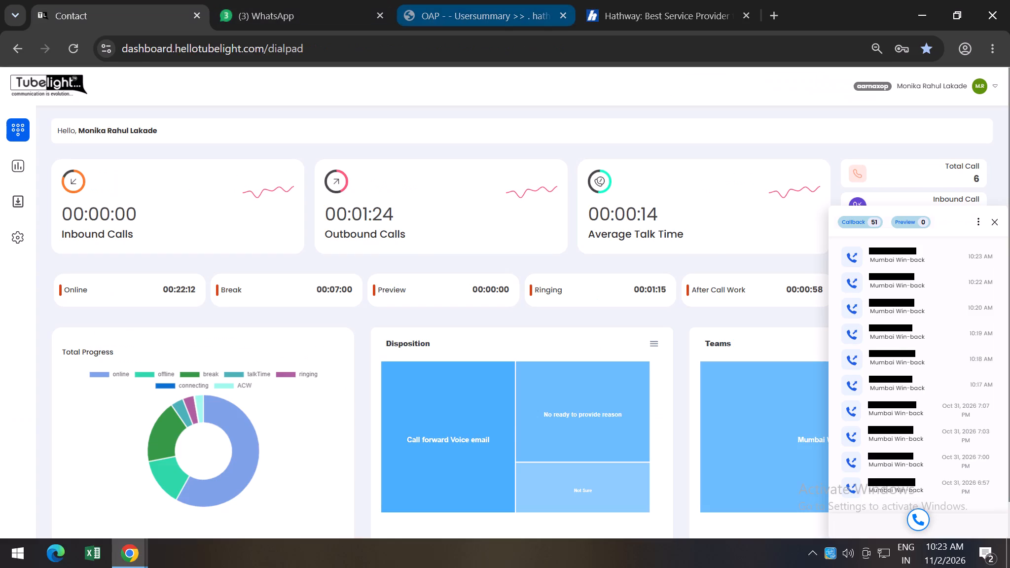
Examine the customer account's payment list and active plan details in OAP, checking the Tubelight dialpad in between.
{"action": "left_click", "coordinate": [481, 12]}
{"action": "scroll", "coordinate": [258, 331], "scroll_direction": "down", "scroll_amount": 11}
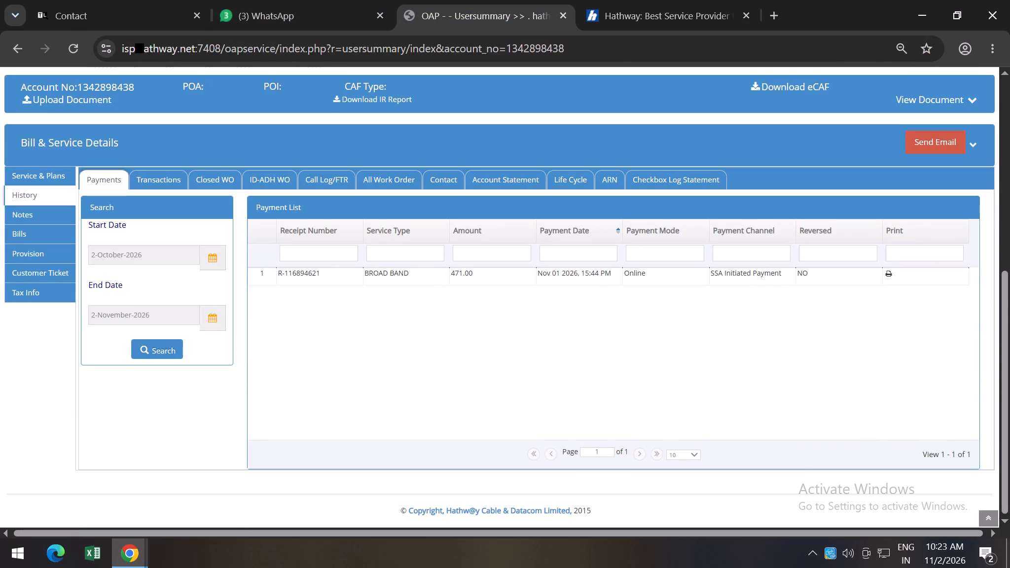
{"action": "left_click", "coordinate": [147, 6]}
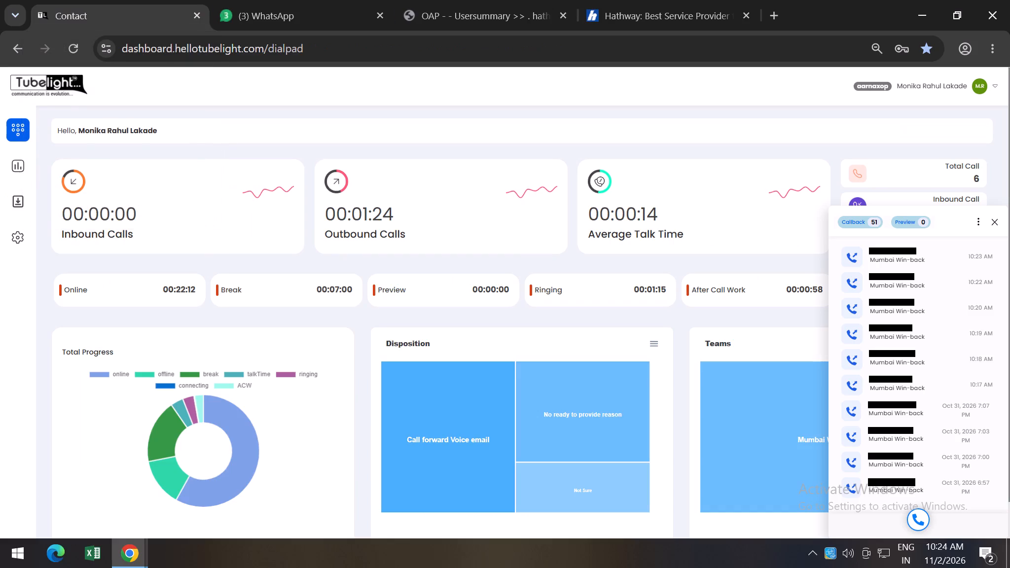
{"action": "left_click", "coordinate": [470, 3]}
{"action": "scroll", "coordinate": [97, 246], "scroll_direction": "up", "scroll_amount": 3}
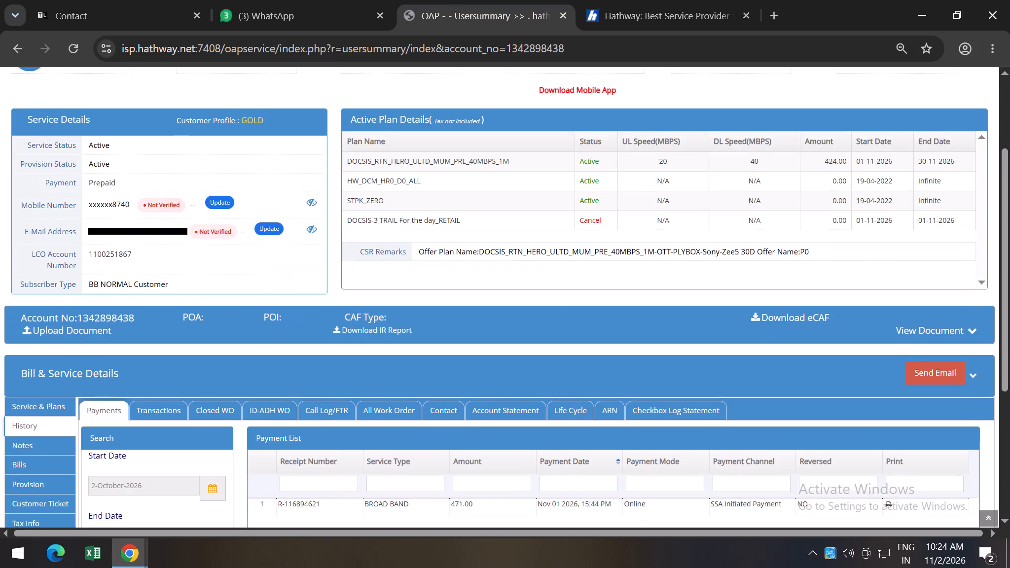
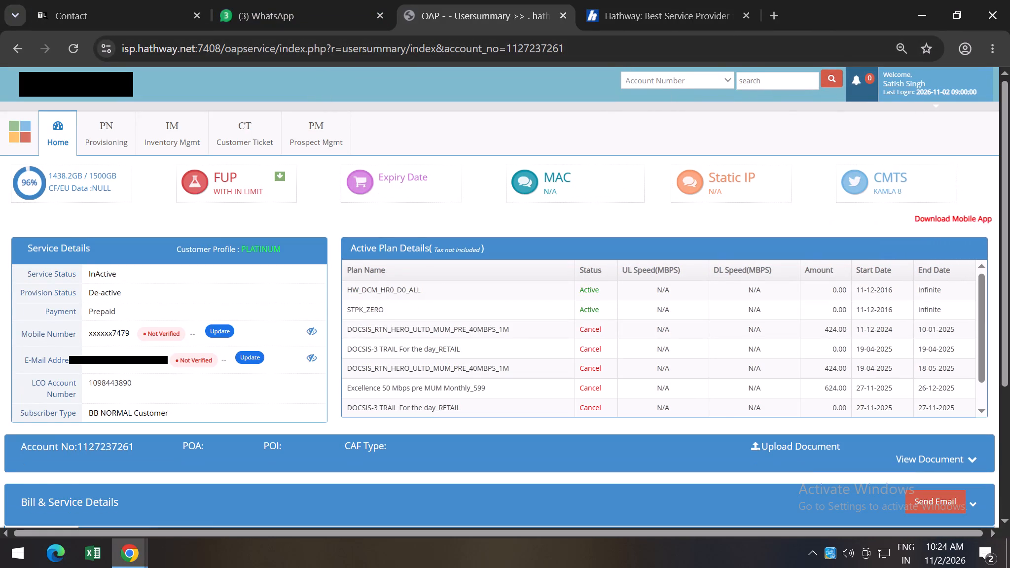
Reveal the open account's registered mobile number in the service details.
{"action": "left_click", "coordinate": [315, 332]}
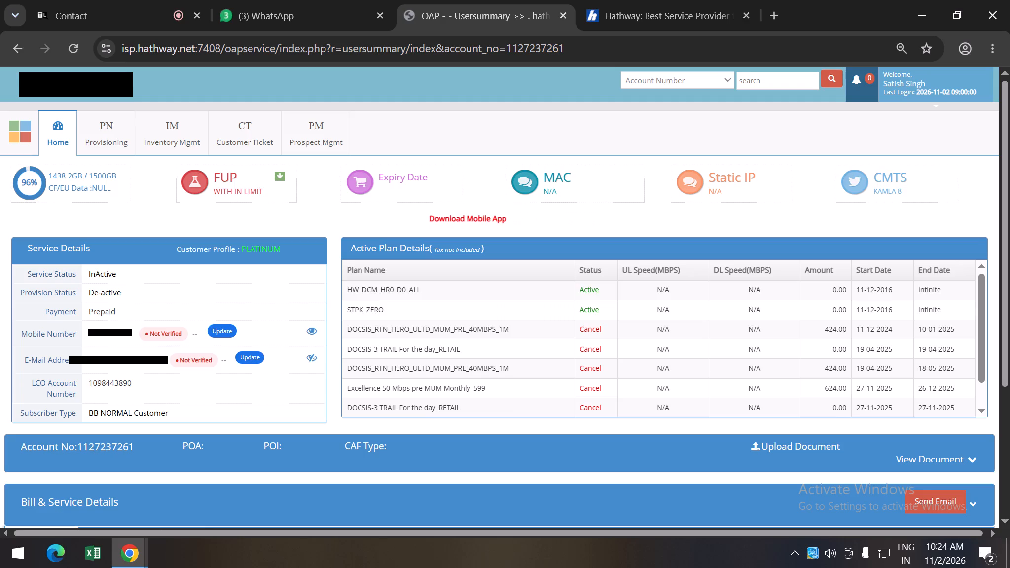
In the Tubelight dialpad, end the current call and submit it tagged Not Connect, Not Contactable and Call forward Voice email.
{"action": "left_click", "coordinate": [120, 0]}
{"action": "left_click", "coordinate": [926, 520]}
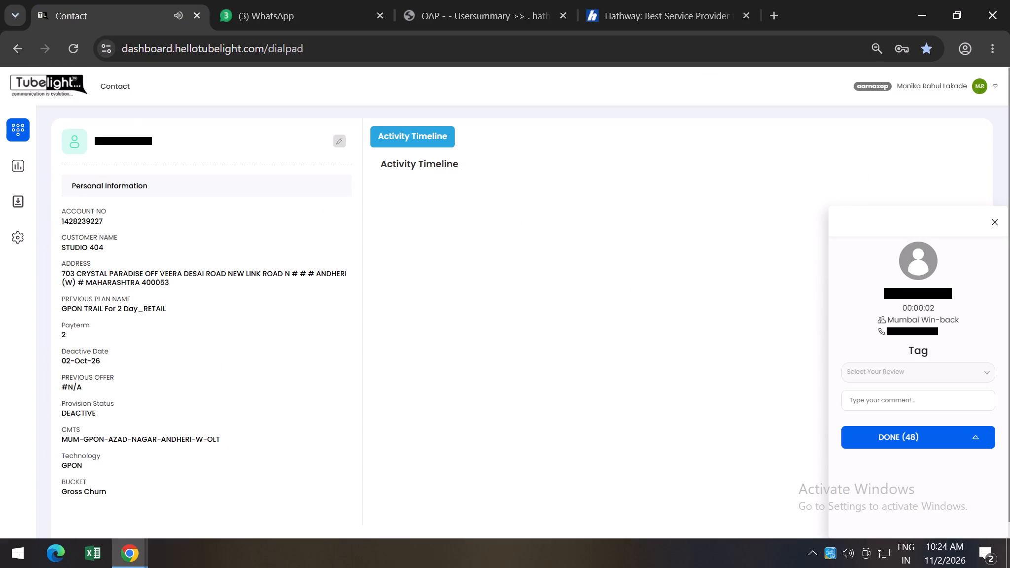
{"action": "left_click", "coordinate": [877, 372]}
{"action": "scroll", "coordinate": [876, 422], "scroll_direction": "down", "scroll_amount": 2}
{"action": "left_click", "coordinate": [874, 436]}
{"action": "left_click", "coordinate": [921, 367]}
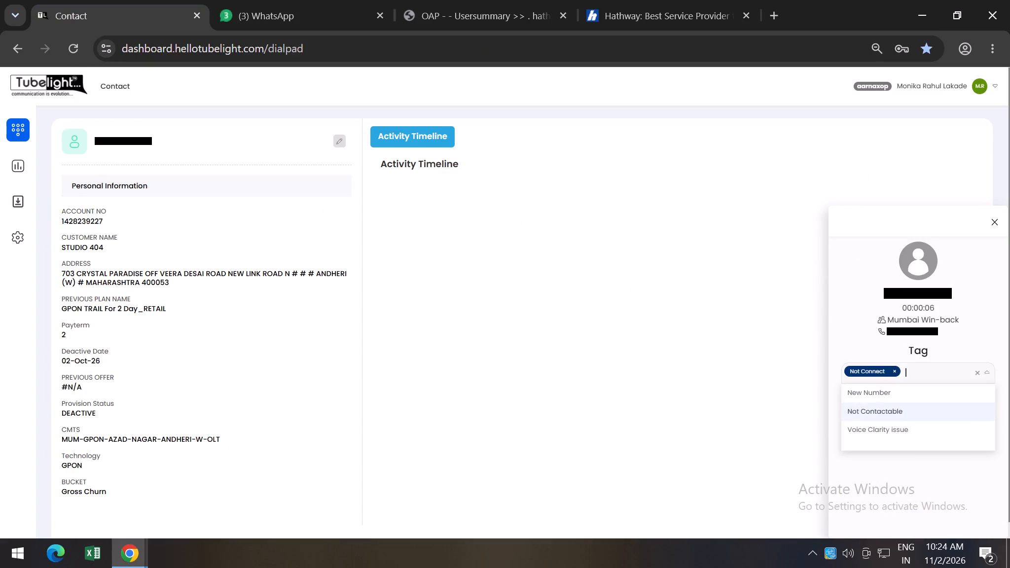
{"action": "left_click_drag", "start_coordinate": [891, 413], "coordinate": [895, 410]}
{"action": "left_click_drag", "start_coordinate": [942, 380], "coordinate": [925, 394]}
{"action": "scroll", "coordinate": [882, 428], "scroll_direction": "down", "scroll_amount": 2}
{"action": "left_click", "coordinate": [906, 419]}
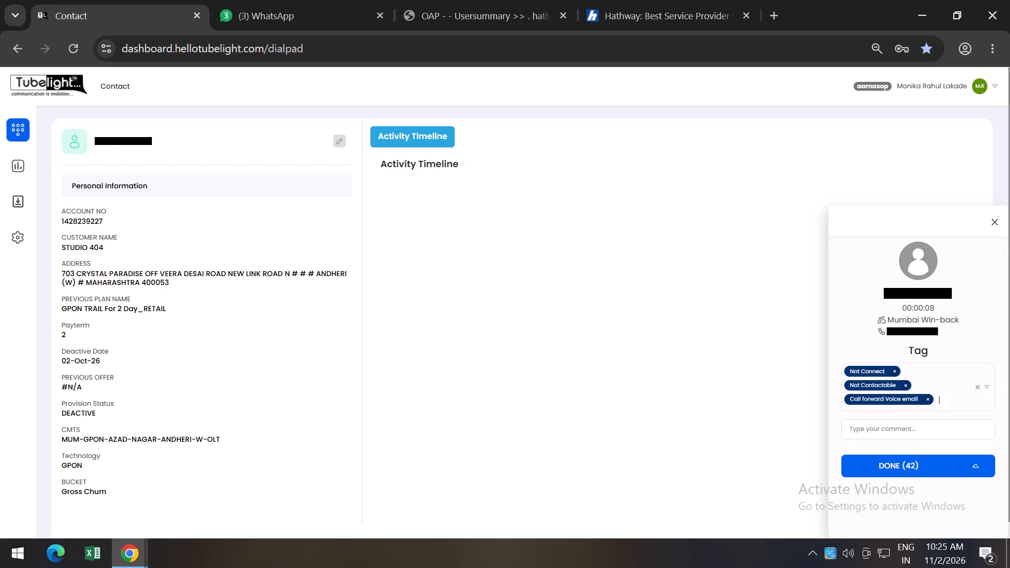
{"action": "left_click", "coordinate": [902, 467]}
Return to the customer account in the OAP portal and show its full e-mail address and mobile number.
{"action": "left_click", "coordinate": [521, 0]}
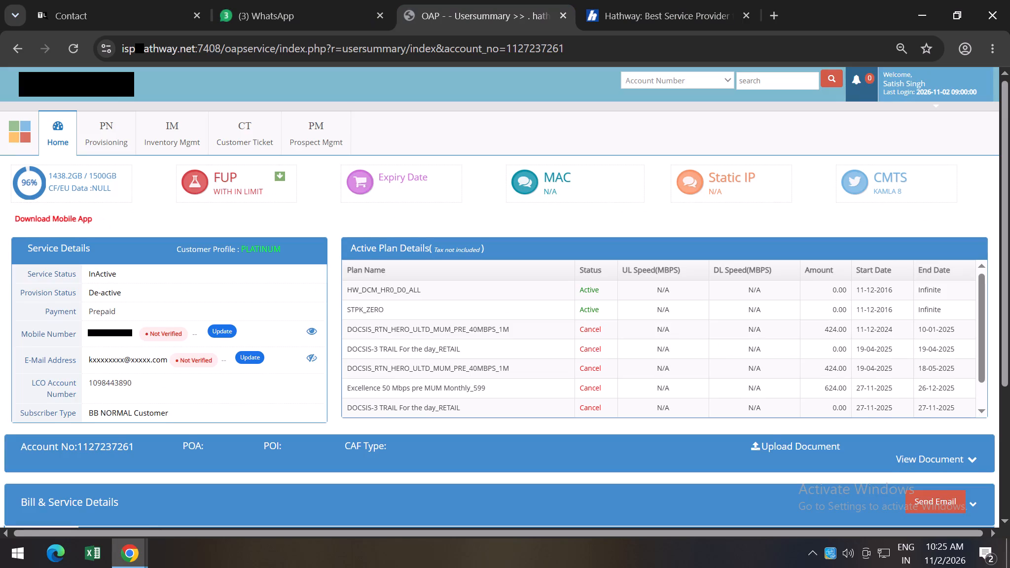
{"action": "scroll", "coordinate": [208, 328], "scroll_direction": "down", "scroll_amount": 1}
{"action": "left_click", "coordinate": [315, 281]}
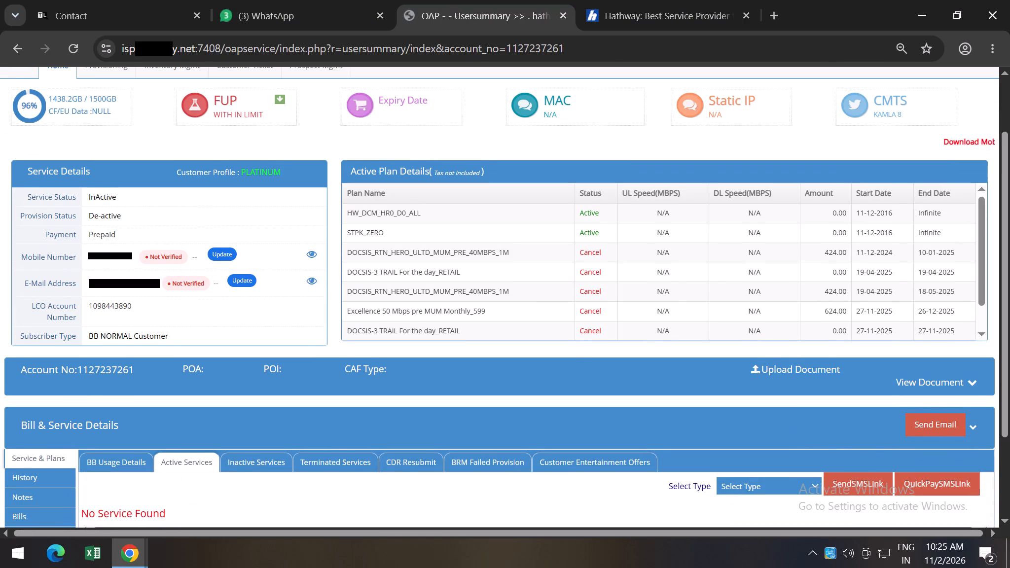
{"action": "left_click", "coordinate": [313, 280]}
{"action": "left_click", "coordinate": [316, 259]}
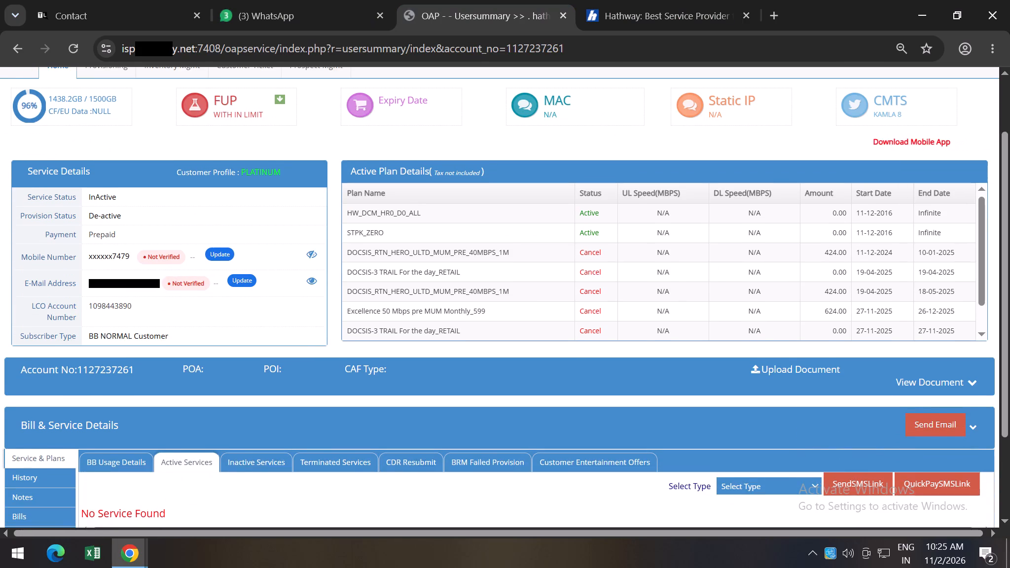
{"action": "left_click", "coordinate": [316, 259]}
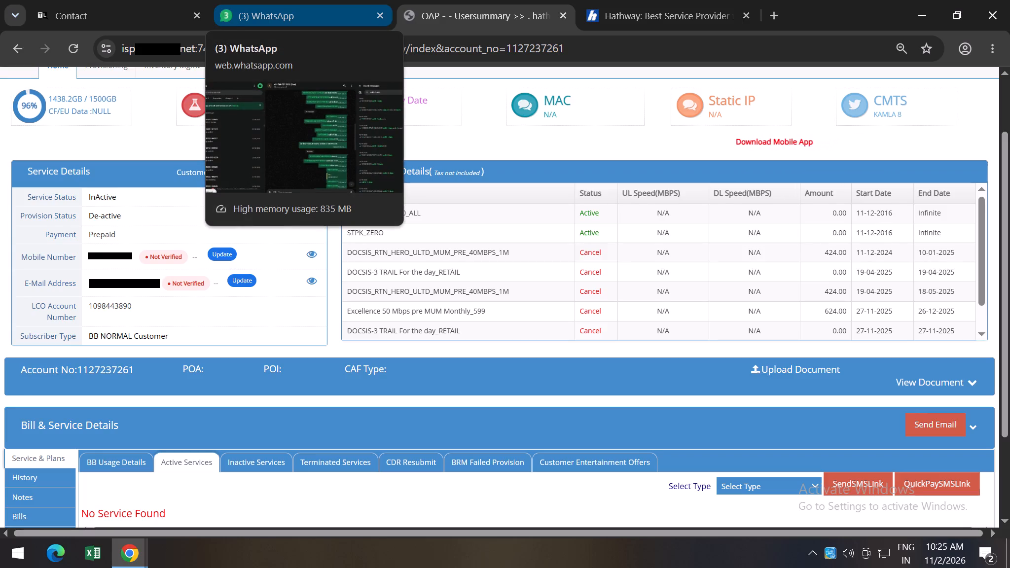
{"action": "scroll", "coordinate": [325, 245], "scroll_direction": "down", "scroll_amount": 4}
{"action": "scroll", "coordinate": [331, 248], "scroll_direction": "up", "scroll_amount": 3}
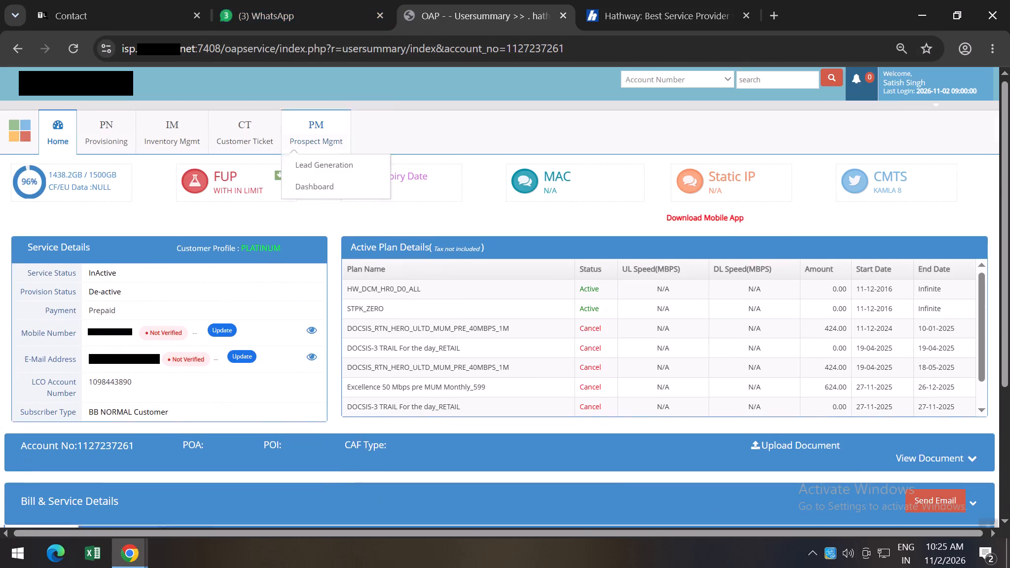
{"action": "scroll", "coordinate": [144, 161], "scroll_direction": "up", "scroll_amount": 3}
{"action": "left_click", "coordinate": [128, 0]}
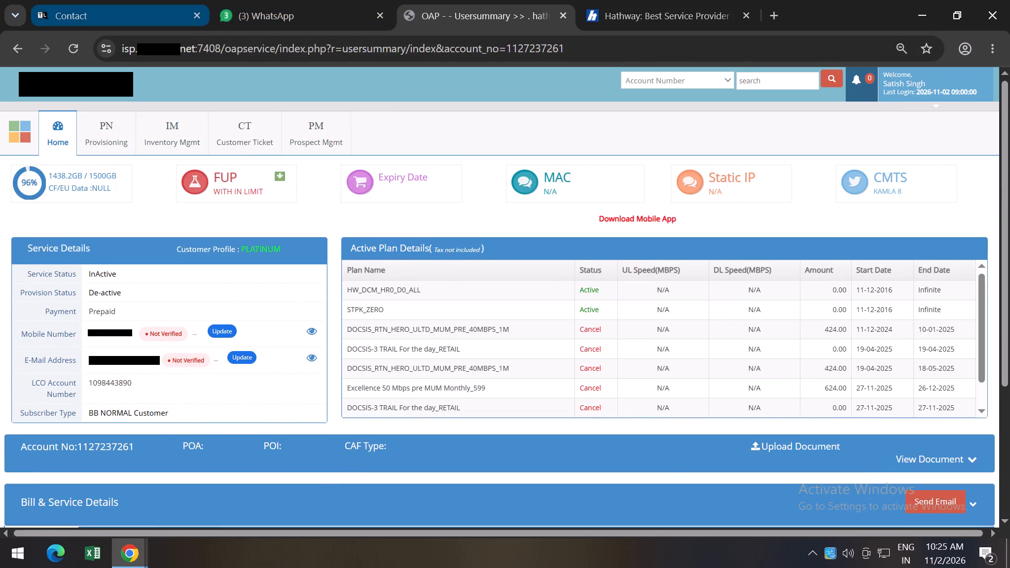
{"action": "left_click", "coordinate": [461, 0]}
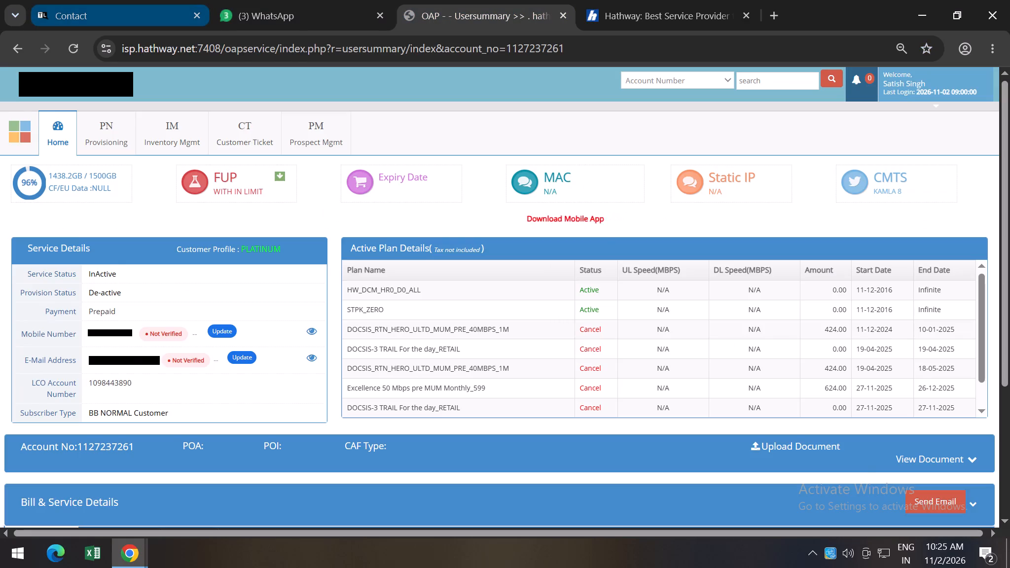
Check the Tubelight dialpad, then return to the customer account in OAP and select its registered mobile number.
{"action": "left_click", "coordinate": [131, 1]}
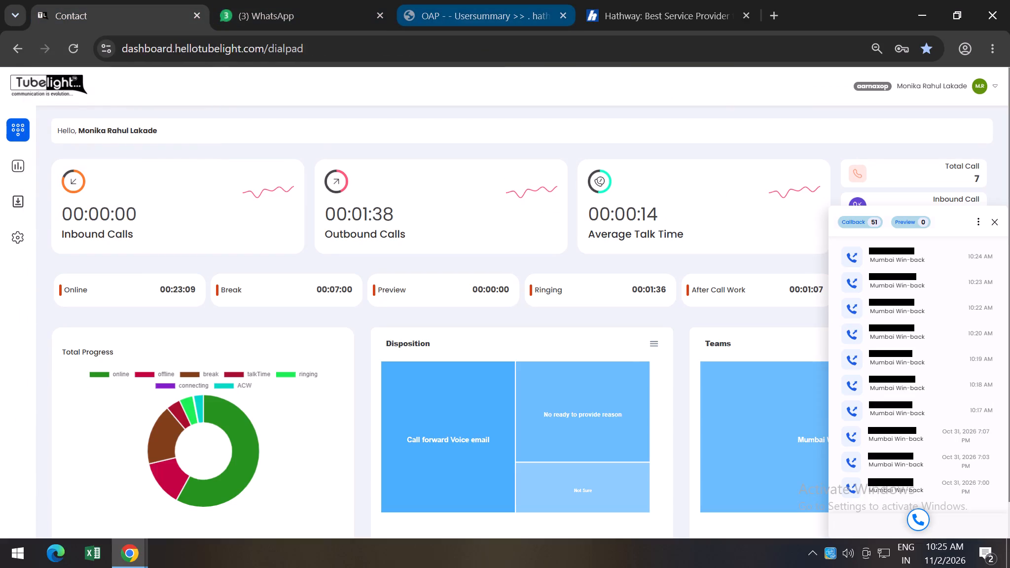
{"action": "left_click", "coordinate": [493, 9]}
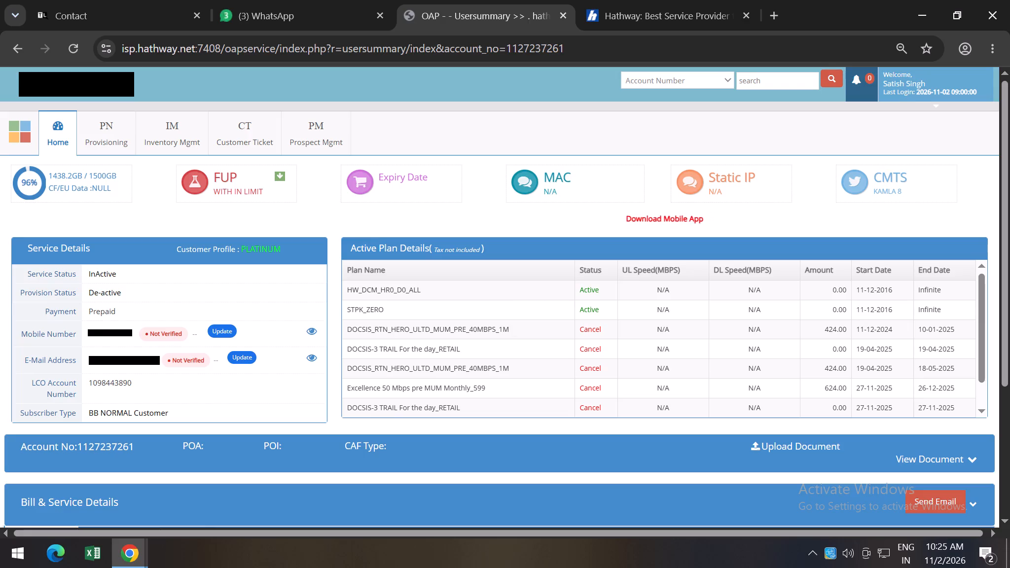
{"action": "double_click", "coordinate": [122, 335]}
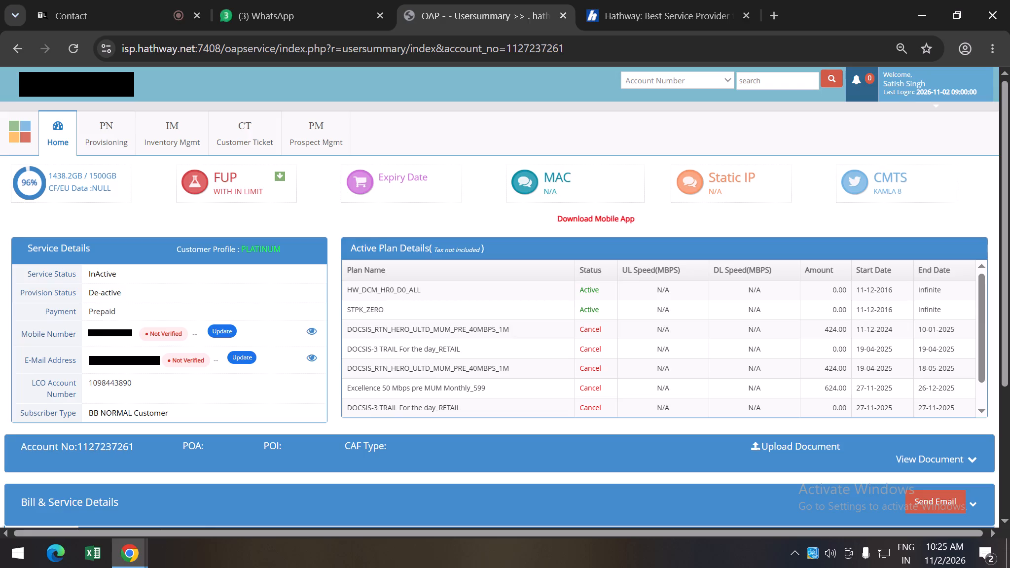
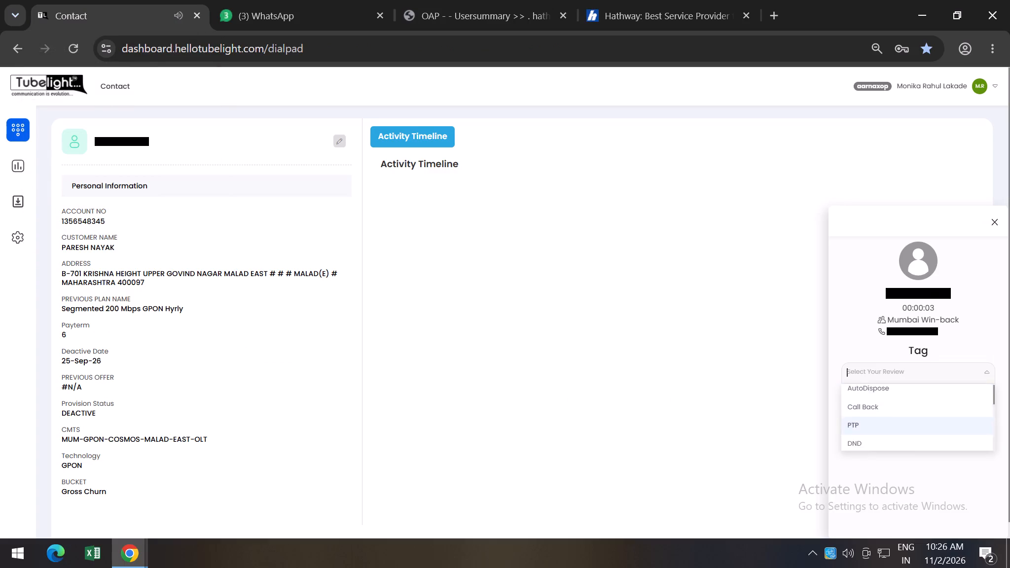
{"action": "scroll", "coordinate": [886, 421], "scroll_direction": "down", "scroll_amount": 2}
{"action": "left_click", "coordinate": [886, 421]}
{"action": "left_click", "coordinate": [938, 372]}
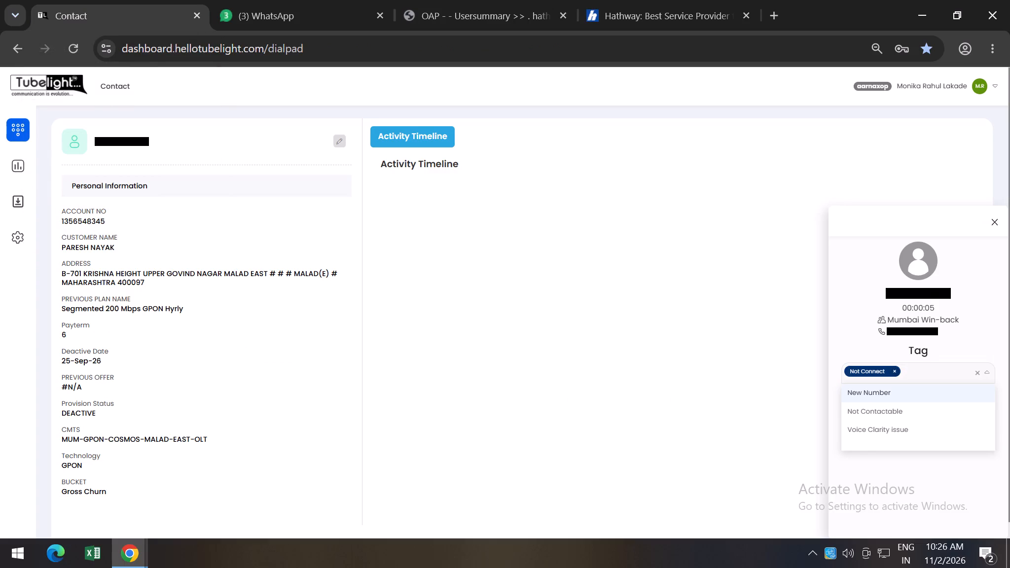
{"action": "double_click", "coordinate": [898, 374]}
Tag the current Mumbai Win-back call as Personal reasons and bring up the choices for its specific reason.
{"action": "scroll", "coordinate": [893, 421], "scroll_direction": "down", "scroll_amount": 1}
{"action": "left_click", "coordinate": [892, 420]}
{"action": "left_click", "coordinate": [922, 372]}
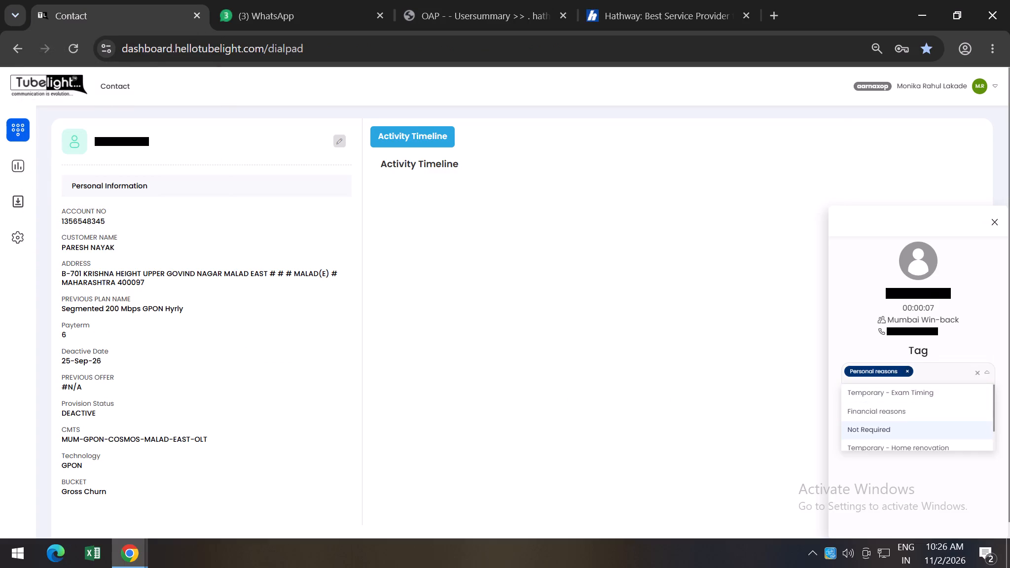
Tag the current Mumbai Win-back call as Personal reasons and Not Required, and submit it.
{"action": "left_click", "coordinate": [916, 404]}
{"action": "left_click", "coordinate": [910, 384]}
{"action": "left_click_drag", "start_coordinate": [938, 371], "coordinate": [926, 385]}
{"action": "left_click", "coordinate": [884, 430]}
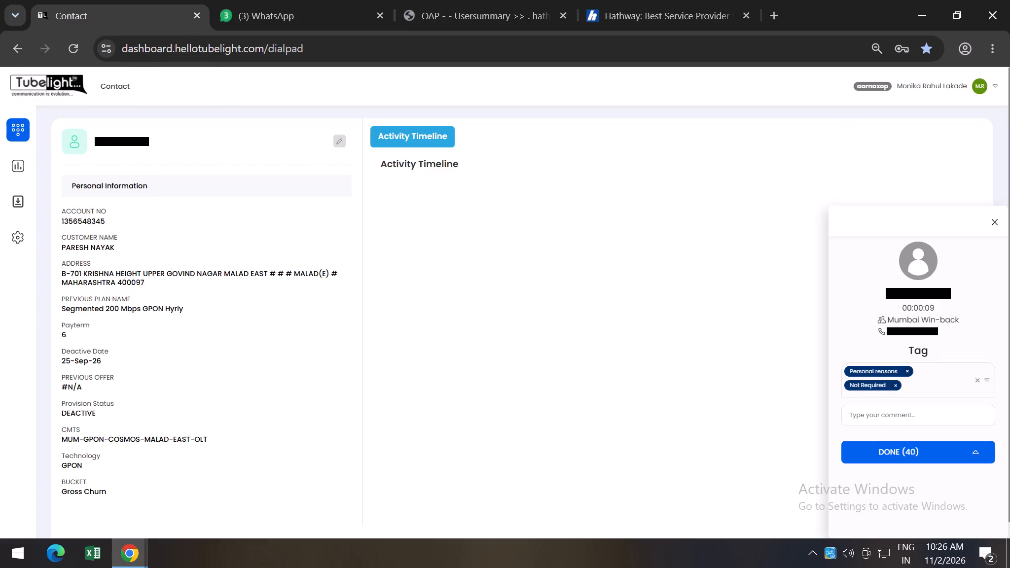
{"action": "left_click", "coordinate": [910, 395]}
{"action": "left_click", "coordinate": [911, 421]}
{"action": "left_click", "coordinate": [911, 459]}
Switch to the customer account in the OAP portal and show its full mobile number and e-mail address.
{"action": "left_click", "coordinate": [424, 14]}
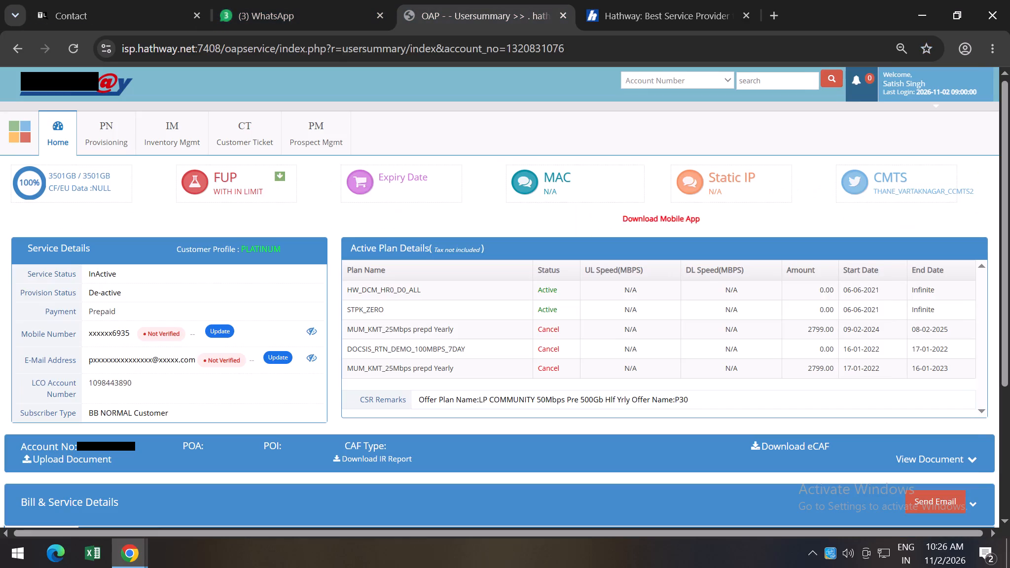
{"action": "left_click", "coordinate": [312, 326]}
{"action": "left_click", "coordinate": [309, 355]}
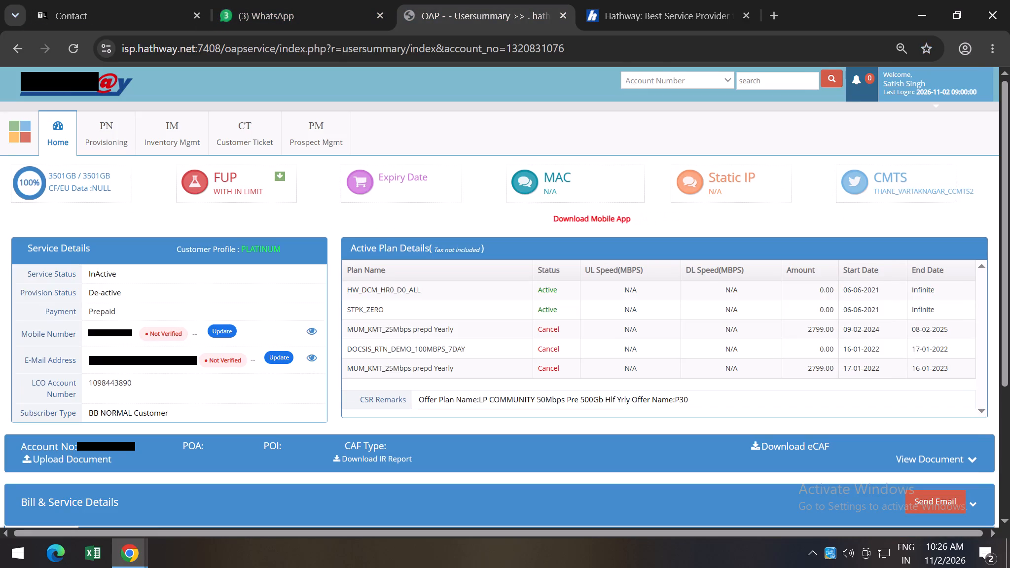
{"action": "left_click", "coordinate": [309, 355]}
{"action": "left_click", "coordinate": [309, 355]}
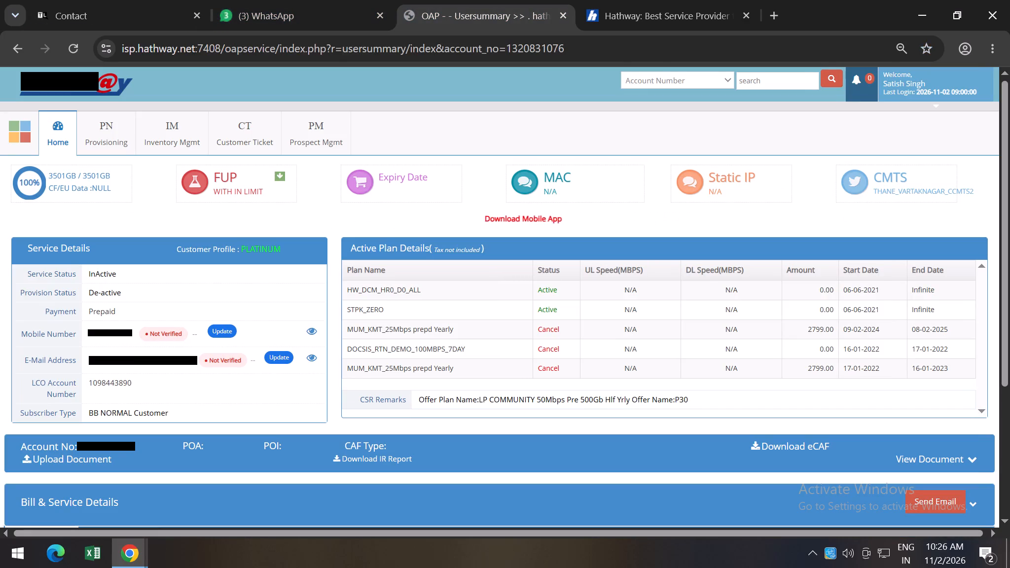
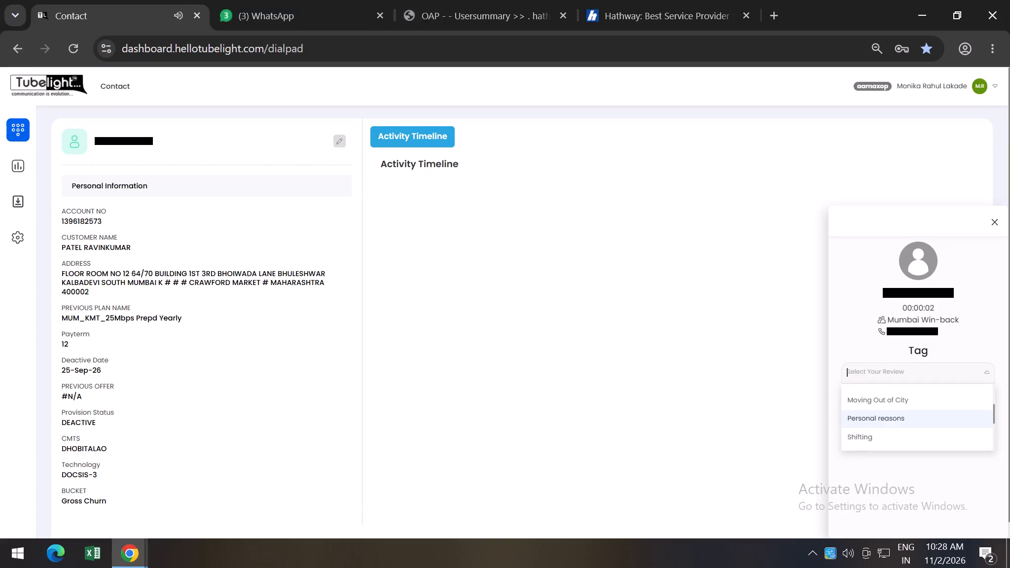
Tag the current Mumbai Win-back call as Personal reasons, Not Required and No ready to provide reason, and submit it.
{"action": "left_click", "coordinate": [894, 420]}
{"action": "left_click_drag", "start_coordinate": [944, 369], "coordinate": [941, 376]}
{"action": "left_click_drag", "start_coordinate": [898, 430], "coordinate": [906, 418]}
{"action": "left_click_drag", "start_coordinate": [941, 368], "coordinate": [941, 391]}
{"action": "left_click", "coordinate": [941, 422]}
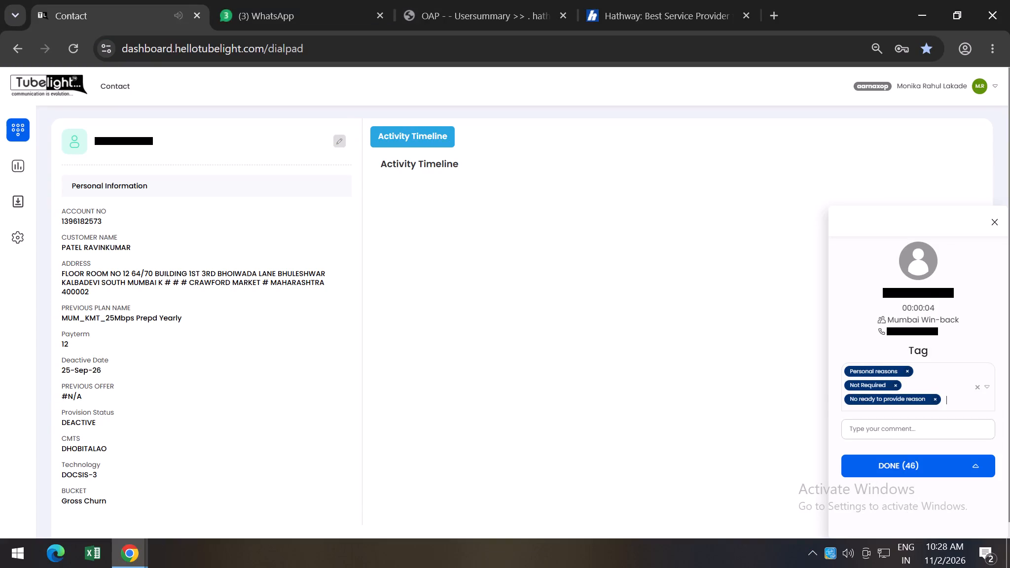
{"action": "left_click", "coordinate": [945, 471]}
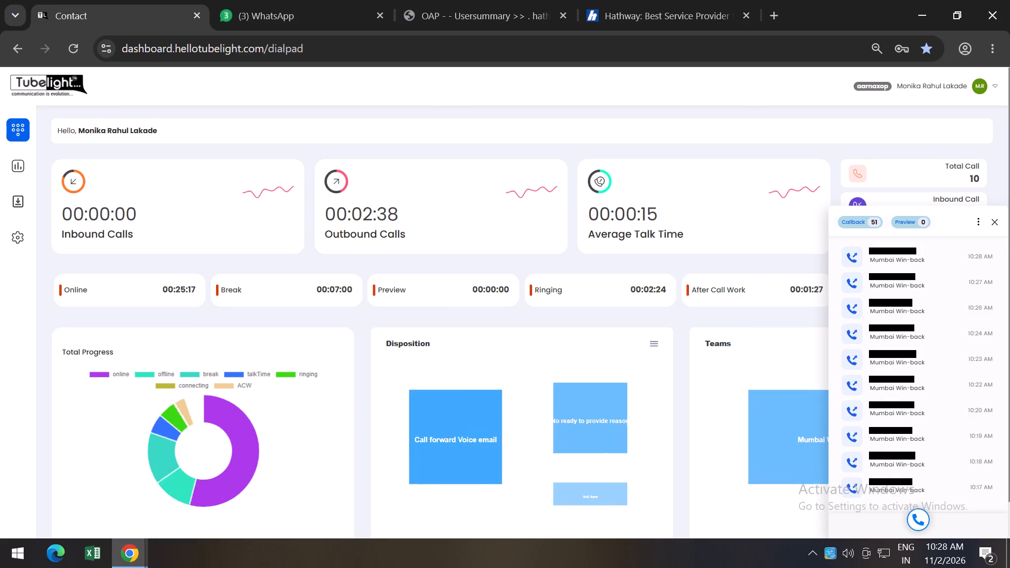
Switch to the customer account in the OAP portal and select its mobile number.
{"action": "left_click", "coordinate": [492, 3]}
{"action": "double_click", "coordinate": [112, 331]}
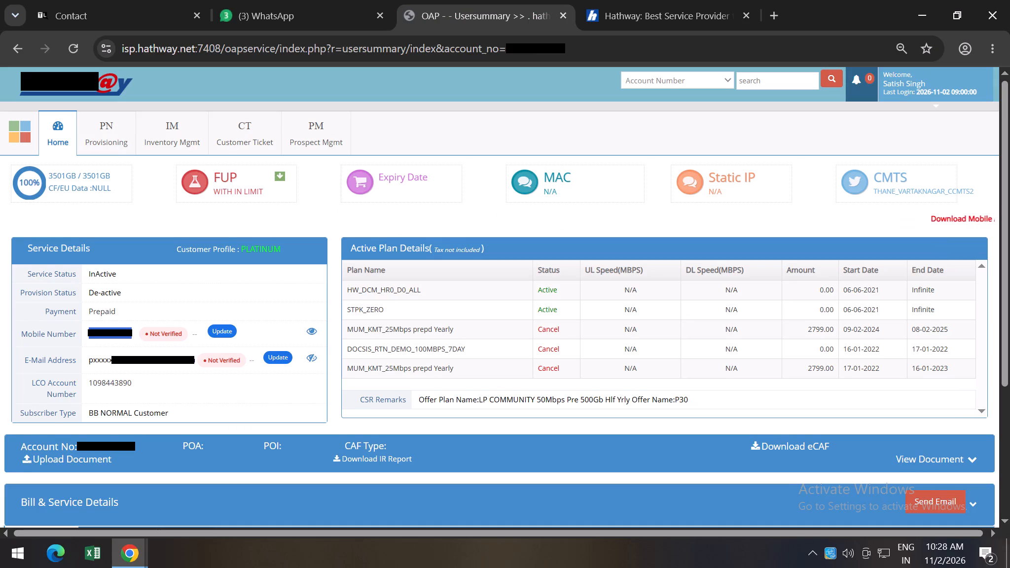
Search the account's payment history with the start date set to 30-June-2020 and review the payment list.
{"action": "scroll", "coordinate": [191, 422], "scroll_direction": "down", "scroll_amount": 6}
{"action": "left_click", "coordinate": [47, 367]}
{"action": "scroll", "coordinate": [99, 431], "scroll_direction": "down", "scroll_amount": 5}
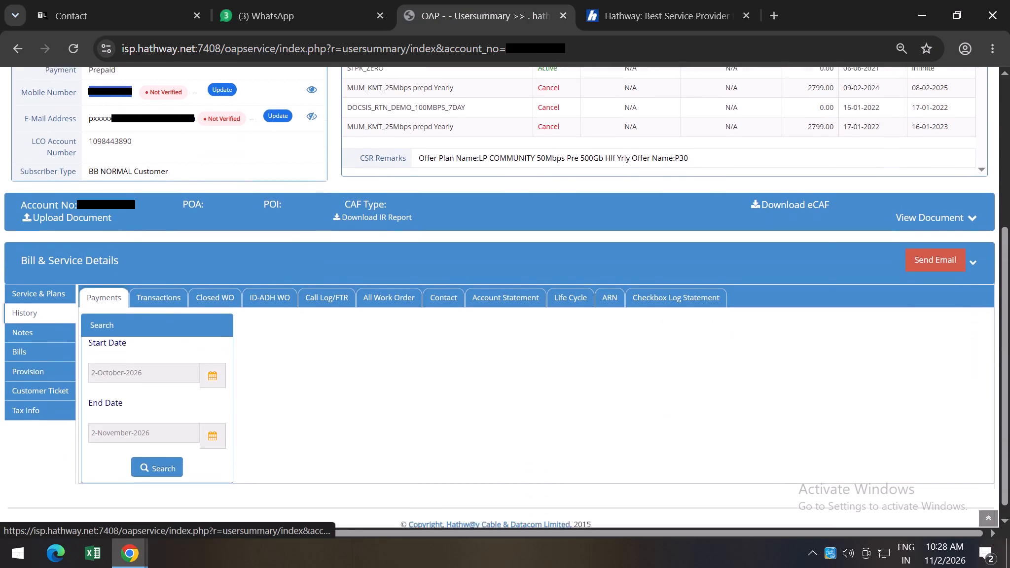
{"action": "left_click", "coordinate": [212, 361]}
{"action": "double_click", "coordinate": [146, 371]}
{"action": "double_click", "coordinate": [146, 365]}
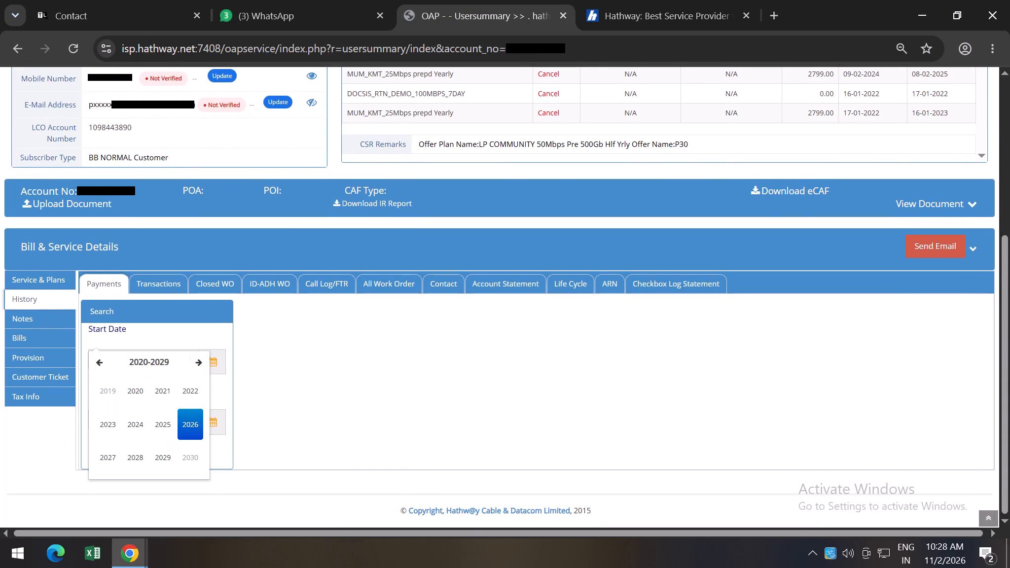
{"action": "left_click", "coordinate": [139, 398]}
{"action": "left_click", "coordinate": [139, 421]}
{"action": "left_click", "coordinate": [141, 454]}
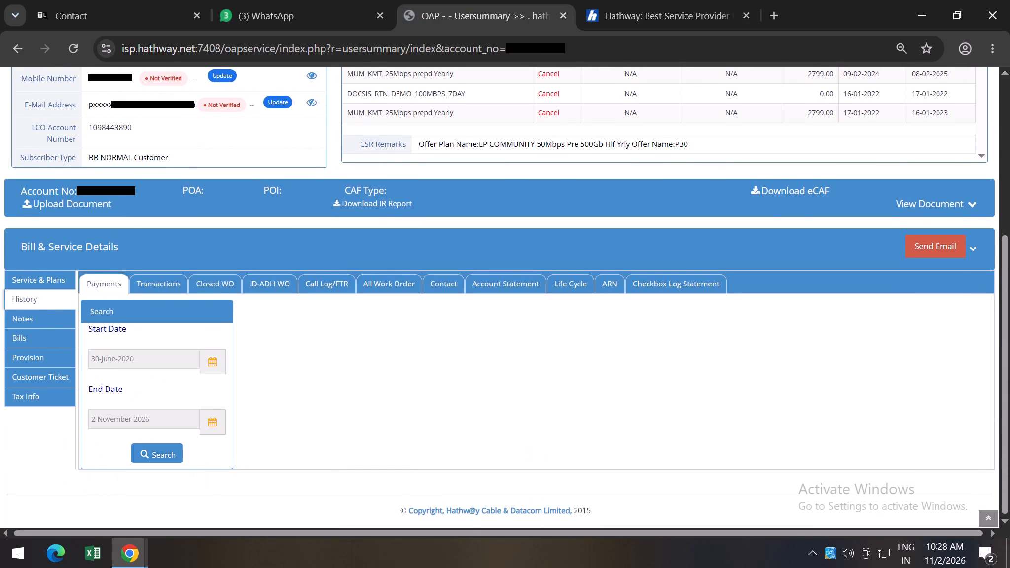
{"action": "left_click", "coordinate": [158, 454]}
{"action": "scroll", "coordinate": [452, 426], "scroll_direction": "down", "scroll_amount": 7}
{"action": "scroll", "coordinate": [563, 377], "scroll_direction": "down", "scroll_amount": 4}
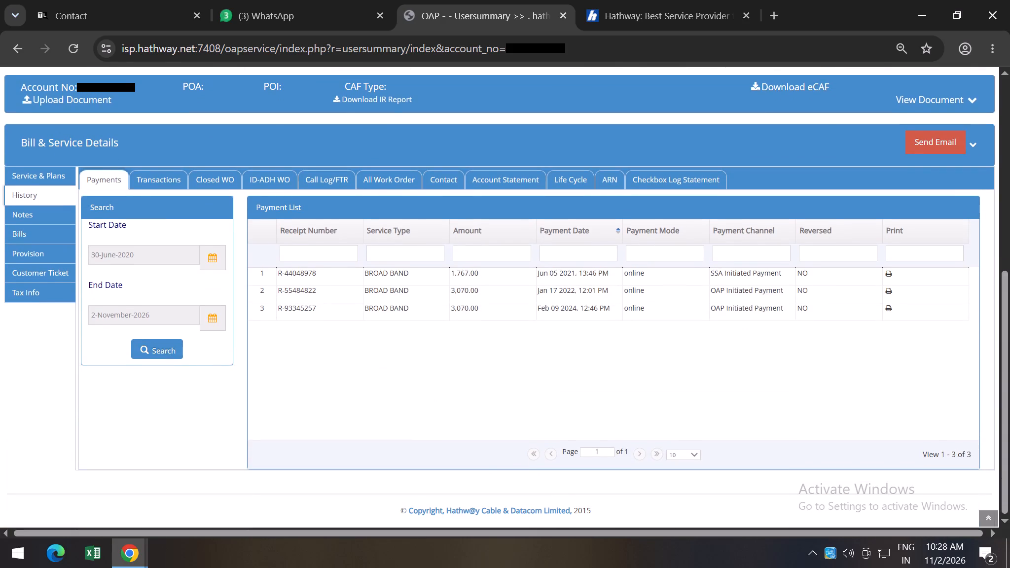
{"action": "scroll", "coordinate": [563, 377], "scroll_direction": "down", "scroll_amount": 2}
{"action": "scroll", "coordinate": [563, 377], "scroll_direction": "up", "scroll_amount": 2}
{"action": "scroll", "coordinate": [468, 393], "scroll_direction": "down", "scroll_amount": 11}
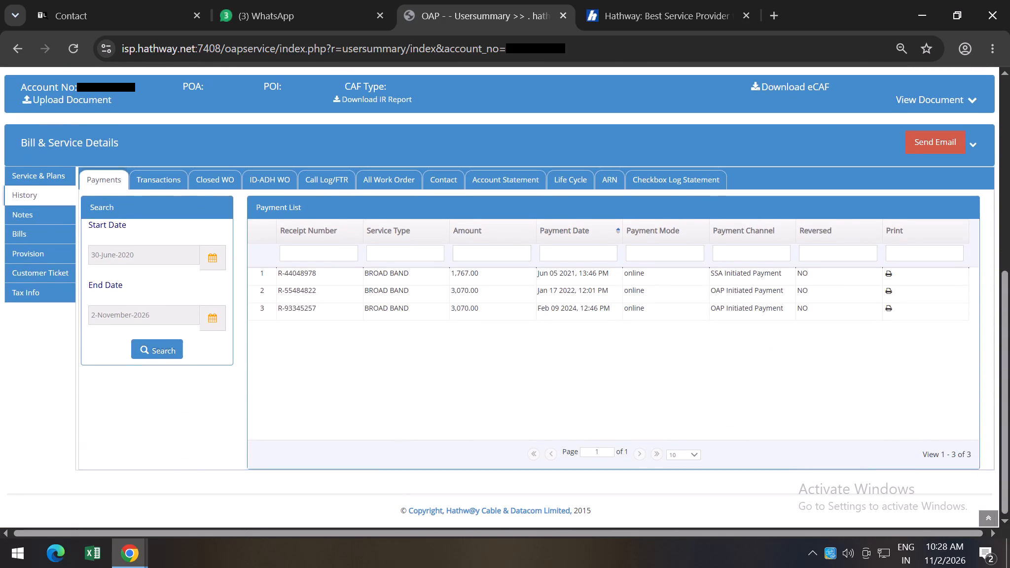
Check the Tubelight dialpad and return to the customer's payment list in the OAP portal.
{"action": "left_click", "coordinate": [447, 2]}
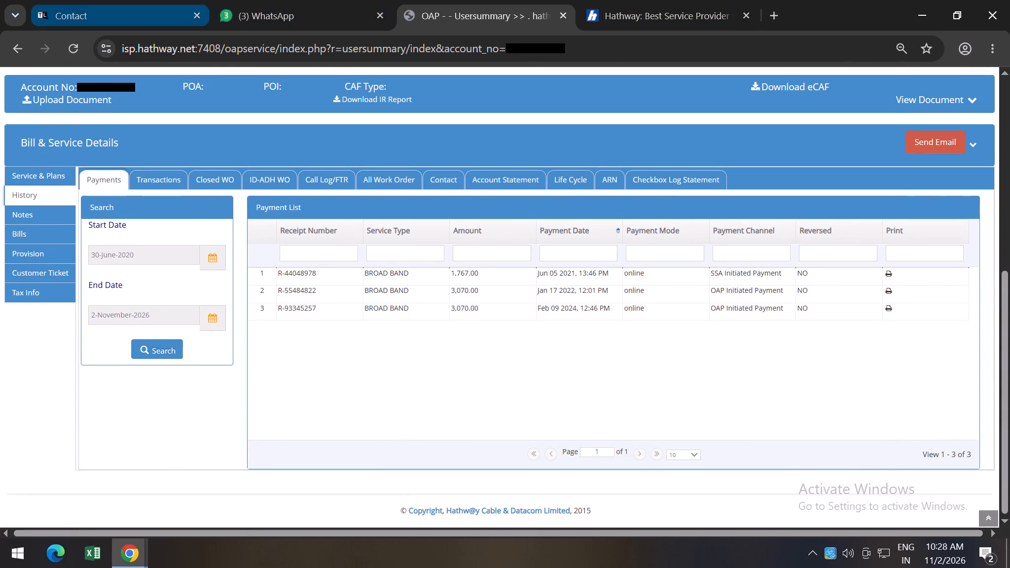
{"action": "left_click", "coordinate": [78, 0]}
{"action": "left_click", "coordinate": [502, 6]}
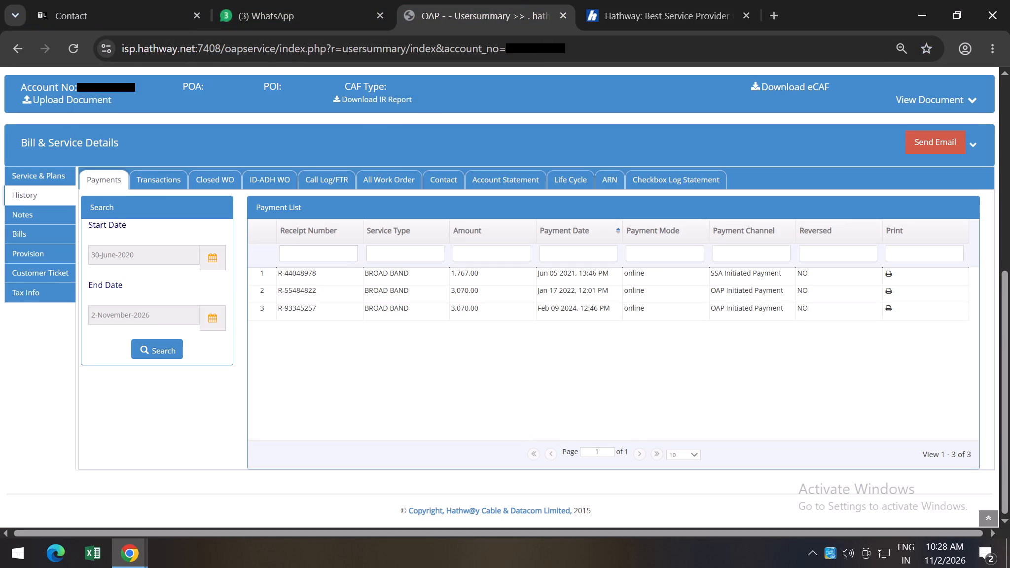
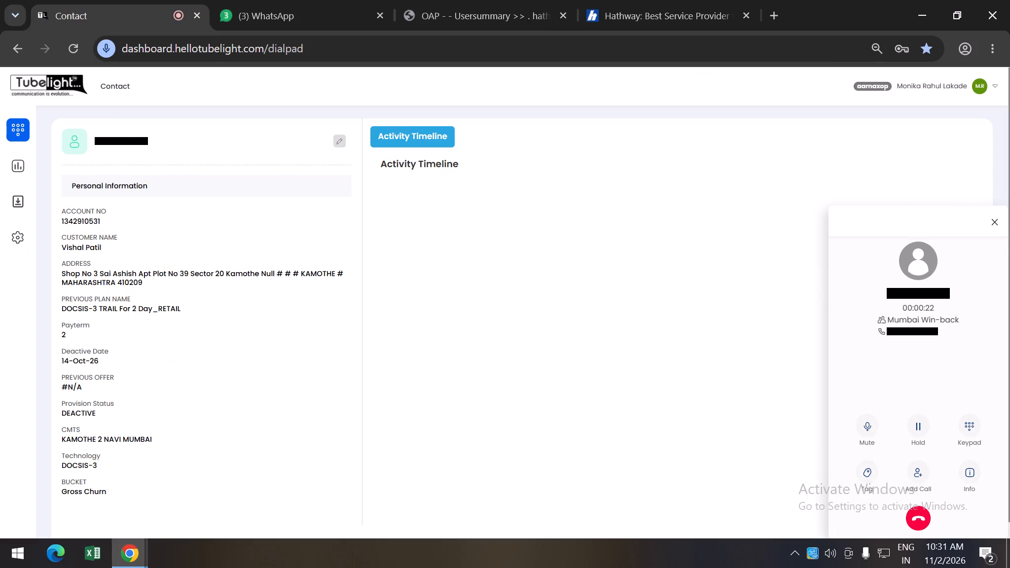
Select the customer's account number in the contact details and the caller's phone number in the active Mumbai Win-back call.
{"action": "left_click", "coordinate": [88, 223]}
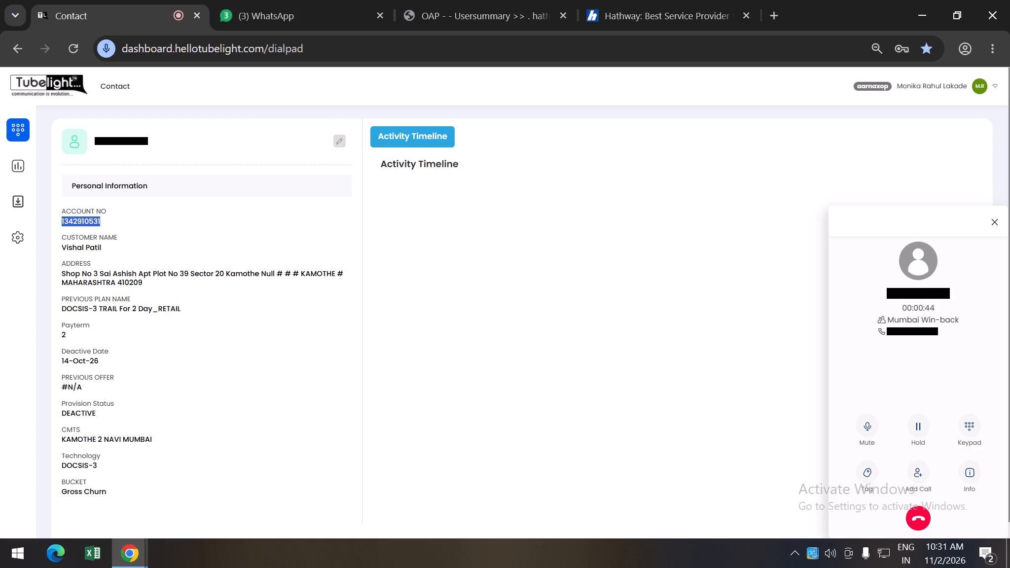
{"action": "double_click", "coordinate": [88, 223]}
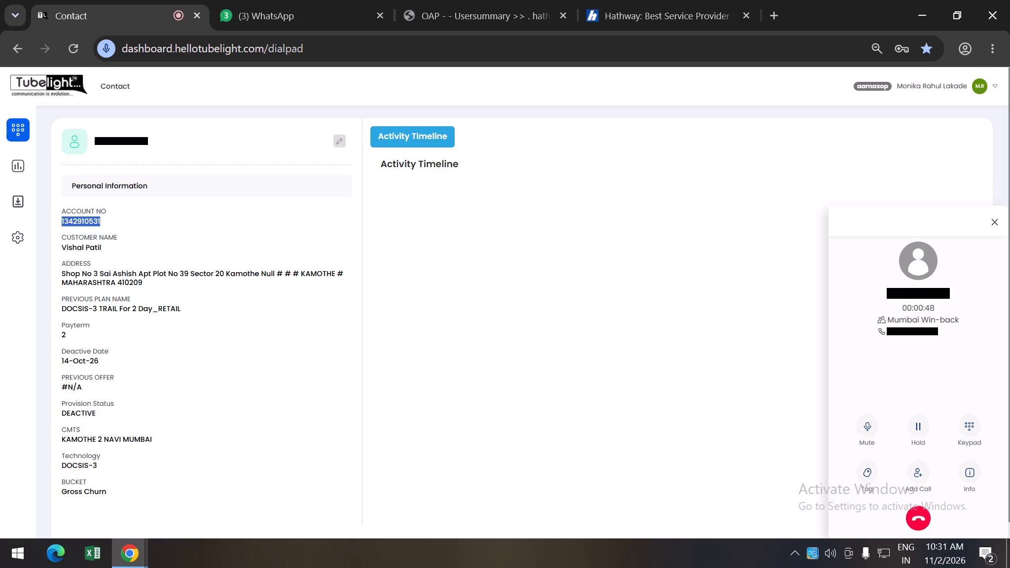
{"action": "double_click", "coordinate": [88, 222]}
{"action": "double_click", "coordinate": [913, 292]}
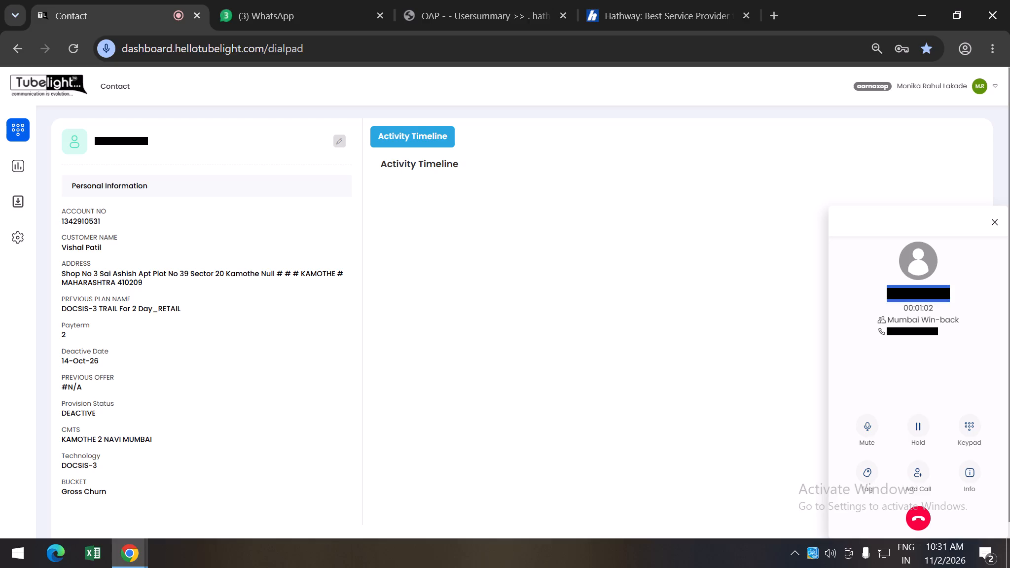
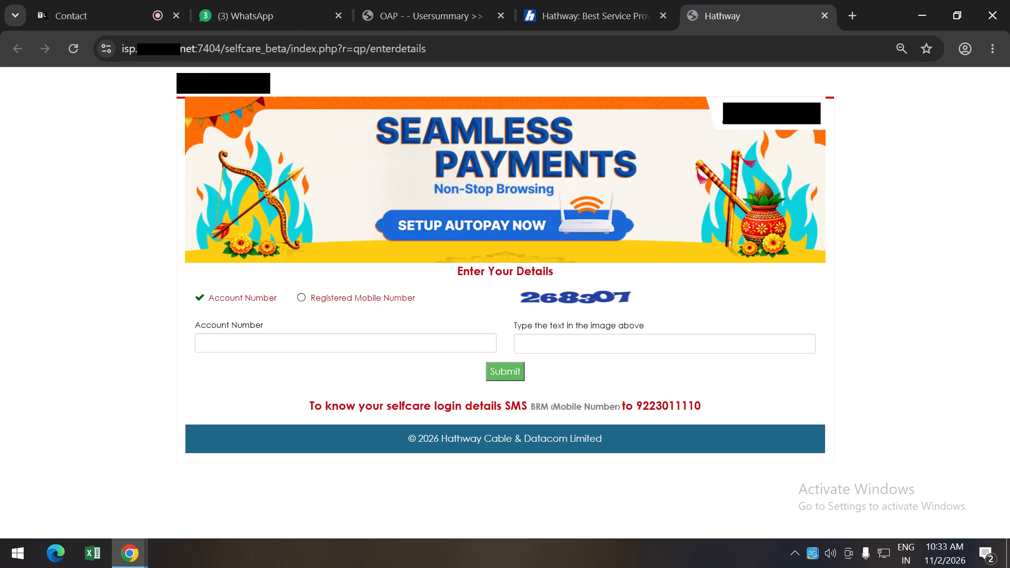
Enter the customer's account number and the captcha text in the Hathway selfcare form, and submit the details.
{"action": "left_click", "coordinate": [315, 347]}
{"action": "key", "text": "ctrl+v"}
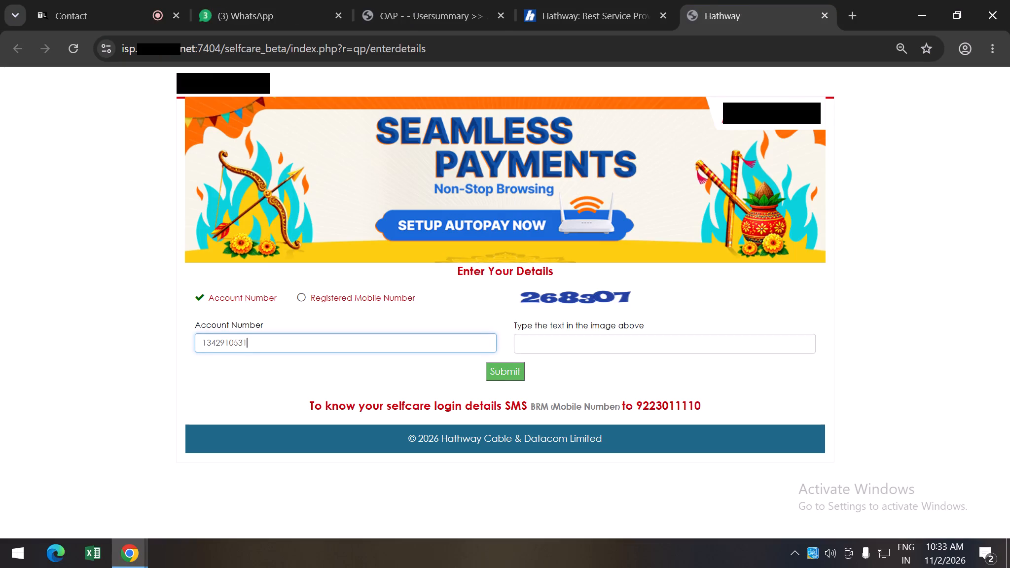
{"action": "left_click", "coordinate": [537, 338]}
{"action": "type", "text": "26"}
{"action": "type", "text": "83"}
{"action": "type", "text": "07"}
{"action": "left_click", "coordinate": [505, 372]}
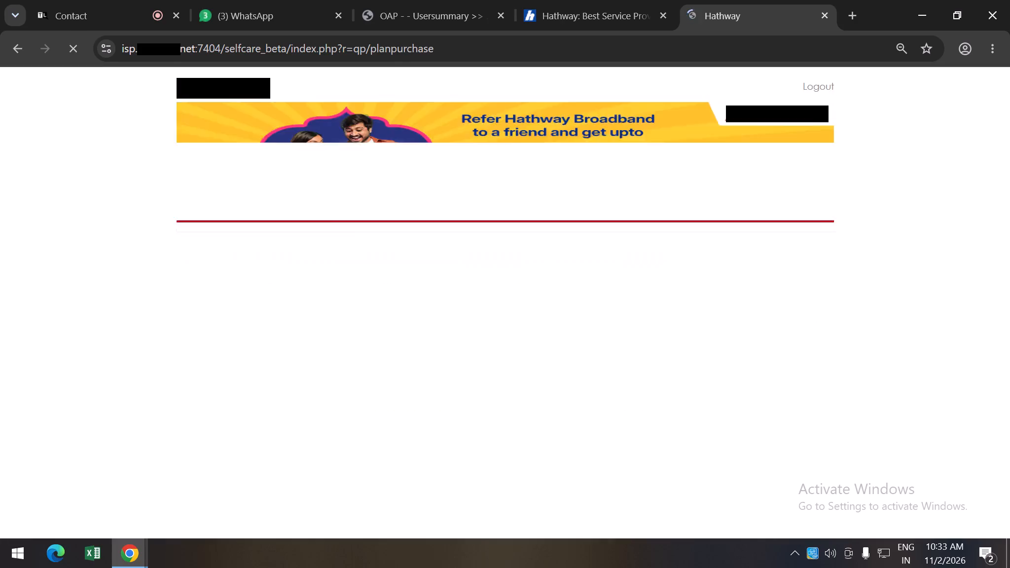
Open Make Payment/Pay Outstandings and set the payment gateway to UPI-via apps like BHIM, PhonePe instead of Register Autopay.
{"action": "left_click", "coordinate": [685, 235]}
{"action": "scroll", "coordinate": [550, 362], "scroll_direction": "down", "scroll_amount": 4}
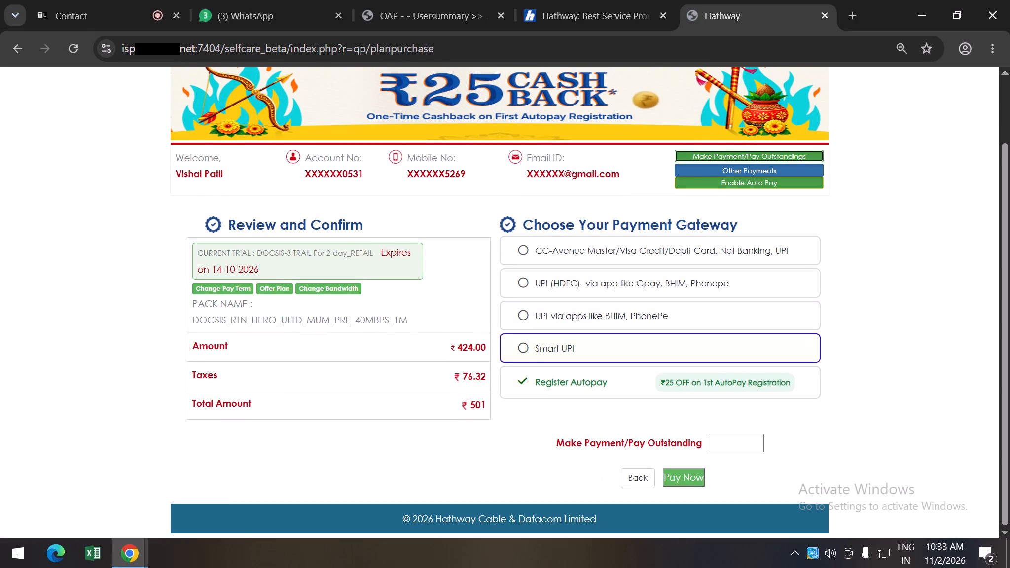
{"action": "left_click", "coordinate": [525, 321]}
{"action": "left_click", "coordinate": [527, 318]}
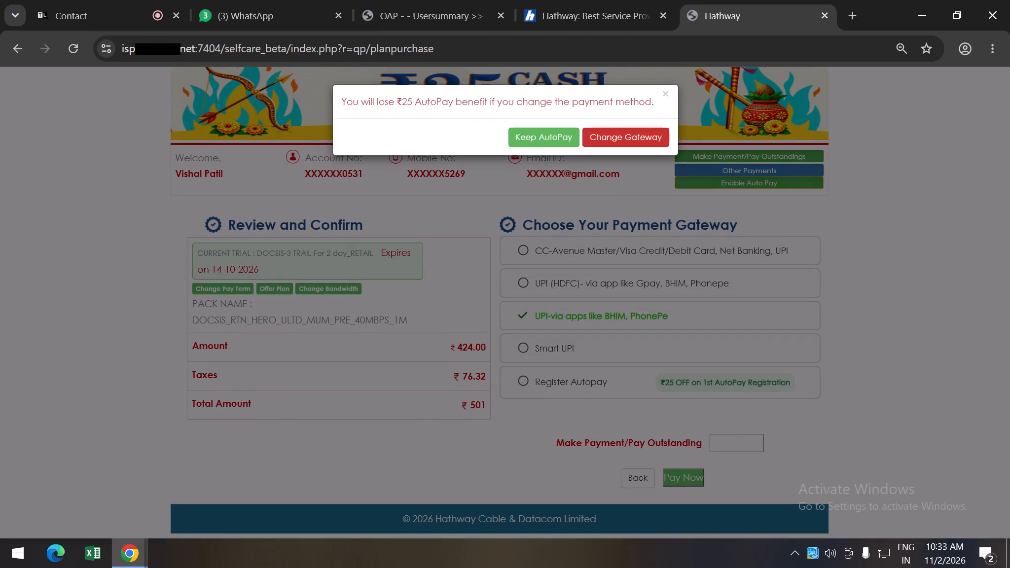
{"action": "left_click", "coordinate": [618, 143]}
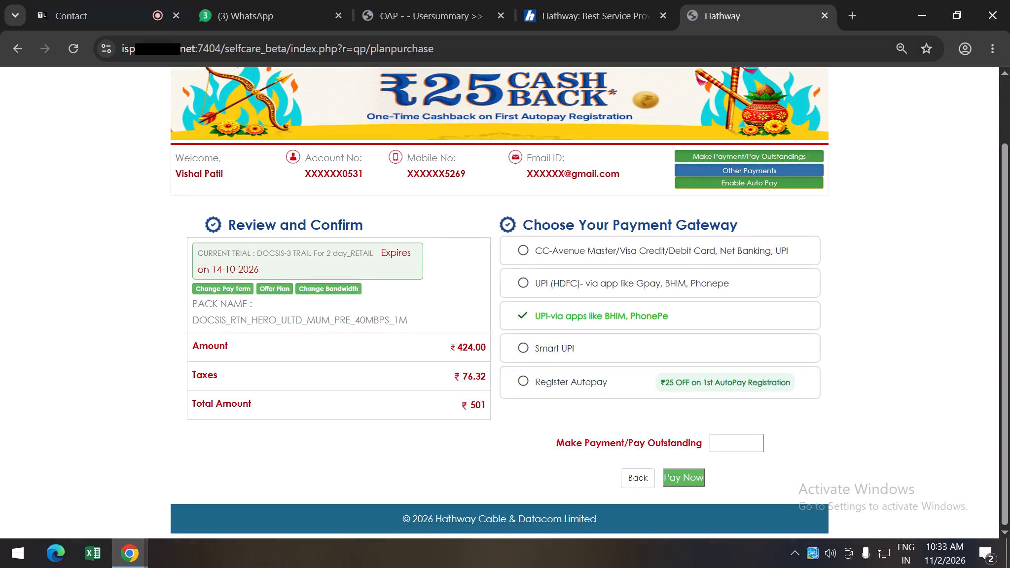
Switch to the Tubelight contact page and select the customer's account number.
{"action": "left_click", "coordinate": [137, 0]}
{"action": "left_click", "coordinate": [98, 221]}
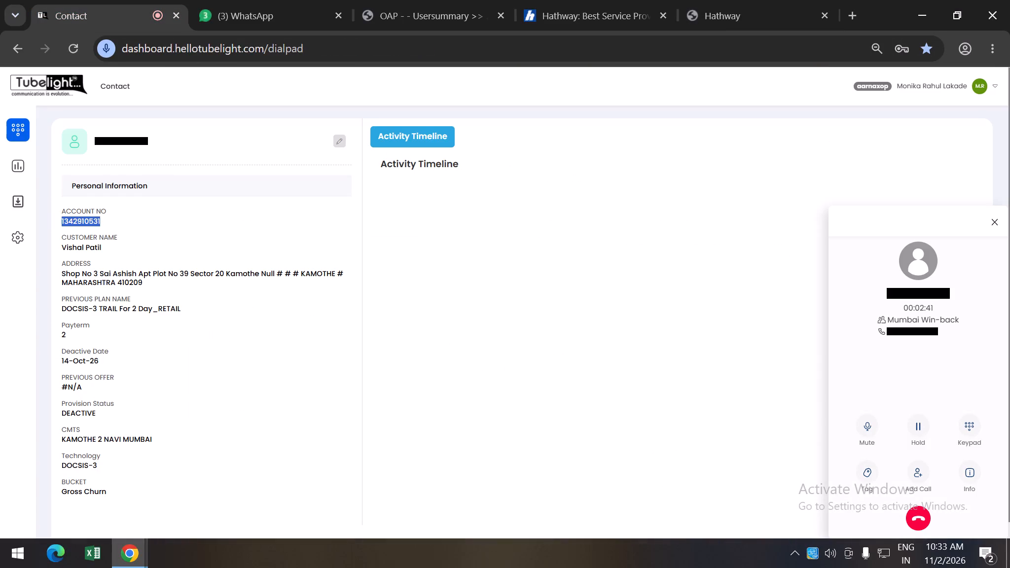
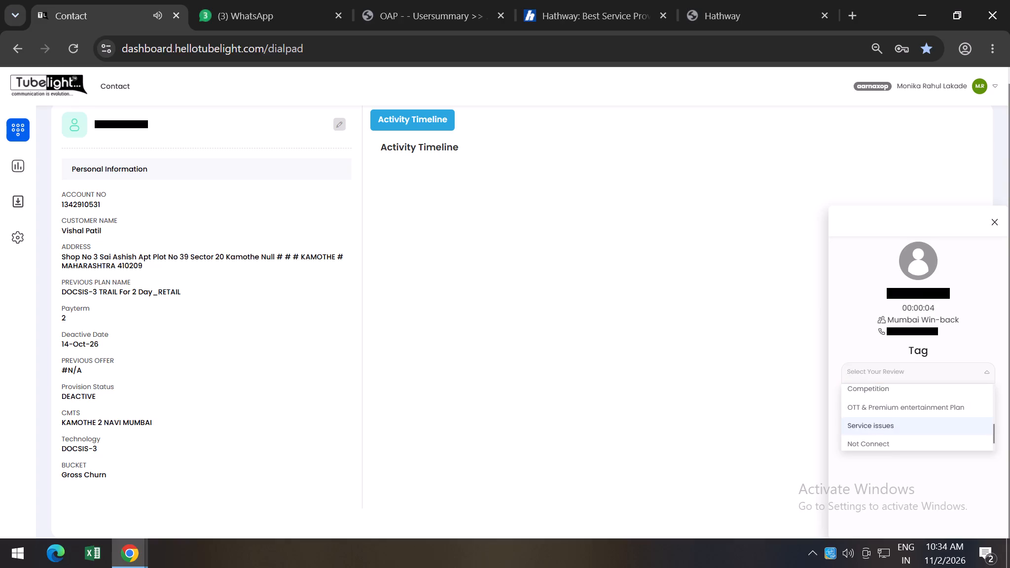
Tag the current Mumbai Win-back call as DND, dnd and Too Many calls.
{"action": "scroll", "coordinate": [886, 430], "scroll_direction": "down", "scroll_amount": 1}
{"action": "scroll", "coordinate": [887, 427], "scroll_direction": "up", "scroll_amount": 2}
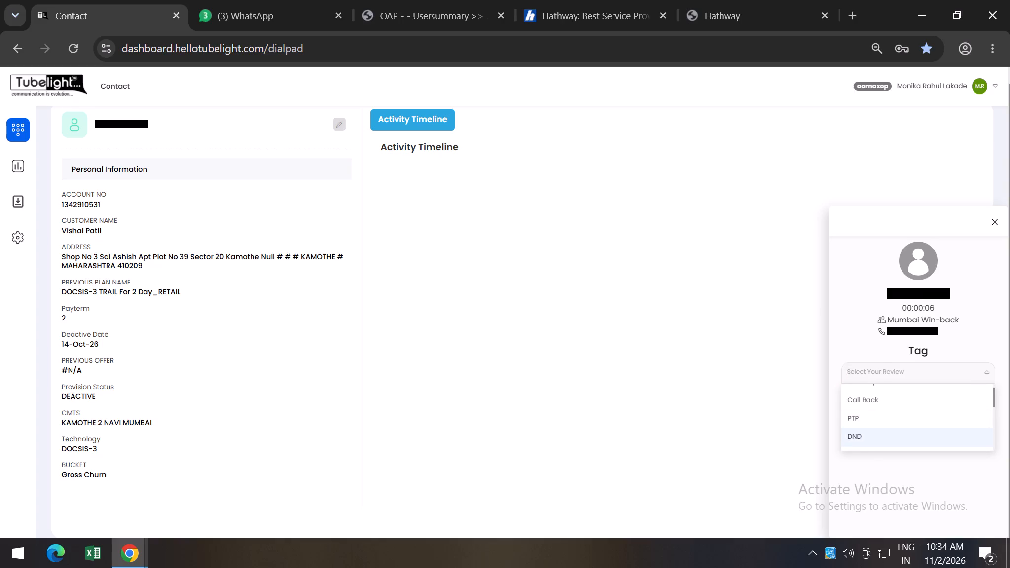
{"action": "left_click", "coordinate": [866, 441]}
{"action": "left_click_drag", "start_coordinate": [911, 372], "coordinate": [907, 377]}
{"action": "left_click_drag", "start_coordinate": [870, 399], "coordinate": [883, 395]}
{"action": "left_click_drag", "start_coordinate": [920, 370], "coordinate": [913, 379]}
{"action": "left_click", "coordinate": [887, 389]}
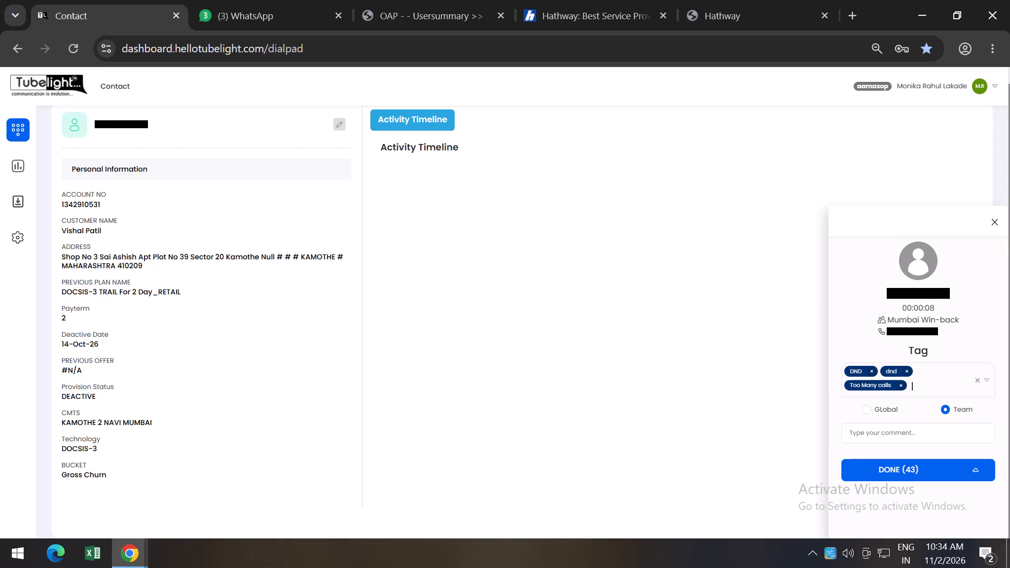
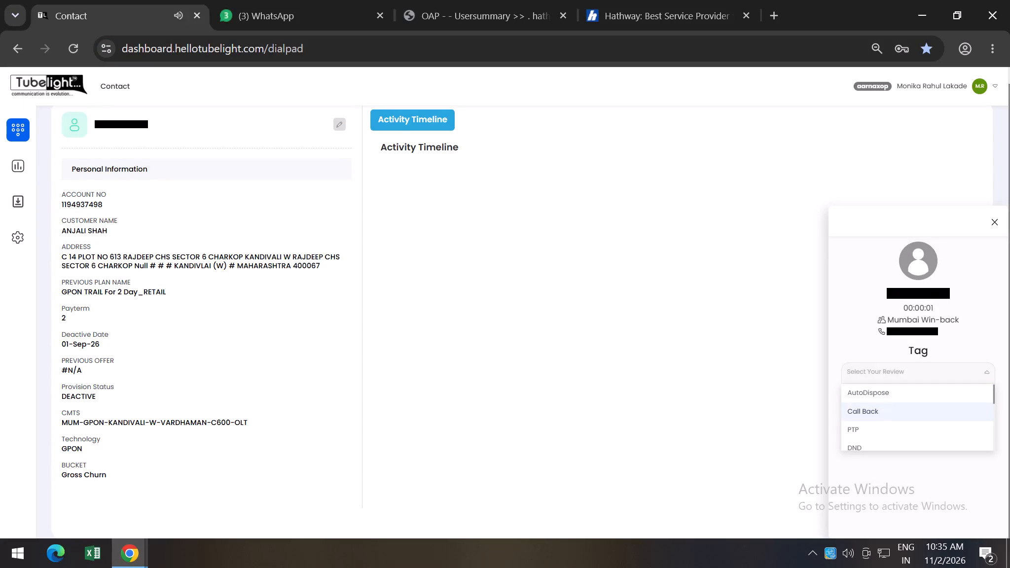
Tag the current Mumbai Win-back call as Personal reasons, Not Required and No ready to provide reason.
{"action": "scroll", "coordinate": [865, 433], "scroll_direction": "down", "scroll_amount": 1}
{"action": "left_click", "coordinate": [877, 419]}
{"action": "left_click", "coordinate": [944, 375]}
{"action": "left_click", "coordinate": [895, 427]}
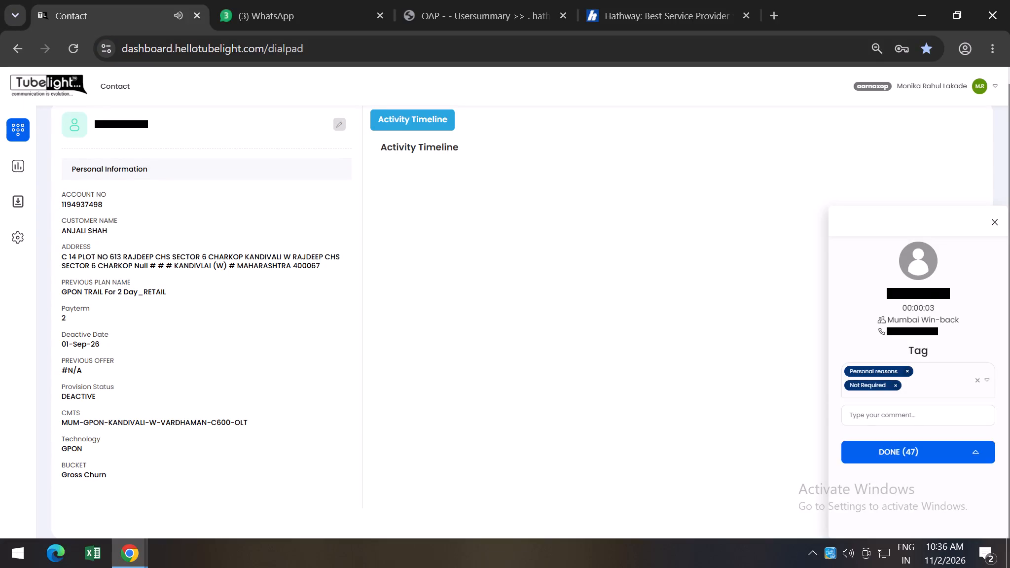
{"action": "left_click", "coordinate": [918, 393]}
{"action": "left_click", "coordinate": [883, 428]}
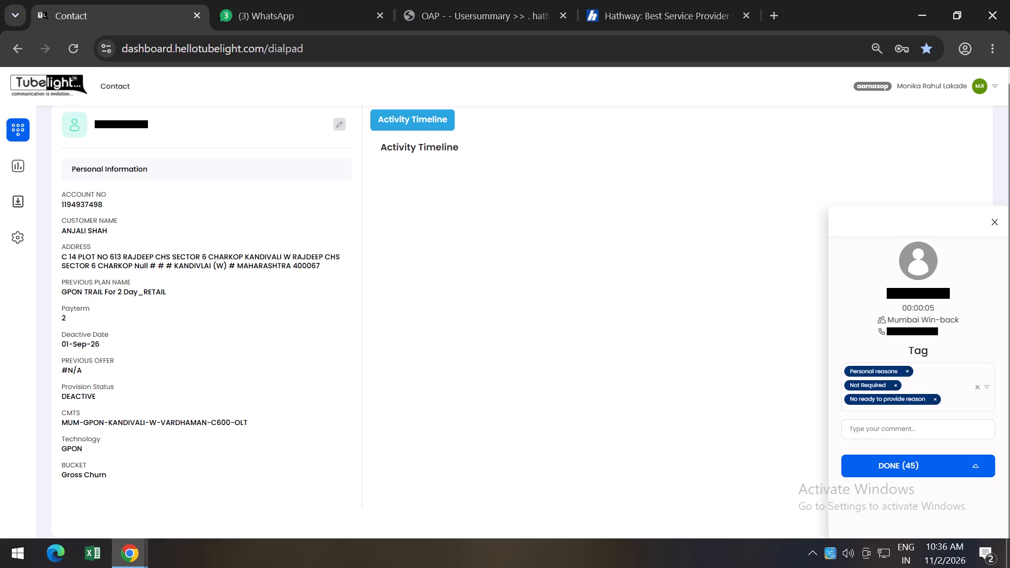
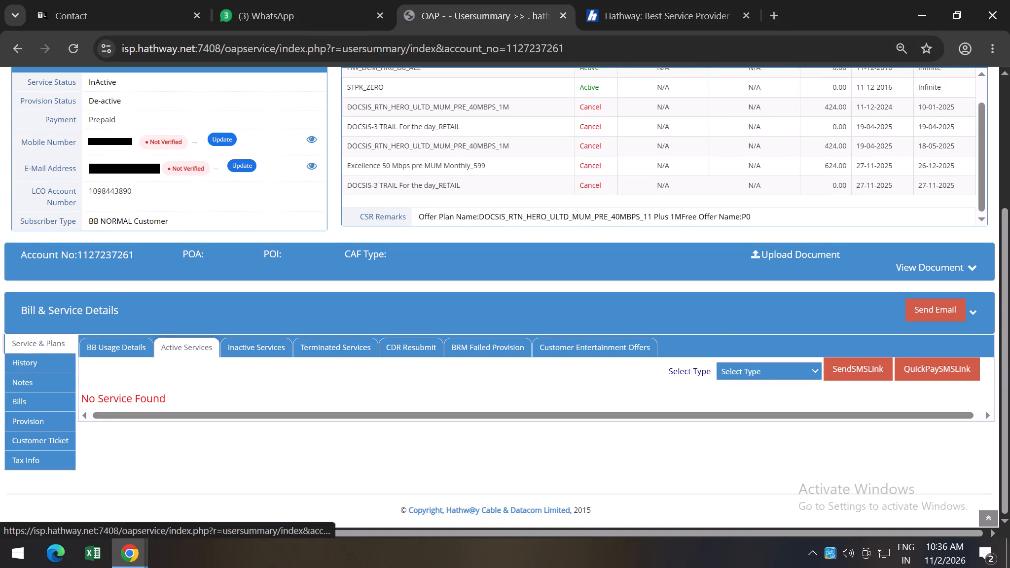
Search the customer account's payment history using a start date of 23 June 2020.
{"action": "left_click", "coordinate": [55, 362]}
{"action": "scroll", "coordinate": [150, 393], "scroll_direction": "down", "scroll_amount": 8}
{"action": "left_click", "coordinate": [206, 366]}
{"action": "double_click", "coordinate": [144, 364]}
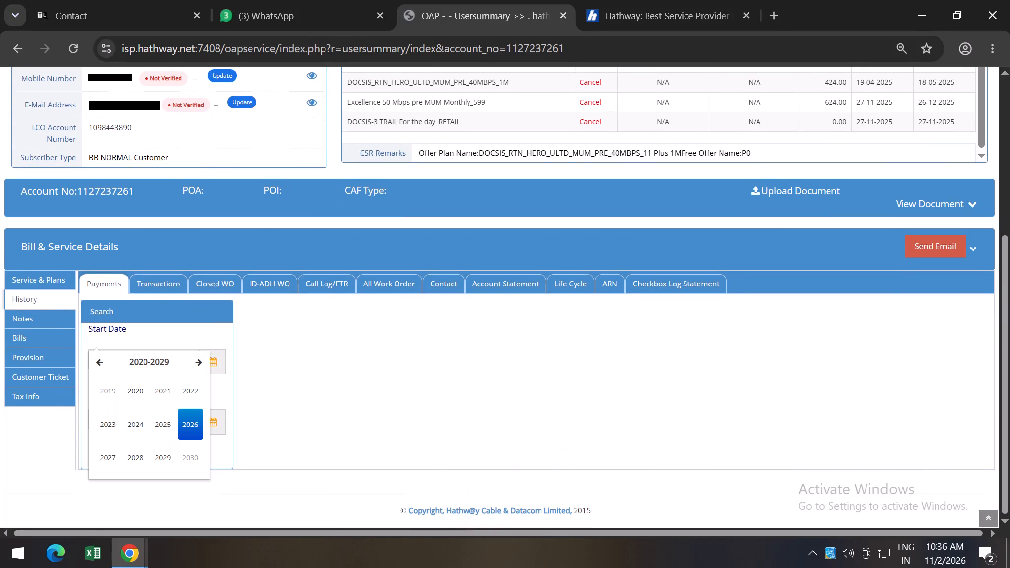
{"action": "left_click", "coordinate": [129, 387]}
{"action": "left_click", "coordinate": [138, 418]}
{"action": "left_click", "coordinate": [141, 442]}
{"action": "left_click", "coordinate": [146, 456]}
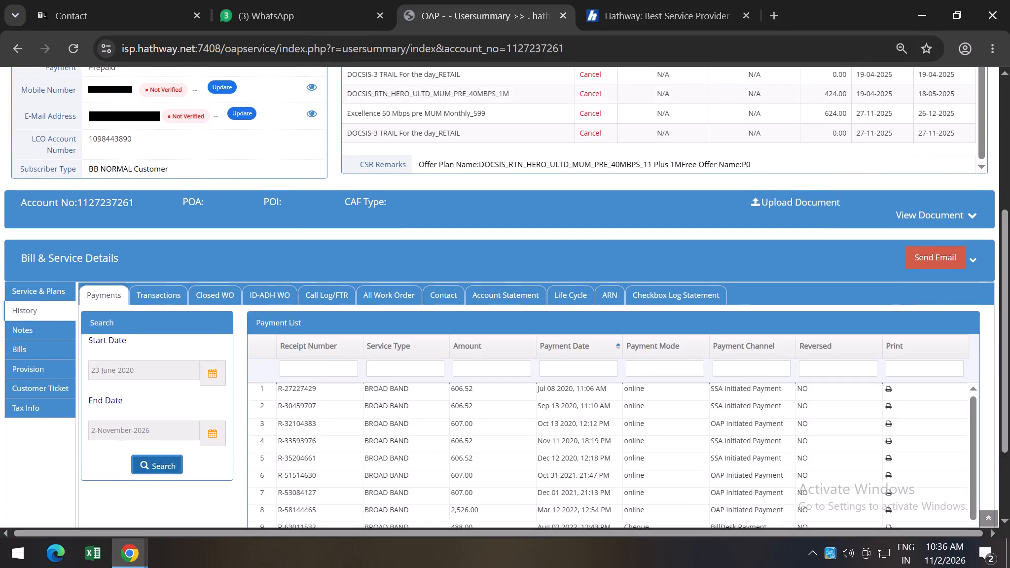
Go to the last page of the payment list and examine the most recent payments.
{"action": "scroll", "coordinate": [207, 452], "scroll_direction": "down", "scroll_amount": 8}
{"action": "scroll", "coordinate": [565, 382], "scroll_direction": "down", "scroll_amount": 8}
{"action": "left_click", "coordinate": [658, 452]}
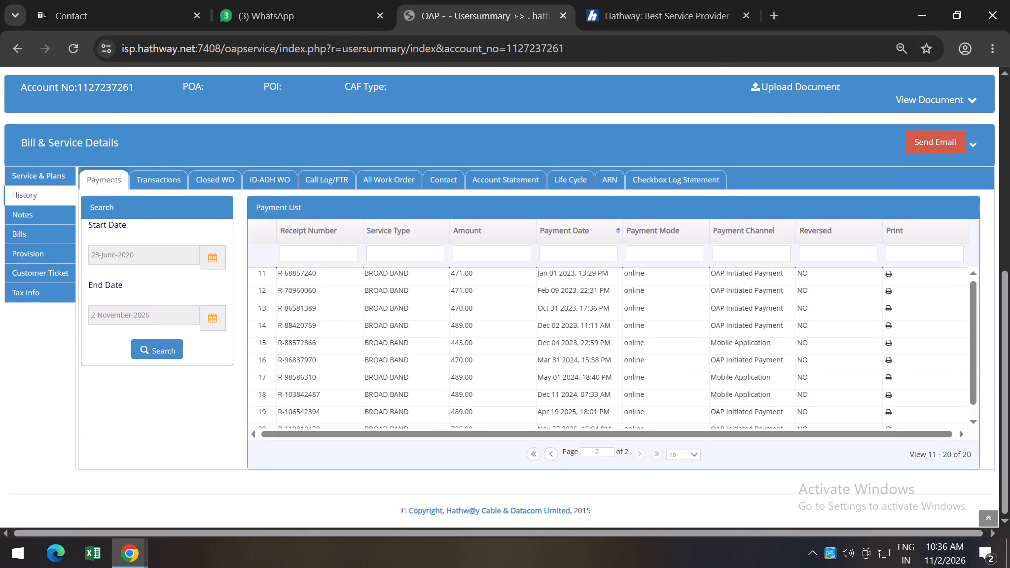
{"action": "left_click", "coordinate": [658, 452]}
{"action": "scroll", "coordinate": [554, 439], "scroll_direction": "down", "scroll_amount": 7}
{"action": "scroll", "coordinate": [582, 409], "scroll_direction": "down", "scroll_amount": 7}
{"action": "scroll", "coordinate": [188, 273], "scroll_direction": "up", "scroll_amount": 4}
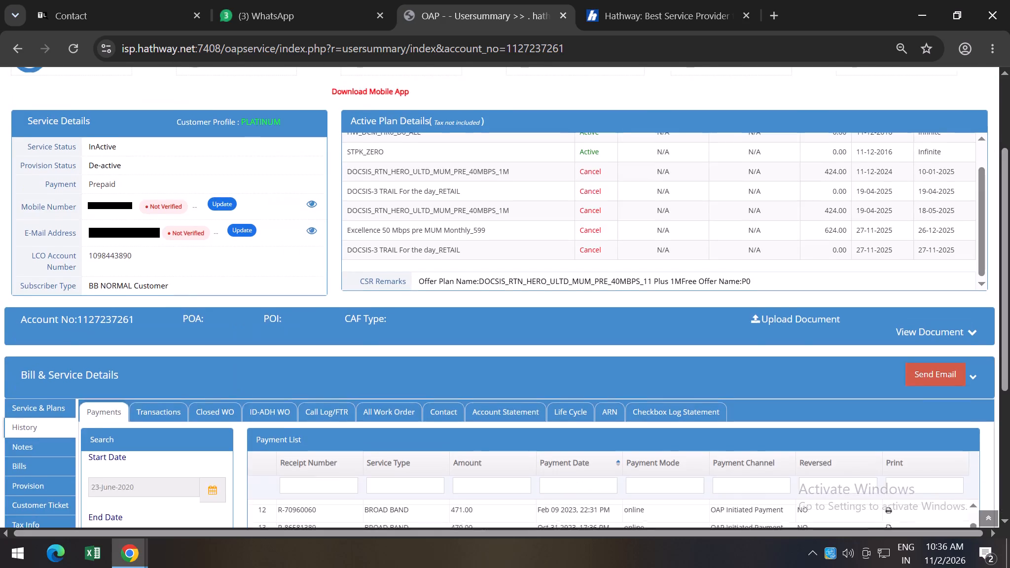
Check the Tubelight dialpad dashboard and return to the customer account in the OAP portal.
{"action": "left_click", "coordinate": [441, 1]}
{"action": "left_click", "coordinate": [86, 0]}
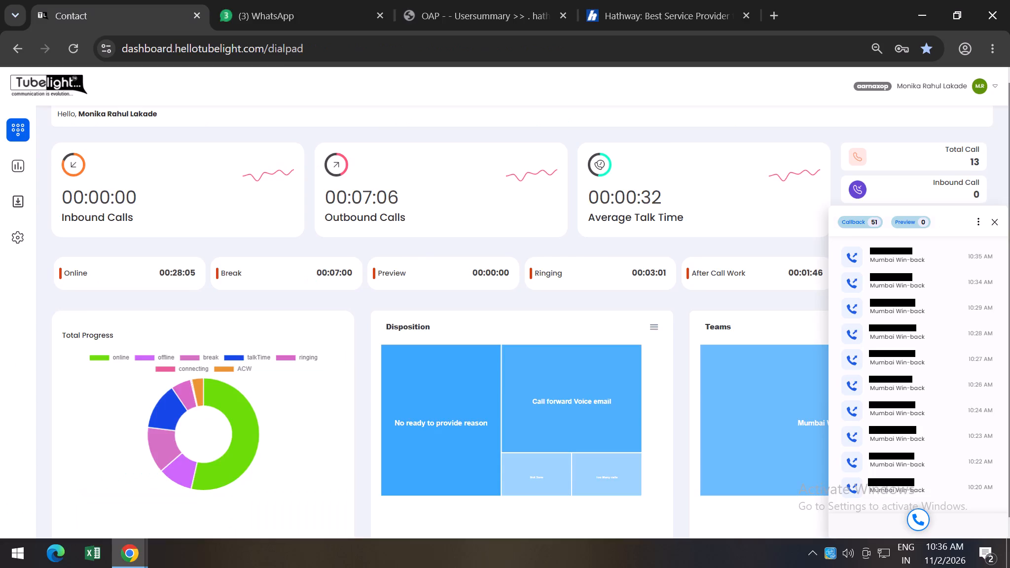
{"action": "left_click", "coordinate": [513, 0]}
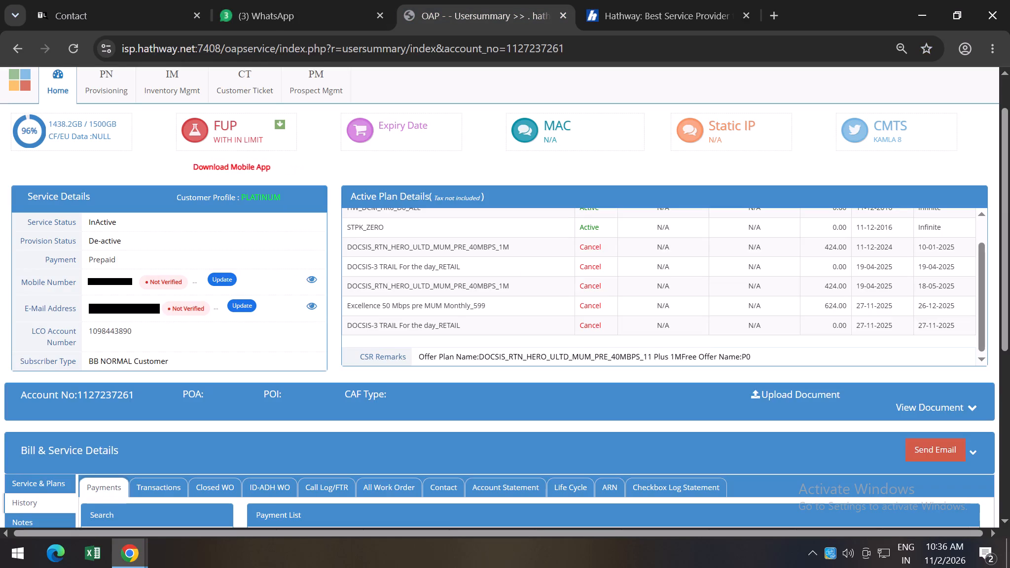
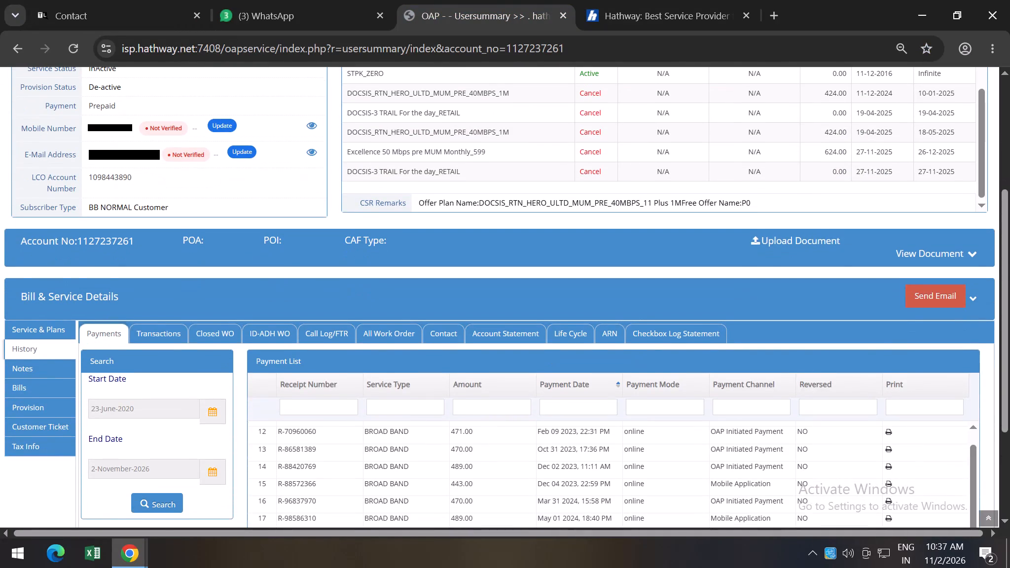
Examine the latest entries at the end of the customer's payment list and return to the Tubelight dialpad dashboard.
{"action": "scroll", "coordinate": [320, 145], "scroll_direction": "down", "scroll_amount": 11}
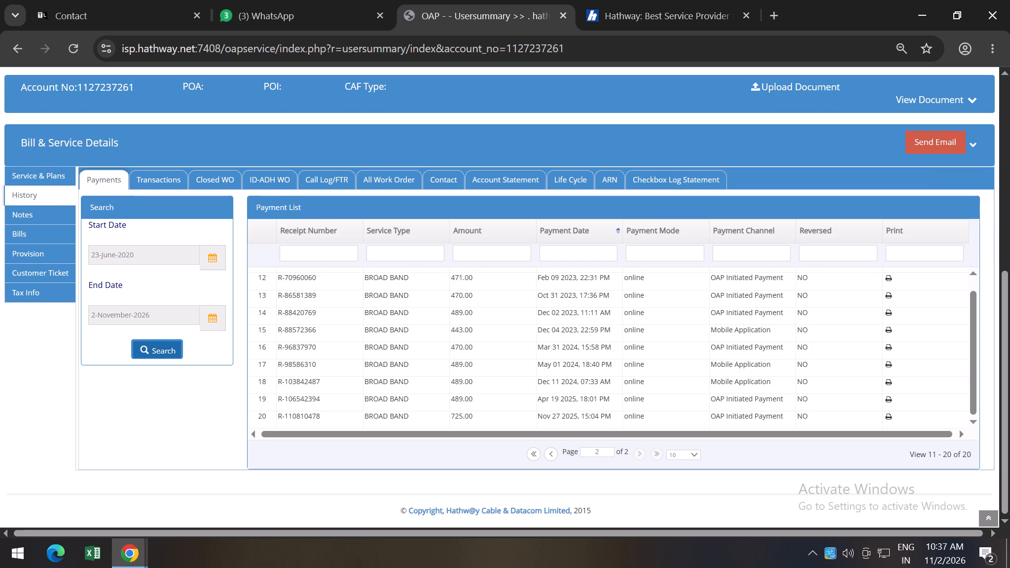
{"action": "left_click", "coordinate": [65, 0]}
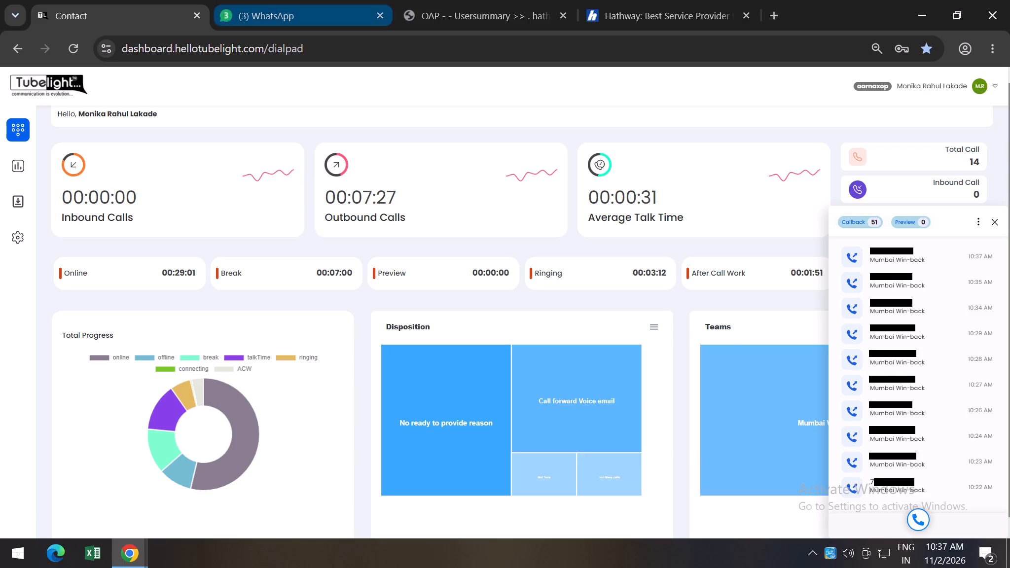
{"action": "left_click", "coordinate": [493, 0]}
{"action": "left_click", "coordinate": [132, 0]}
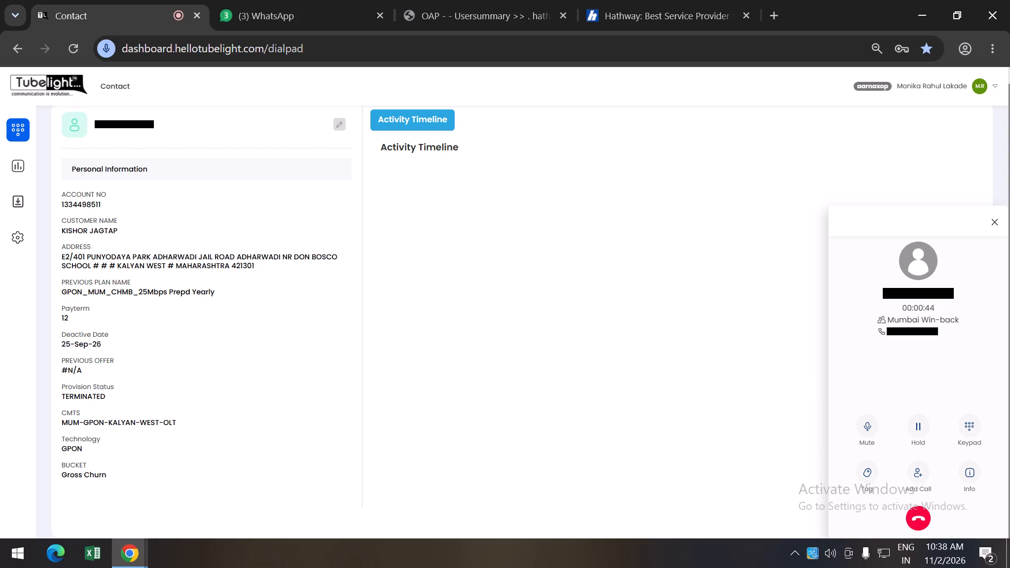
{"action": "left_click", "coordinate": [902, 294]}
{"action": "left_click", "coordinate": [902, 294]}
End the active Mumbai Win-back call, choose the review tags for its outcome and submit them.
{"action": "left_click", "coordinate": [910, 519]}
{"action": "left_click", "coordinate": [906, 379]}
{"action": "scroll", "coordinate": [892, 427], "scroll_direction": "down", "scroll_amount": 2}
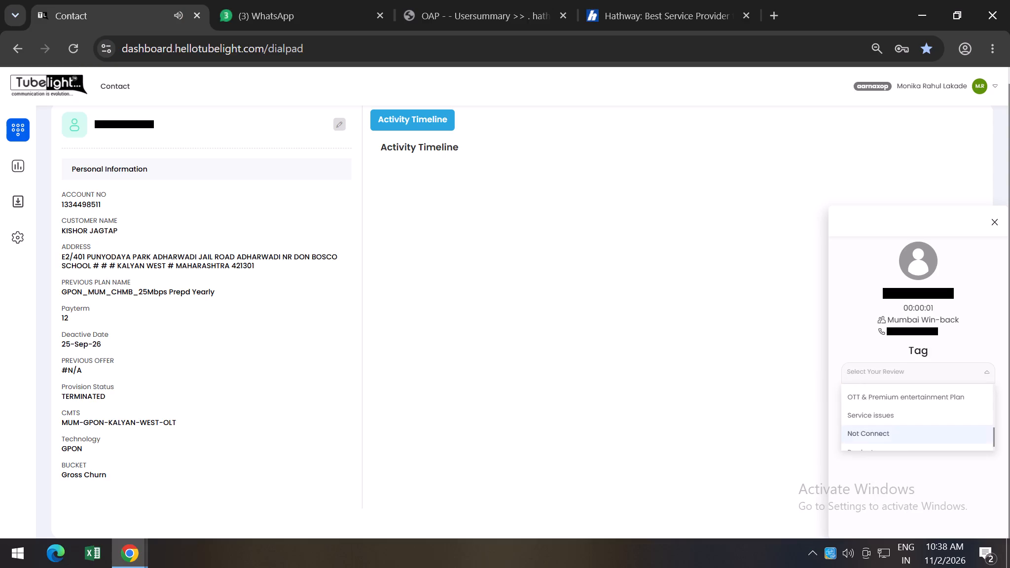
{"action": "scroll", "coordinate": [899, 399], "scroll_direction": "up", "scroll_amount": 1}
{"action": "left_click", "coordinate": [897, 406]}
{"action": "left_click", "coordinate": [941, 374]}
{"action": "left_click_drag", "start_coordinate": [909, 435], "coordinate": [910, 427]}
{"action": "left_click_drag", "start_coordinate": [929, 377], "coordinate": [926, 392]}
{"action": "left_click", "coordinate": [915, 429]}
{"action": "left_click", "coordinate": [919, 469]}
{"action": "key", "text": "1"}
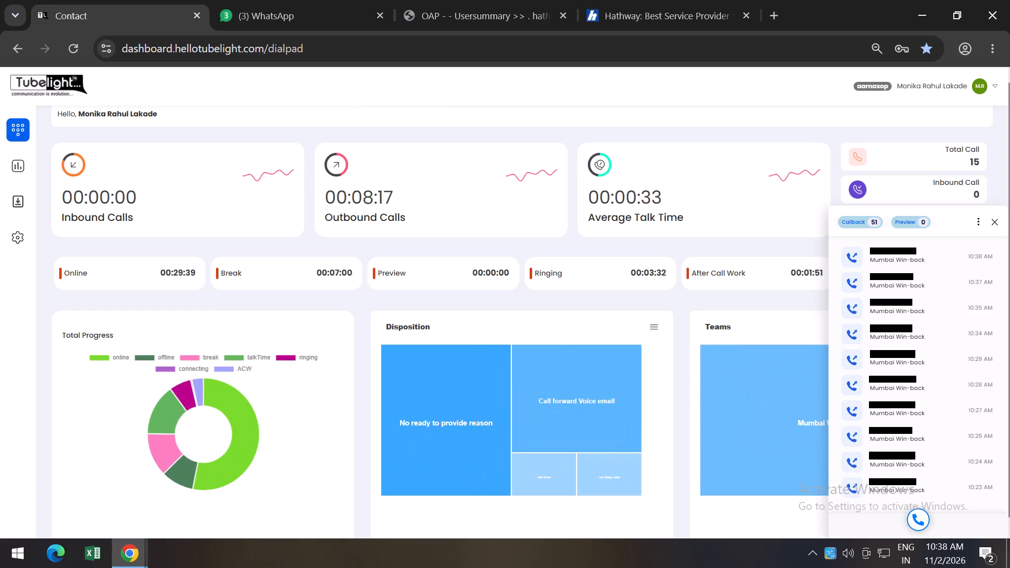
Reload the Tubelight dialpad page.
{"action": "key", "text": "F5"}
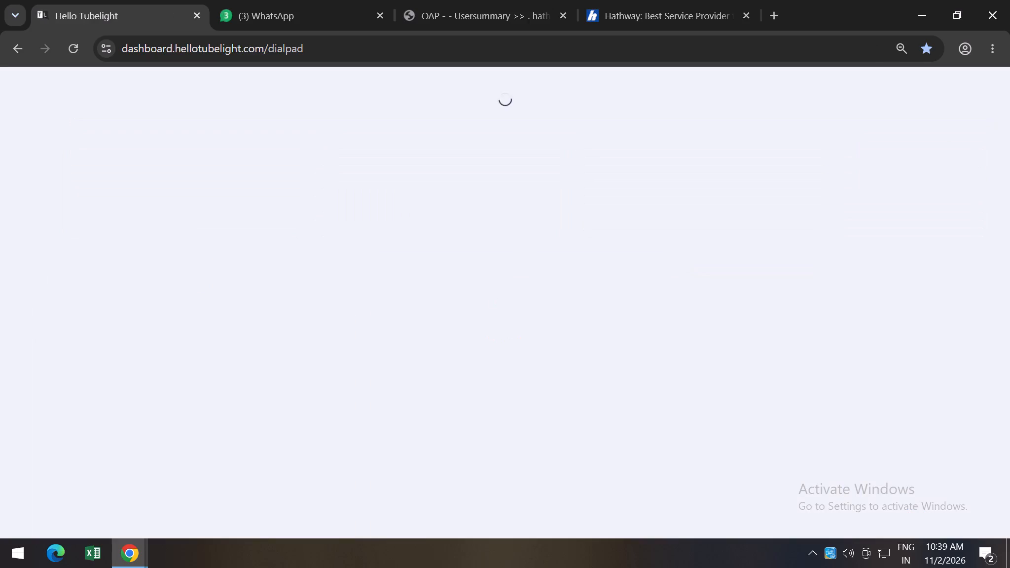
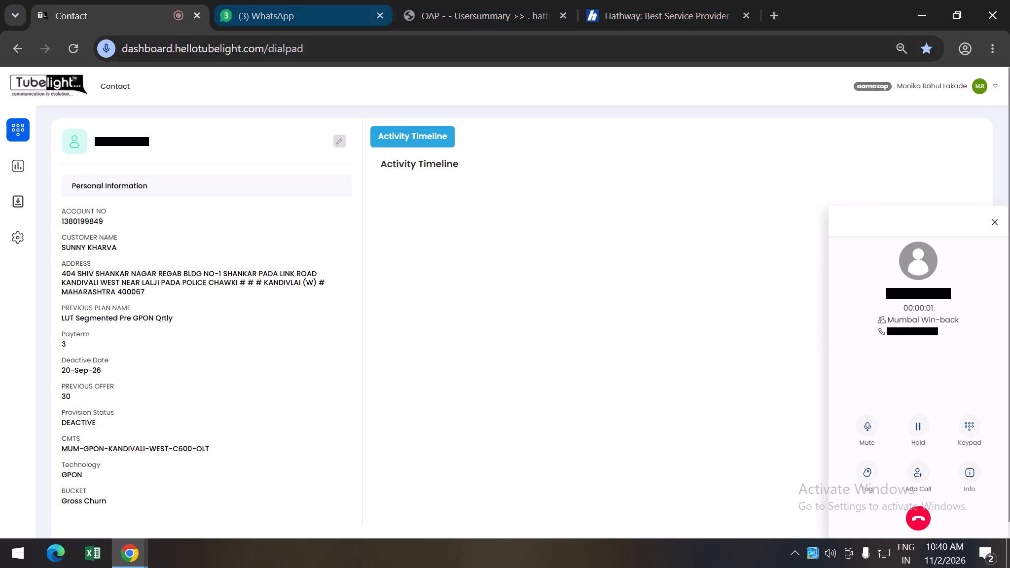
End the active Mumbai Win-back call, tag it Not Connect and Not Contactable, and look for the detailed reason tag.
{"action": "left_click", "coordinate": [917, 514]}
{"action": "left_click", "coordinate": [882, 373]}
{"action": "scroll", "coordinate": [871, 430], "scroll_direction": "down", "scroll_amount": 5}
{"action": "left_click", "coordinate": [872, 428]}
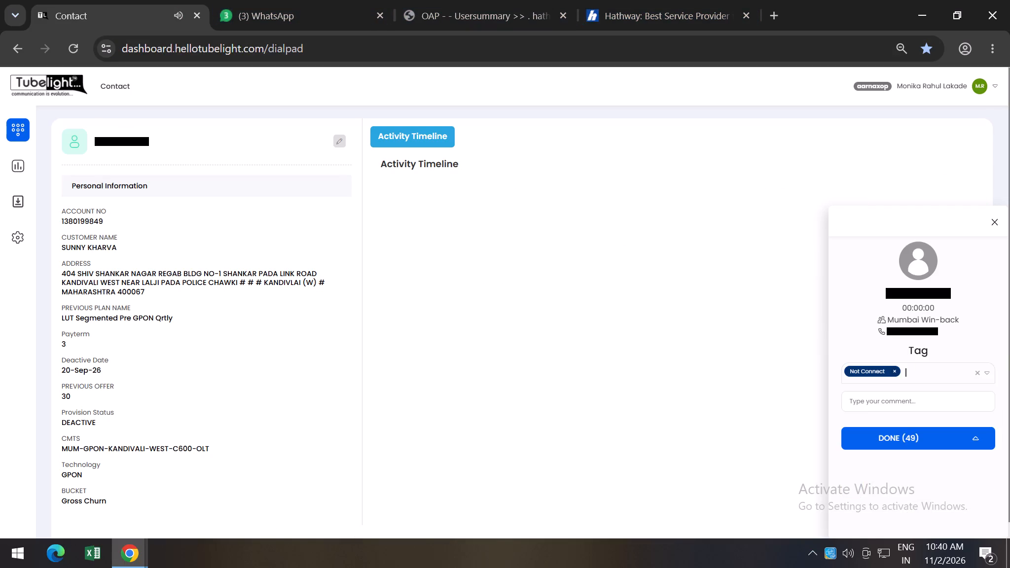
{"action": "left_click", "coordinate": [920, 382]}
{"action": "left_click", "coordinate": [902, 413]}
{"action": "left_click_drag", "start_coordinate": [946, 380], "coordinate": [926, 403]}
{"action": "scroll", "coordinate": [893, 434], "scroll_direction": "down", "scroll_amount": 2}
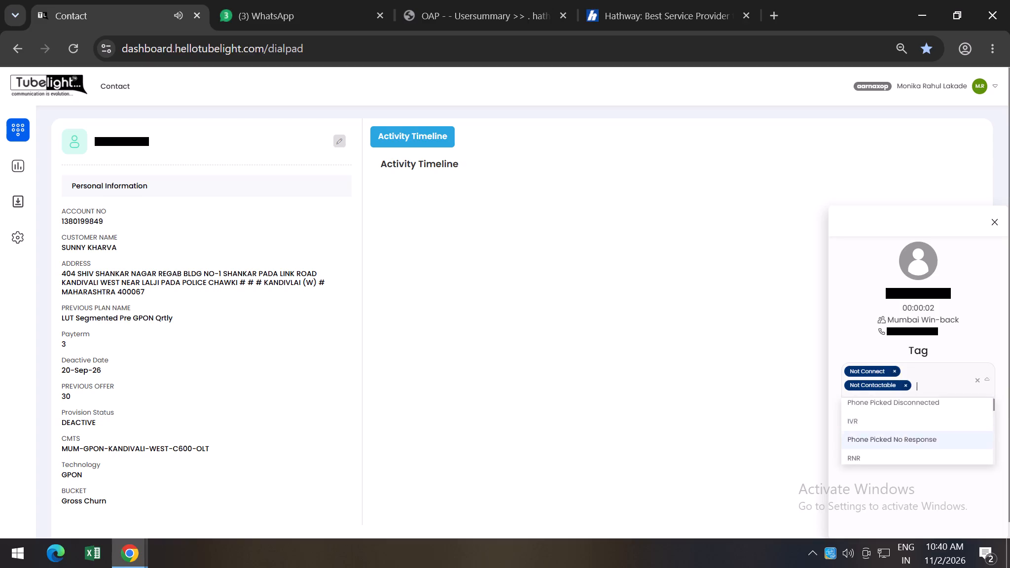
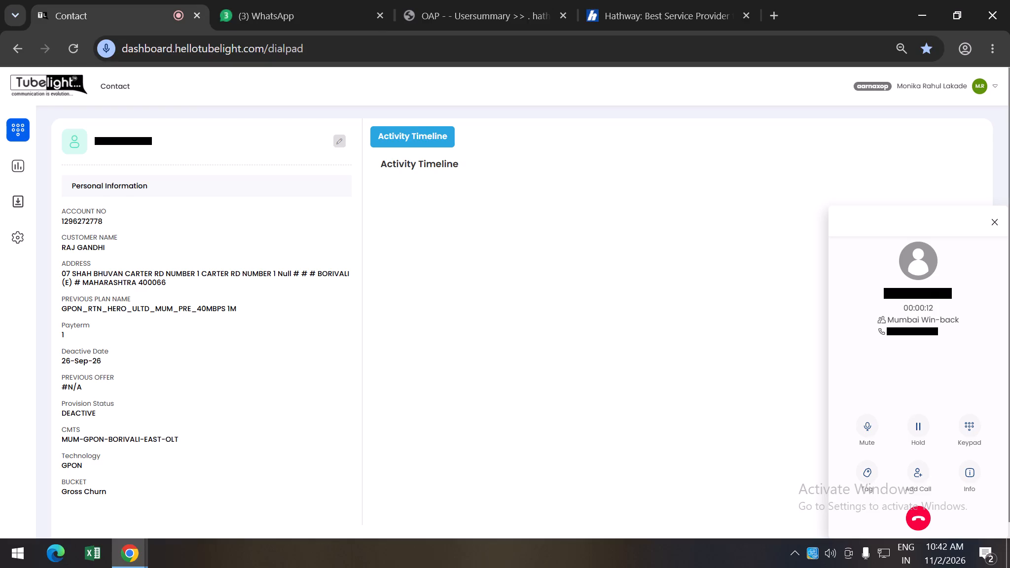
End the active Mumbai Win-back call, tag it Not Connect and Not Contactable, and look through the options for a further review tag.
{"action": "left_click", "coordinate": [920, 519]}
{"action": "left_click", "coordinate": [909, 380]}
{"action": "scroll", "coordinate": [895, 434], "scroll_direction": "down", "scroll_amount": 5}
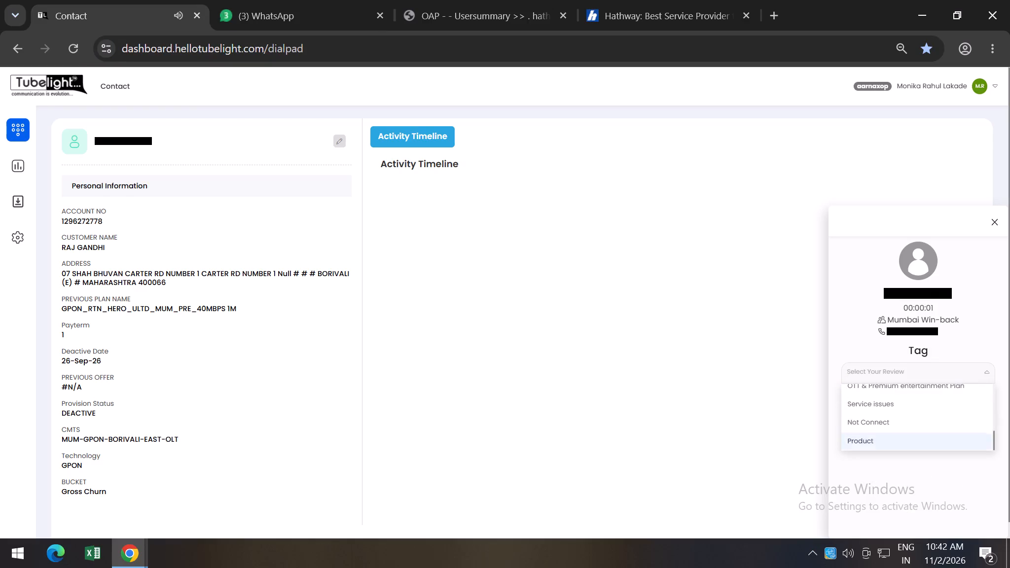
{"action": "left_click", "coordinate": [897, 425]}
{"action": "left_click", "coordinate": [914, 378]}
{"action": "left_click", "coordinate": [899, 413]}
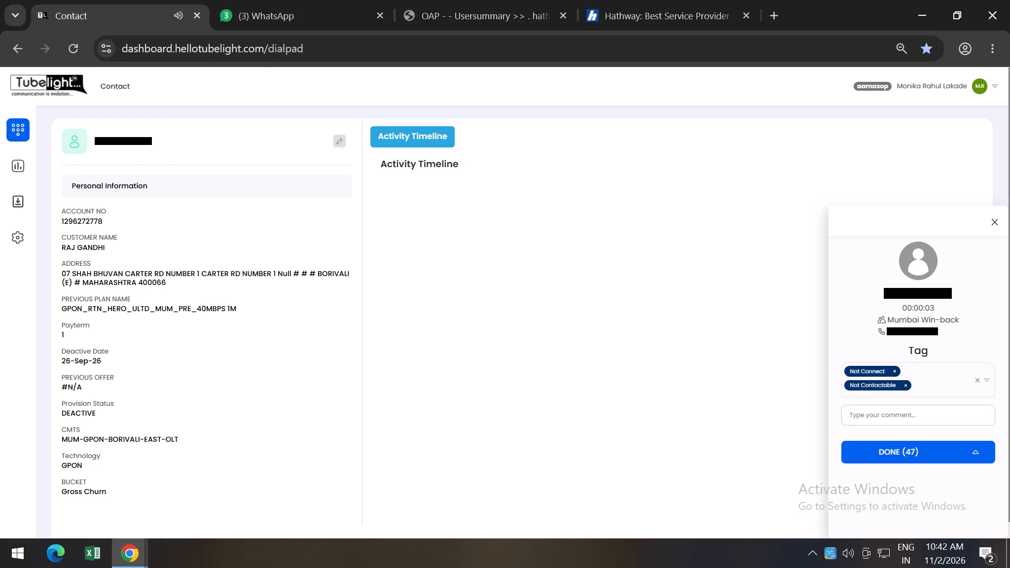
{"action": "left_click", "coordinate": [928, 366]}
{"action": "scroll", "coordinate": [870, 441], "scroll_direction": "down", "scroll_amount": 3}
{"action": "scroll", "coordinate": [911, 425], "scroll_direction": "up", "scroll_amount": 3}
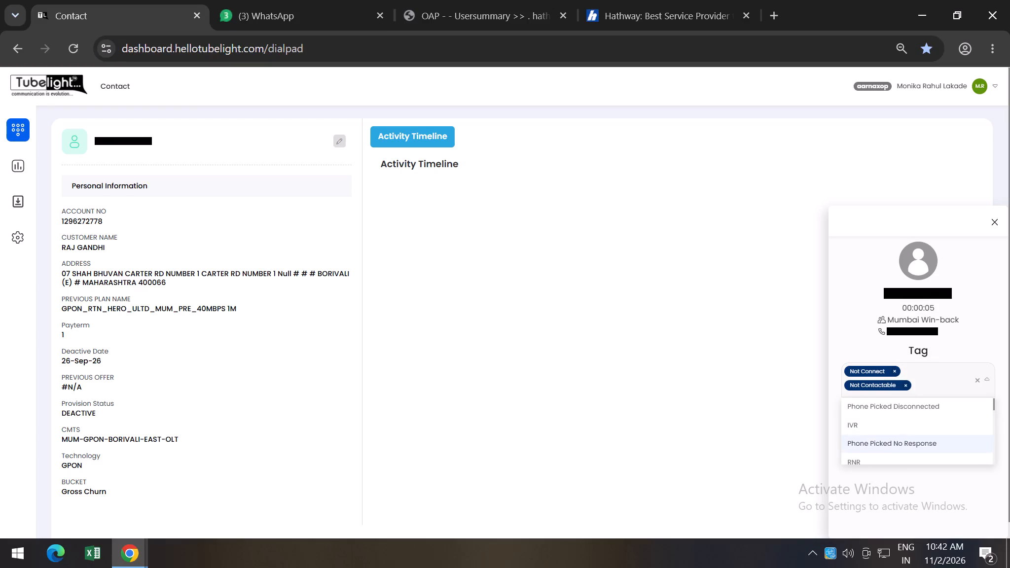
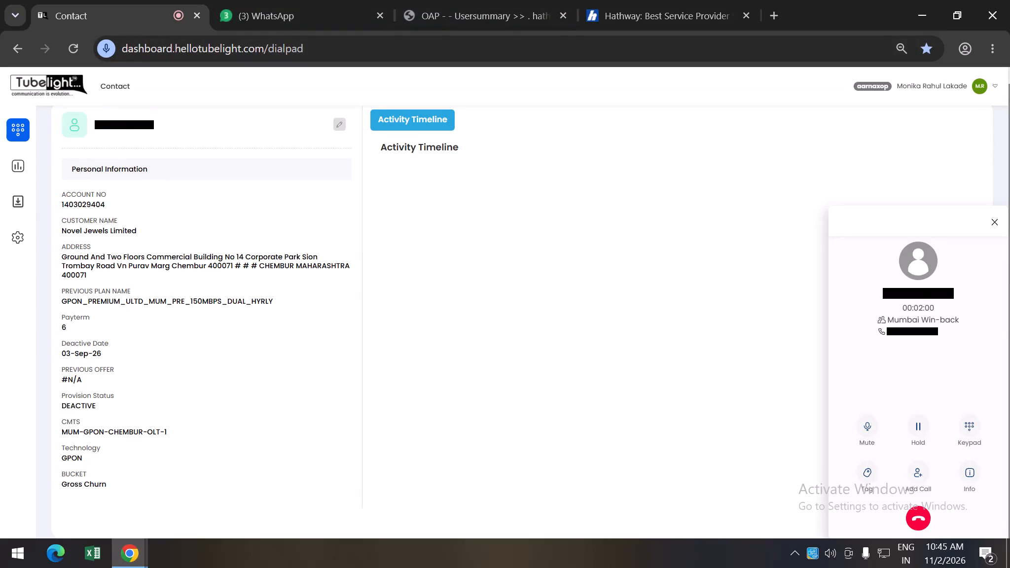
Select the account number of Novel Jewels Limited in the active call's personal information.
{"action": "double_click", "coordinate": [78, 206]}
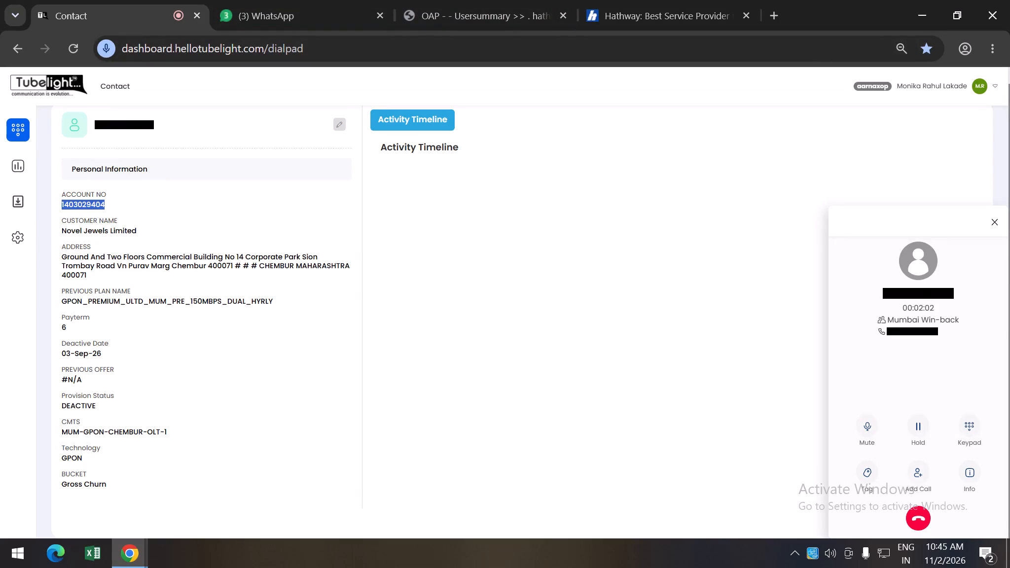
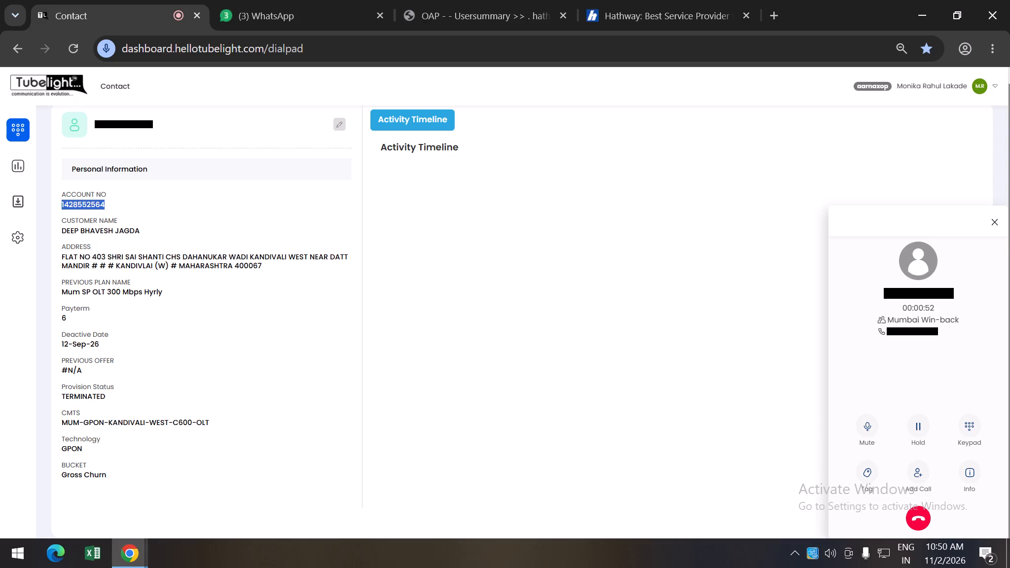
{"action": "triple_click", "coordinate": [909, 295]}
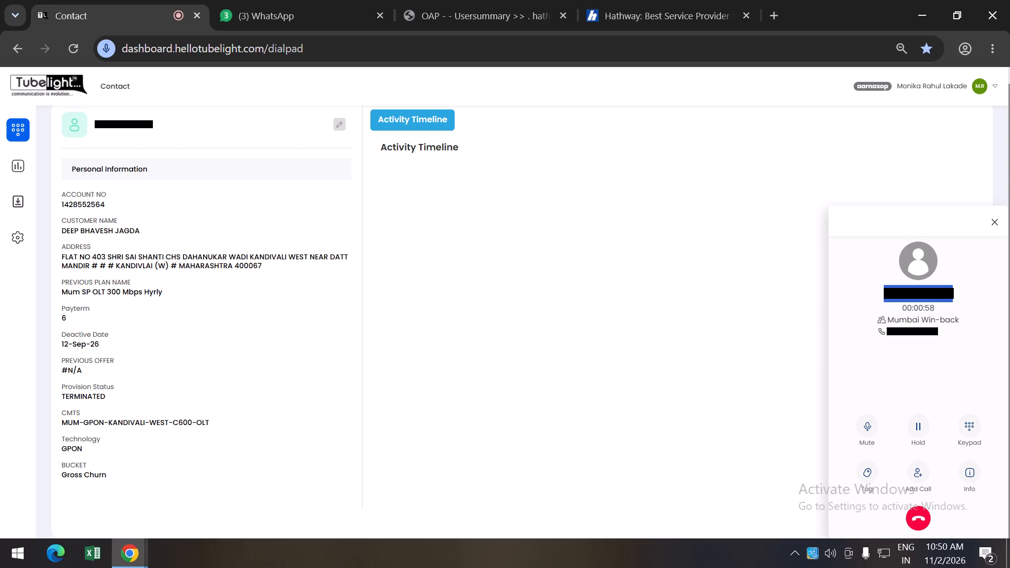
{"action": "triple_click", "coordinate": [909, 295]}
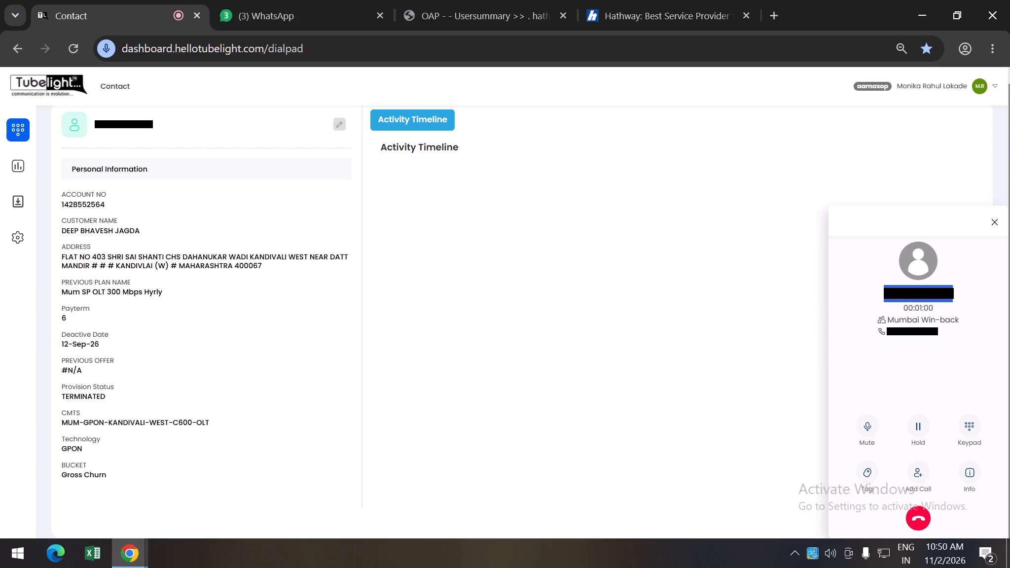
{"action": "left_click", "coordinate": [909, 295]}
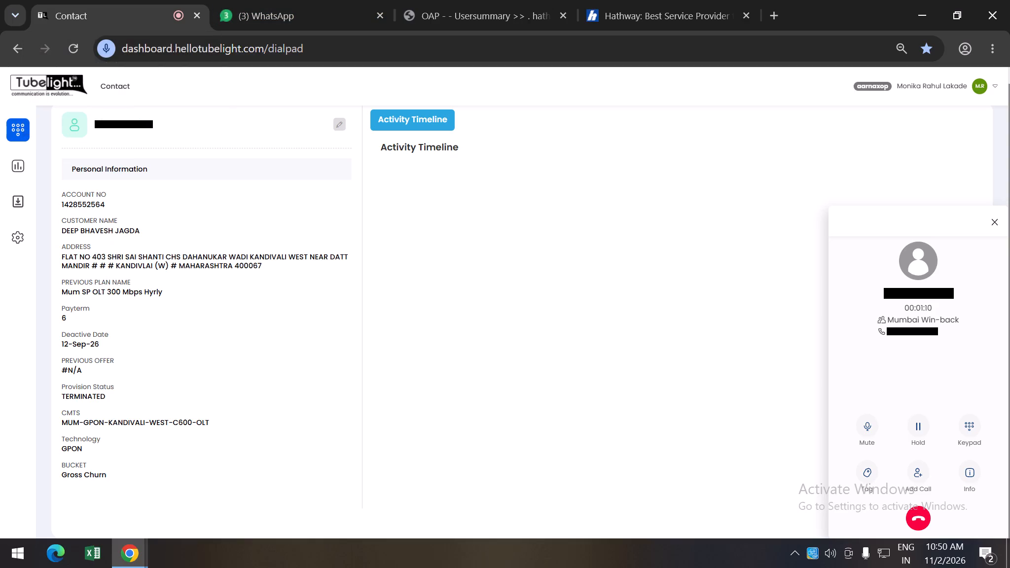
End the active Mumbai Win-back call and submit the tags Personal reasons, Not Required and Temporary connection.
{"action": "left_click", "coordinate": [924, 520]}
{"action": "left_click", "coordinate": [908, 377]}
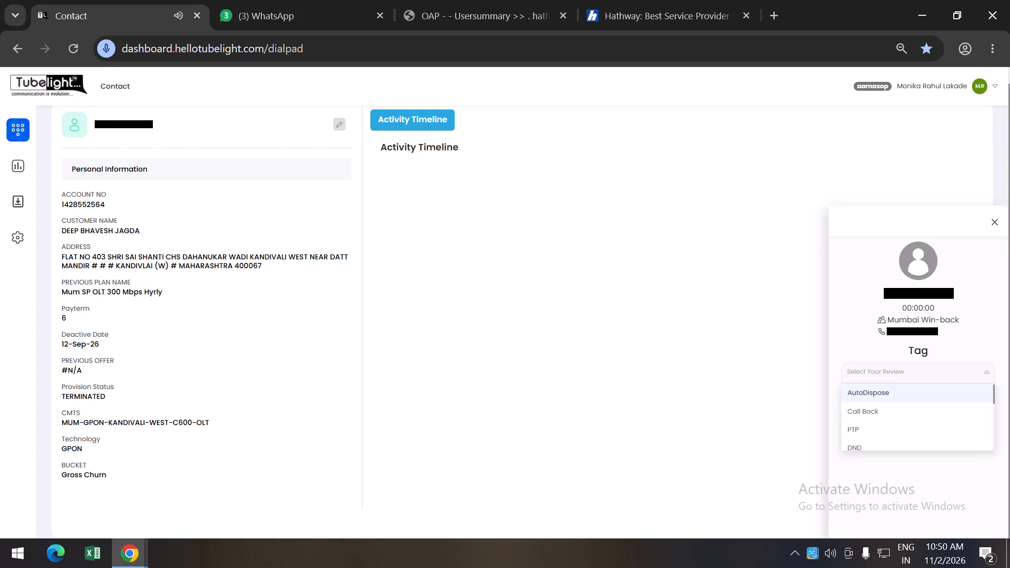
{"action": "scroll", "coordinate": [907, 406], "scroll_direction": "down", "scroll_amount": 1}
{"action": "left_click", "coordinate": [902, 421]}
{"action": "left_click_drag", "start_coordinate": [918, 381], "coordinate": [915, 390]}
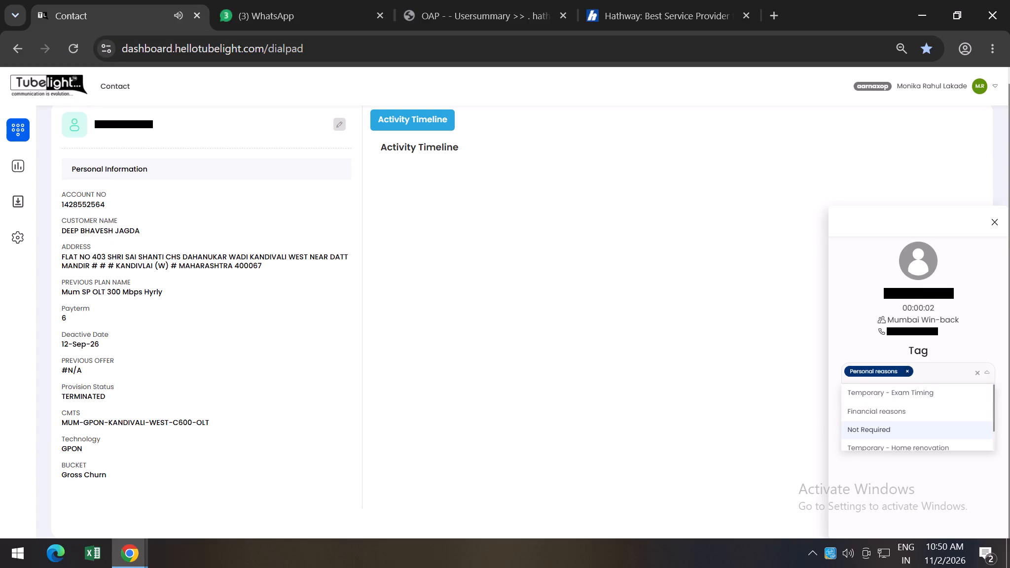
{"action": "left_click", "coordinate": [896, 426]}
{"action": "left_click_drag", "start_coordinate": [909, 385], "coordinate": [904, 402]}
{"action": "left_click", "coordinate": [901, 437]}
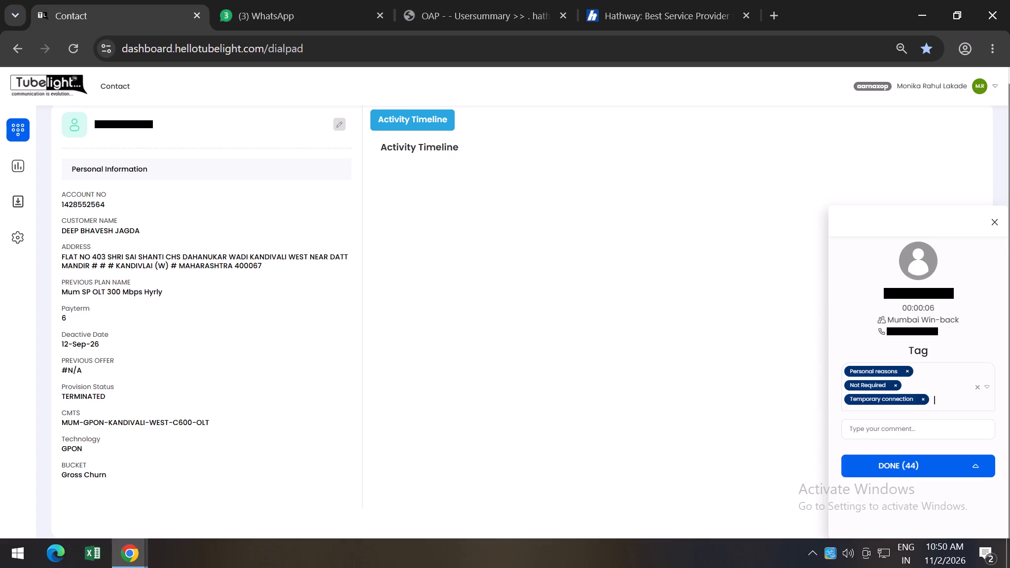
{"action": "left_click", "coordinate": [905, 466]}
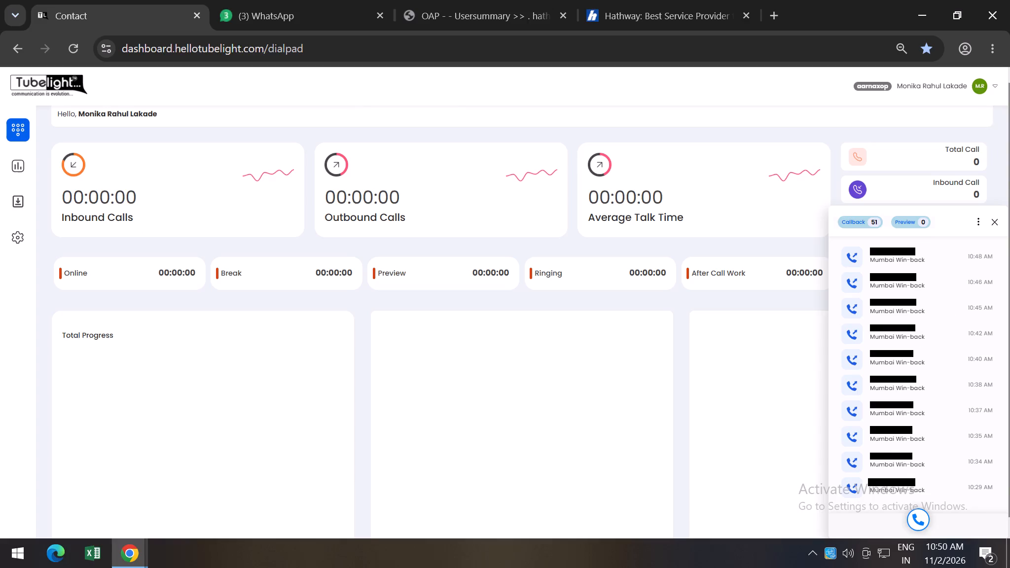
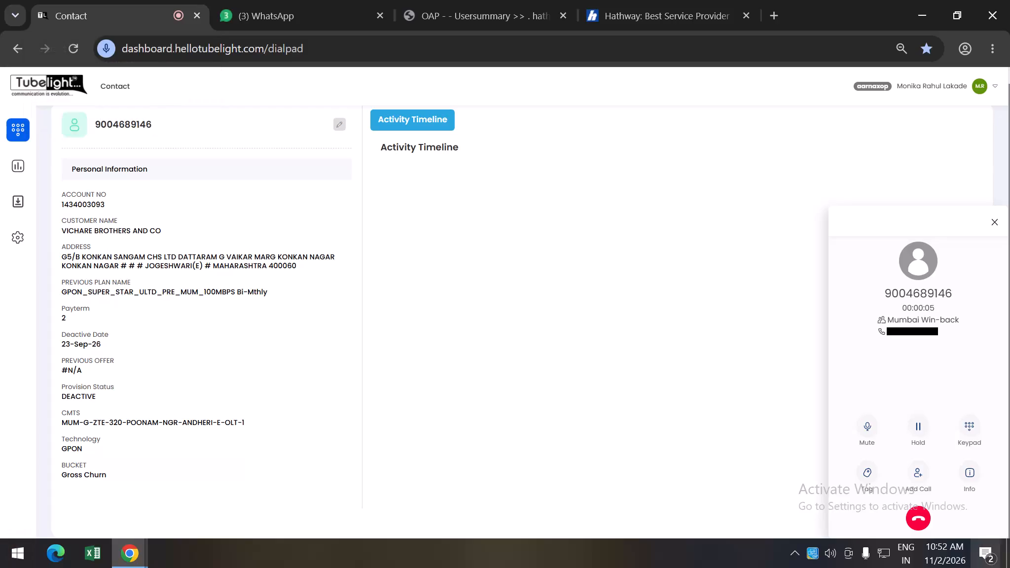
End the active Mumbai Win-back call and submit the tags Not Connect, Not Contactable and Call forward Voice email.
{"action": "left_click", "coordinate": [914, 510]}
{"action": "left_click", "coordinate": [905, 378]}
{"action": "scroll", "coordinate": [881, 421], "scroll_direction": "down", "scroll_amount": 3}
{"action": "left_click", "coordinate": [881, 421]}
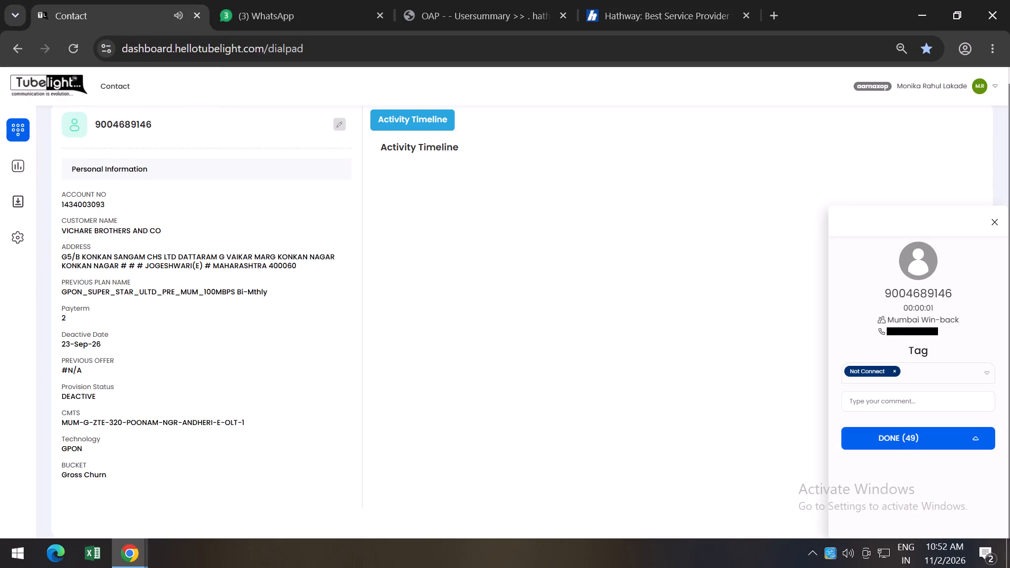
{"action": "left_click", "coordinate": [920, 382]}
{"action": "left_click", "coordinate": [901, 416]}
{"action": "left_click_drag", "start_coordinate": [928, 391], "coordinate": [924, 399]}
{"action": "scroll", "coordinate": [889, 438], "scroll_direction": "down", "scroll_amount": 2}
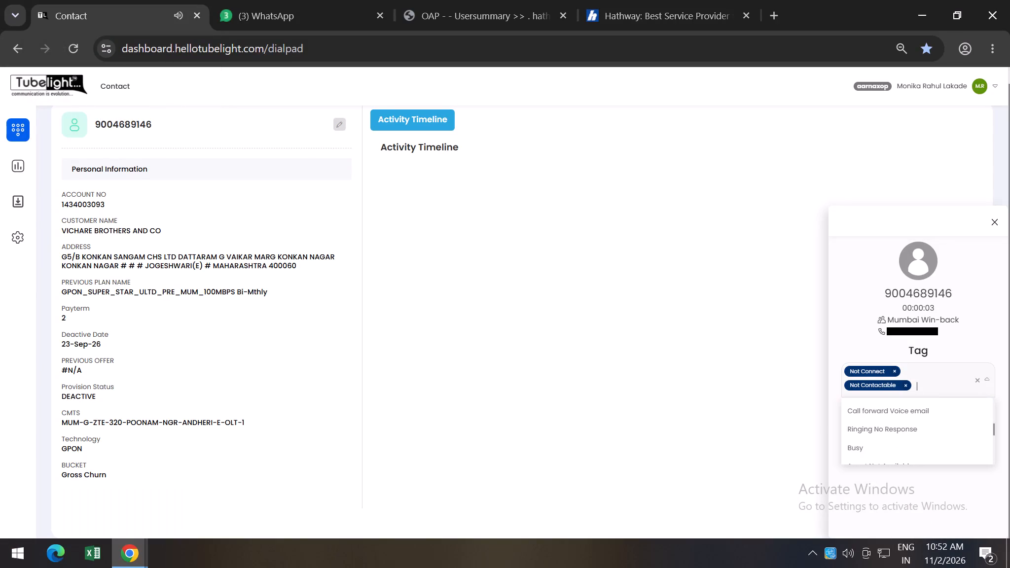
{"action": "left_click", "coordinate": [899, 411]}
{"action": "left_click", "coordinate": [898, 469]}
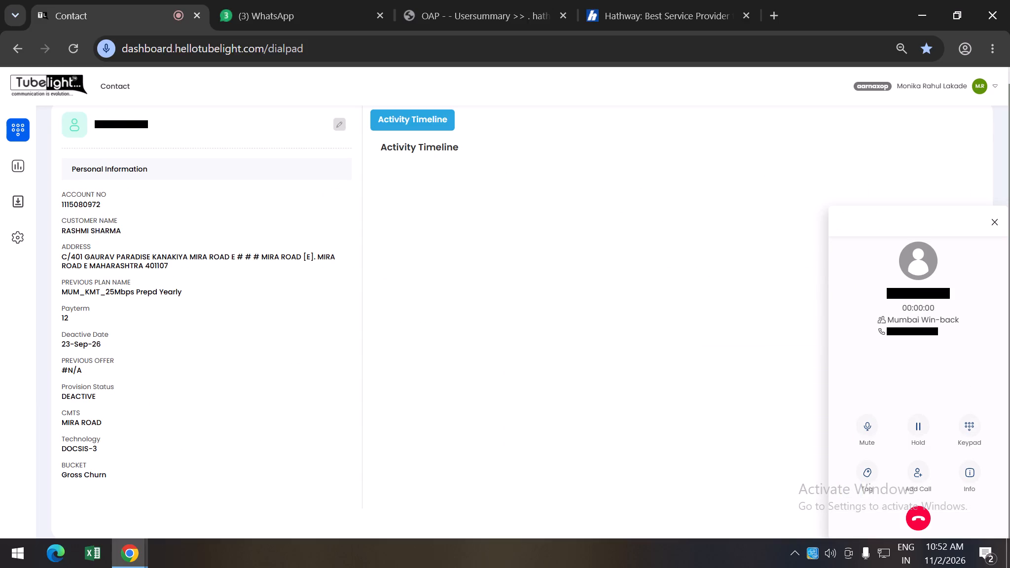
End the next Mumbai Win-back call and submit the tags Personal reasons, Not Required and No ready to provide reason.
{"action": "left_click", "coordinate": [912, 516]}
{"action": "left_click", "coordinate": [878, 366]}
{"action": "scroll", "coordinate": [848, 426], "scroll_direction": "down", "scroll_amount": 1}
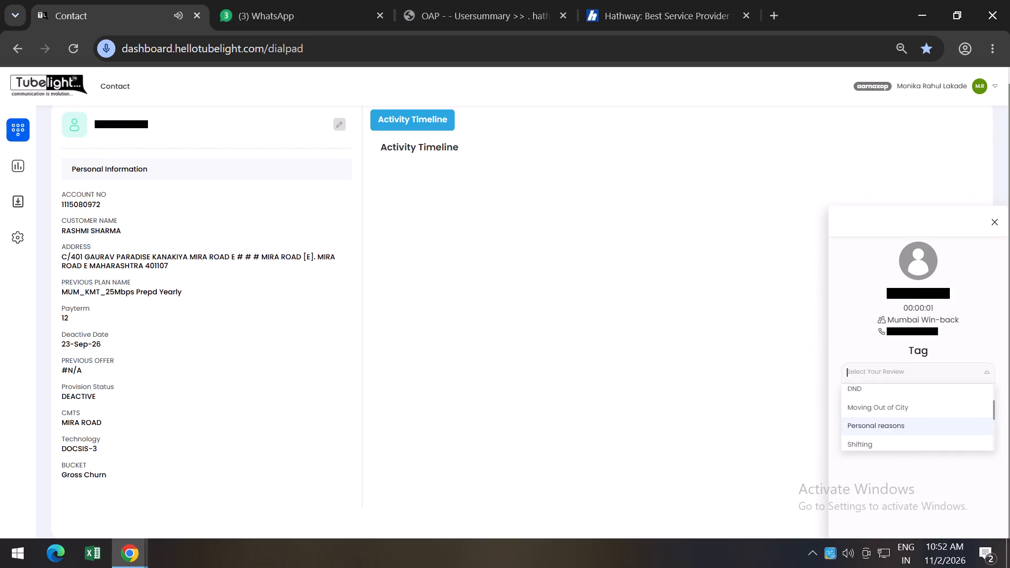
{"action": "left_click", "coordinate": [866, 420]}
{"action": "left_click", "coordinate": [903, 386]}
{"action": "double_click", "coordinate": [925, 380]}
{"action": "left_click", "coordinate": [891, 426]}
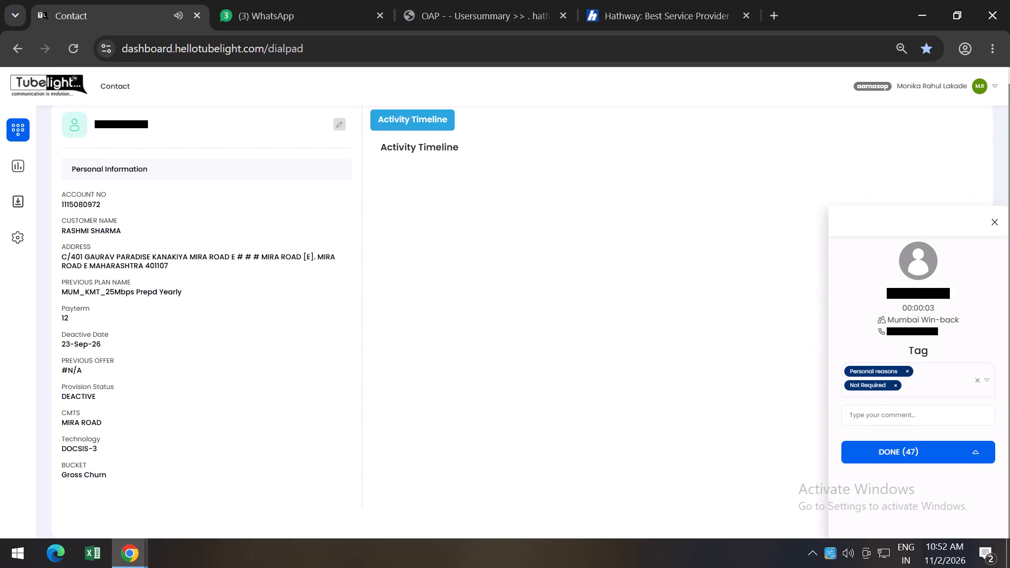
{"action": "left_click", "coordinate": [916, 394]}
{"action": "left_click", "coordinate": [911, 426]}
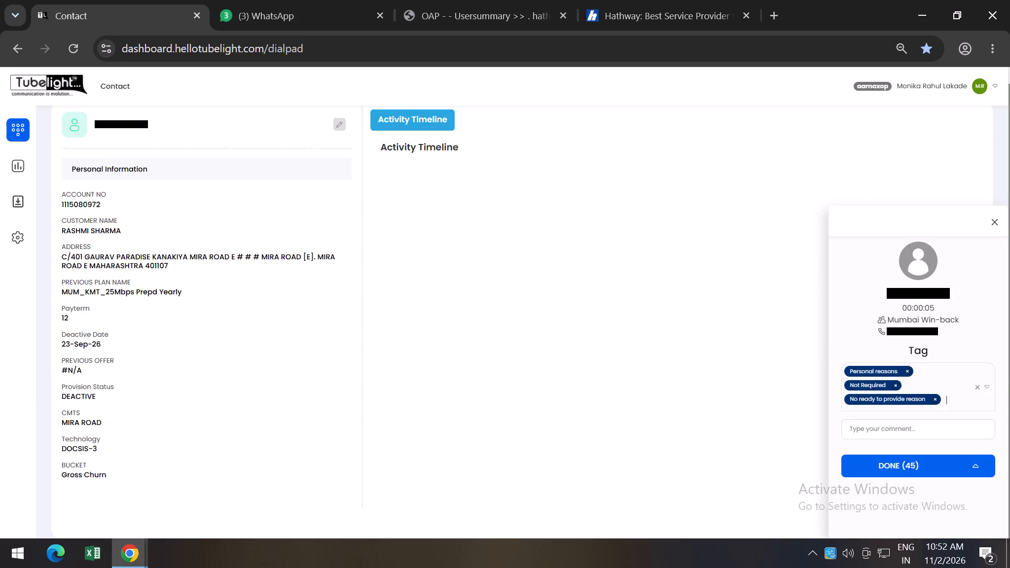
{"action": "double_click", "coordinate": [952, 399]}
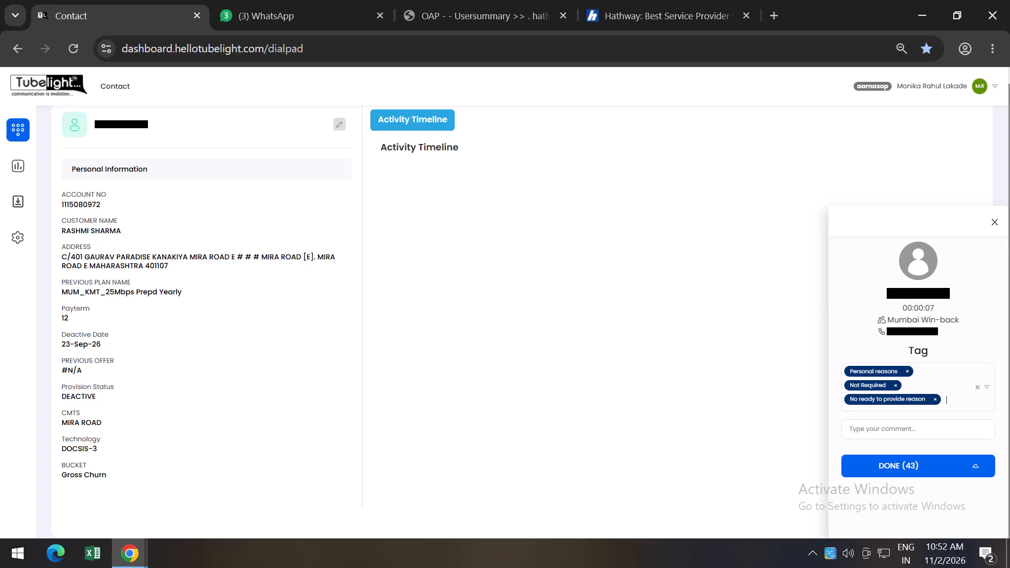
{"action": "left_click", "coordinate": [912, 472]}
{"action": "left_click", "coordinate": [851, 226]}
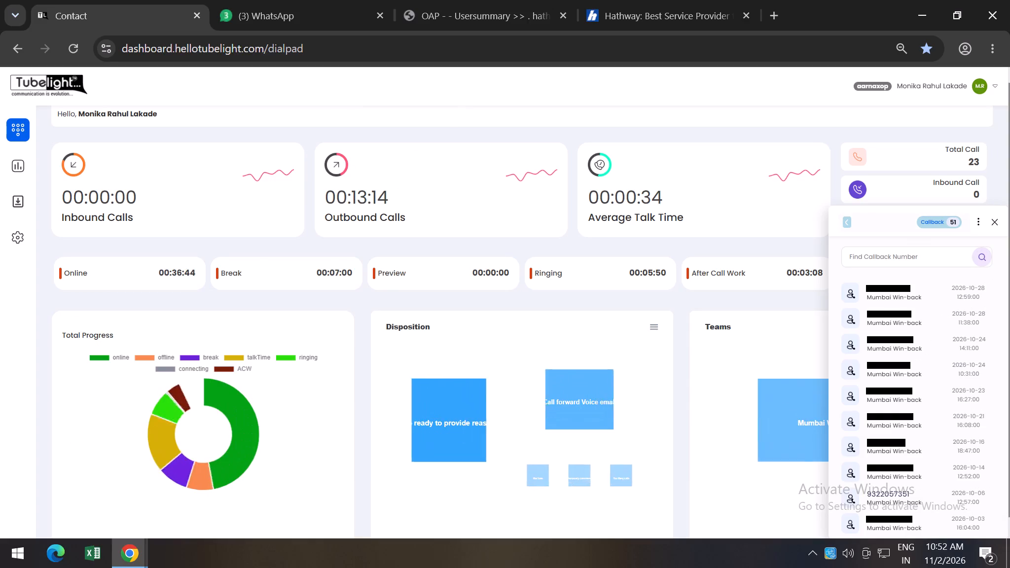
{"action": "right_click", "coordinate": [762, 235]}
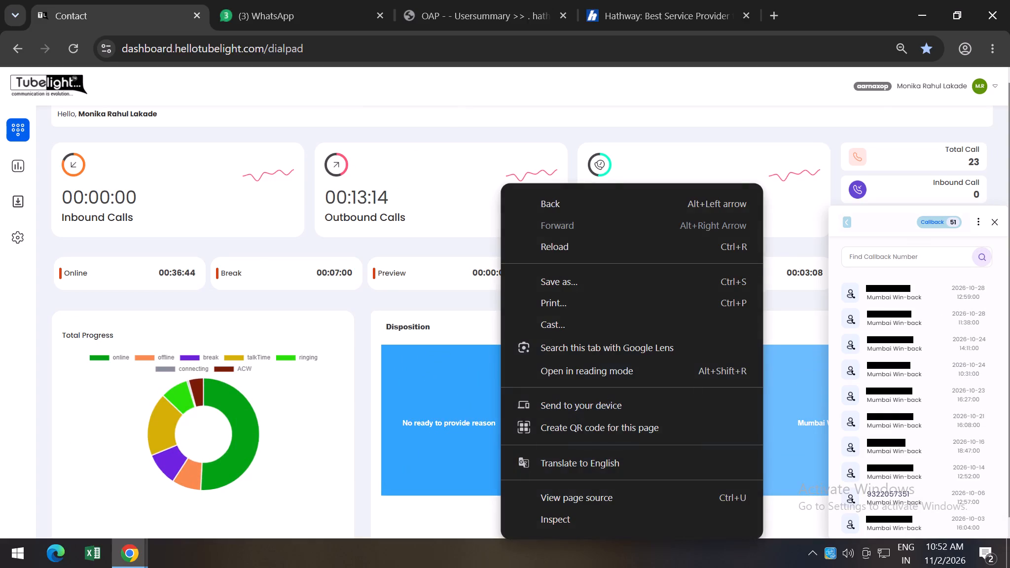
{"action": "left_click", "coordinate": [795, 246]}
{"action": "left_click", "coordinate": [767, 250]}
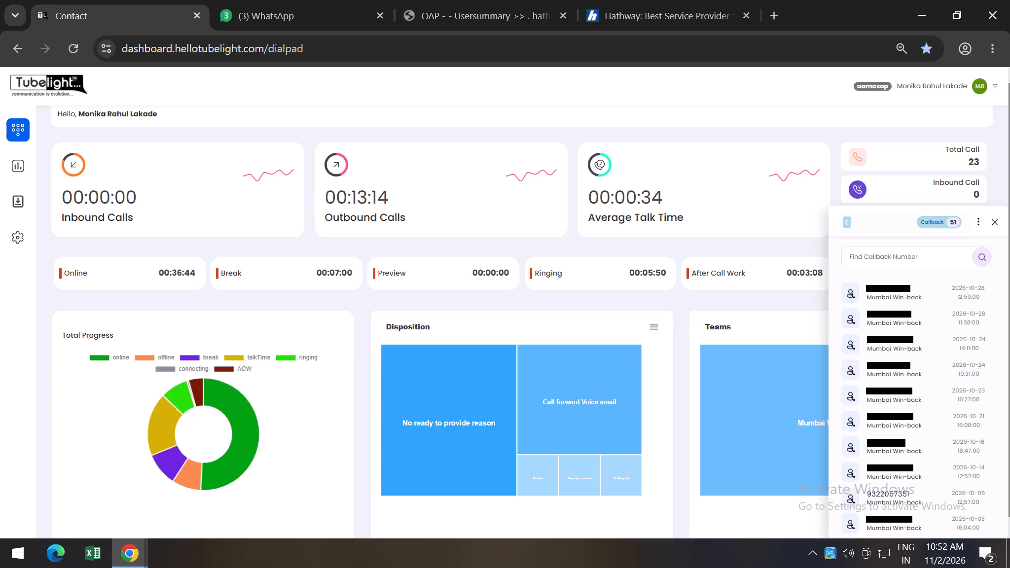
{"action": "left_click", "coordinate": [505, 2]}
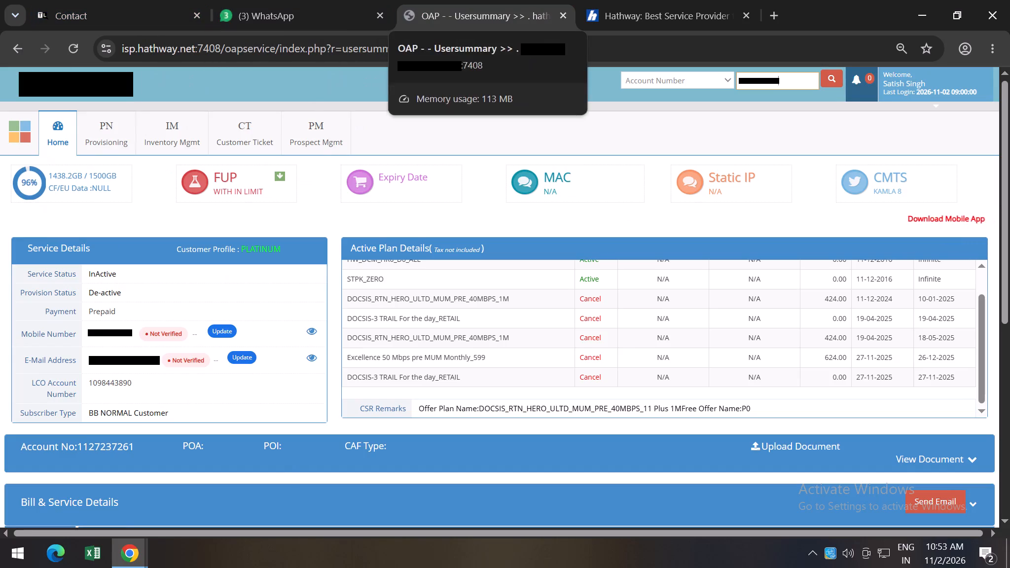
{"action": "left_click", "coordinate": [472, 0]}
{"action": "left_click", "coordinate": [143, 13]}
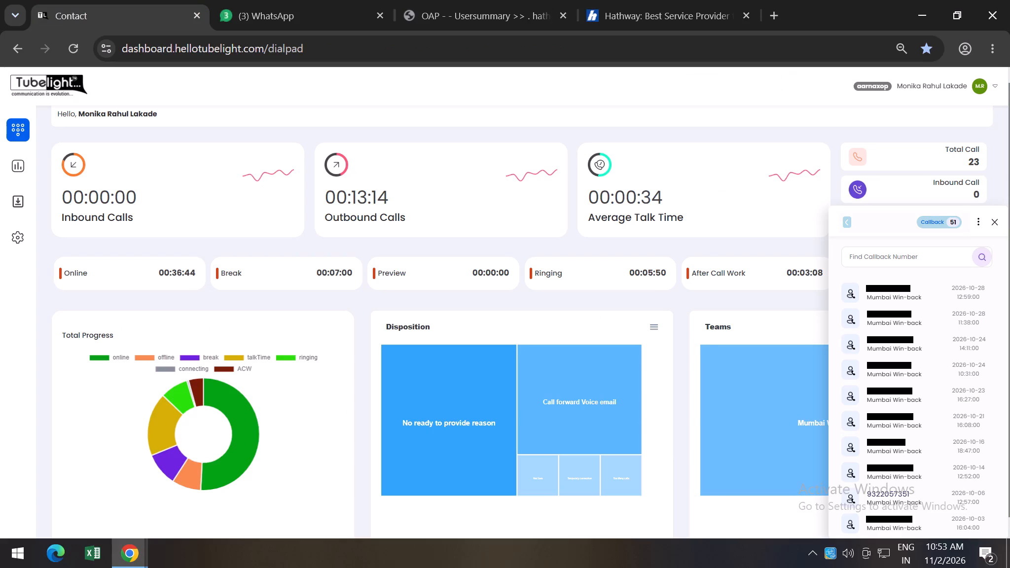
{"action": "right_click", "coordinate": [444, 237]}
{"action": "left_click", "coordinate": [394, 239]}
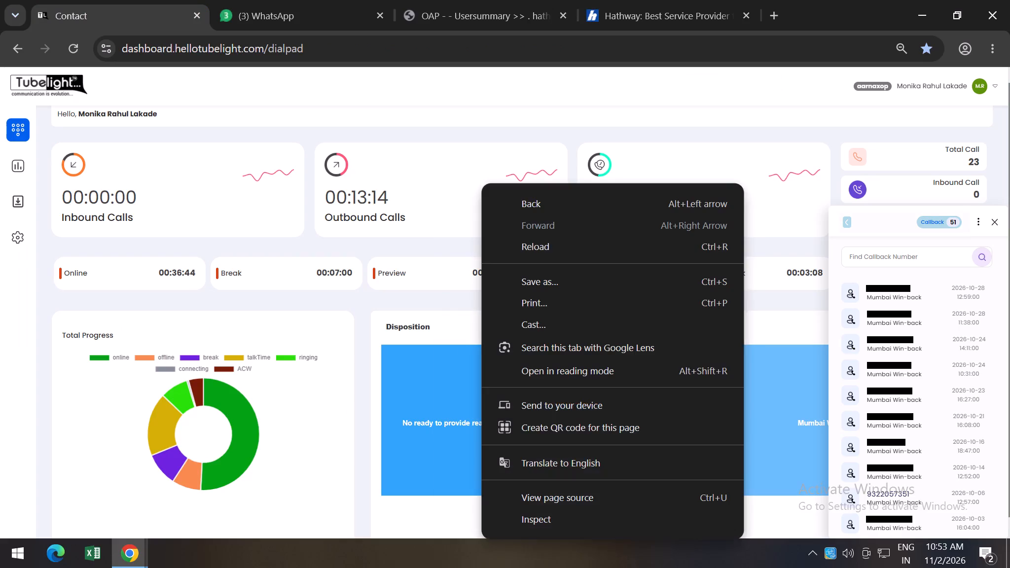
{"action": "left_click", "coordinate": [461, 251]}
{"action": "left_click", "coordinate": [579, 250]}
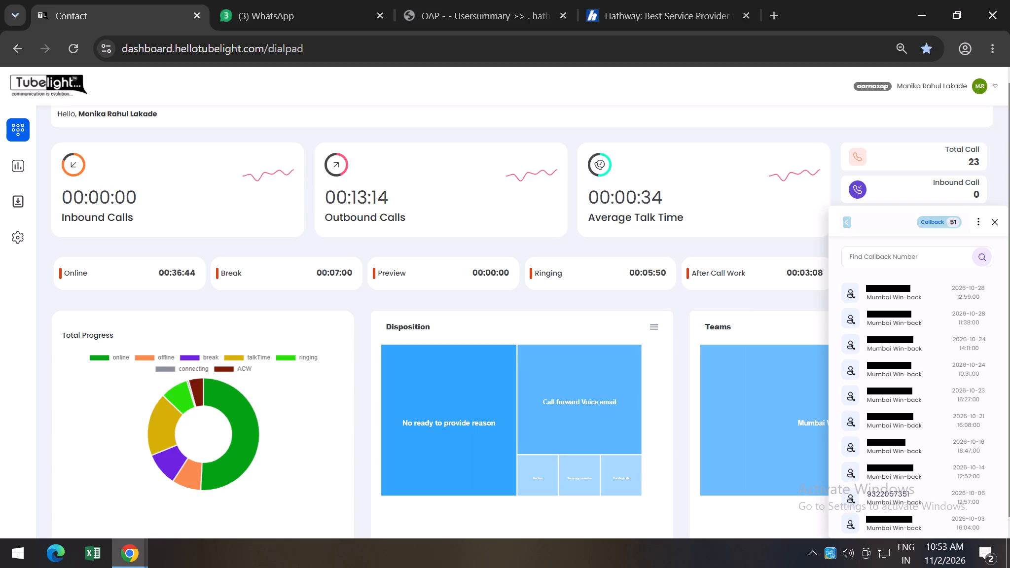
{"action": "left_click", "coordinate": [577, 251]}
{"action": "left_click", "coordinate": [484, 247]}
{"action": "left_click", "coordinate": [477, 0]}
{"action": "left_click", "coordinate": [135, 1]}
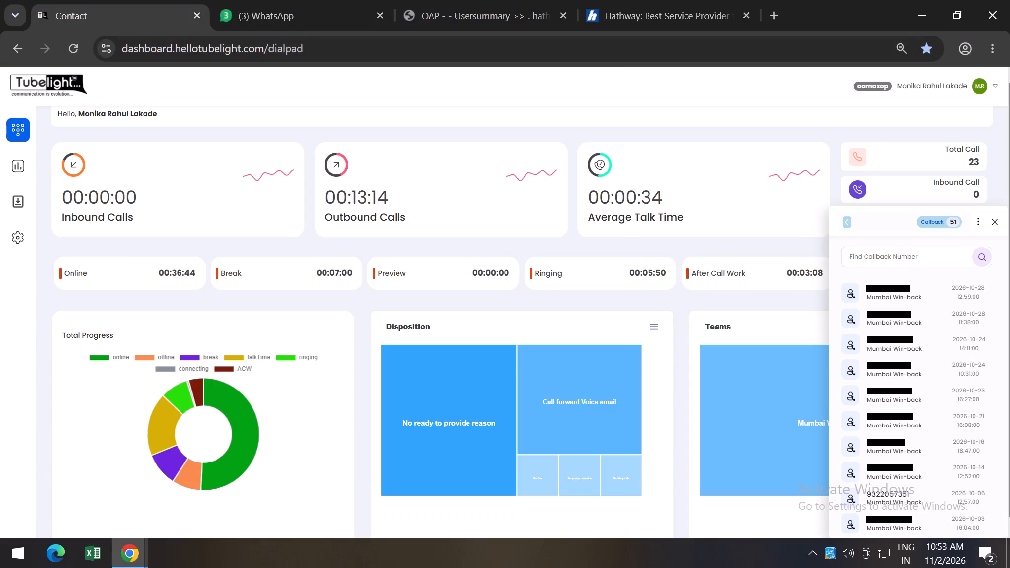
Switch to the customer's OAP account summary and mask the mobile number and e-mail address in Service Details.
{"action": "left_click", "coordinate": [420, 0]}
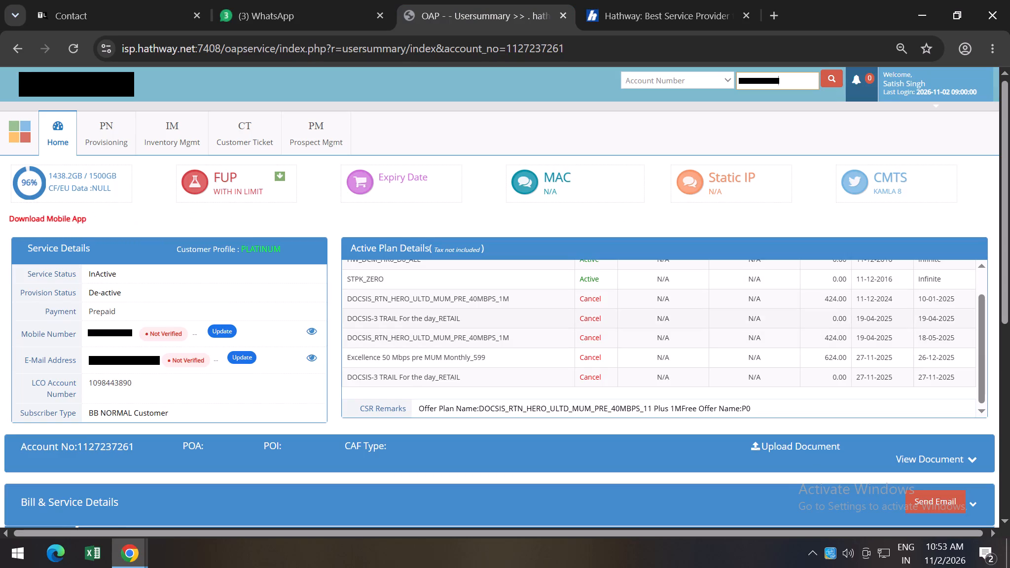
{"action": "left_click", "coordinate": [311, 335]}
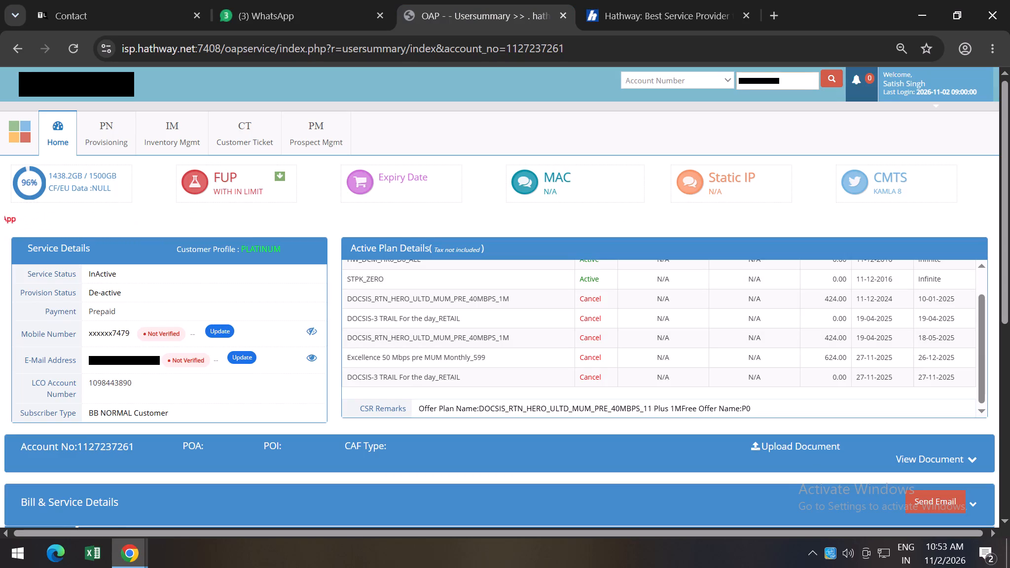
{"action": "left_click", "coordinate": [314, 359]}
{"action": "double_click", "coordinate": [314, 359]}
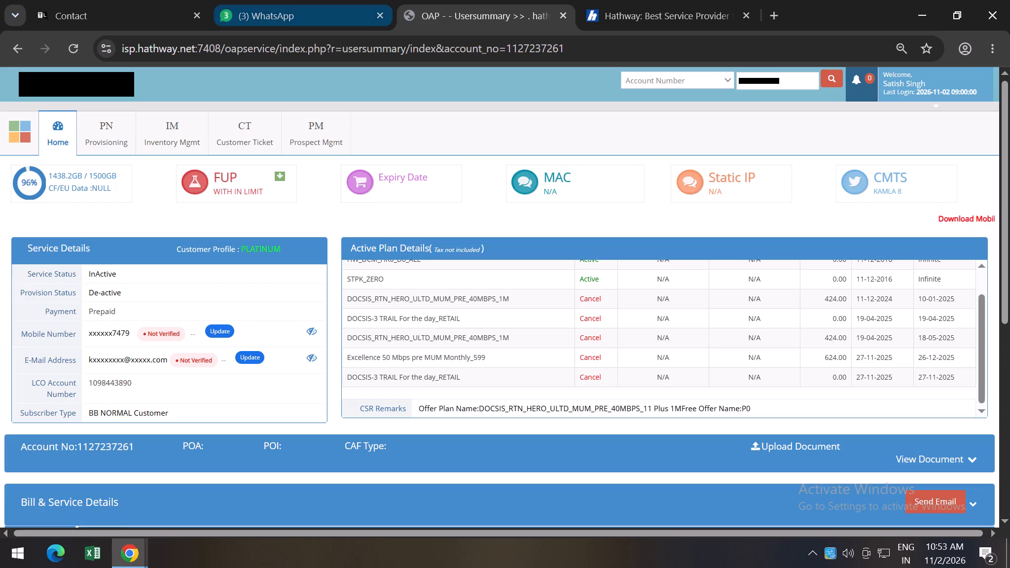
Review the last page of the customer's Payment List in the account history, and return to Service Details.
{"action": "left_click", "coordinate": [453, 1]}
{"action": "scroll", "coordinate": [157, 373], "scroll_direction": "down", "scroll_amount": 6}
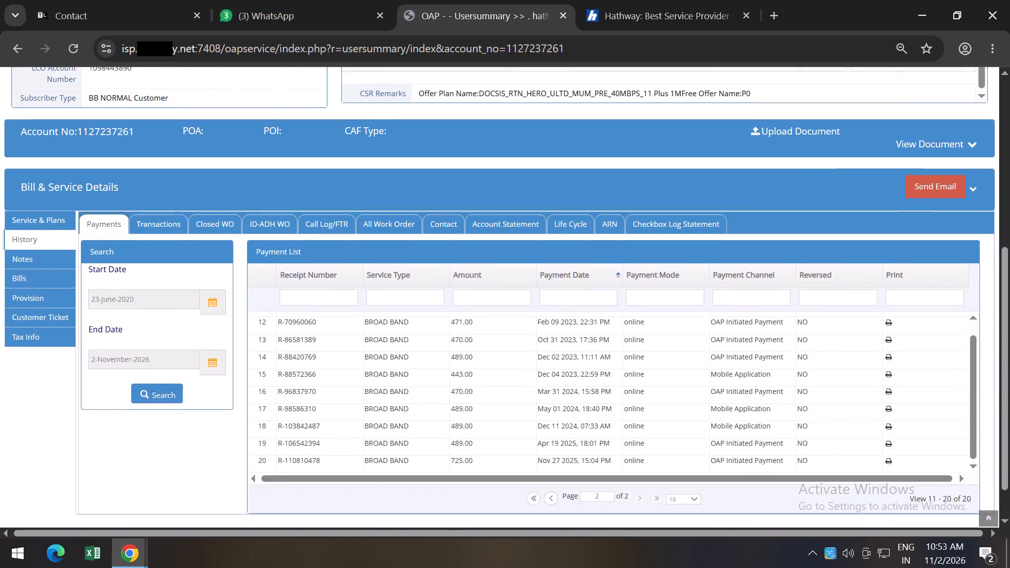
{"action": "scroll", "coordinate": [161, 381], "scroll_direction": "down", "scroll_amount": 3}
{"action": "scroll", "coordinate": [430, 406], "scroll_direction": "down", "scroll_amount": 5}
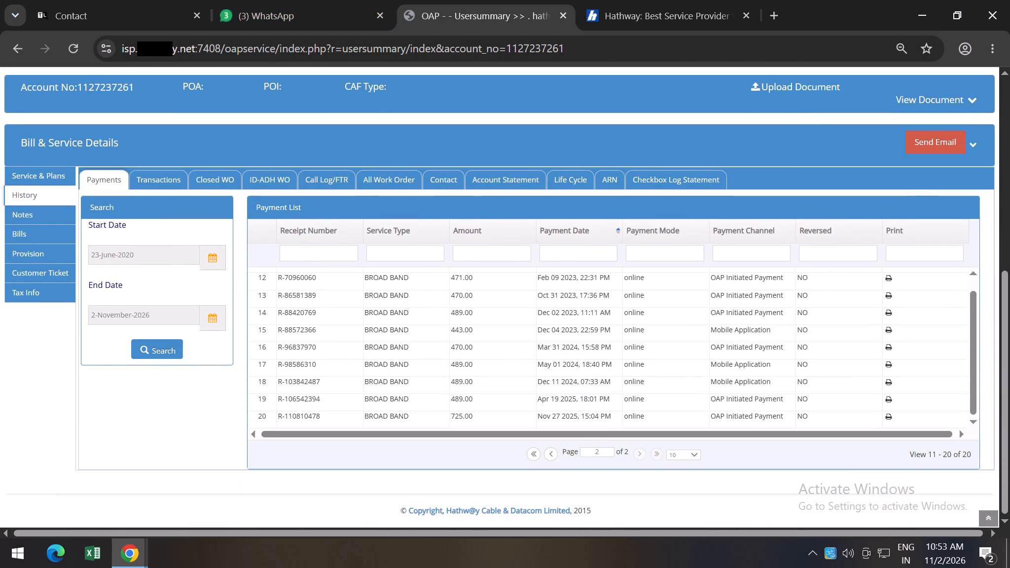
{"action": "triple_click", "coordinate": [654, 451]}
{"action": "scroll", "coordinate": [429, 411], "scroll_direction": "down", "scroll_amount": 6}
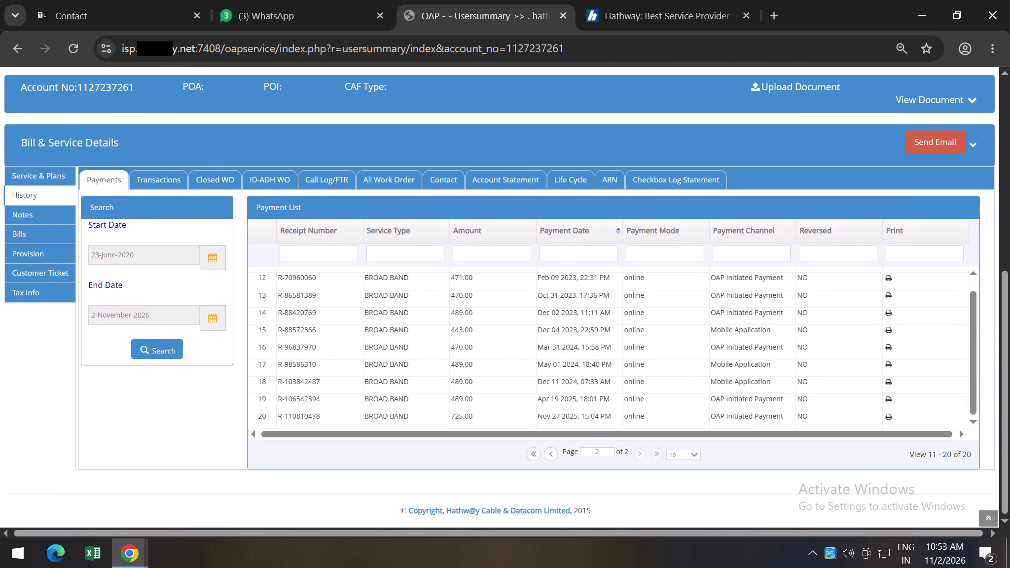
{"action": "double_click", "coordinate": [656, 450]}
{"action": "scroll", "coordinate": [174, 238], "scroll_direction": "up", "scroll_amount": 4}
{"action": "double_click", "coordinate": [259, 250]}
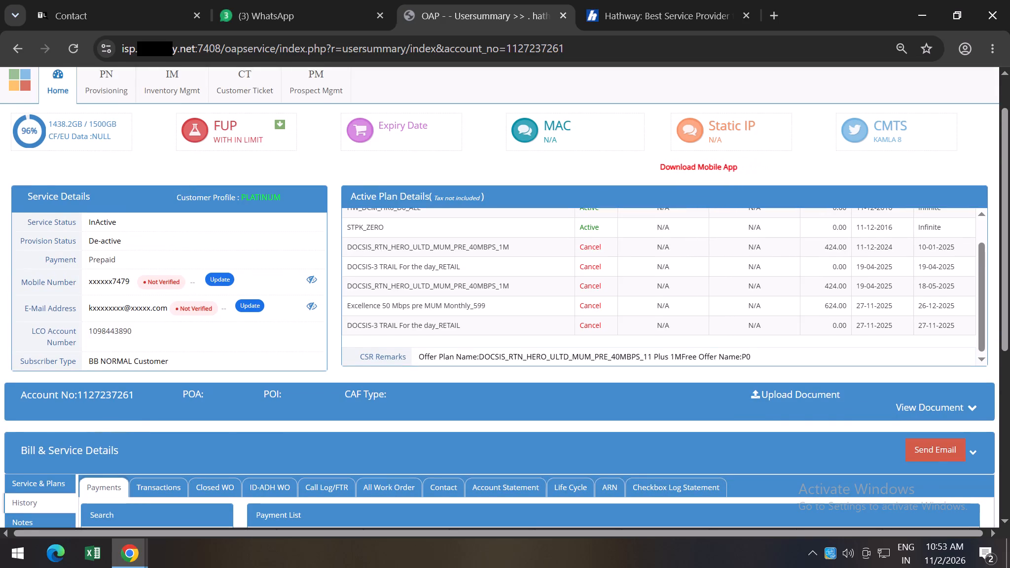
Reveal the customer's mobile number and e-mail address in Service Details and mask them again.
{"action": "left_click", "coordinate": [309, 278]}
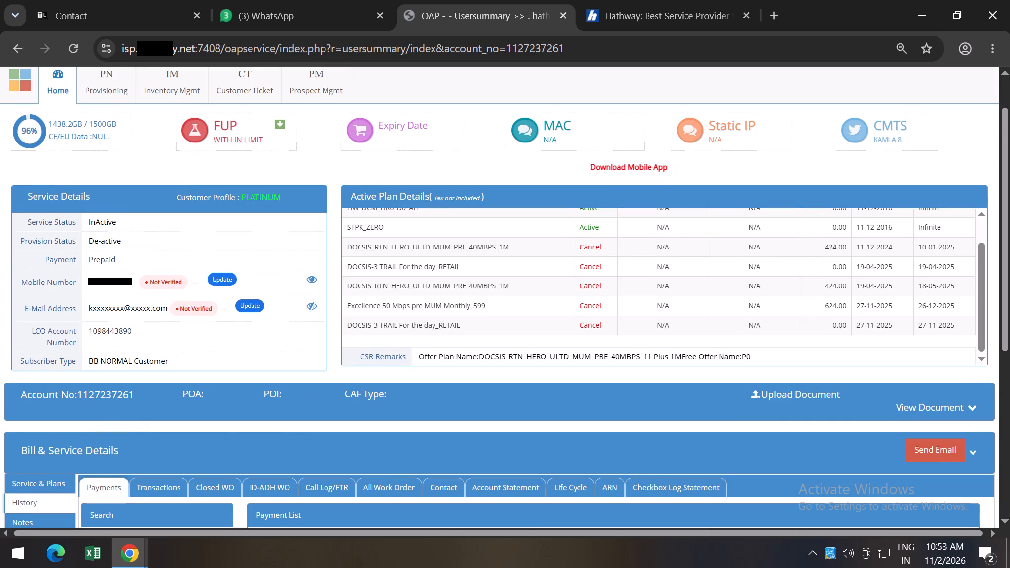
{"action": "left_click", "coordinate": [310, 306]}
{"action": "triple_click", "coordinate": [310, 306]}
{"action": "left_click", "coordinate": [317, 278]}
{"action": "double_click", "coordinate": [315, 308]}
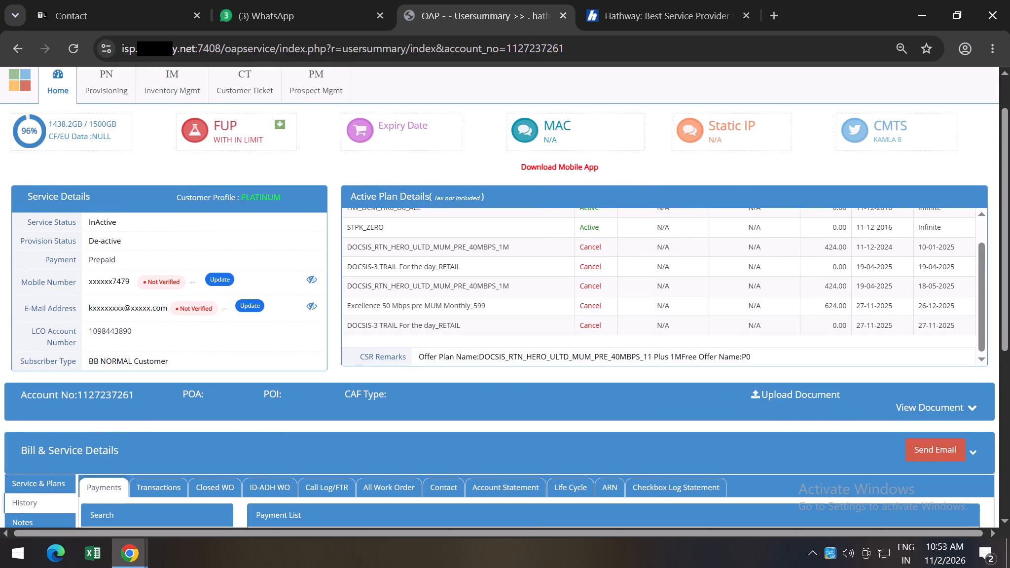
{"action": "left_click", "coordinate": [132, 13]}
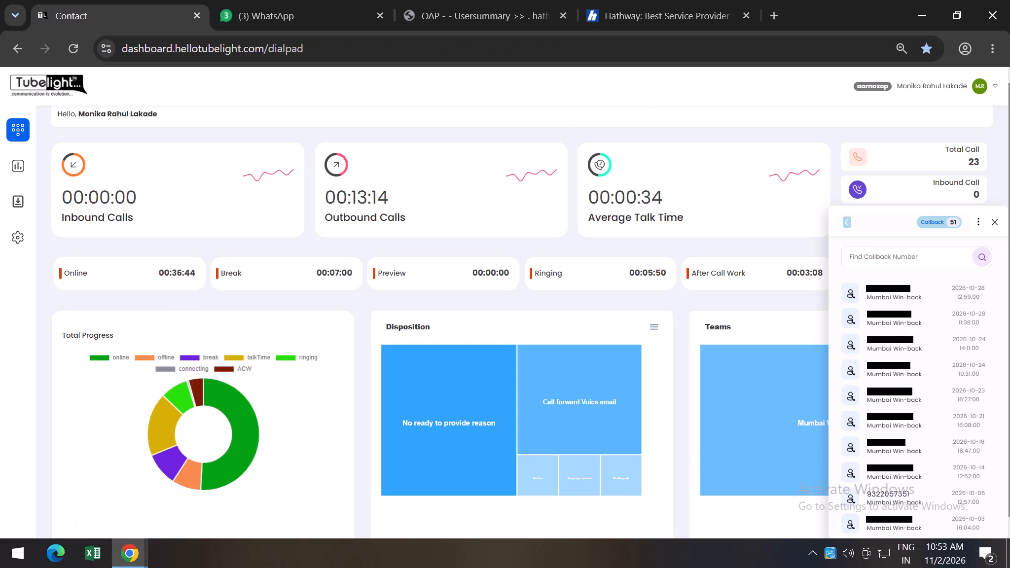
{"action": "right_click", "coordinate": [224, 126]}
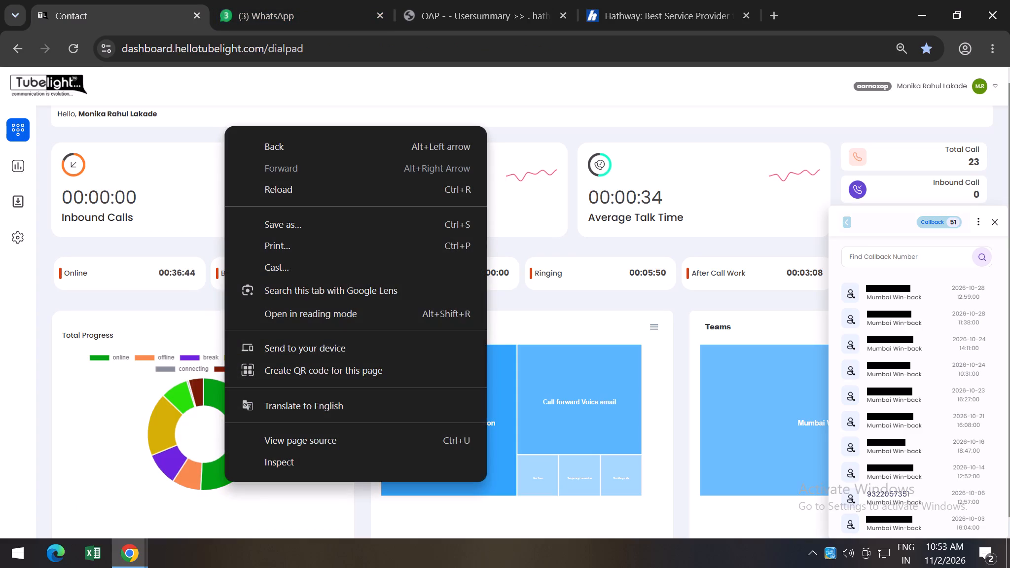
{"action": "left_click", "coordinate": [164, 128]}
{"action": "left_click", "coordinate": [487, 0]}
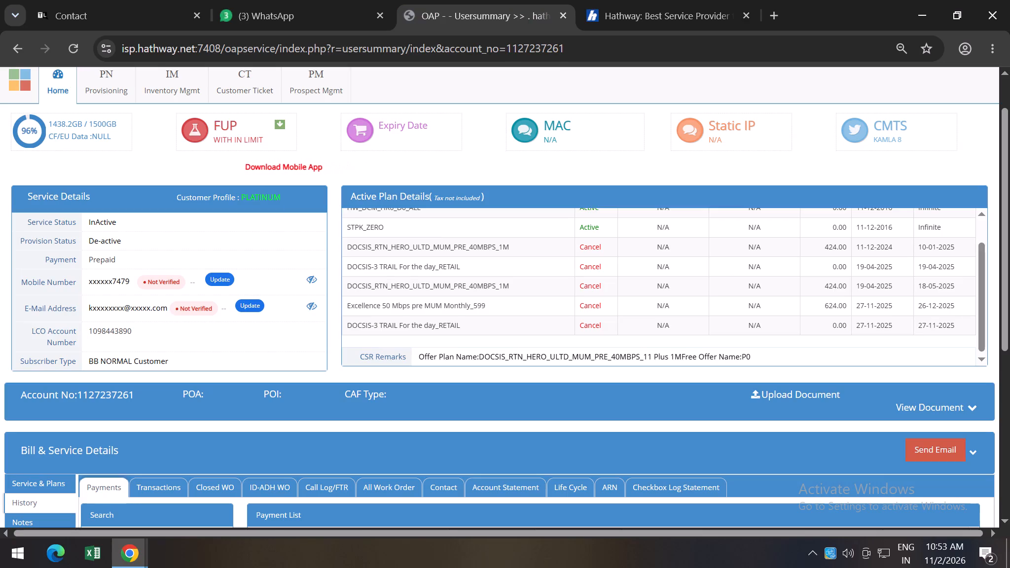
Check the customer's mobile number and e-mail address in Service Details again, leaving both masked.
{"action": "left_click", "coordinate": [317, 278]}
{"action": "left_click", "coordinate": [317, 278]}
{"action": "left_click", "coordinate": [312, 308]}
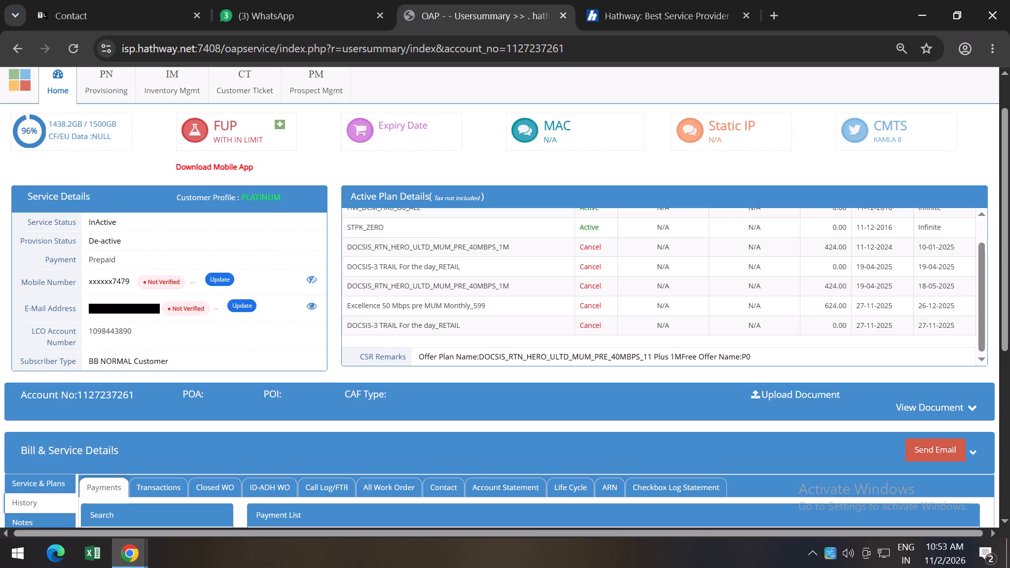
{"action": "left_click", "coordinate": [318, 275]}
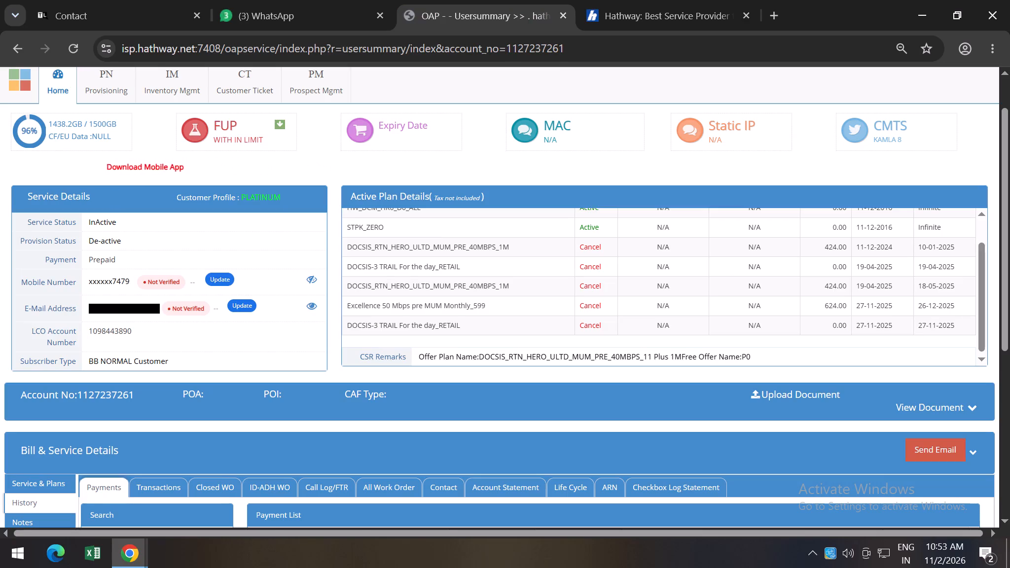
{"action": "left_click", "coordinate": [317, 284]}
{"action": "left_click", "coordinate": [318, 304]}
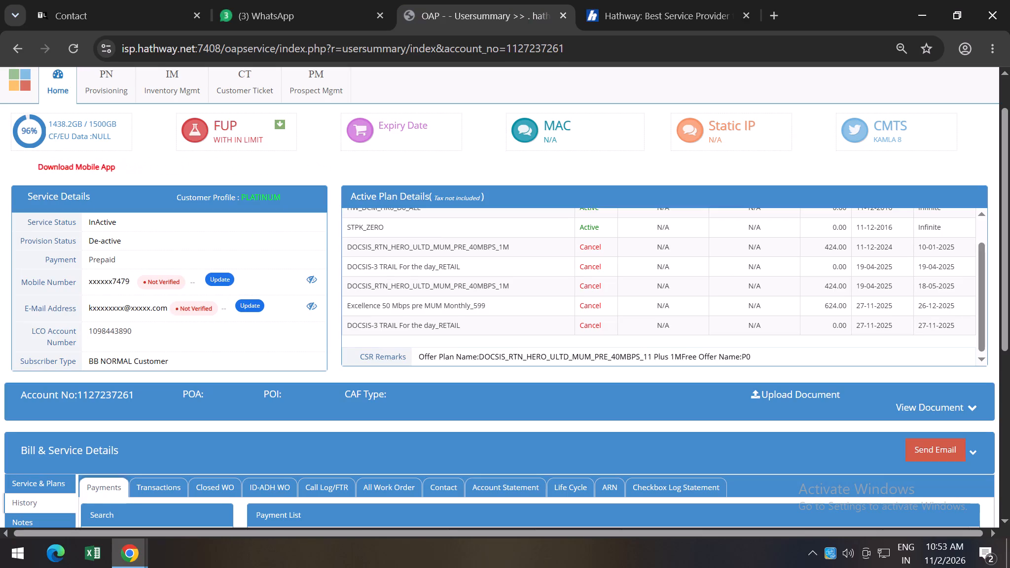
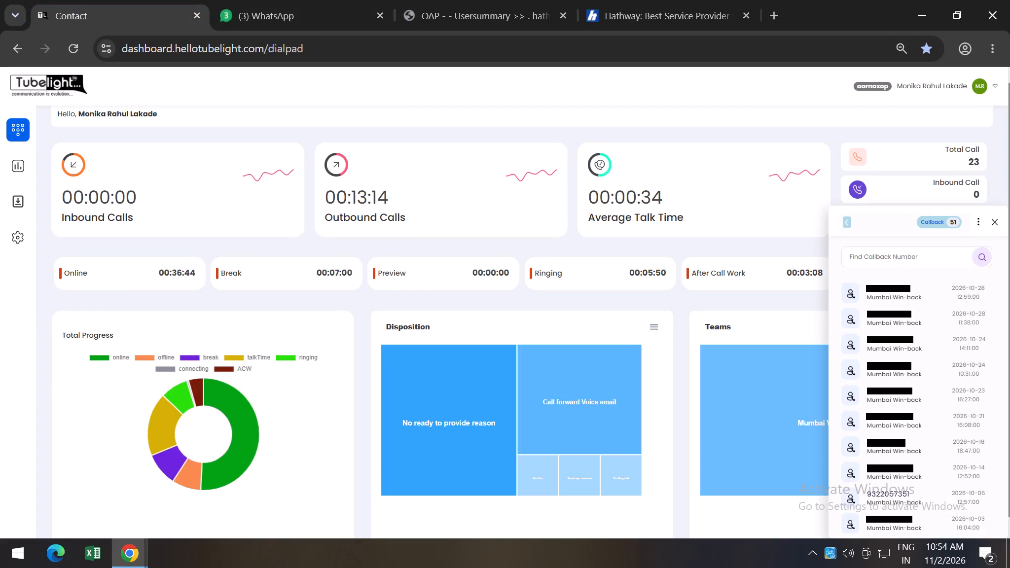
Switch to the customer's OAP account summary and examine the latest entries on the last page of the payment history.
{"action": "left_click", "coordinate": [280, 125]}
{"action": "left_click", "coordinate": [148, 0]}
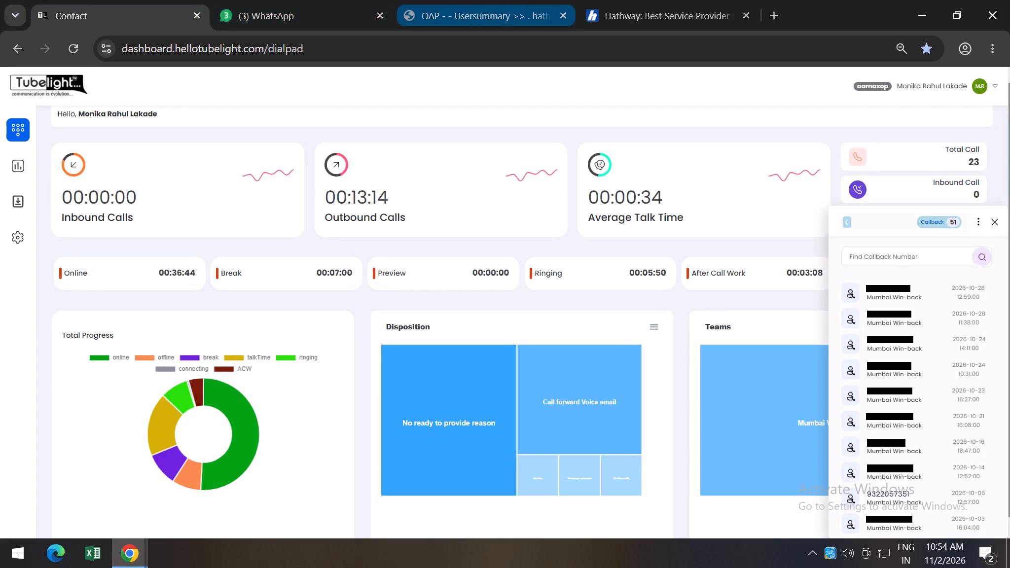
{"action": "left_click", "coordinate": [471, 9]}
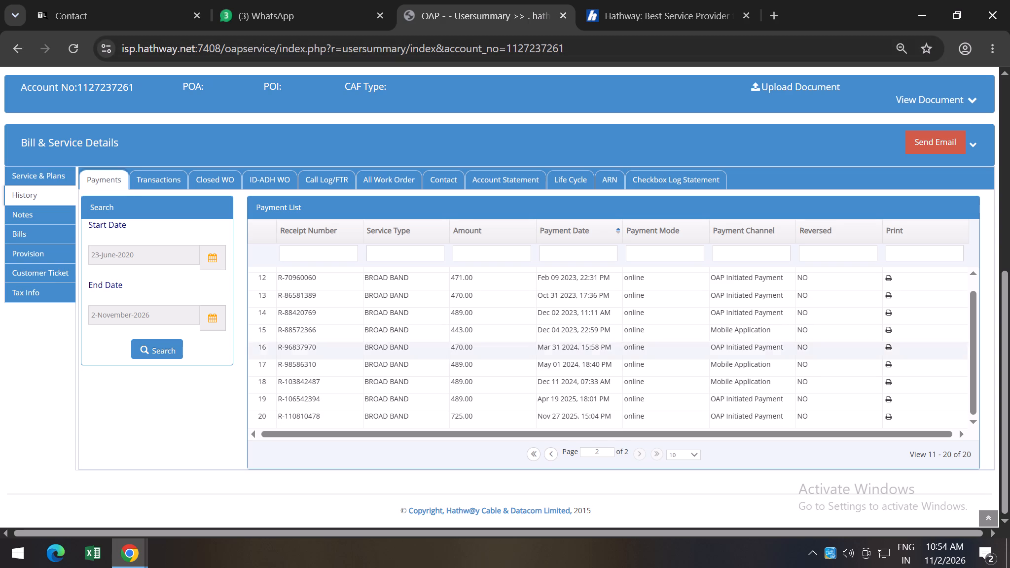
{"action": "scroll", "coordinate": [242, 383], "scroll_direction": "down", "scroll_amount": 5}
{"action": "double_click", "coordinate": [655, 455]}
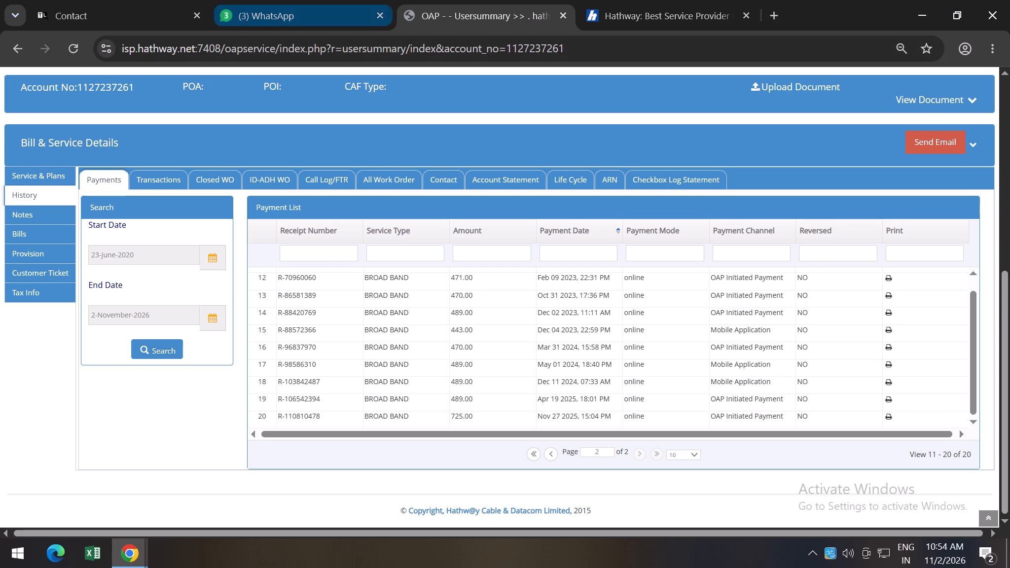
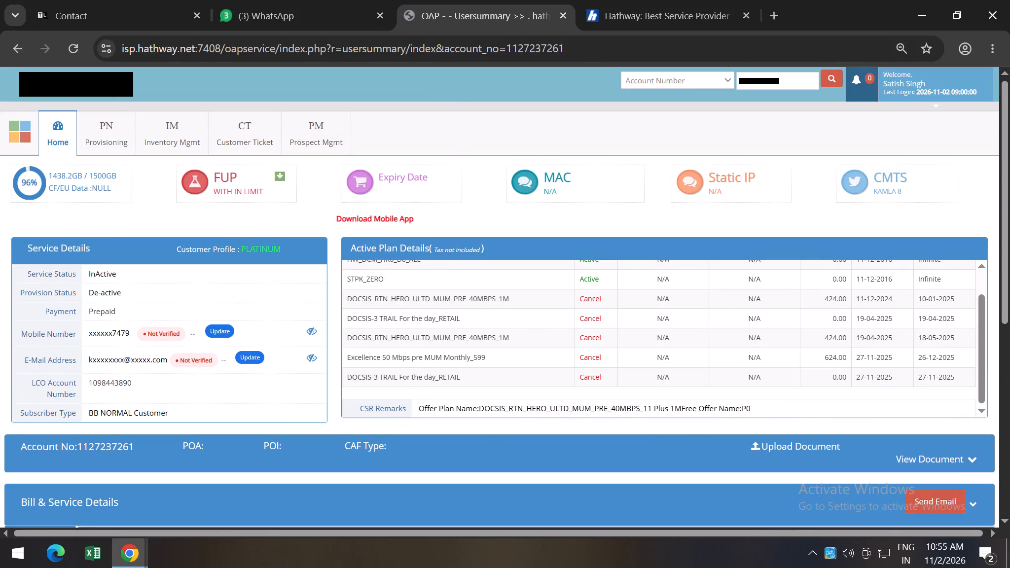
Toggle the masking of the e-mail address and mobile number in Service Details, leaving only the mobile number revealed.
{"action": "double_click", "coordinate": [317, 362]}
{"action": "double_click", "coordinate": [316, 333]}
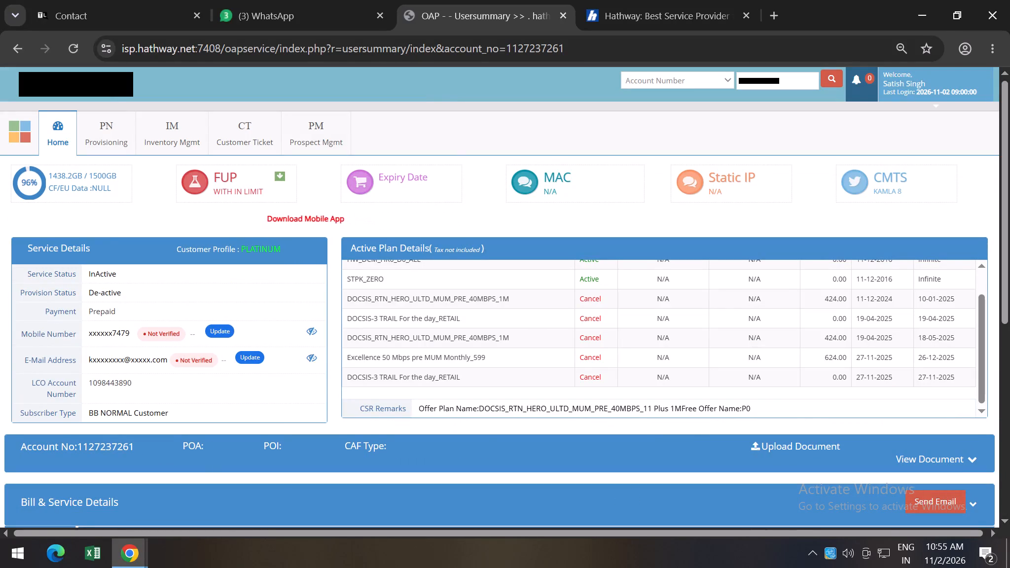
{"action": "left_click", "coordinate": [314, 358]}
{"action": "left_click", "coordinate": [314, 361]}
{"action": "triple_click", "coordinate": [317, 333]}
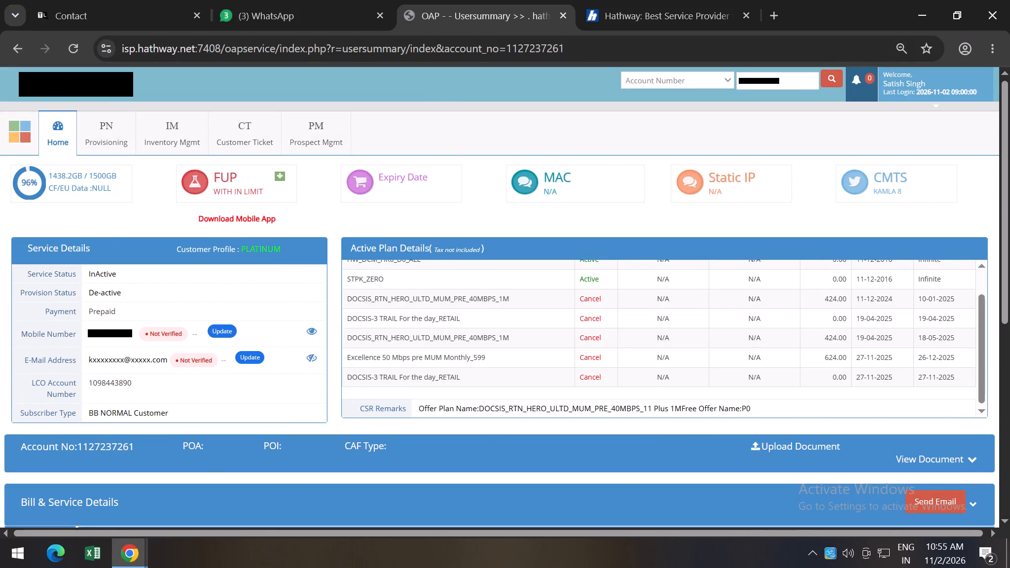
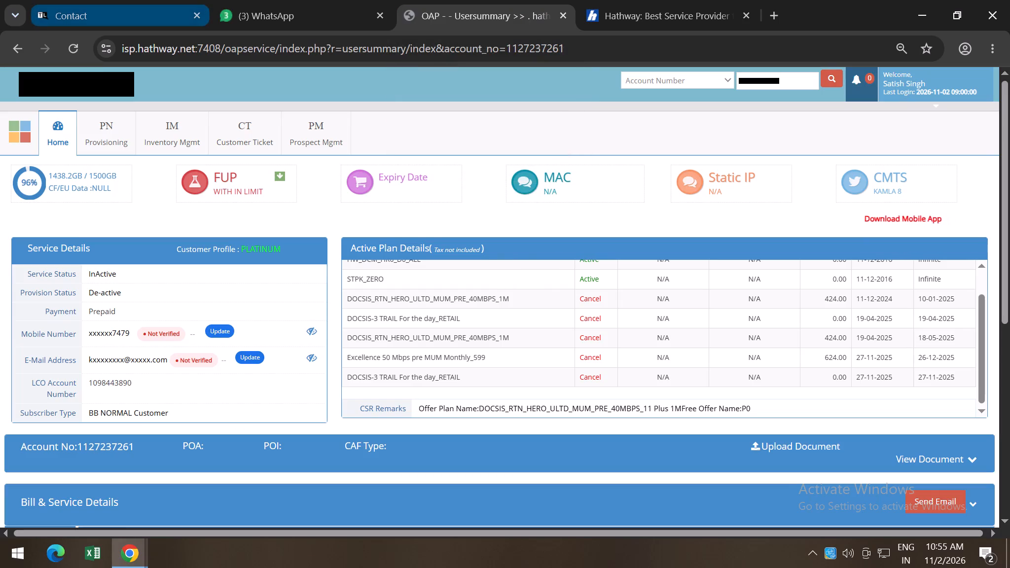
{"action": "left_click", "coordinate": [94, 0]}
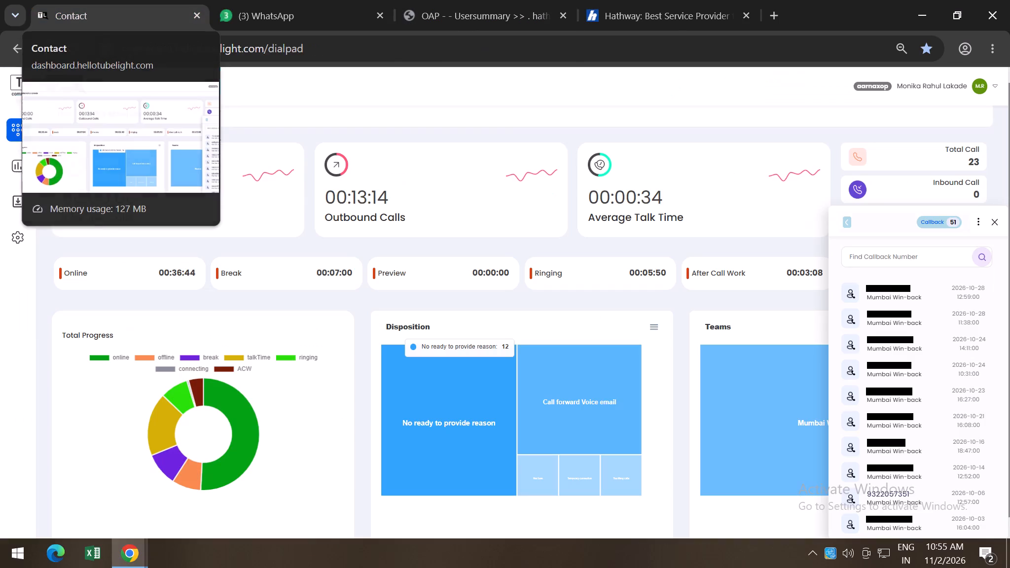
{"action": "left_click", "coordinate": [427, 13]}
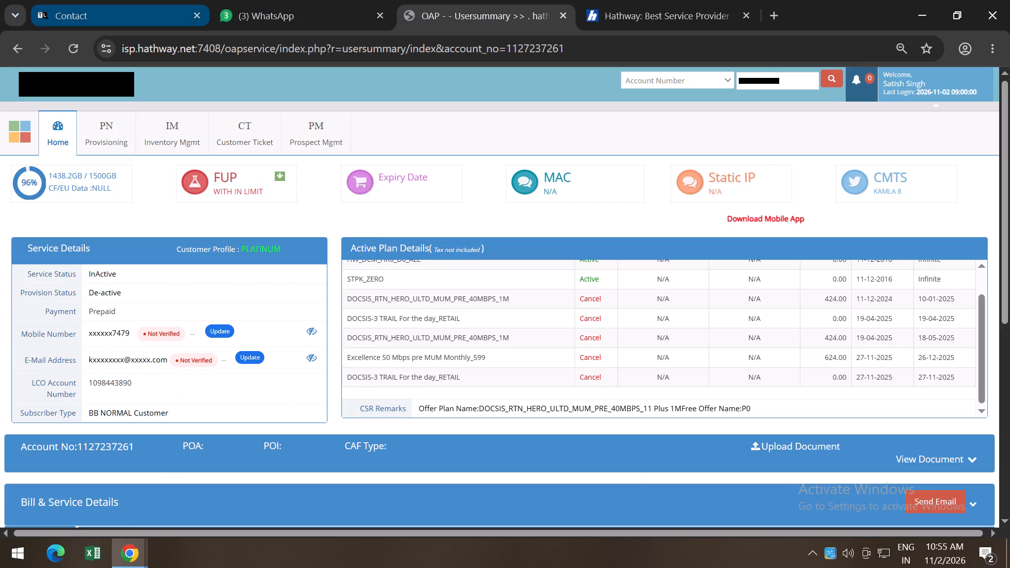
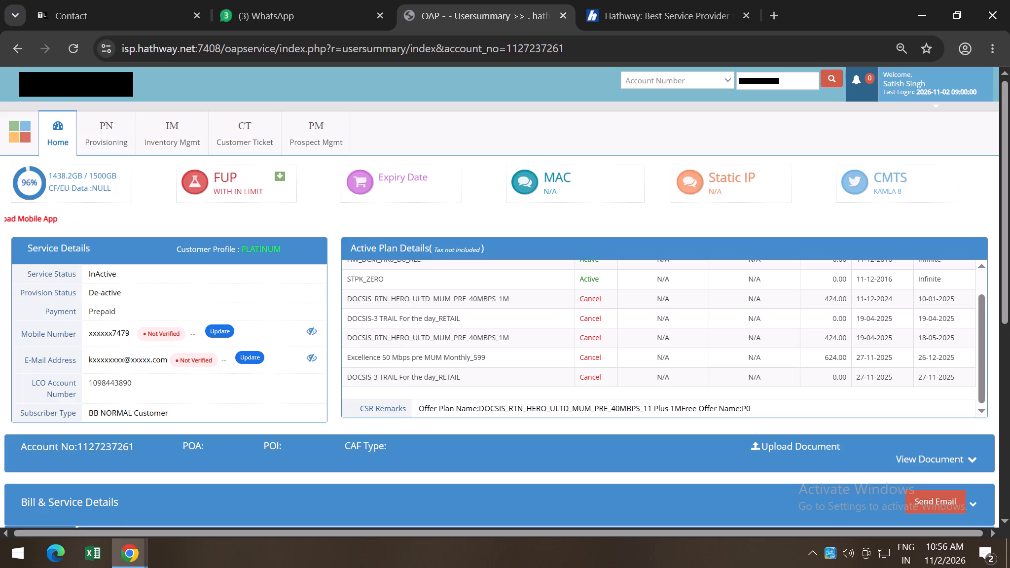
Unmask the customer's mobile number and e-mail address in Service Details.
{"action": "left_click", "coordinate": [303, 335]}
{"action": "left_click", "coordinate": [308, 333]}
{"action": "left_click", "coordinate": [304, 364]}
{"action": "double_click", "coordinate": [307, 364]}
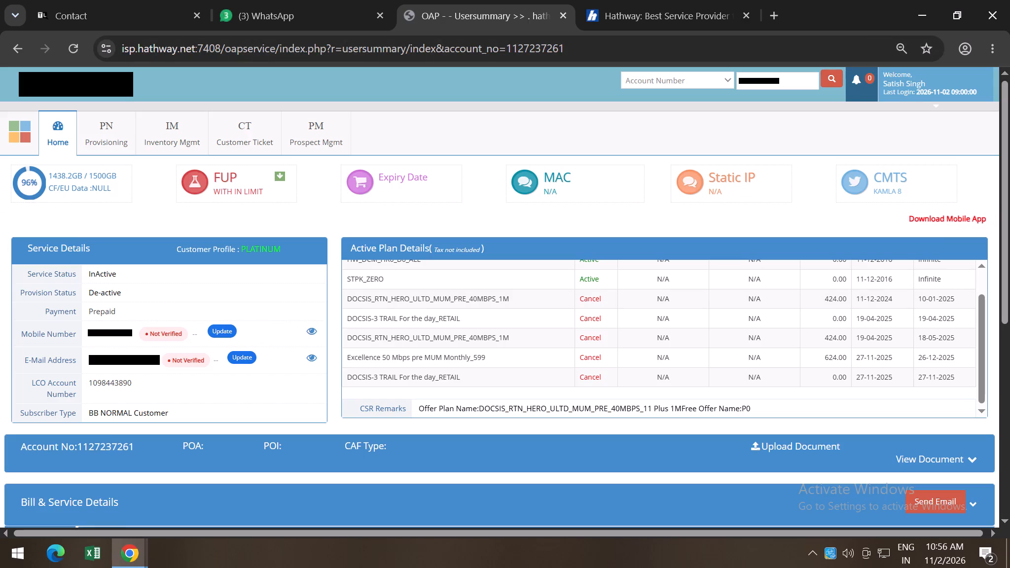
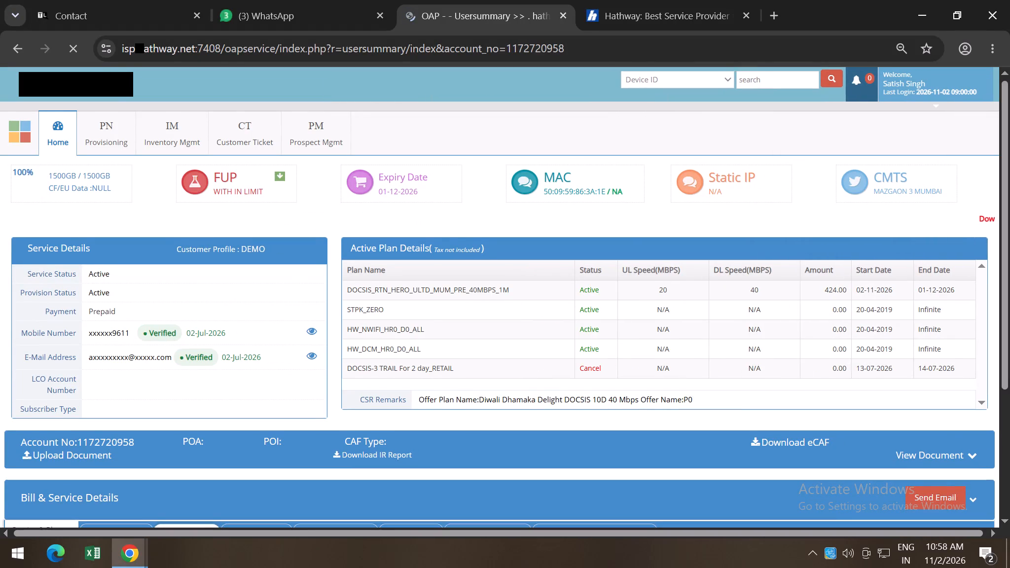
Open the account's payment history in Bill & Service Details and search payments from 2-October-2026 to 2-November-2026.
{"action": "scroll", "coordinate": [105, 375], "scroll_direction": "down", "scroll_amount": 5}
{"action": "scroll", "coordinate": [97, 454], "scroll_direction": "down", "scroll_amount": 6}
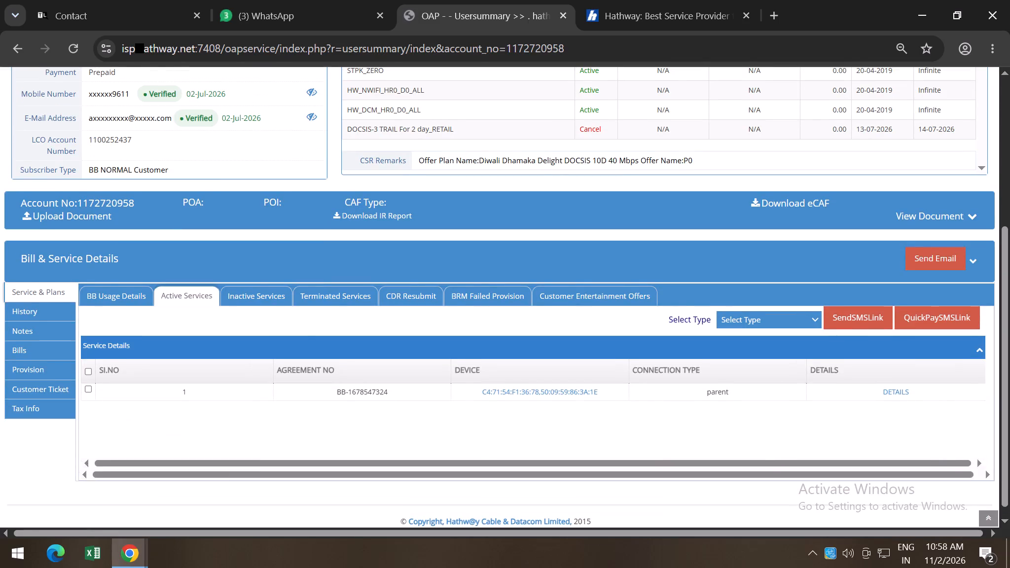
{"action": "left_click", "coordinate": [63, 311]}
{"action": "scroll", "coordinate": [163, 462], "scroll_direction": "down", "scroll_amount": 1}
{"action": "left_click", "coordinate": [165, 454]}
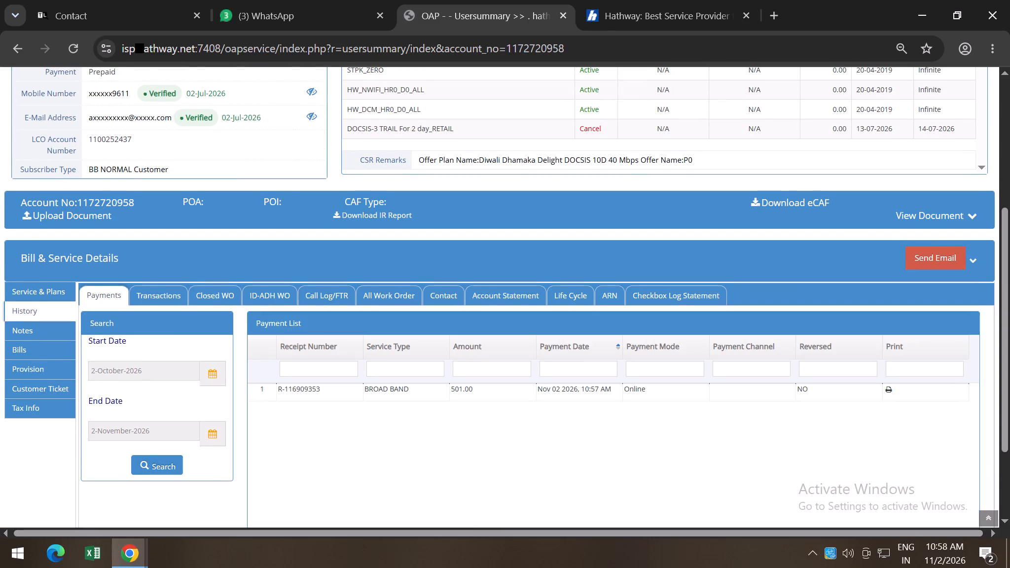
Unmask the customer's mobile number and e-mail address in Service Details to check the contact information.
{"action": "scroll", "coordinate": [517, 448], "scroll_direction": "up", "scroll_amount": 9}
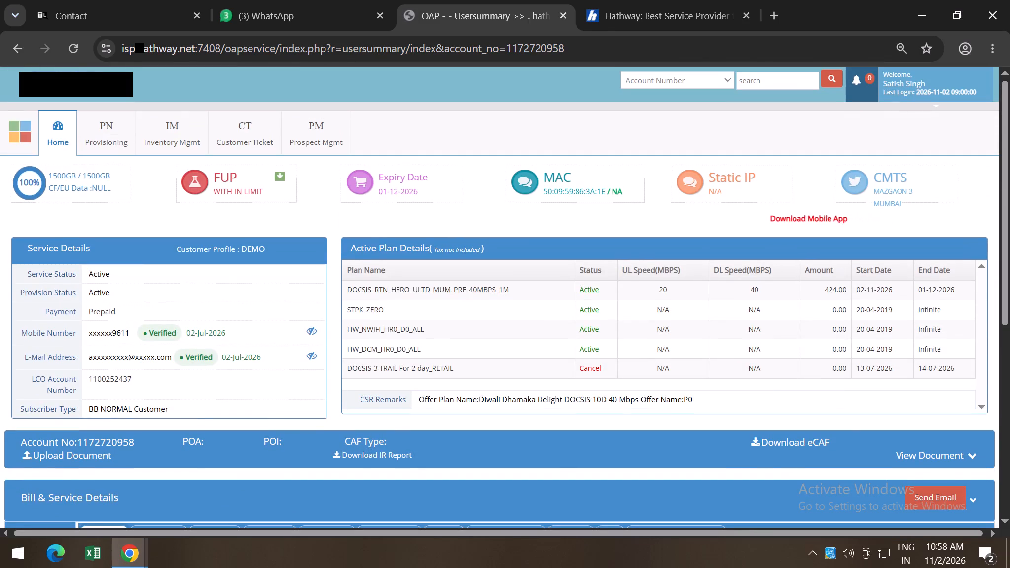
{"action": "left_click", "coordinate": [316, 332]}
{"action": "left_click", "coordinate": [314, 354]}
{"action": "left_click", "coordinate": [312, 355]}
{"action": "left_click", "coordinate": [314, 324]}
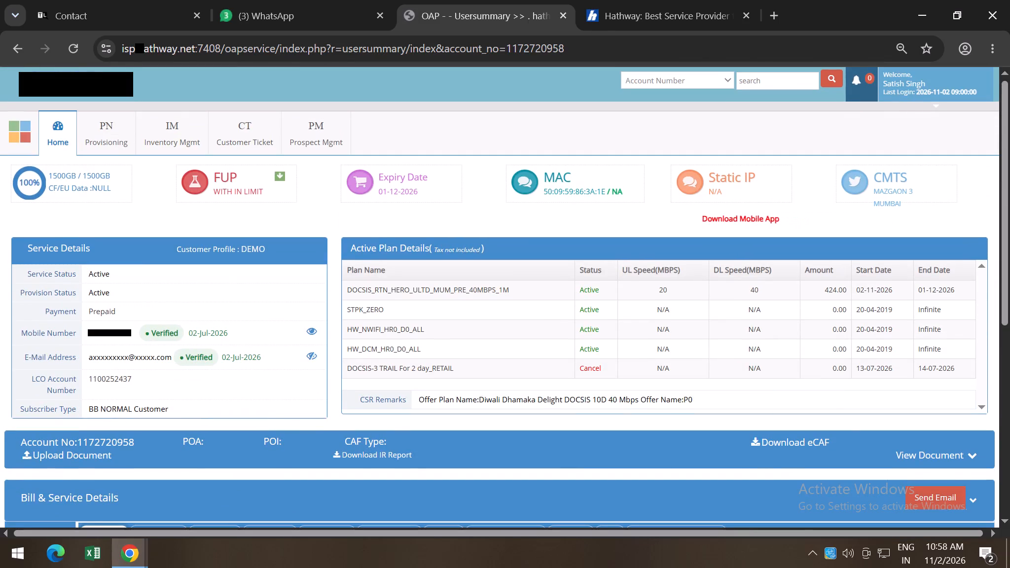
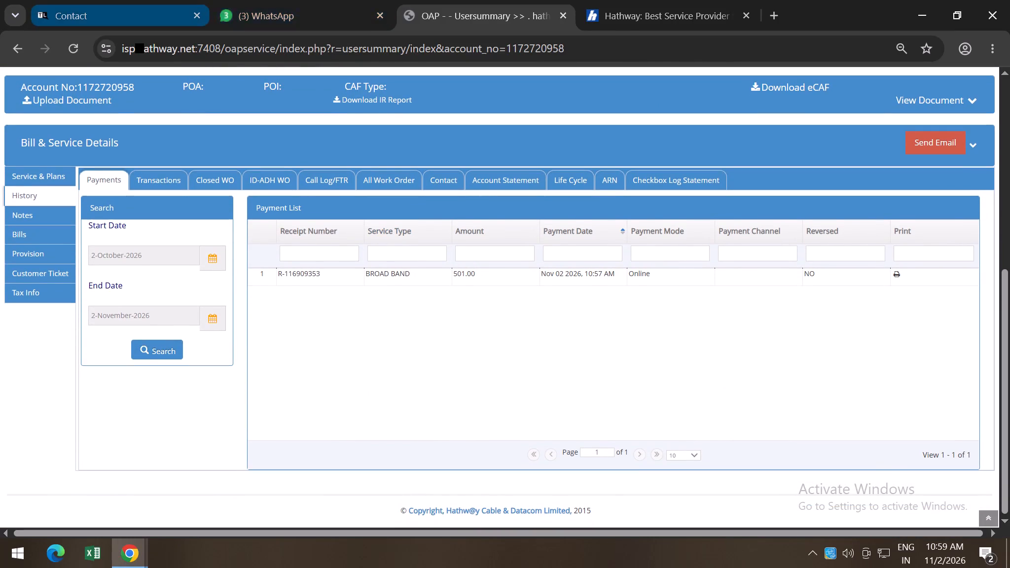
Look over the payment history in the customer's OAP account and return to the Tubelight dialpad.
{"action": "left_click", "coordinate": [493, 6]}
{"action": "scroll", "coordinate": [300, 205], "scroll_direction": "up", "scroll_amount": 4}
{"action": "scroll", "coordinate": [307, 259], "scroll_direction": "down", "scroll_amount": 15}
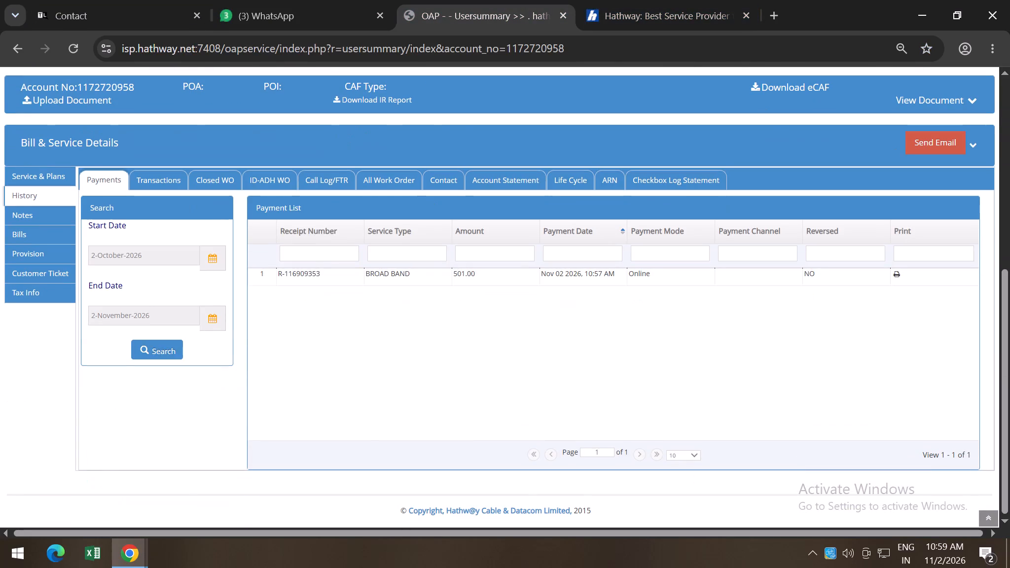
{"action": "left_click", "coordinate": [137, 10]}
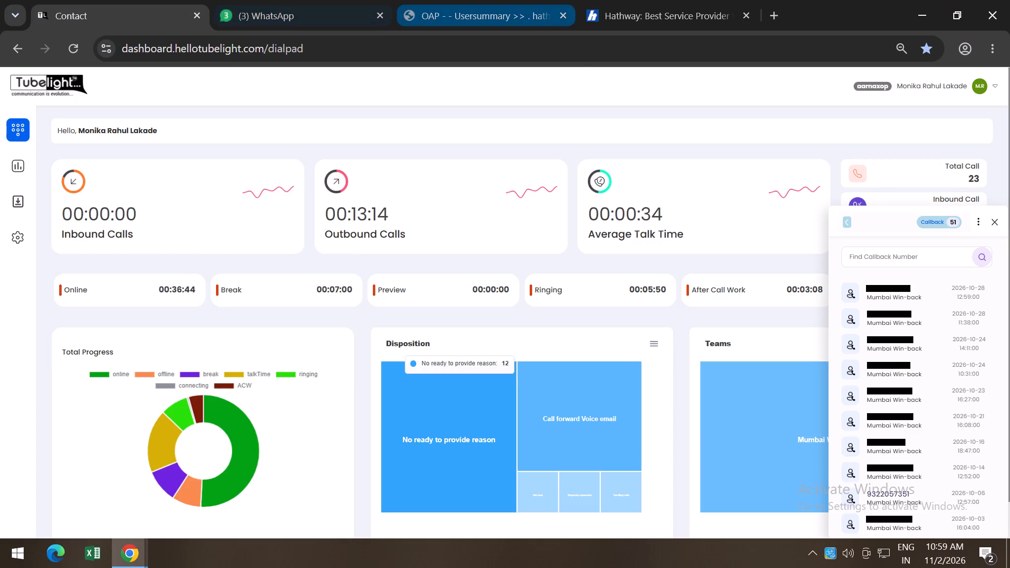
Switch between the Tubelight dialpad and the customer's OAP account to recheck the payment list in its history.
{"action": "left_click", "coordinate": [487, 12]}
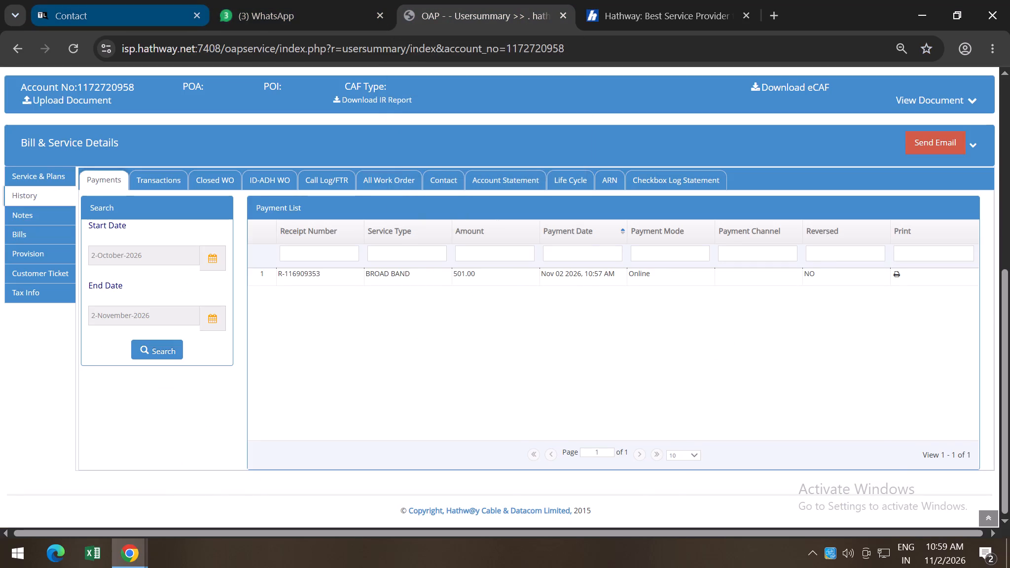
{"action": "left_click", "coordinate": [104, 1]}
{"action": "left_click", "coordinate": [504, 0]}
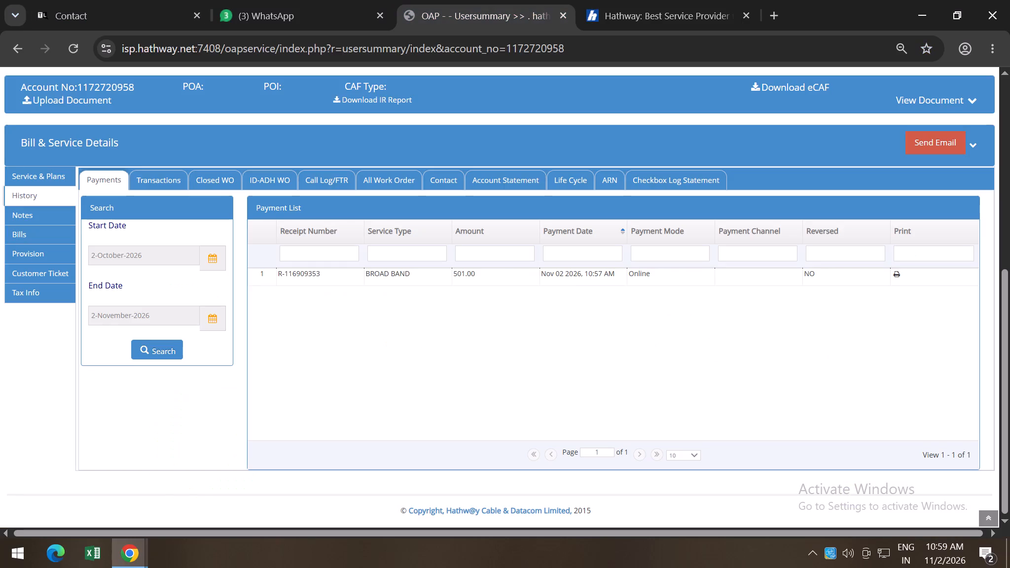
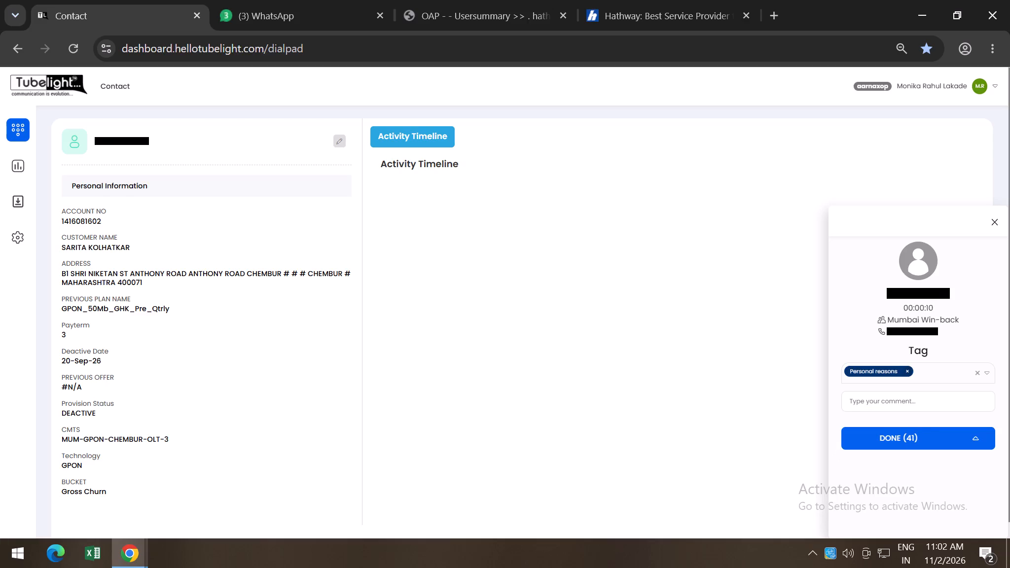
Add Not Required as the call's second tag under Personal reasons and open the choices for the next tag.
{"action": "left_click", "coordinate": [928, 377]}
{"action": "left_click_drag", "start_coordinate": [901, 431], "coordinate": [913, 421]}
{"action": "left_click", "coordinate": [947, 391]}
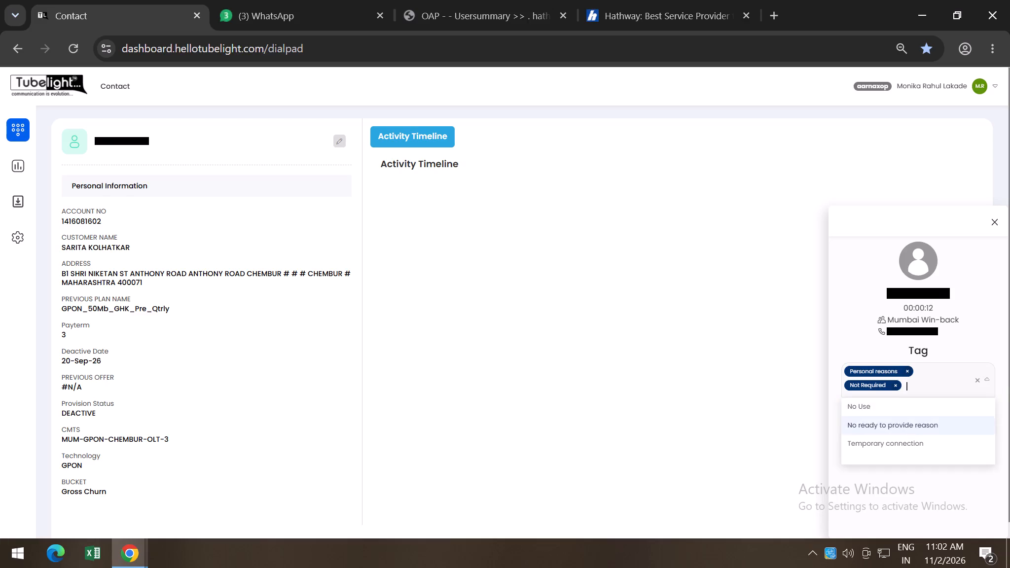
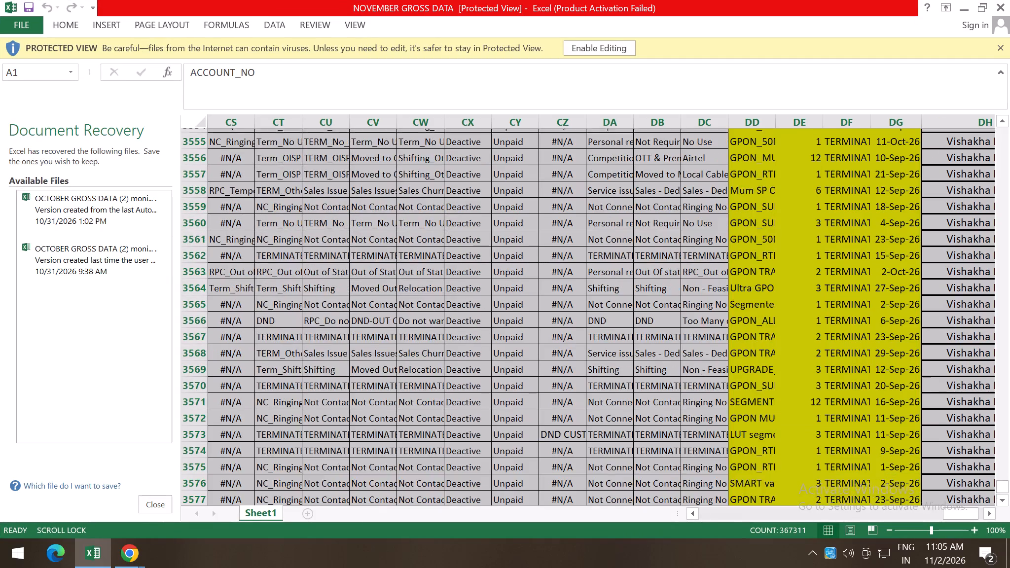
Look back up through the call outcome, plan and agent columns of the NOVEMBER GROSS DATA workbook in Excel.
{"action": "scroll", "coordinate": [916, 313], "scroll_direction": "up", "scroll_amount": 20}
{"action": "scroll", "coordinate": [916, 313], "scroll_direction": "up", "scroll_amount": 20}
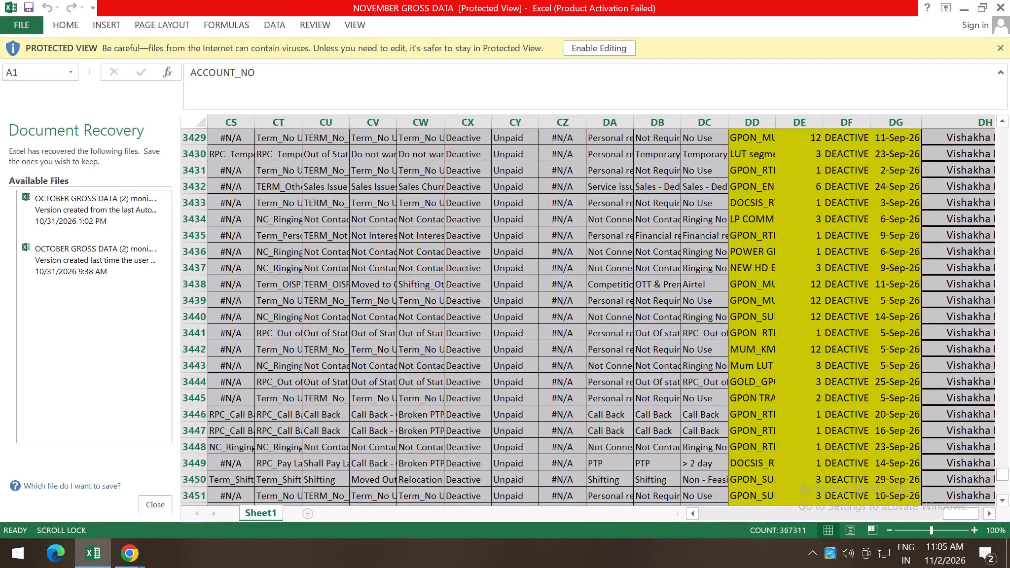
{"action": "scroll", "coordinate": [879, 312], "scroll_direction": "up", "scroll_amount": 4}
{"action": "scroll", "coordinate": [876, 305], "scroll_direction": "up", "scroll_amount": 17}
{"action": "scroll", "coordinate": [917, 277], "scroll_direction": "up", "scroll_amount": 9}
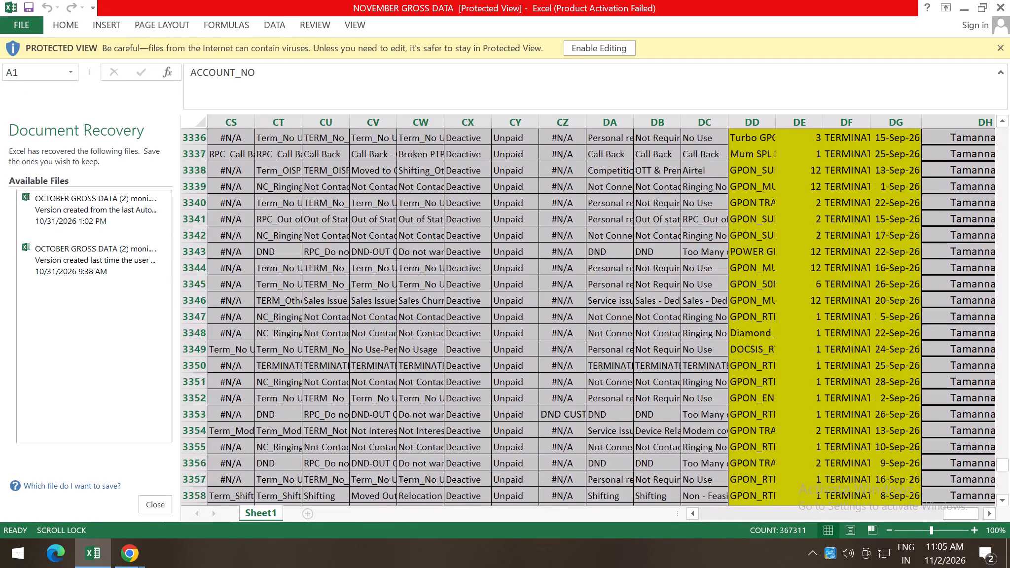
{"action": "scroll", "coordinate": [931, 276], "scroll_direction": "up", "scroll_amount": 15}
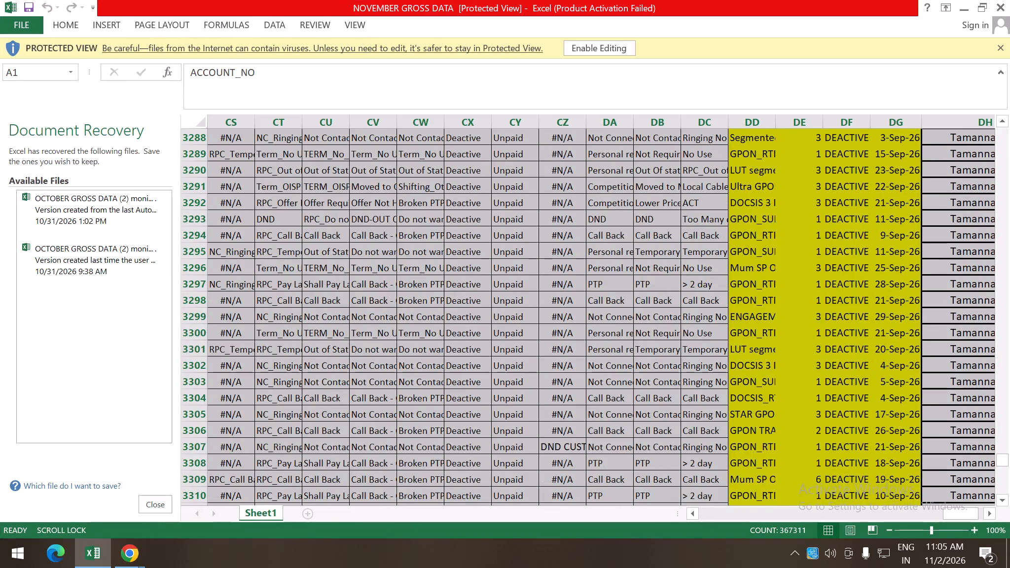
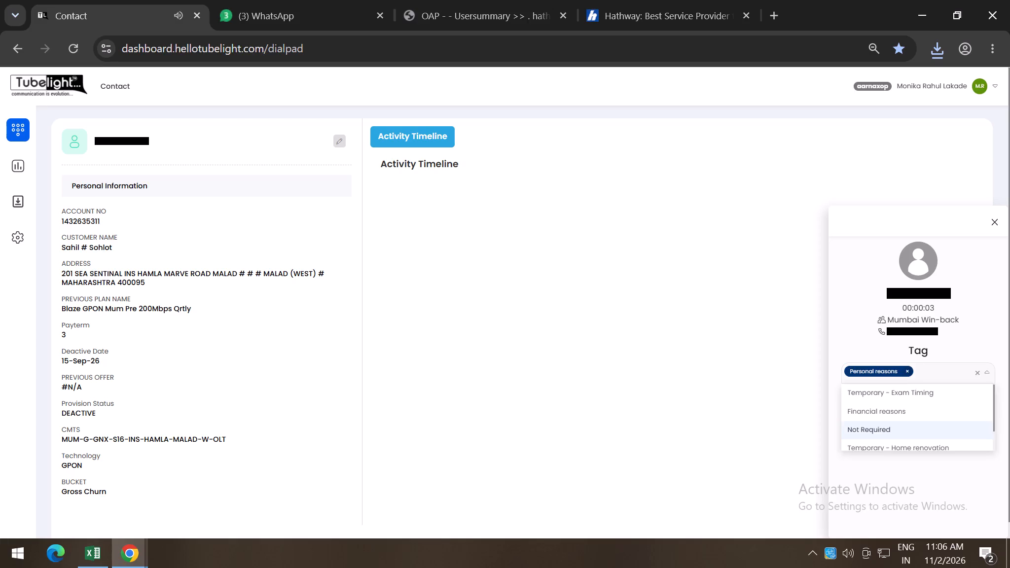
Add Temporary connection as the Mumbai Win-back call's third tag, following Personal reasons and Not Required.
{"action": "left_click", "coordinate": [925, 398]}
{"action": "left_click", "coordinate": [918, 390]}
{"action": "left_click", "coordinate": [930, 440]}
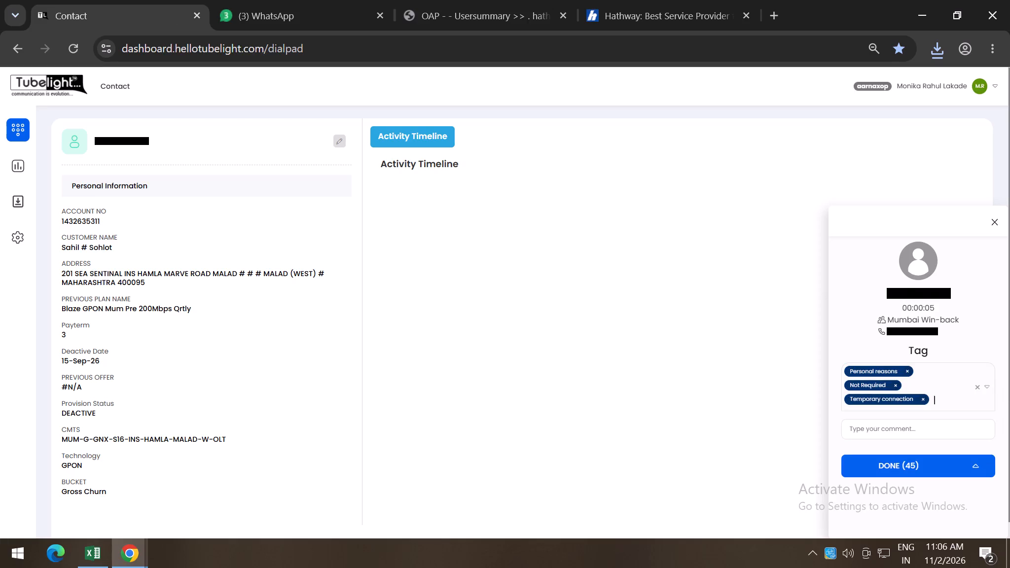
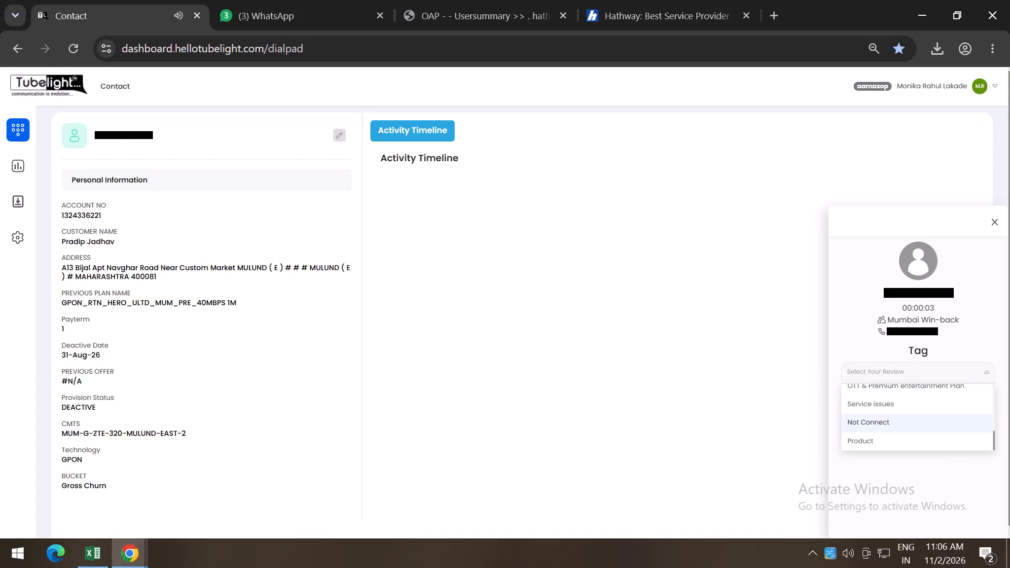
Tag the Mumbai Win-back call as Not Connect, Not Contactable and Not Connected.
{"action": "scroll", "coordinate": [892, 417], "scroll_direction": "down", "scroll_amount": 1}
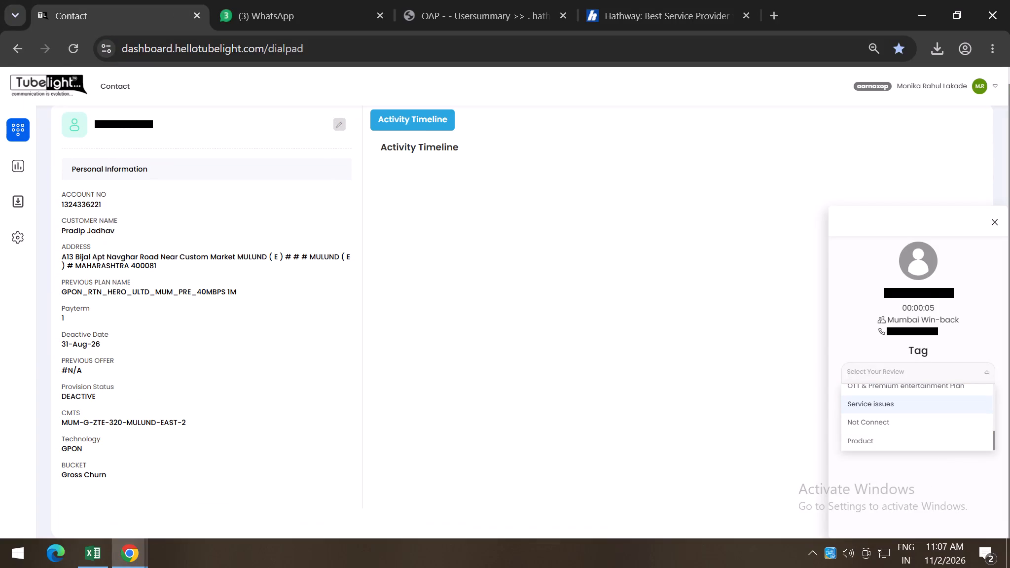
{"action": "scroll", "coordinate": [890, 441], "scroll_direction": "down", "scroll_amount": 1}
{"action": "left_click", "coordinate": [902, 417]}
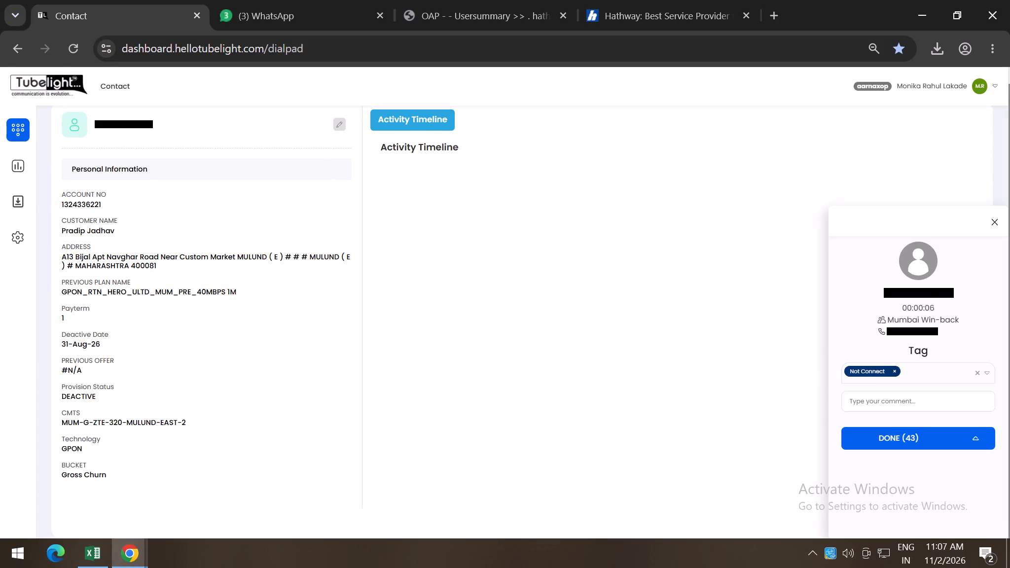
{"action": "left_click", "coordinate": [912, 378]}
{"action": "left_click_drag", "start_coordinate": [897, 408], "coordinate": [902, 405]}
{"action": "left_click_drag", "start_coordinate": [945, 366], "coordinate": [936, 381]}
{"action": "scroll", "coordinate": [875, 460], "scroll_direction": "down", "scroll_amount": 1}
{"action": "left_click", "coordinate": [903, 431]}
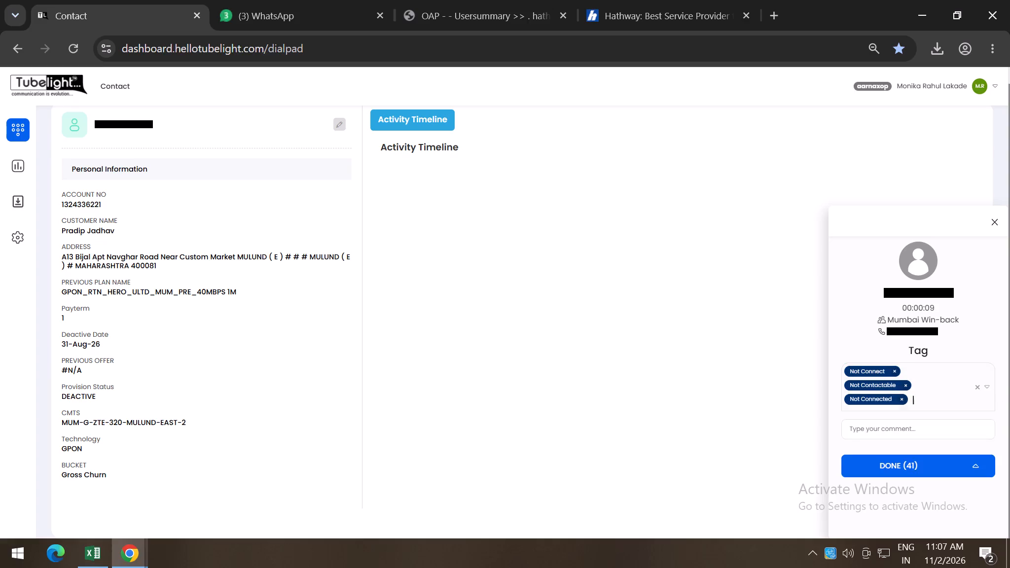
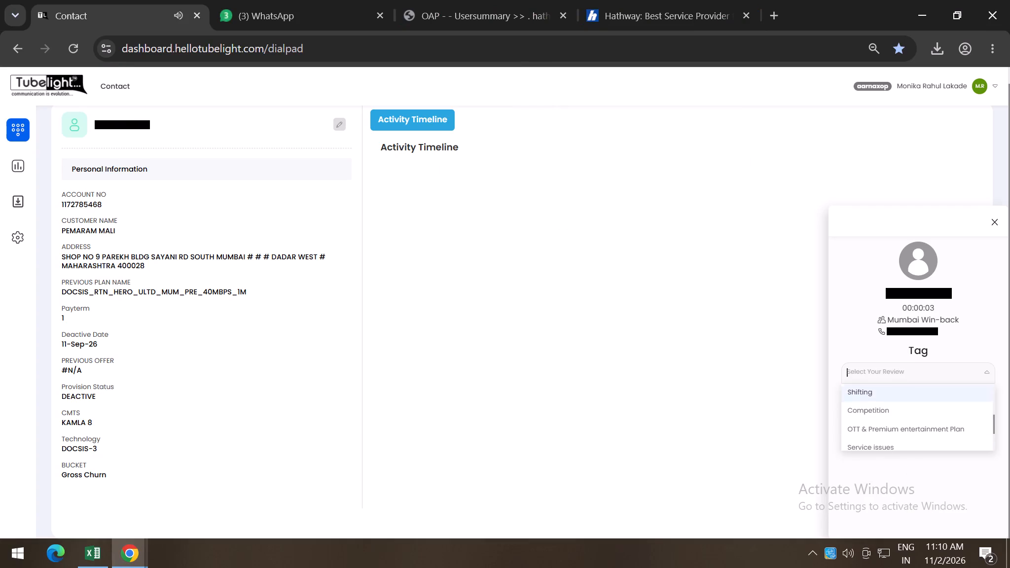
Tag the Mumbai Win-back call with Personal reasons, Not Required and No ready to provide reason.
{"action": "scroll", "coordinate": [898, 404], "scroll_direction": "up", "scroll_amount": 2}
{"action": "scroll", "coordinate": [897, 418], "scroll_direction": "down", "scroll_amount": 1}
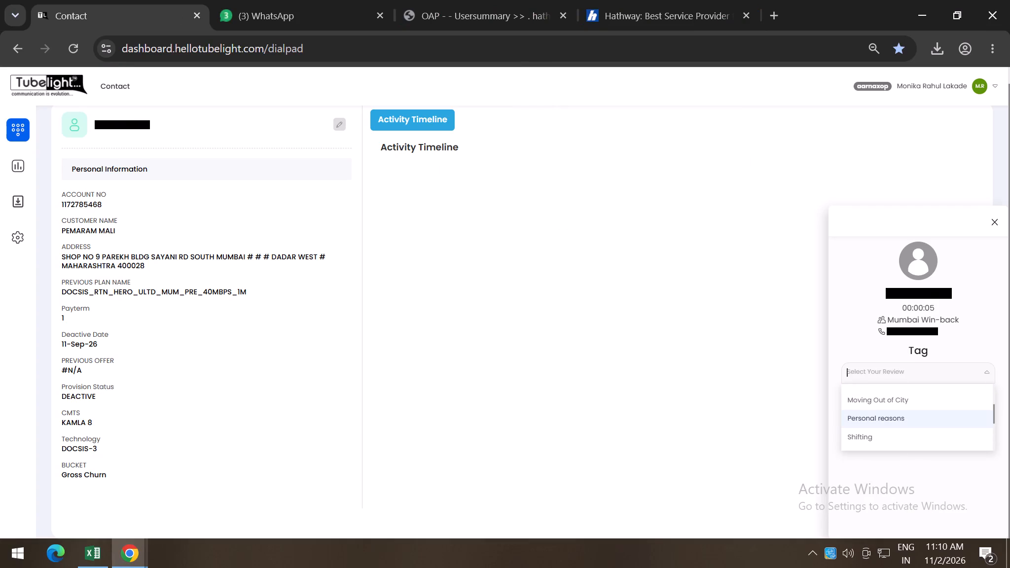
{"action": "left_click", "coordinate": [894, 419]}
{"action": "left_click", "coordinate": [932, 365]}
{"action": "left_click", "coordinate": [905, 430]}
{"action": "left_click_drag", "start_coordinate": [931, 391], "coordinate": [927, 402]}
{"action": "left_click", "coordinate": [923, 431]}
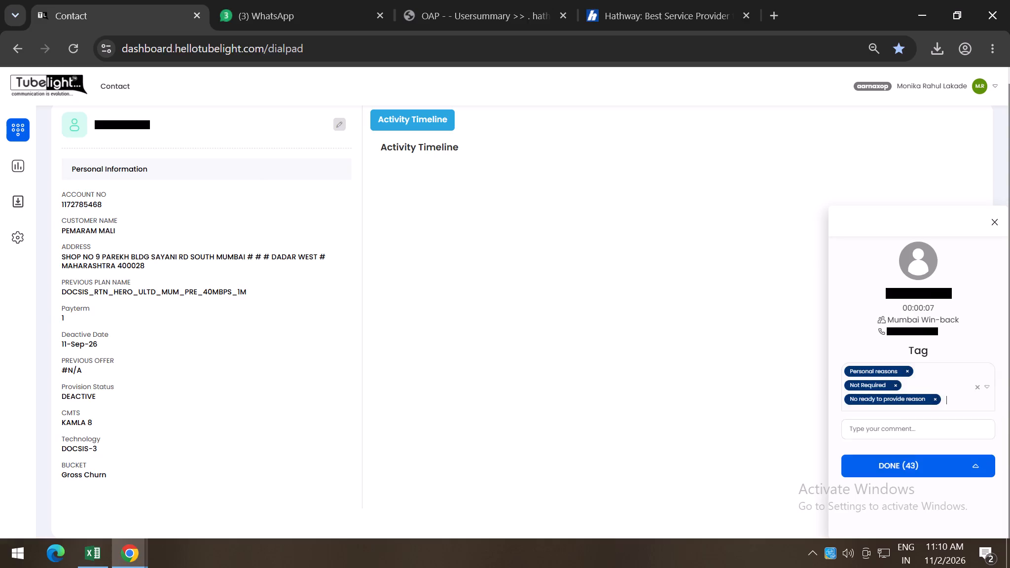
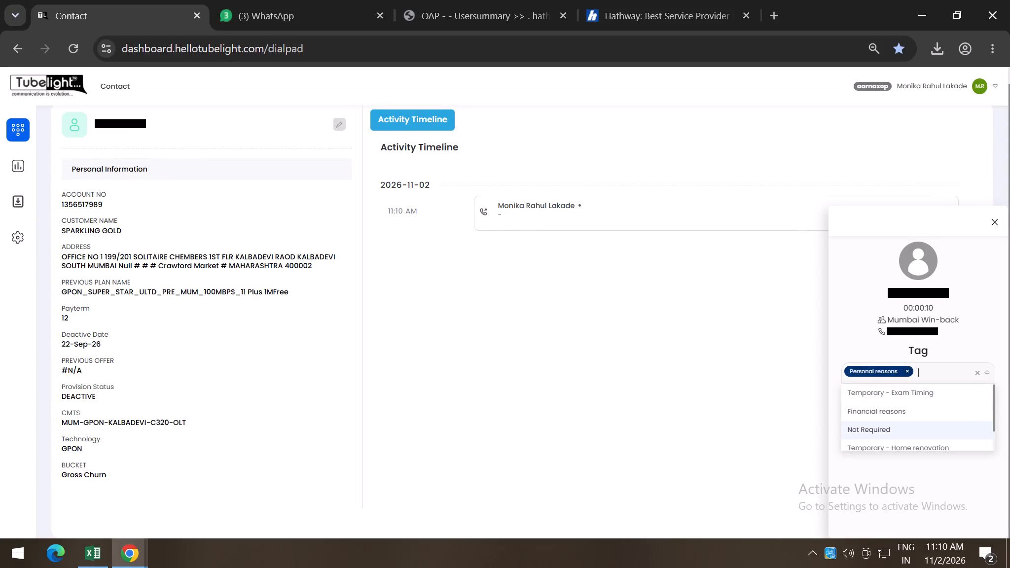
Complete the Mumbai Win-back call's tags under Personal reasons, Not Required and submit them.
{"action": "left_click", "coordinate": [892, 424]}
{"action": "left_click_drag", "start_coordinate": [916, 396], "coordinate": [916, 403]}
{"action": "left_click", "coordinate": [911, 438]}
{"action": "left_click", "coordinate": [912, 462]}
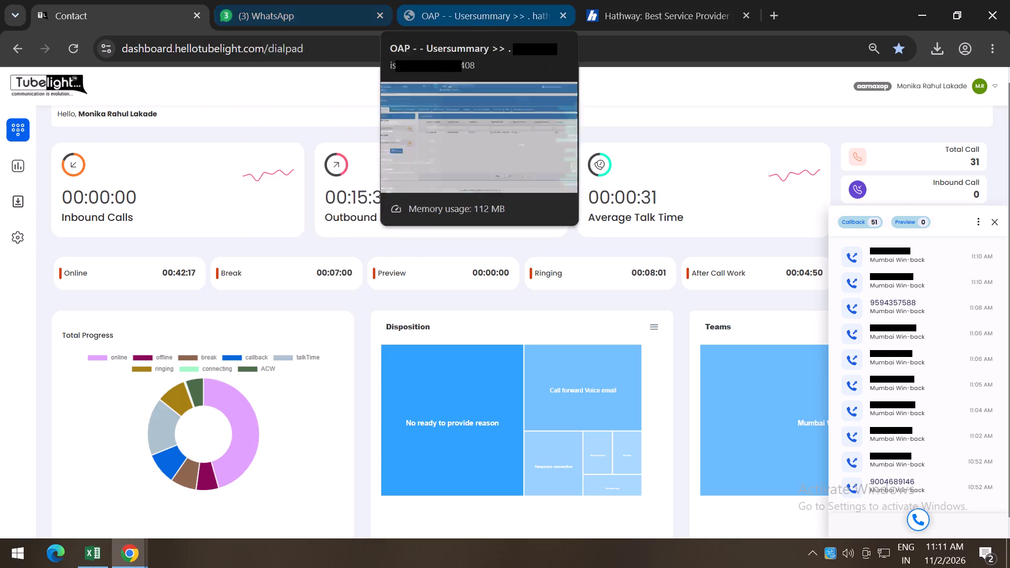
Switch to the OAP account summary and open the account number search for entry.
{"action": "left_click", "coordinate": [457, 6]}
{"action": "scroll", "coordinate": [672, 97], "scroll_direction": "up", "scroll_amount": 4}
{"action": "scroll", "coordinate": [799, 64], "scroll_direction": "up", "scroll_amount": 4}
{"action": "left_click", "coordinate": [766, 76]}
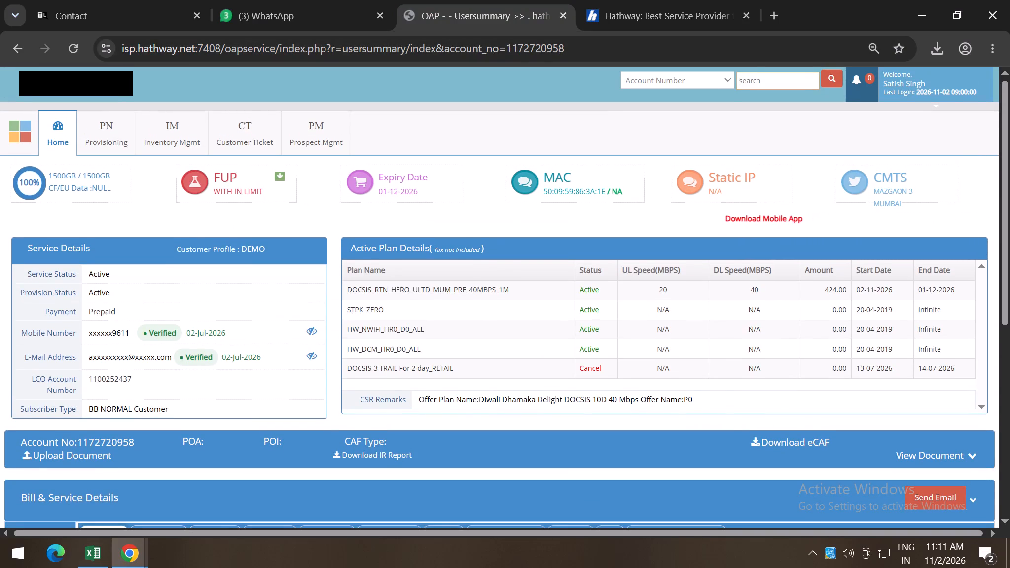
Reveal the masked mobile number and e-mail address in the customer's service details.
{"action": "left_click", "coordinate": [312, 330]}
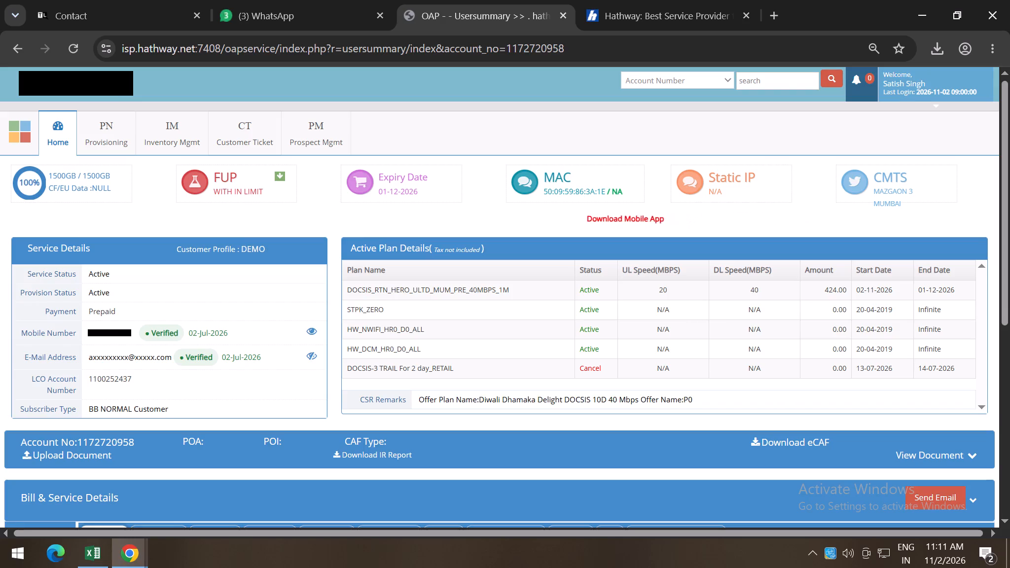
{"action": "left_click", "coordinate": [317, 362]}
{"action": "left_click", "coordinate": [779, 82]}
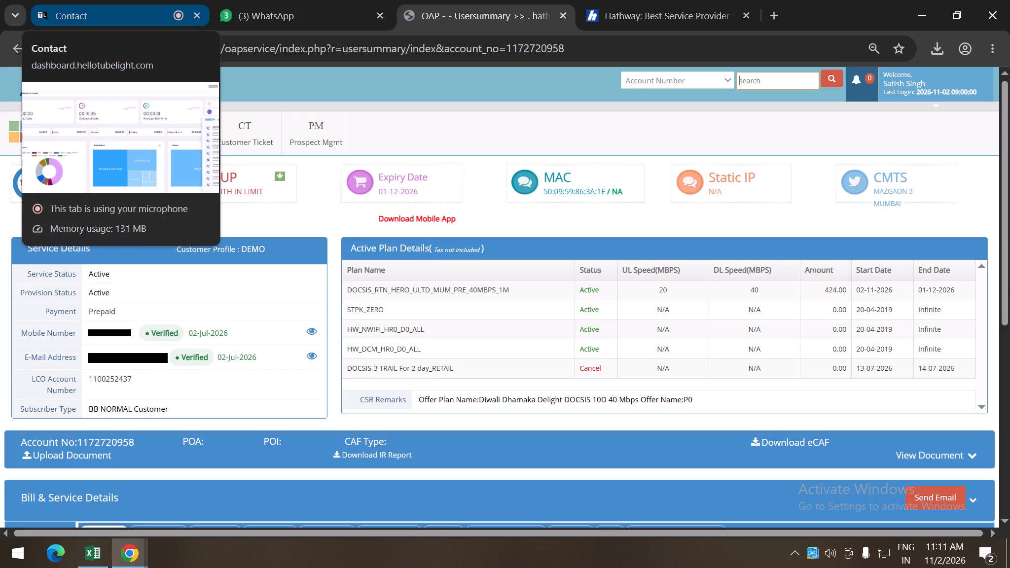
In the Tubelight dialpad, tag the ended Mumbai Win-back call as Personal reasons, add its follow-on tags and submit the outcome.
{"action": "left_click", "coordinate": [117, 0]}
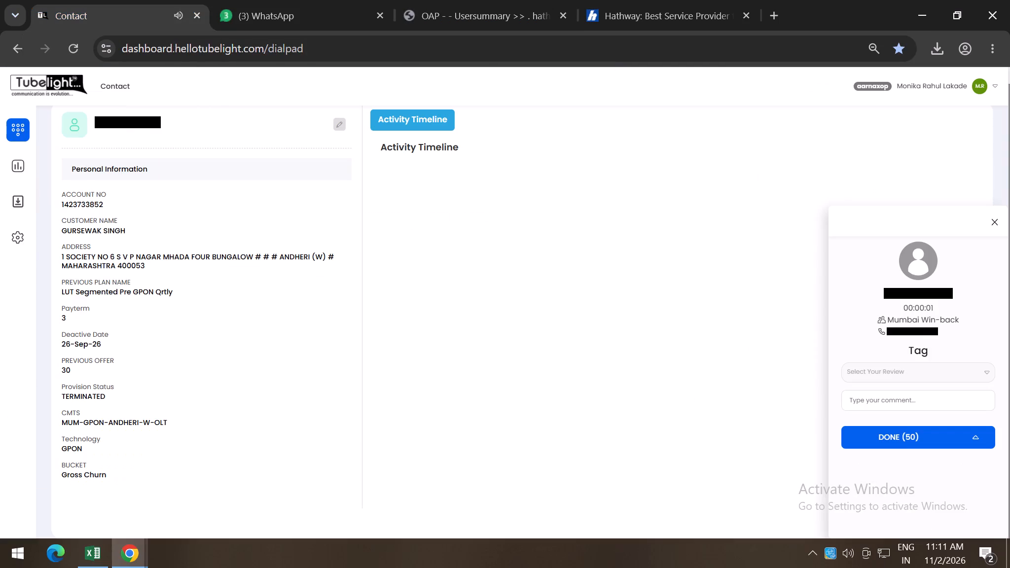
{"action": "left_click", "coordinate": [900, 372]}
{"action": "scroll", "coordinate": [886, 420], "scroll_direction": "down", "scroll_amount": 1}
{"action": "left_click", "coordinate": [886, 420]}
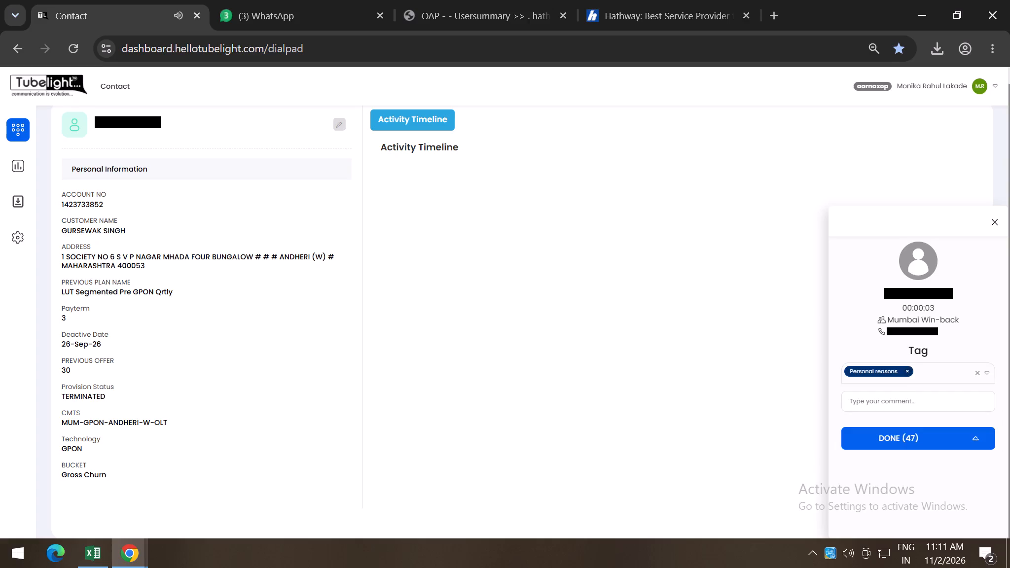
{"action": "left_click", "coordinate": [922, 379]}
{"action": "left_click", "coordinate": [896, 433]}
{"action": "left_click", "coordinate": [916, 392]}
{"action": "left_click", "coordinate": [915, 424]}
{"action": "left_click", "coordinate": [914, 467]}
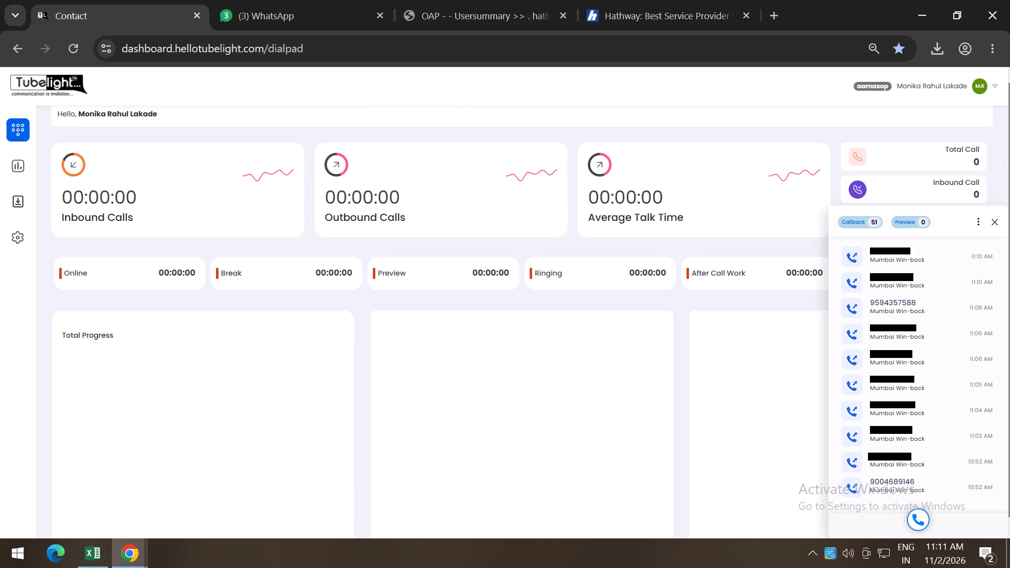
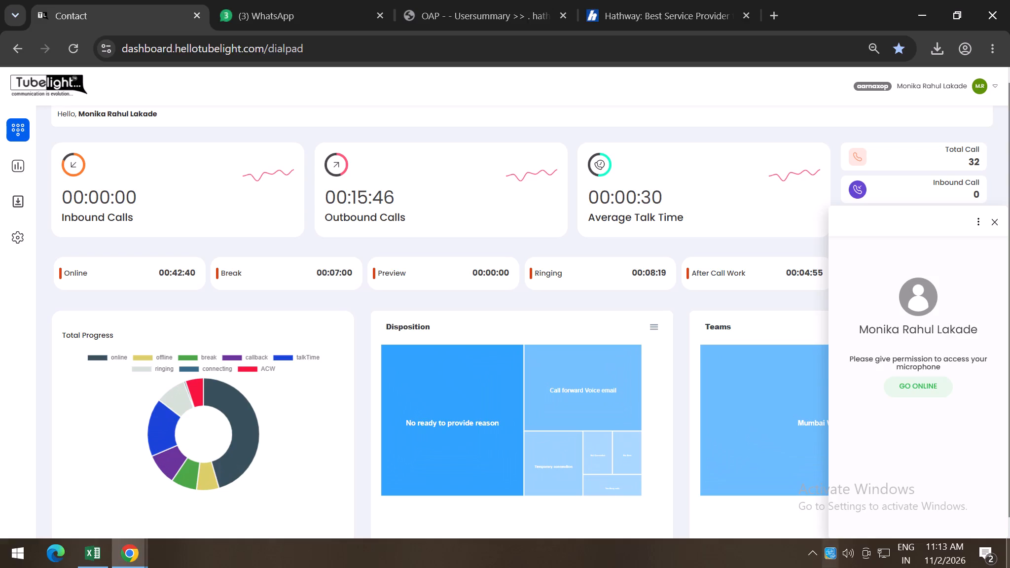
Go back online in the Tubelight dialpad to resume taking win-back calls.
{"action": "left_click", "coordinate": [935, 381]}
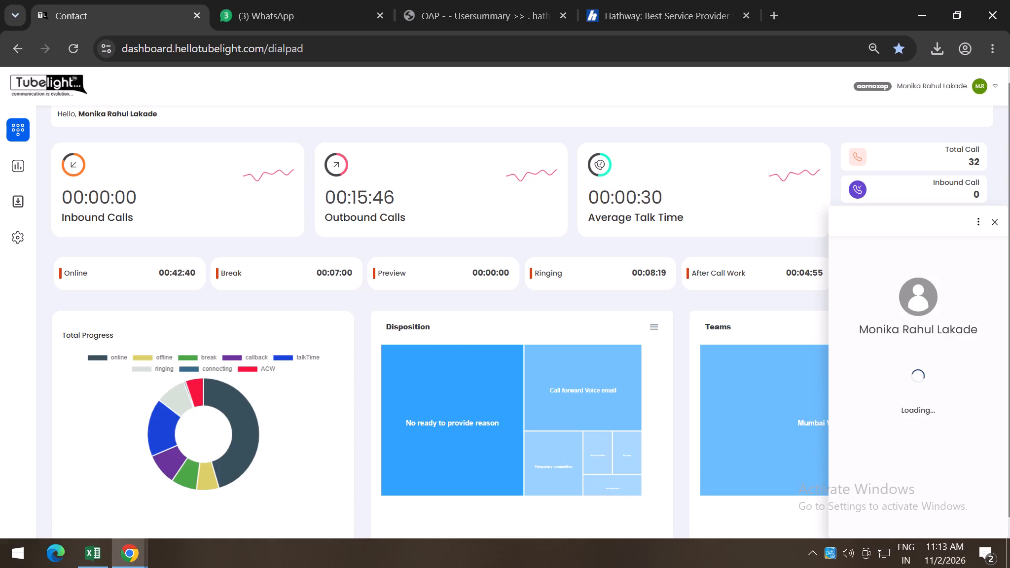
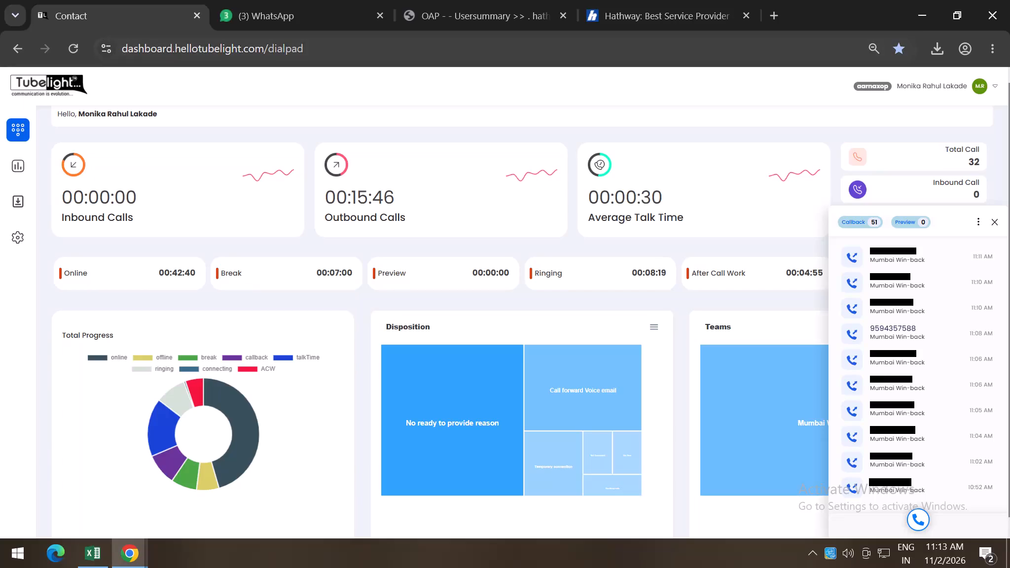
Reload the Tubelight dialpad page to refresh the call queue.
{"action": "key", "text": "F5"}
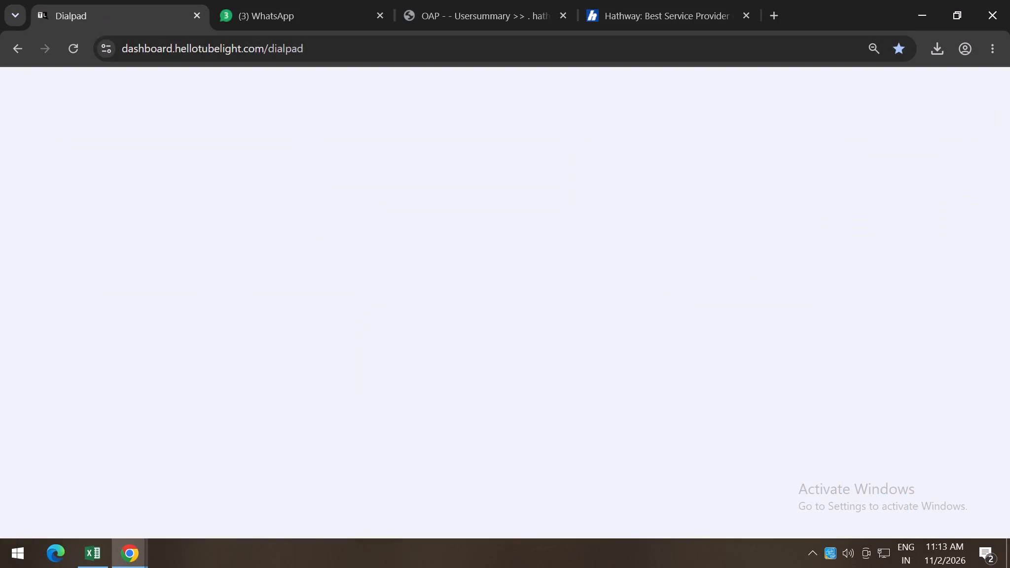
{"action": "left_click", "coordinate": [929, 356]}
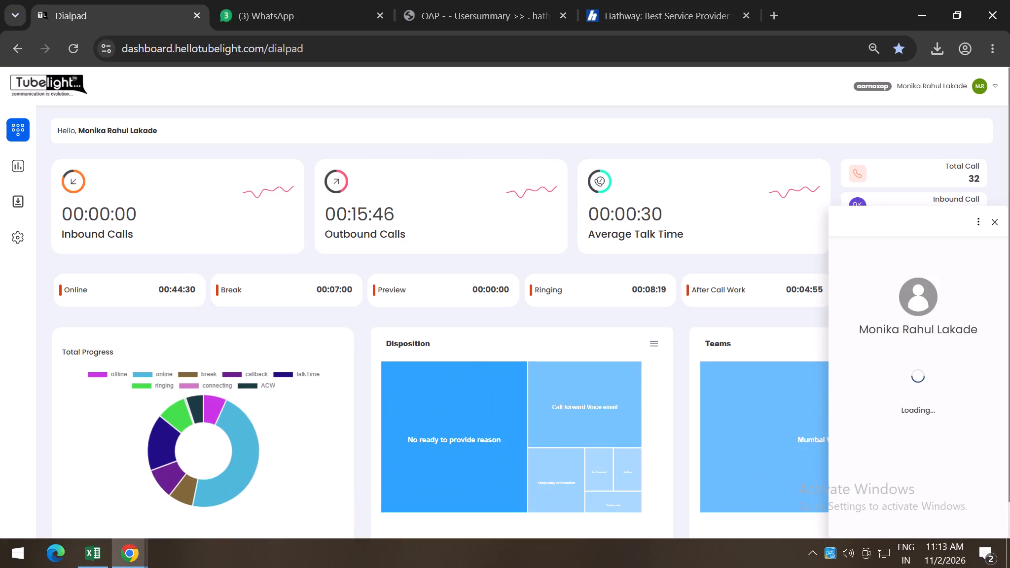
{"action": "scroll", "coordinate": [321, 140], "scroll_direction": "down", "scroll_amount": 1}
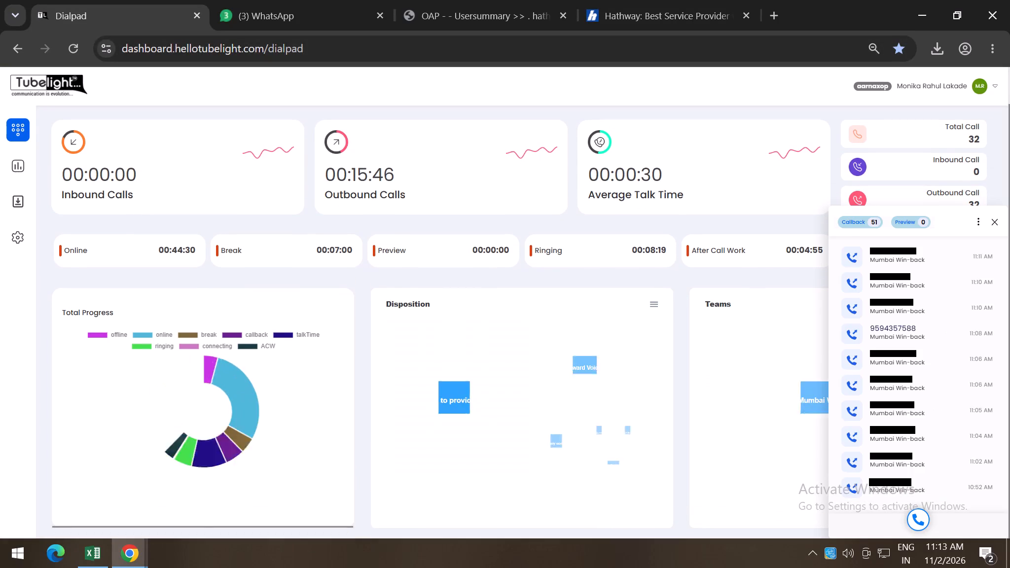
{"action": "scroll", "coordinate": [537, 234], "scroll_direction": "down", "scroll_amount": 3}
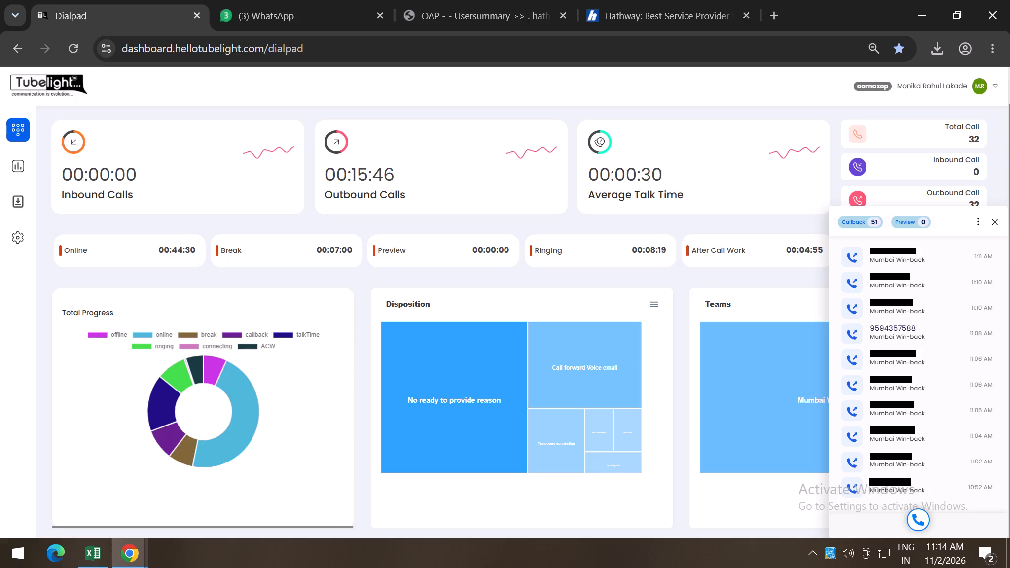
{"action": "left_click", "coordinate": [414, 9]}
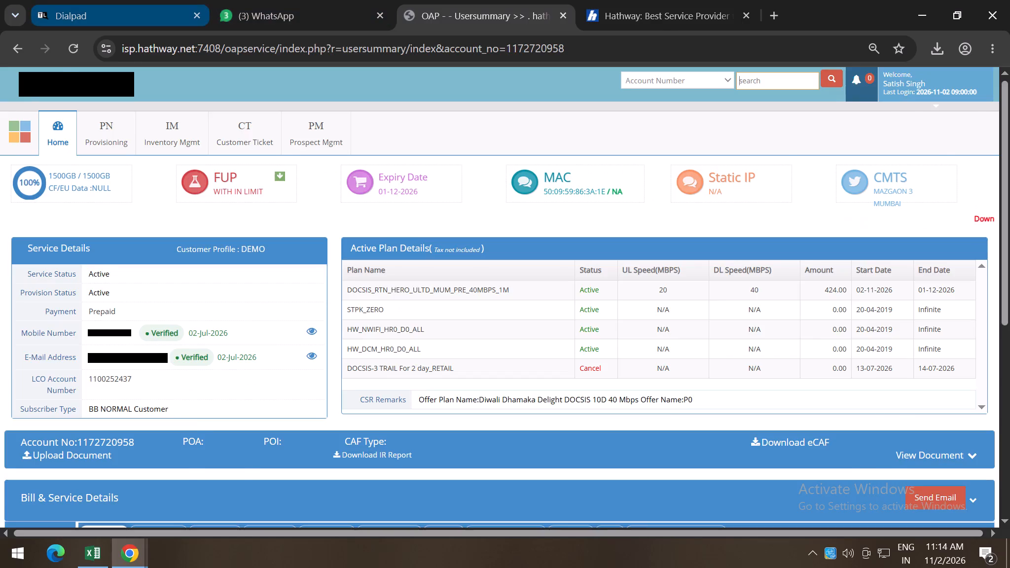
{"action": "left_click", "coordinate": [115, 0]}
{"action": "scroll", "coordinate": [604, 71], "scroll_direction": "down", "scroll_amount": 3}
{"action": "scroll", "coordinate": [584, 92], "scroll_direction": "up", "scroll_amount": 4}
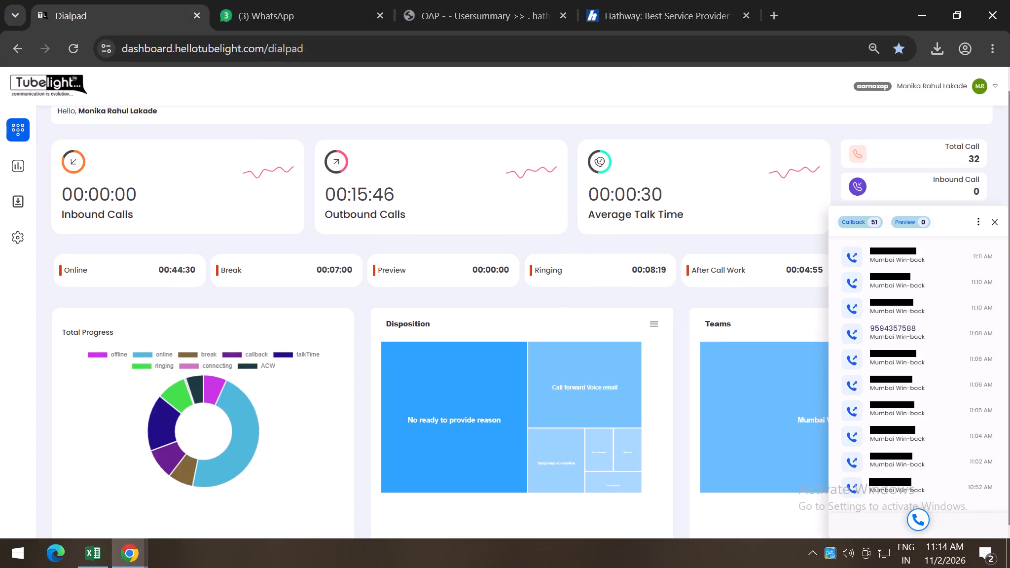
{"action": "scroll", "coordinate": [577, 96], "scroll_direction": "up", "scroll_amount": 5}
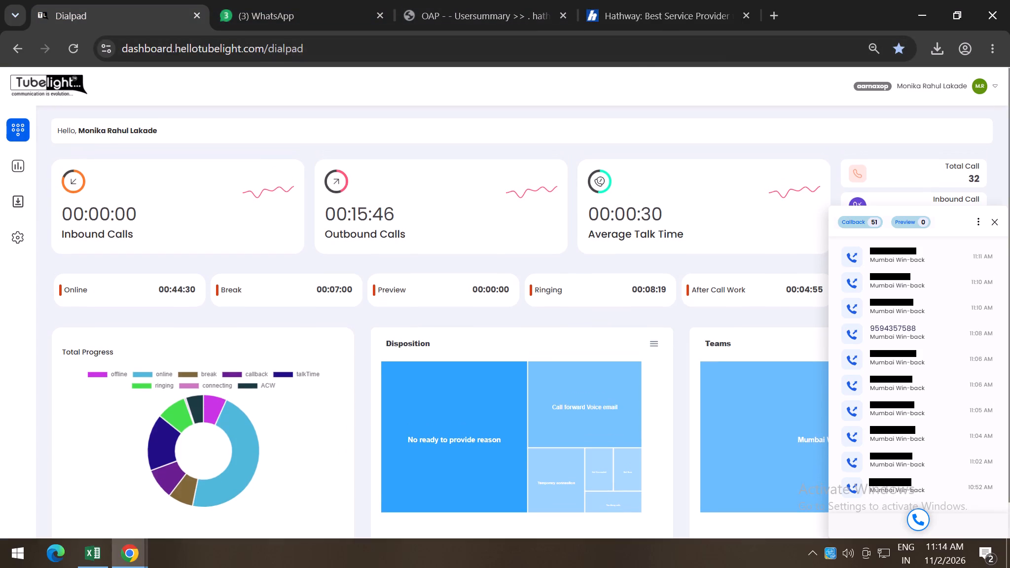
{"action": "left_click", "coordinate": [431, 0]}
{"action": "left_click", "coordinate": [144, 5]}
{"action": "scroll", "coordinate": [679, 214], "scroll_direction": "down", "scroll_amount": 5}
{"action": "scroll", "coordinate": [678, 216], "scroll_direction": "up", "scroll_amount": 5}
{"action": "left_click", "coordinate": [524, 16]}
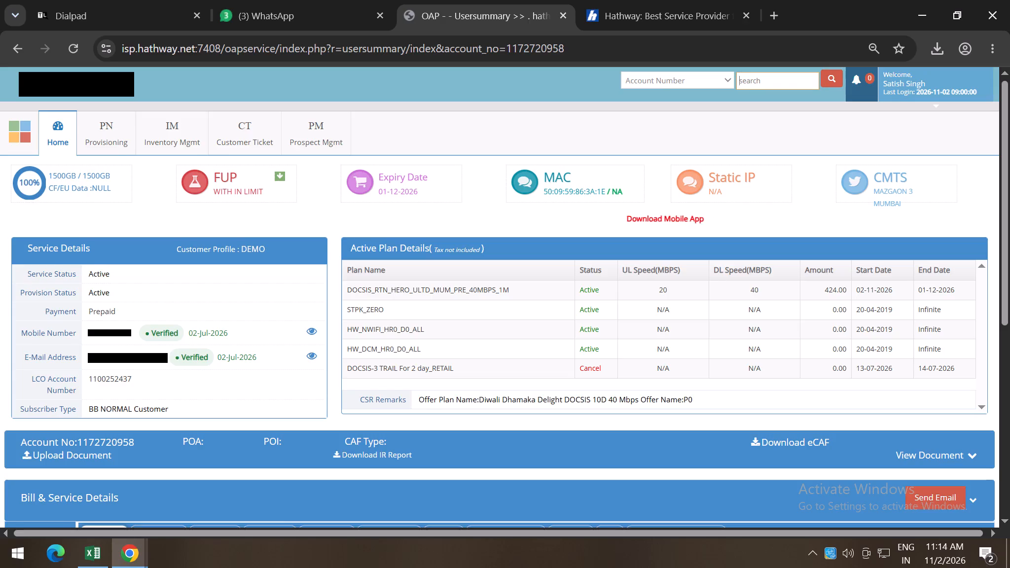
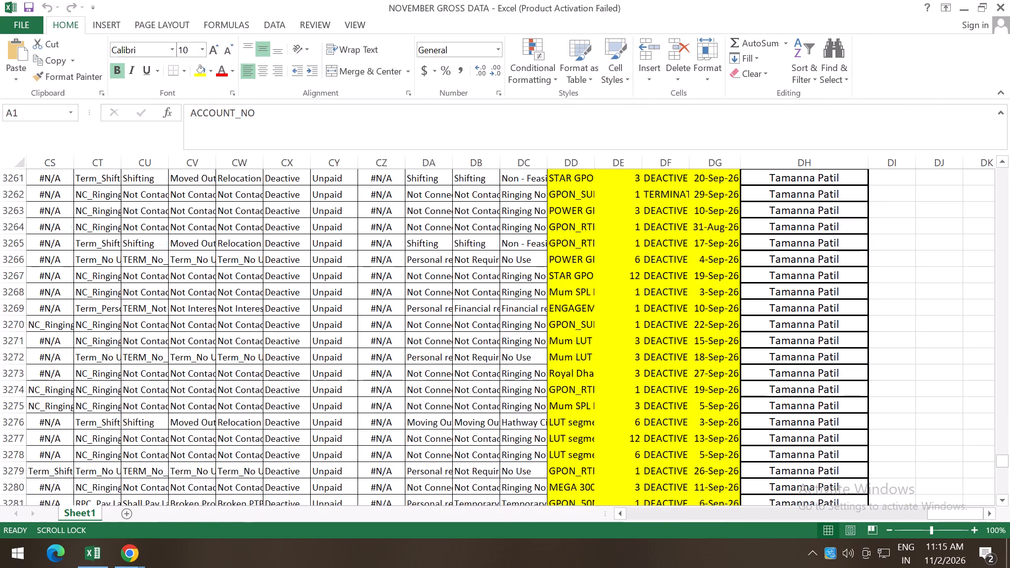
Look through the earlier rows of the November gross data, examining the call dispositions, plan details and assigned agent names.
{"action": "scroll", "coordinate": [794, 236], "scroll_direction": "up", "scroll_amount": 20}
{"action": "scroll", "coordinate": [794, 236], "scroll_direction": "up", "scroll_amount": 15}
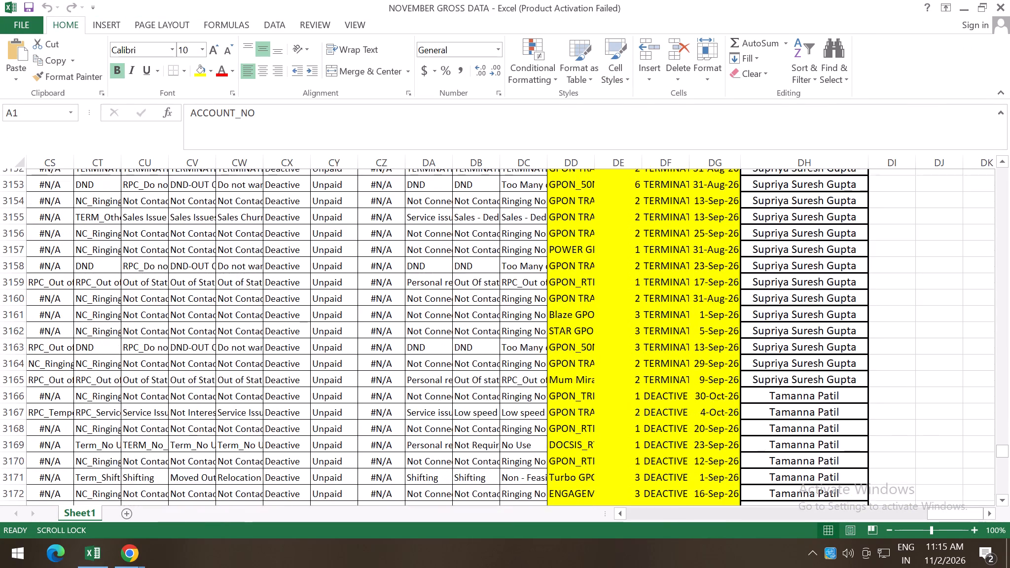
{"action": "scroll", "coordinate": [873, 246], "scroll_direction": "up", "scroll_amount": 11}
{"action": "scroll", "coordinate": [800, 266], "scroll_direction": "up", "scroll_amount": 6}
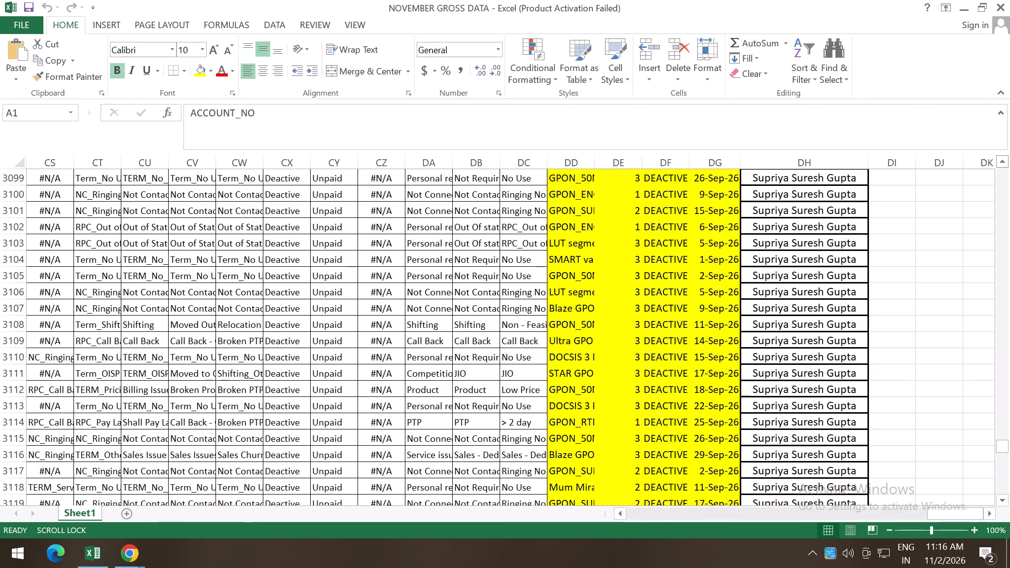
{"action": "triple_click", "coordinate": [1001, 163]}
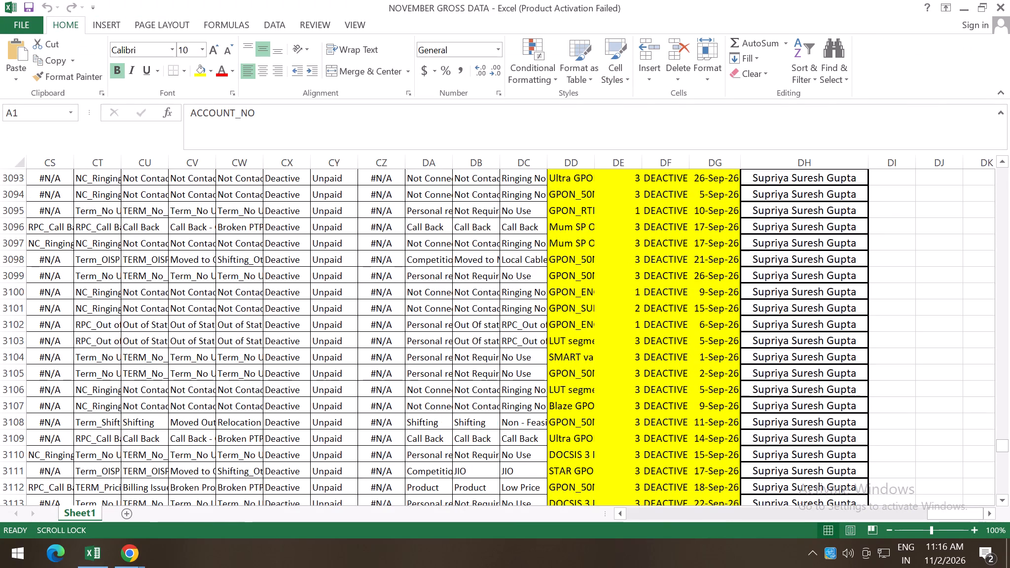
Add a "remark" header in cell DI1, beside the EXE column, and save the NOVEMBER GROSS DATA workbook.
{"action": "double_click", "coordinate": [1004, 174]}
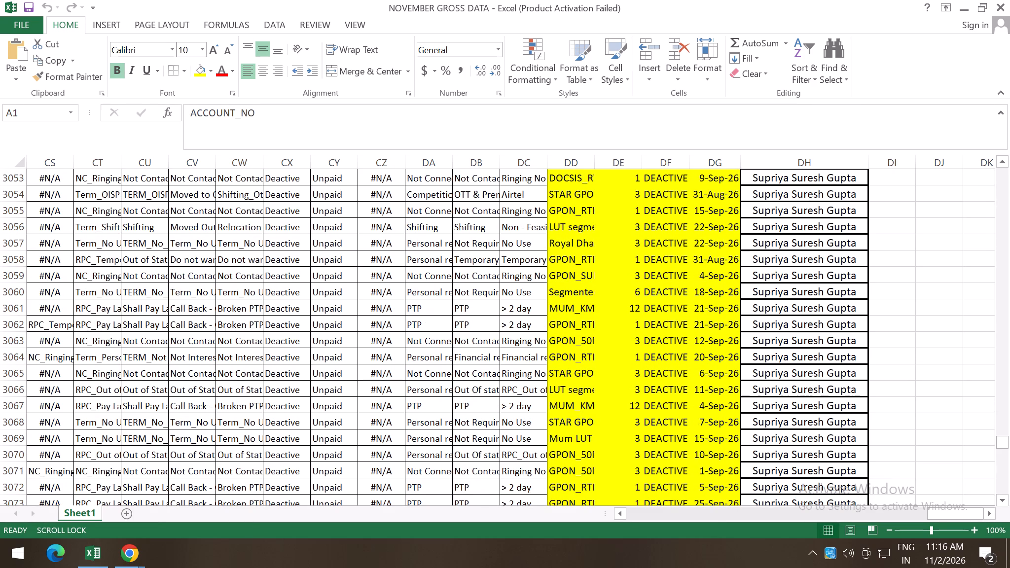
{"action": "left_click_drag", "start_coordinate": [1005, 446], "coordinate": [1009, 181]}
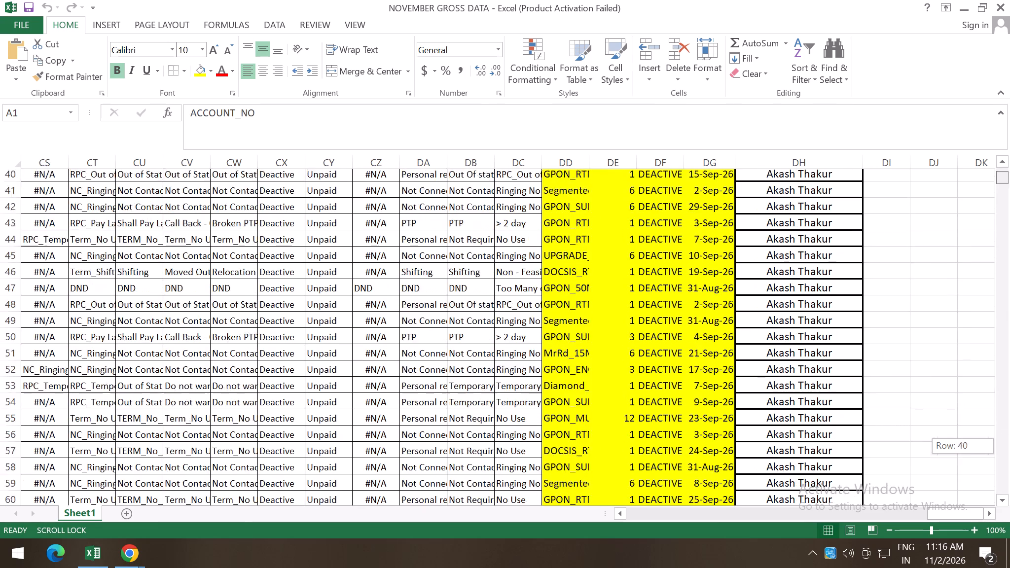
{"action": "left_click_drag", "start_coordinate": [1009, 181], "coordinate": [1008, 134]}
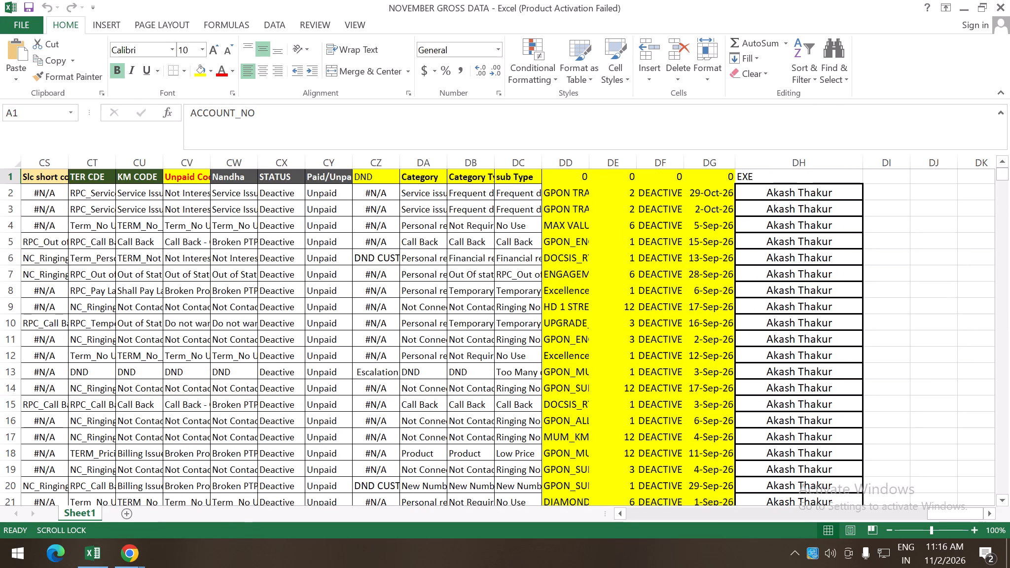
{"action": "left_click_drag", "start_coordinate": [996, 180], "coordinate": [1001, 164]}
{"action": "triple_click", "coordinate": [1001, 160]}
{"action": "left_click", "coordinate": [1001, 160]}
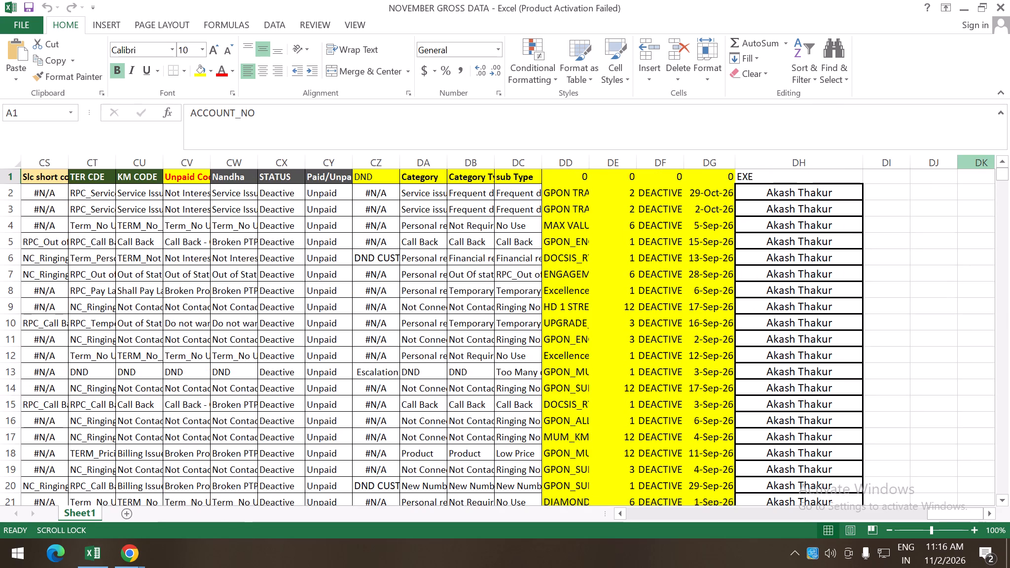
{"action": "left_click", "coordinate": [892, 181]}
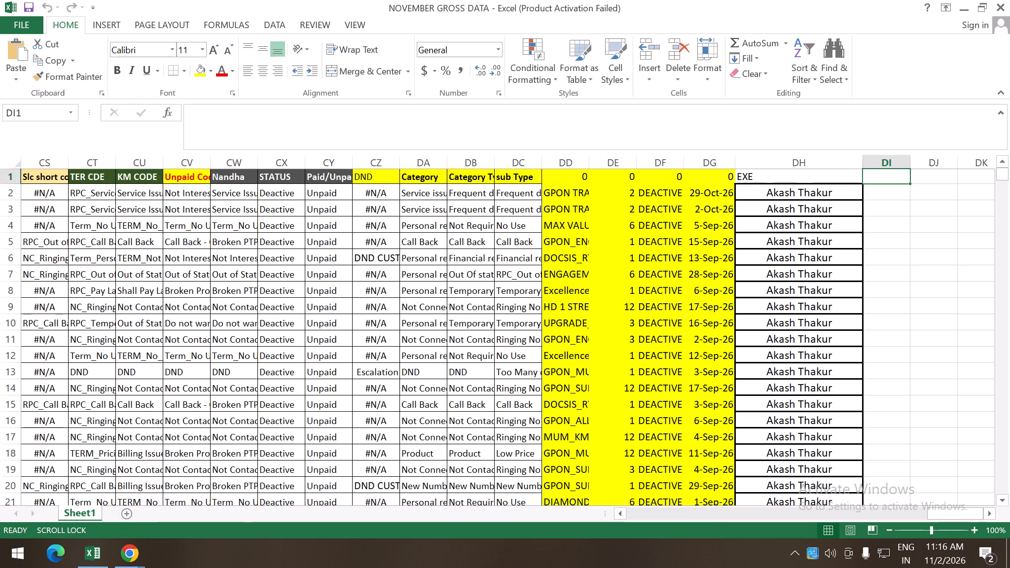
{"action": "type", "text": "re"}
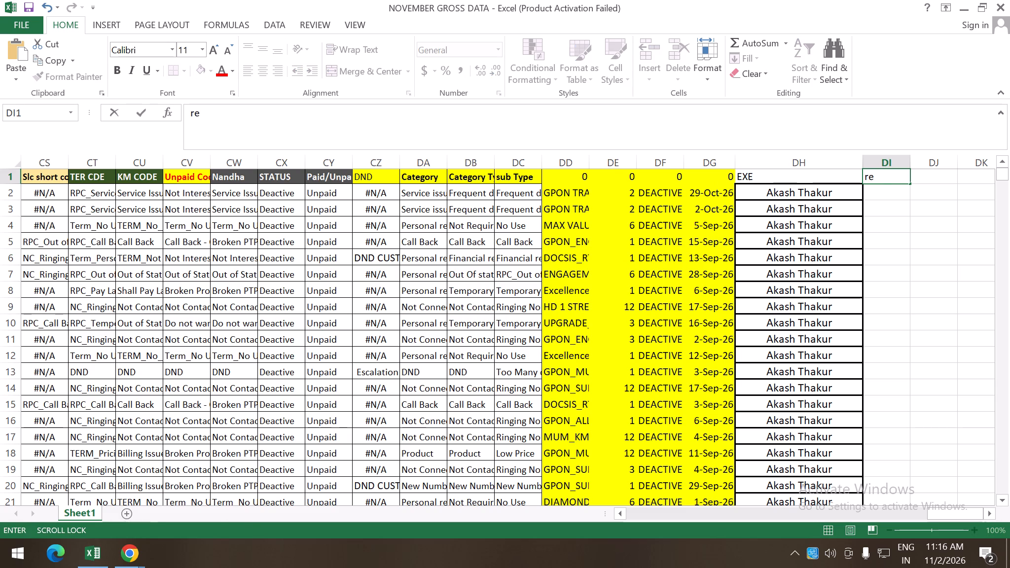
{"action": "type", "text": "mark"}
{"action": "left_click", "coordinate": [880, 189]}
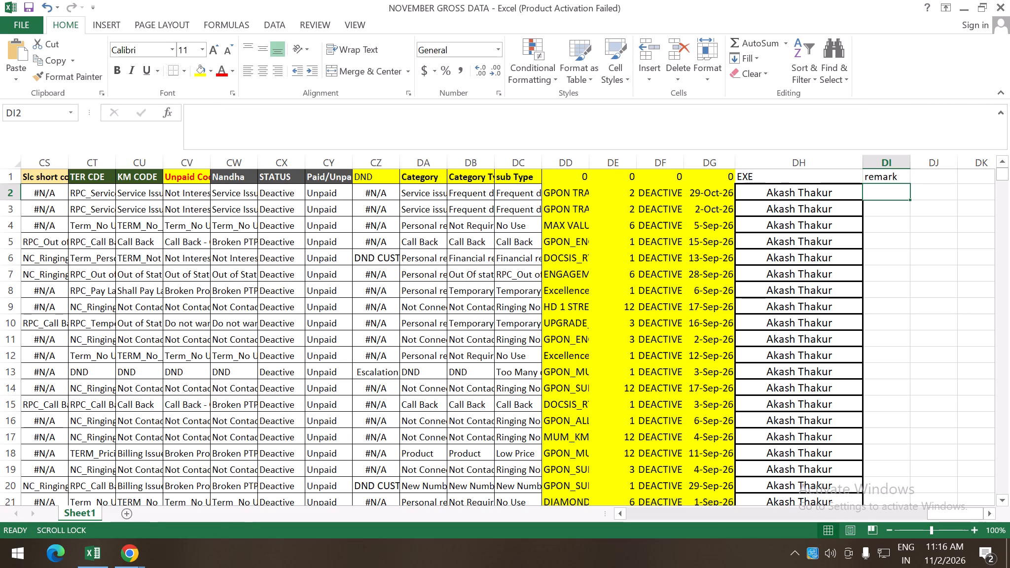
{"action": "key", "text": "ctrl+s"}
Save a copy of the workbook in Downloads as NOVEMBER GROSS DATA MONIKA.
{"action": "left_click", "coordinate": [17, 28]}
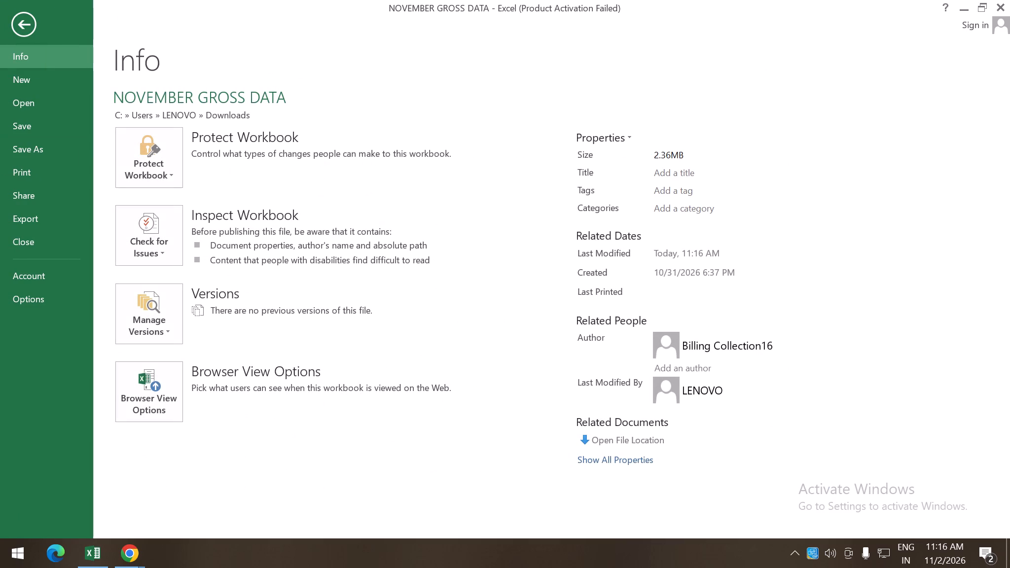
{"action": "left_click", "coordinate": [22, 150]}
{"action": "left_click", "coordinate": [373, 214]}
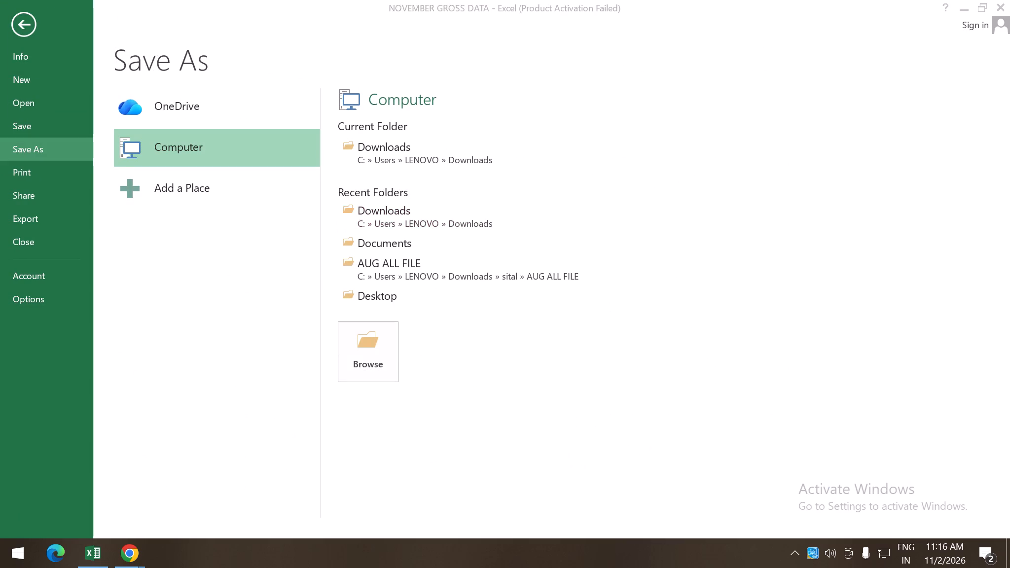
{"action": "left_click", "coordinate": [232, 246]}
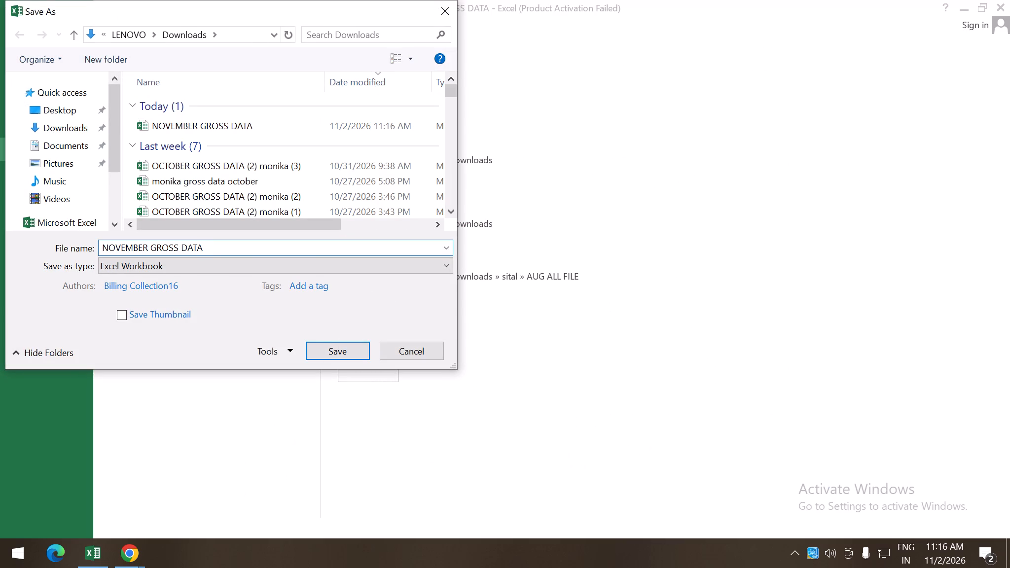
{"action": "key", "text": "space"}
{"action": "type", "text": "ONIKA"}
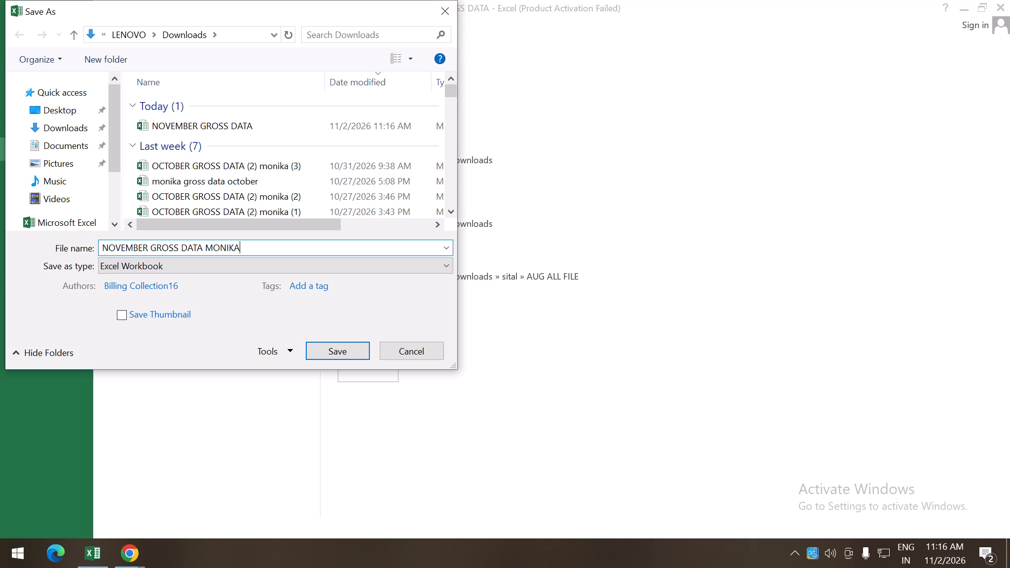
{"action": "left_click", "coordinate": [333, 351]}
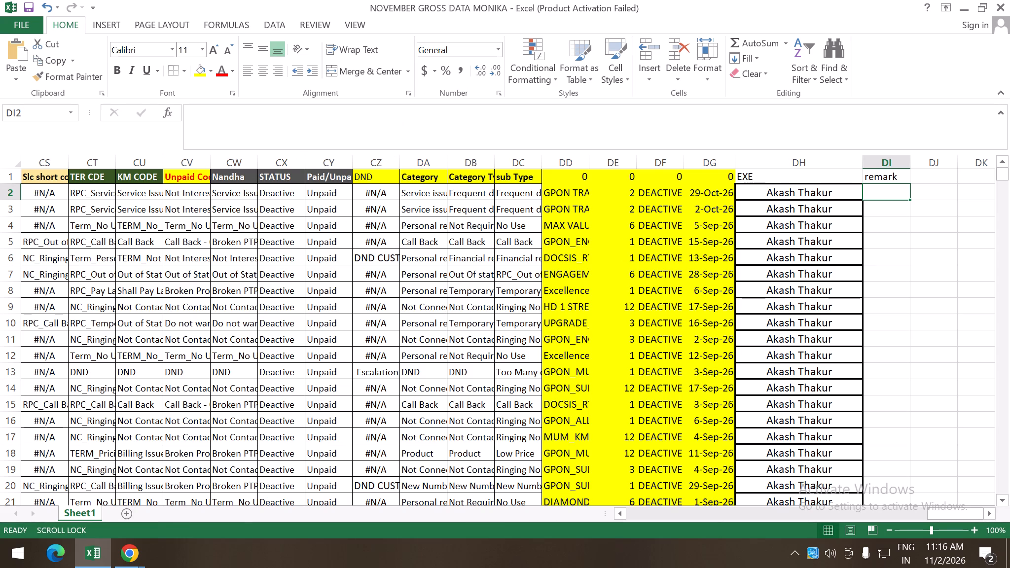
Widen the remark column DI to roughly the width of the EXE column and save the workbook.
{"action": "left_click", "coordinate": [896, 195]}
{"action": "left_click_drag", "start_coordinate": [910, 167], "coordinate": [1001, 172]}
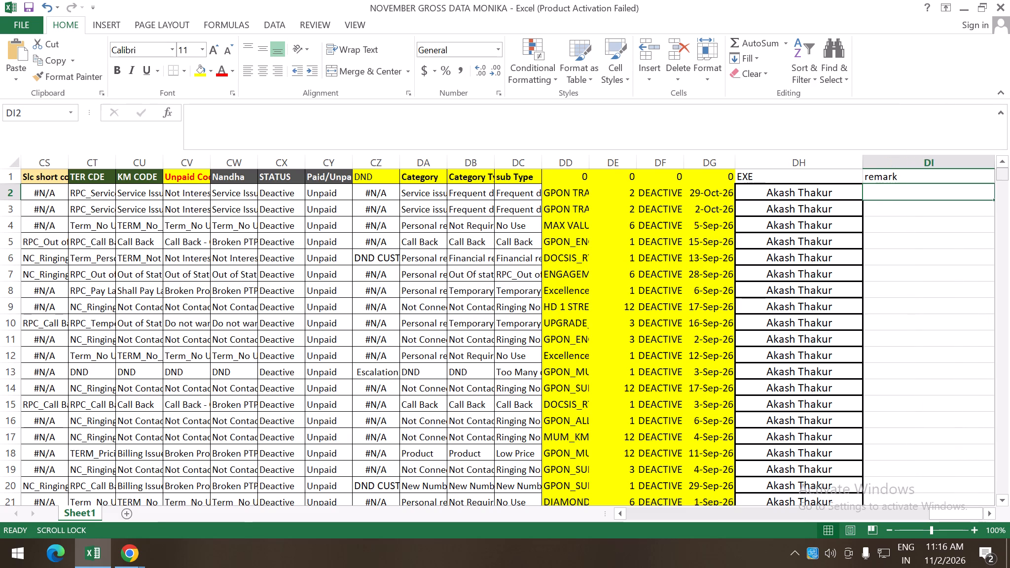
{"action": "scroll", "coordinate": [805, 268], "scroll_direction": "down", "scroll_amount": 2}
{"action": "scroll", "coordinate": [805, 272], "scroll_direction": "up", "scroll_amount": 3}
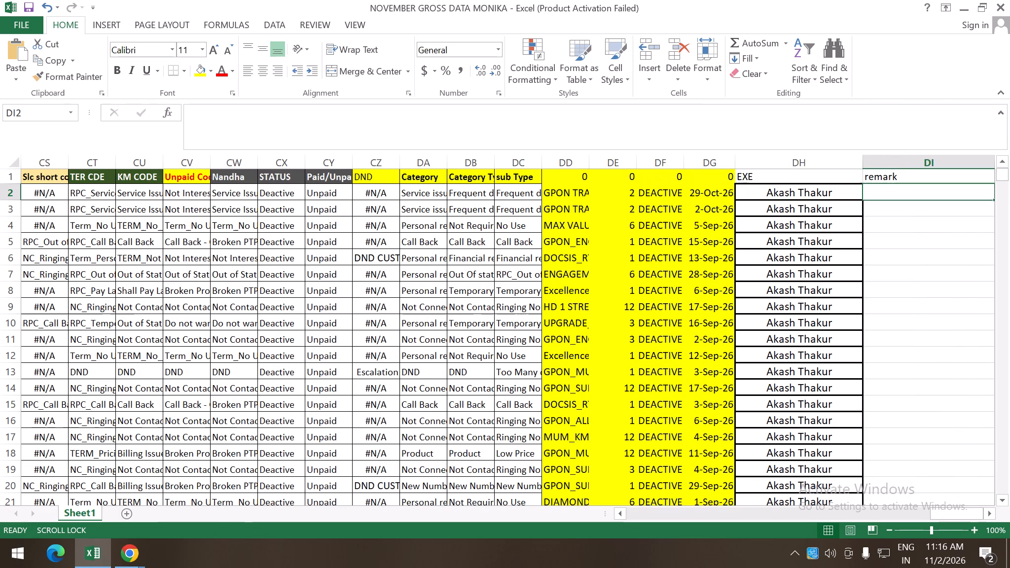
{"action": "key", "text": "ctrl+s"}
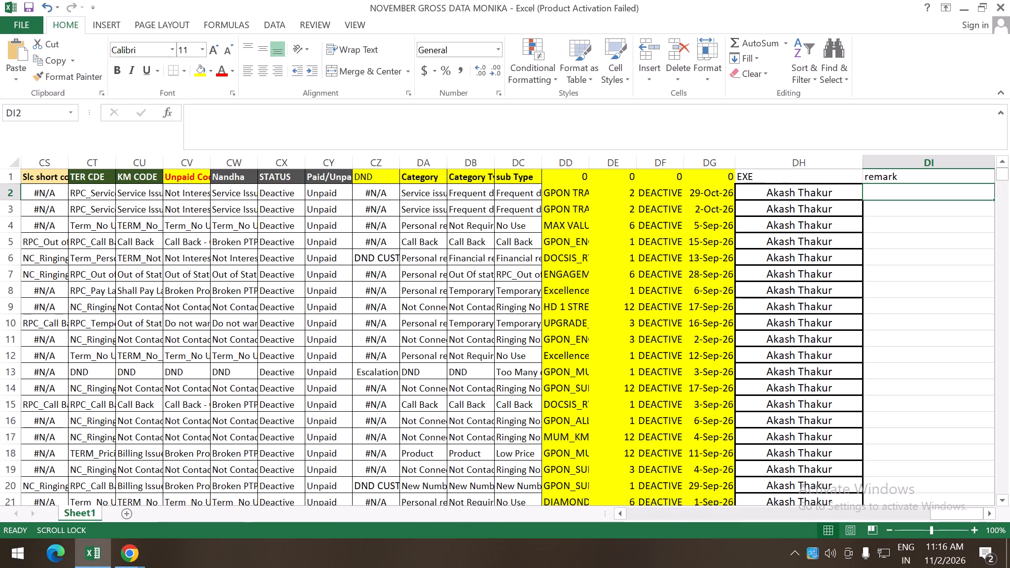
Turn on filtering for the header row of Sheet1.
{"action": "left_click", "coordinate": [843, 77]}
{"action": "left_click", "coordinate": [773, 124]}
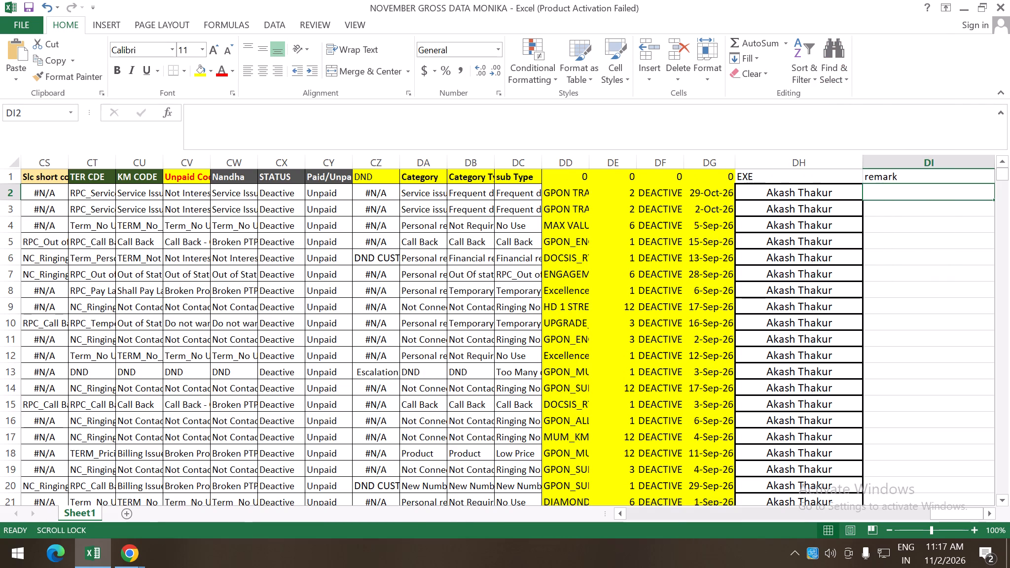
{"action": "left_click", "coordinate": [816, 82]}
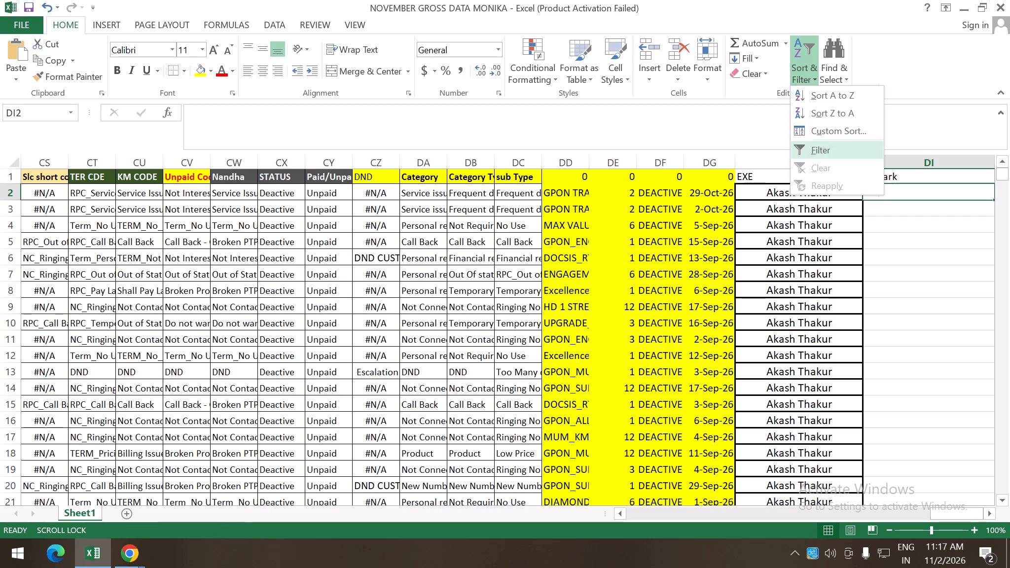
{"action": "left_click", "coordinate": [824, 151]}
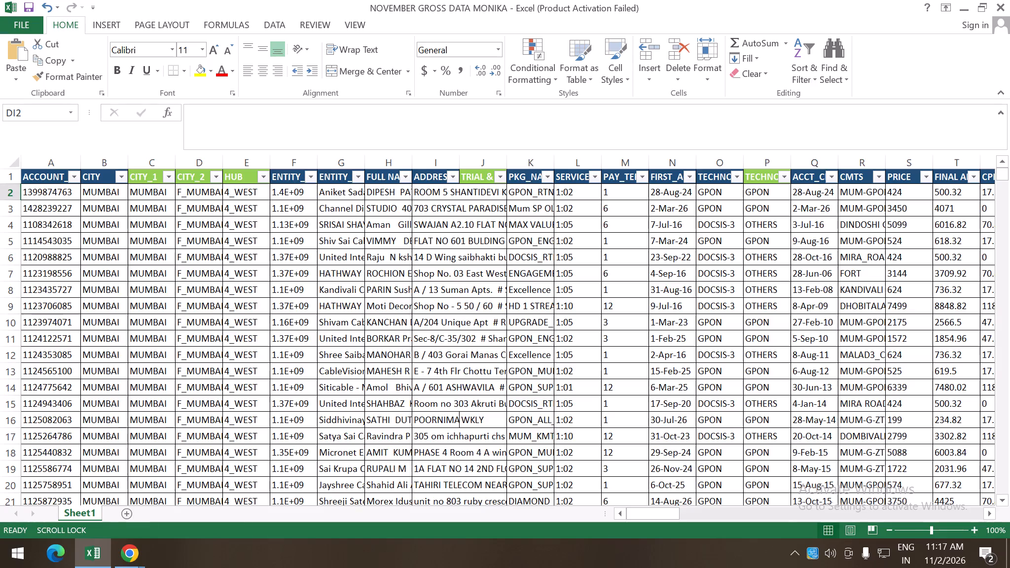
In the TER CDE column filter, exclude DND, TERMINATED, Term_Shifting_Non-Feasiable Ar, TERM_Service Issue, TERM_Pricing Issue and Term_Personal Reason.
{"action": "left_click_drag", "start_coordinate": [664, 515], "coordinate": [974, 528]}
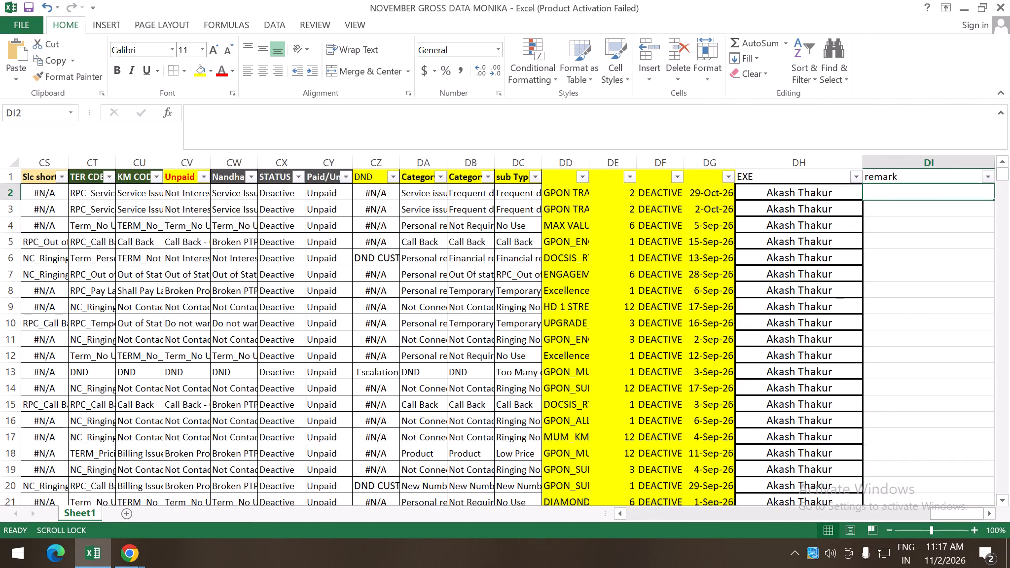
{"action": "left_click", "coordinate": [111, 175]}
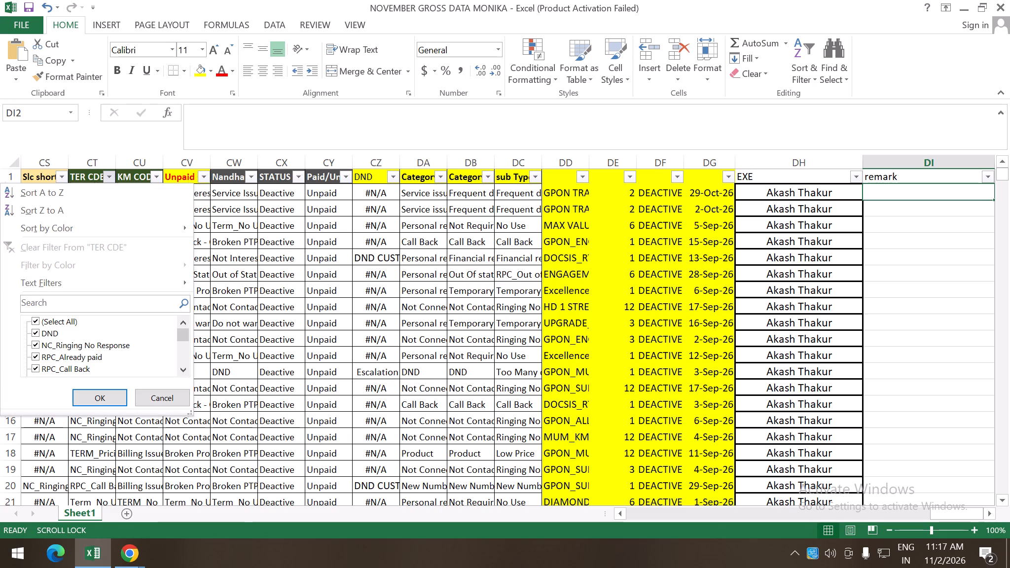
{"action": "left_click", "coordinate": [35, 333]}
{"action": "scroll", "coordinate": [61, 353], "scroll_direction": "down", "scroll_amount": 2}
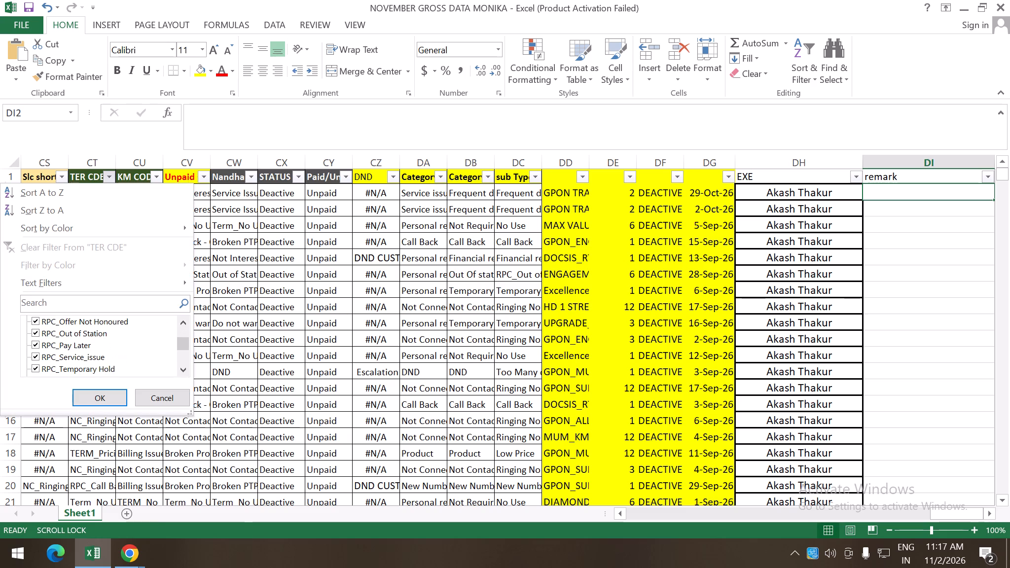
{"action": "scroll", "coordinate": [63, 352], "scroll_direction": "up", "scroll_amount": 2}
{"action": "scroll", "coordinate": [63, 344], "scroll_direction": "down", "scroll_amount": 5}
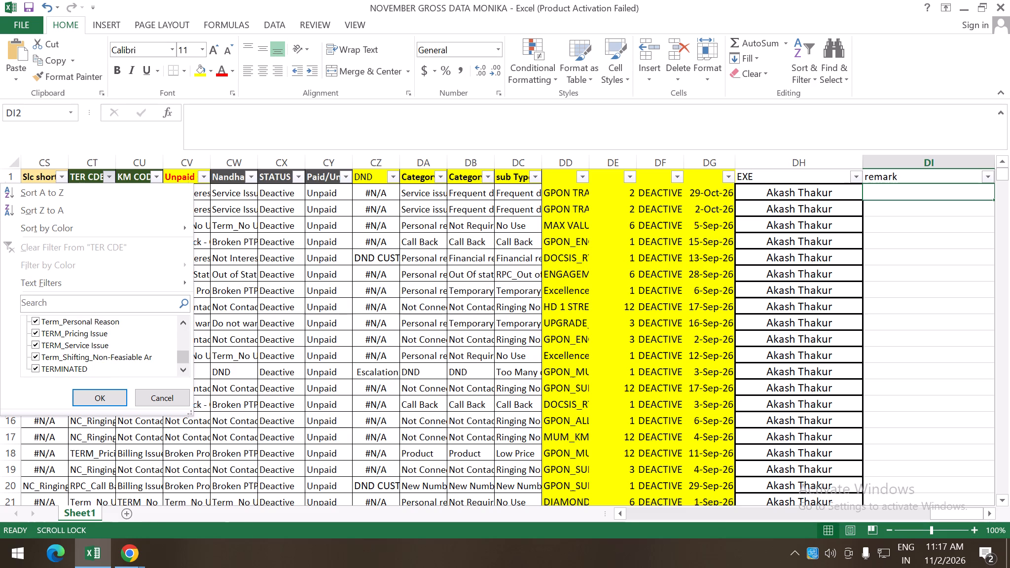
{"action": "left_click", "coordinate": [35, 365]}
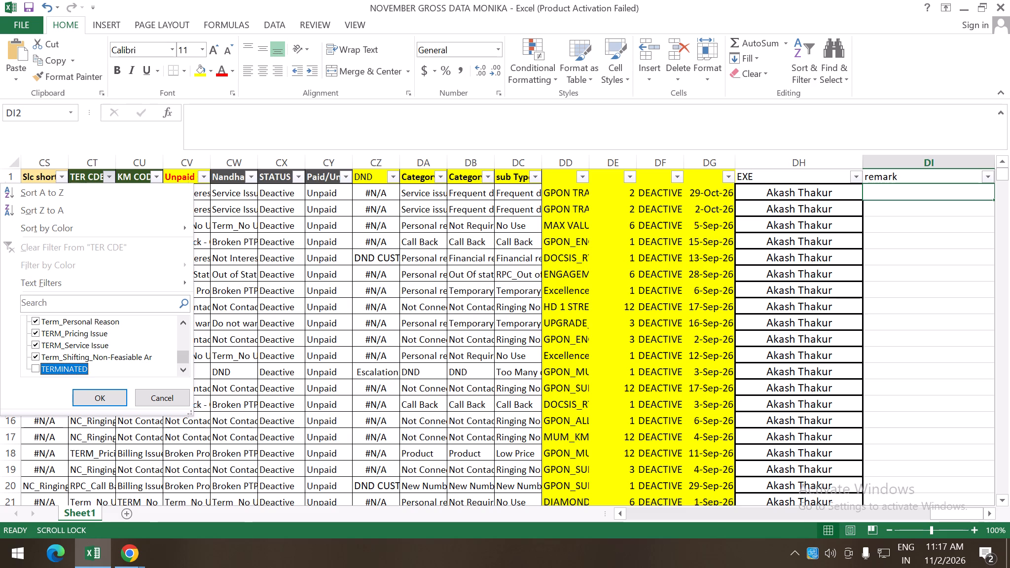
{"action": "left_click", "coordinate": [36, 356]}
{"action": "left_click", "coordinate": [37, 345]}
{"action": "left_click", "coordinate": [37, 332]}
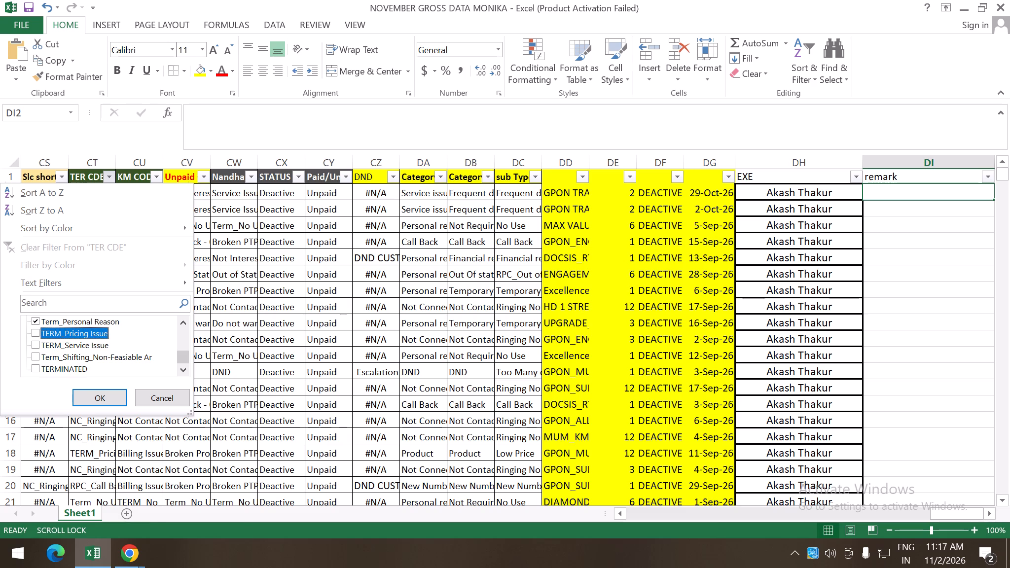
{"action": "left_click", "coordinate": [36, 322]}
Also exclude Term_Modem Collection Request, Term_No Use and Term_OISP in the TER CDE column filter, and apply the filter.
{"action": "scroll", "coordinate": [71, 341], "scroll_direction": "up", "scroll_amount": 3}
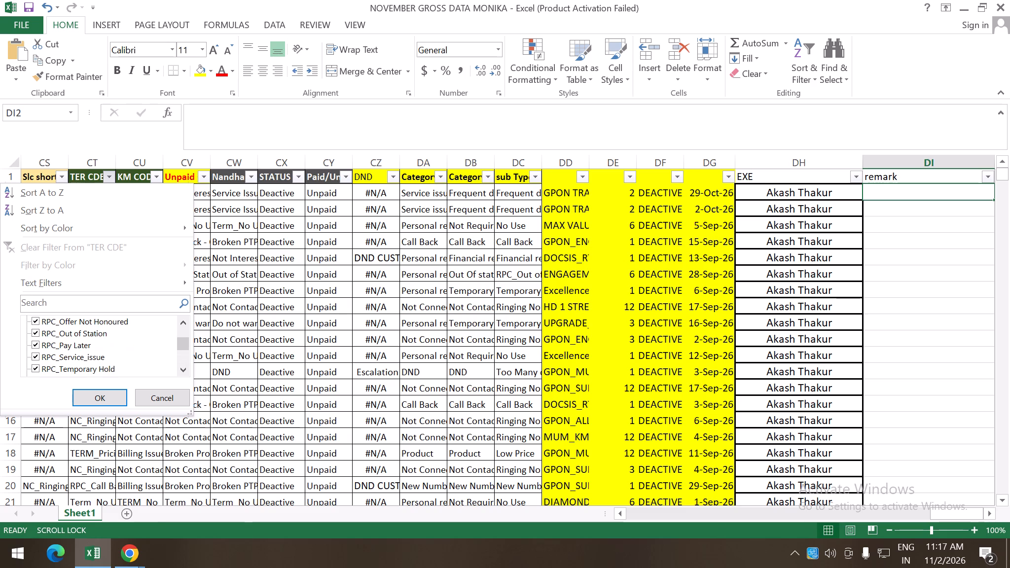
{"action": "scroll", "coordinate": [72, 342], "scroll_direction": "up", "scroll_amount": 3}
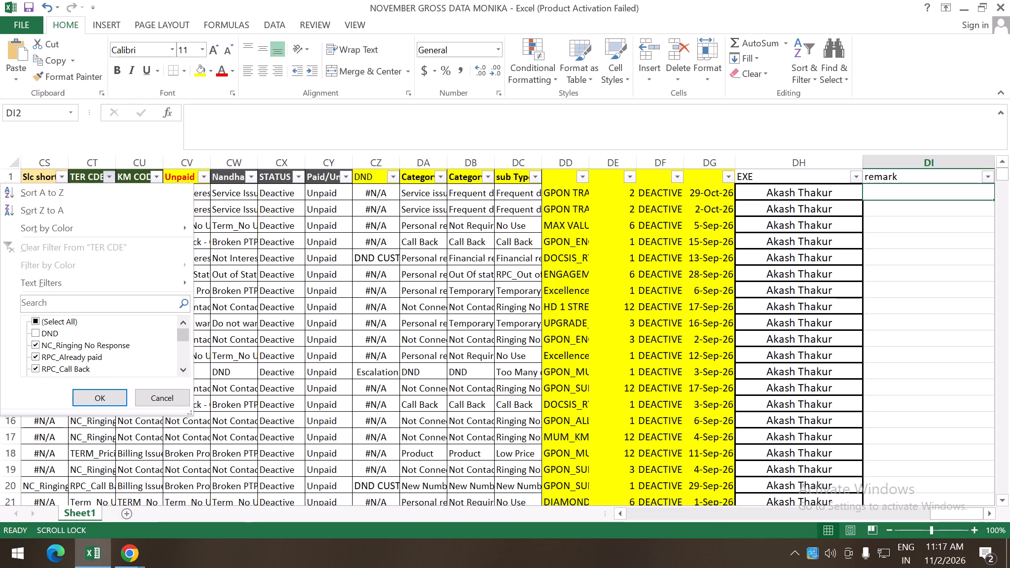
{"action": "scroll", "coordinate": [73, 343], "scroll_direction": "down", "scroll_amount": 2}
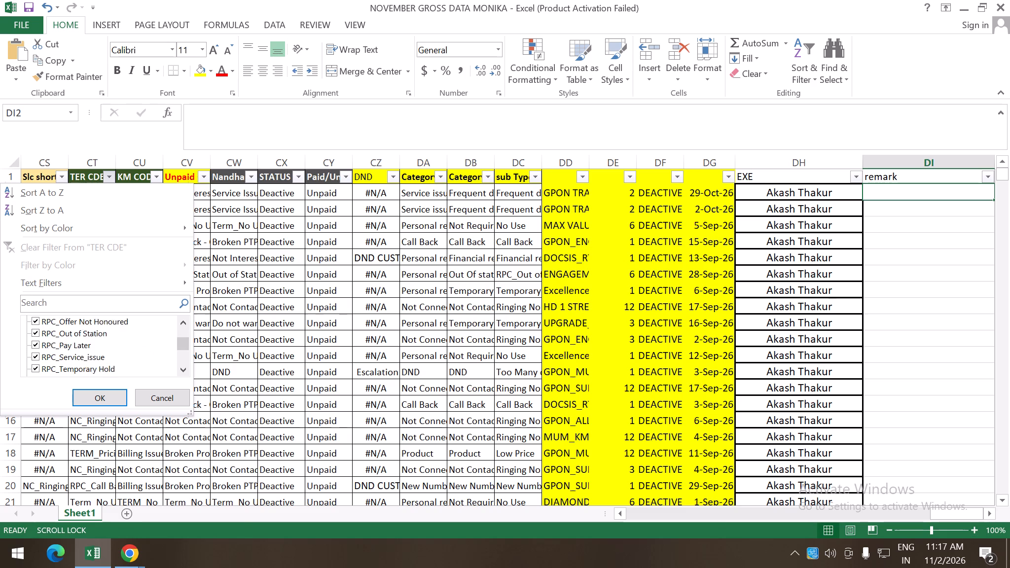
{"action": "scroll", "coordinate": [65, 341], "scroll_direction": "down", "scroll_amount": 4}
{"action": "scroll", "coordinate": [69, 348], "scroll_direction": "up", "scroll_amount": 2}
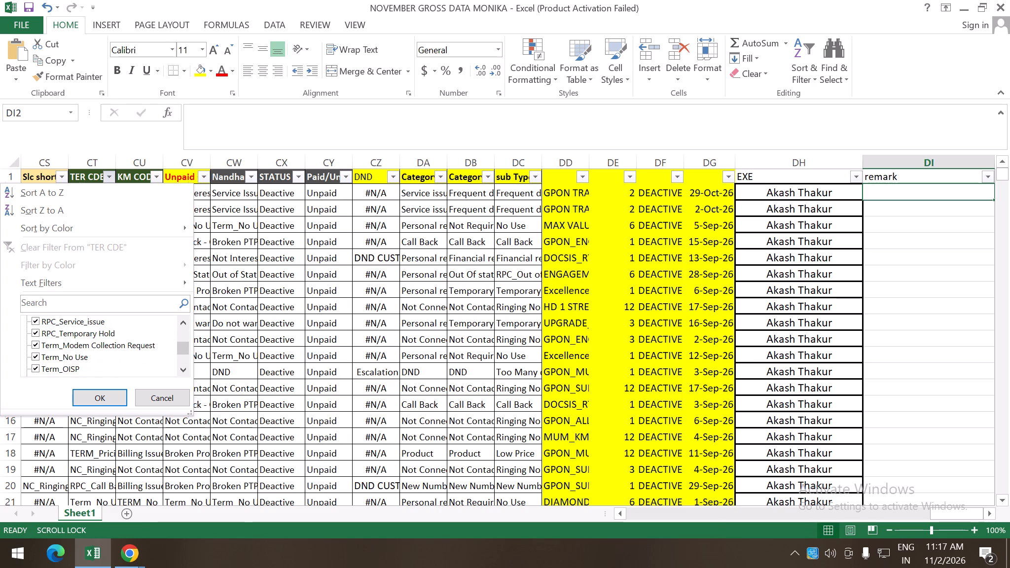
{"action": "left_click", "coordinate": [35, 358]}
{"action": "left_click", "coordinate": [36, 345]}
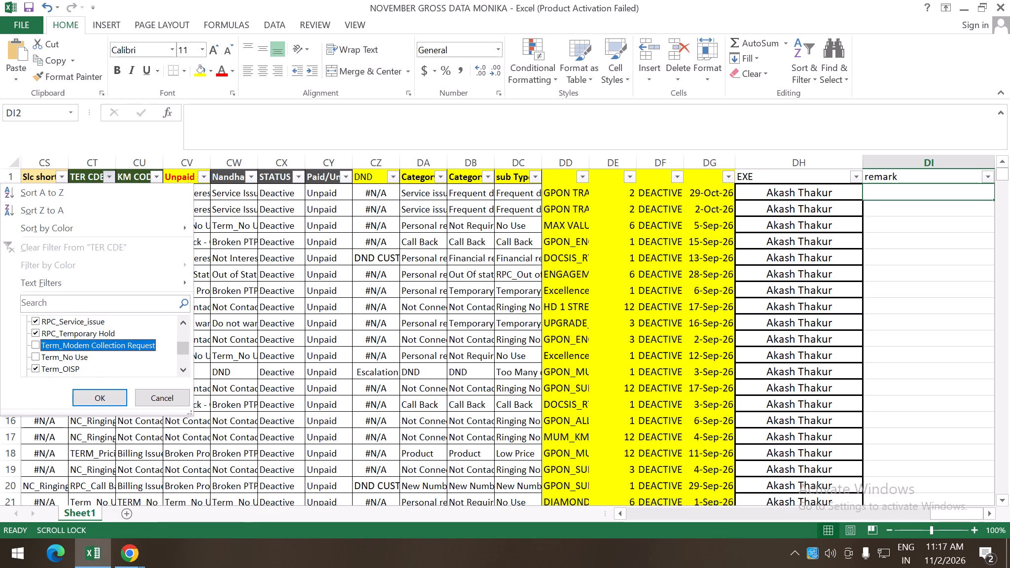
{"action": "left_click", "coordinate": [36, 367]}
{"action": "scroll", "coordinate": [89, 361], "scroll_direction": "down", "scroll_amount": 2}
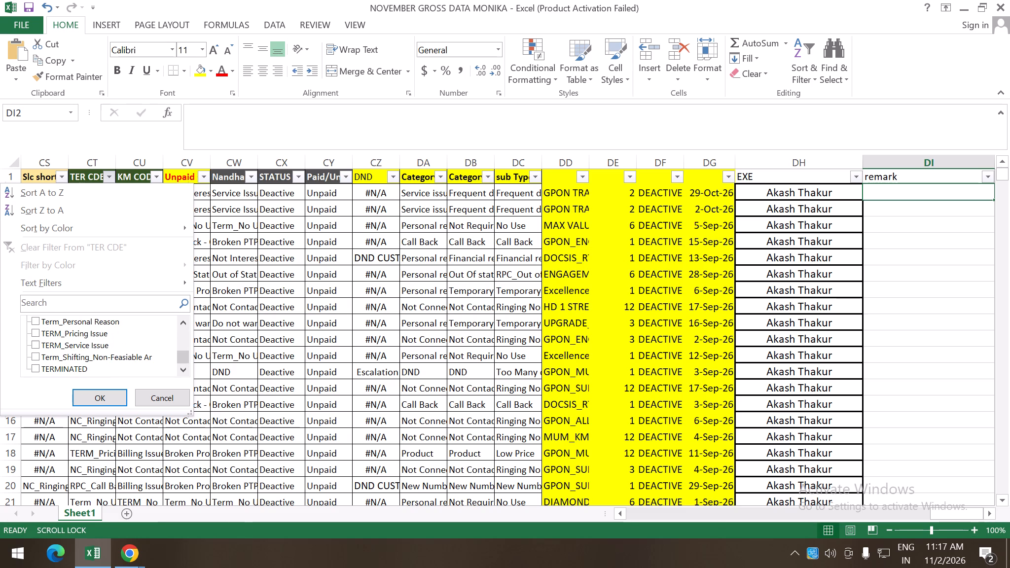
{"action": "scroll", "coordinate": [89, 357], "scroll_direction": "down", "scroll_amount": 4}
{"action": "scroll", "coordinate": [89, 359], "scroll_direction": "up", "scroll_amount": 5}
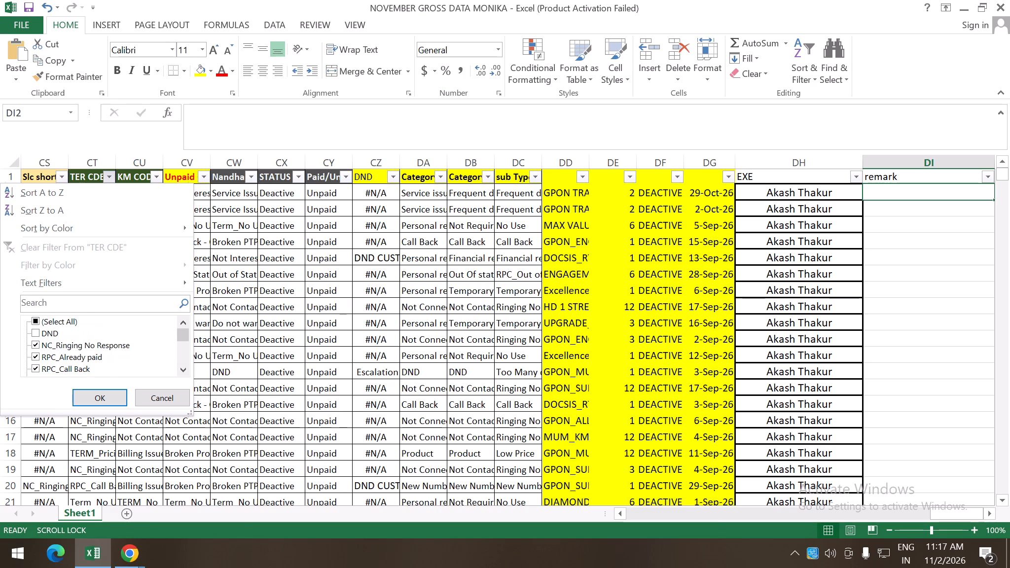
{"action": "scroll", "coordinate": [89, 359], "scroll_direction": "up", "scroll_amount": 3}
{"action": "scroll", "coordinate": [83, 346], "scroll_direction": "down", "scroll_amount": 3}
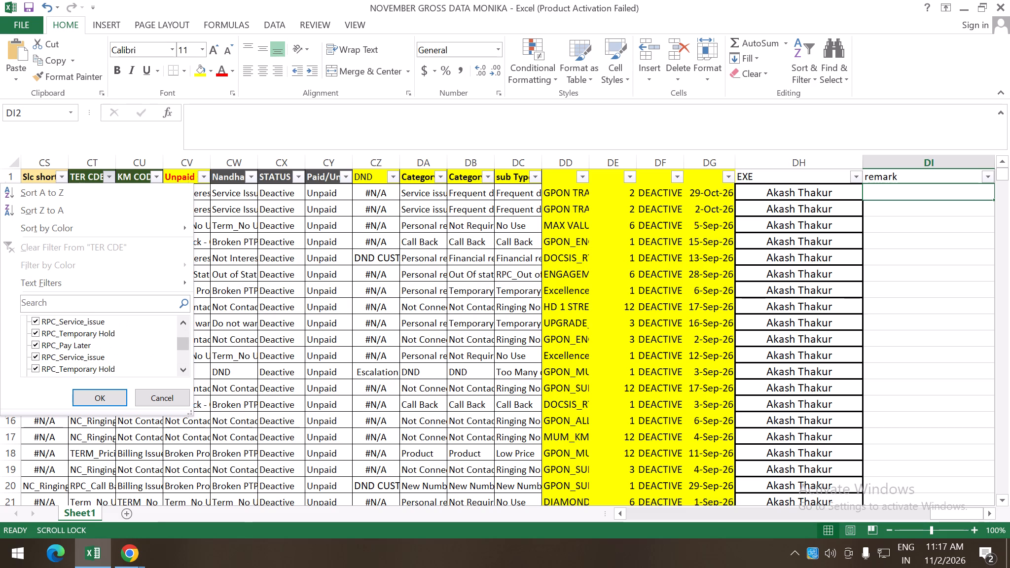
{"action": "scroll", "coordinate": [83, 346], "scroll_direction": "down", "scroll_amount": 1}
{"action": "left_click", "coordinate": [103, 393]}
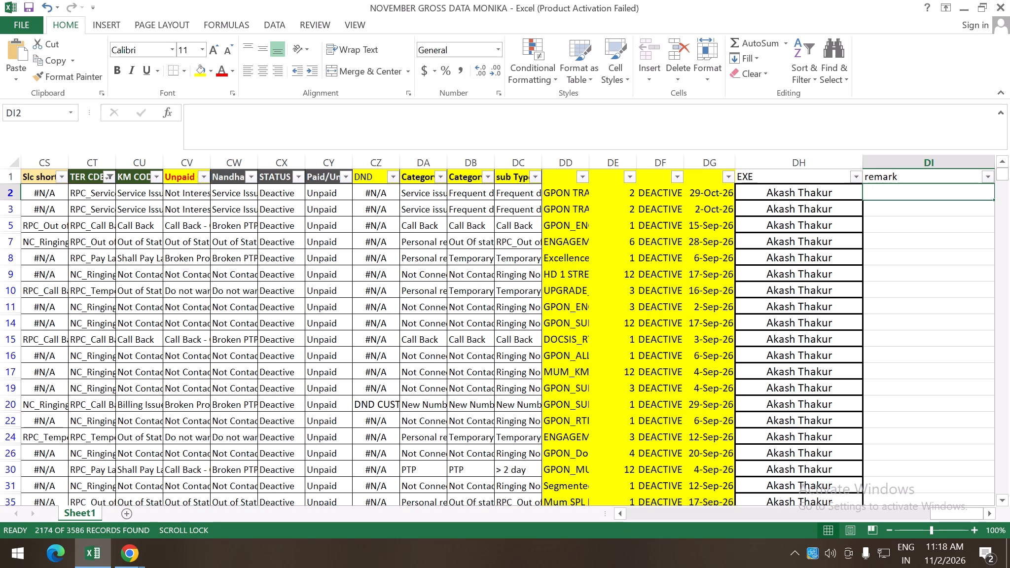
Review the value list of the sub Type column filter, leaving all values selected.
{"action": "left_click", "coordinate": [533, 177]}
{"action": "scroll", "coordinate": [416, 351], "scroll_direction": "down", "scroll_amount": 1}
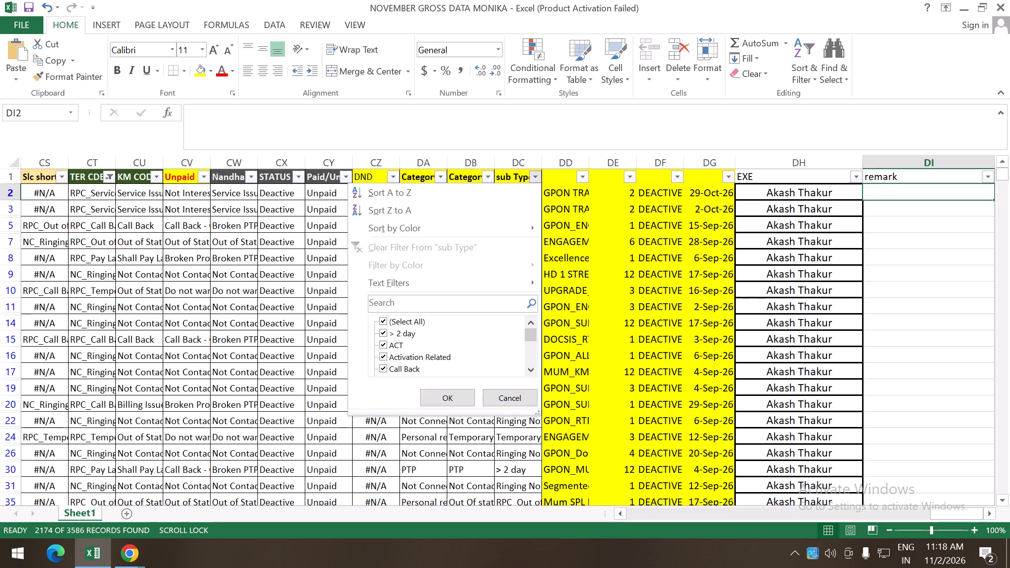
{"action": "scroll", "coordinate": [432, 361], "scroll_direction": "down", "scroll_amount": 3}
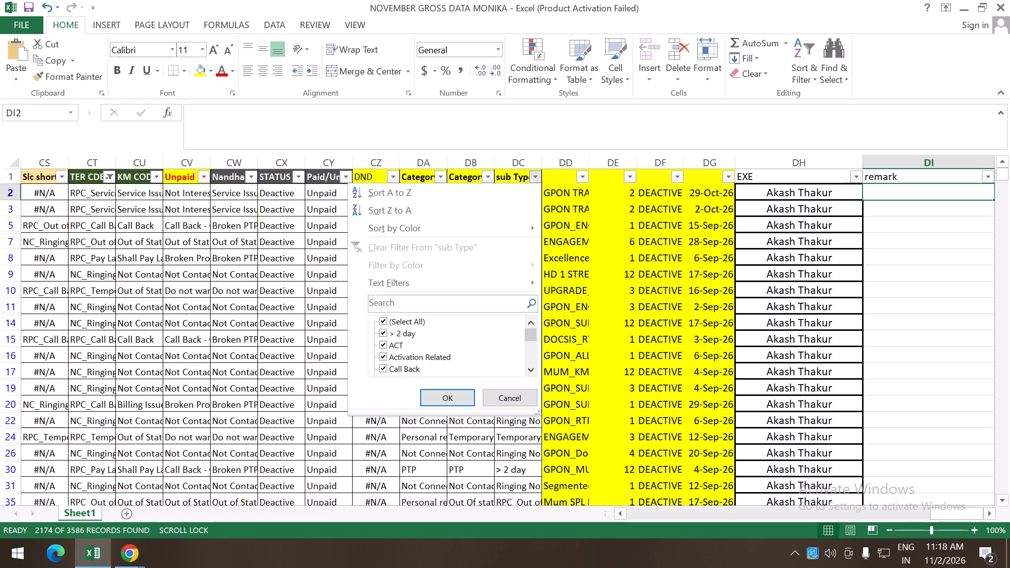
{"action": "scroll", "coordinate": [444, 357], "scroll_direction": "down", "scroll_amount": 1}
{"action": "left_click", "coordinate": [458, 396]}
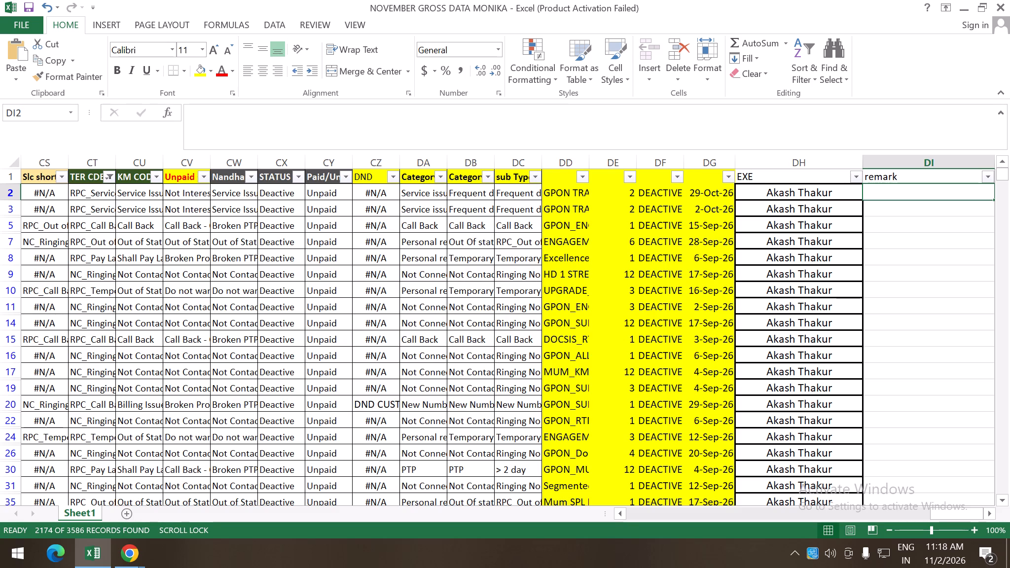
Hide columns CT through DC, from TER CDE to sub Type, by collapsing them to zero width.
{"action": "left_click_drag", "start_coordinate": [546, 163], "coordinate": [93, 216]}
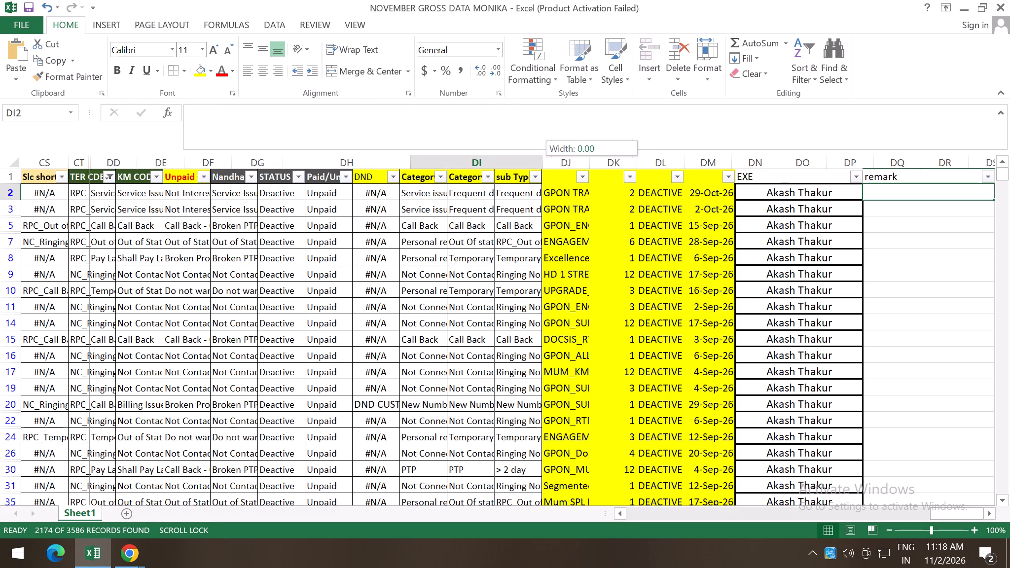
{"action": "left_click_drag", "start_coordinate": [93, 216], "coordinate": [73, 218]}
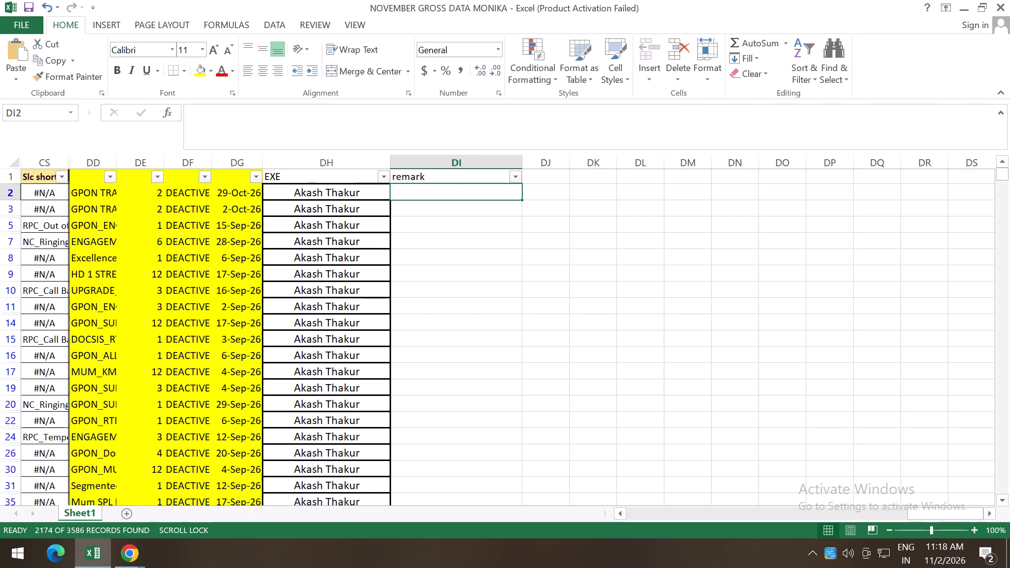
Collapse columns AC through BH to zero width so LY_Churn column BI directly follows MOBILE column AB.
{"action": "left_click_drag", "start_coordinate": [913, 514], "coordinate": [660, 520]}
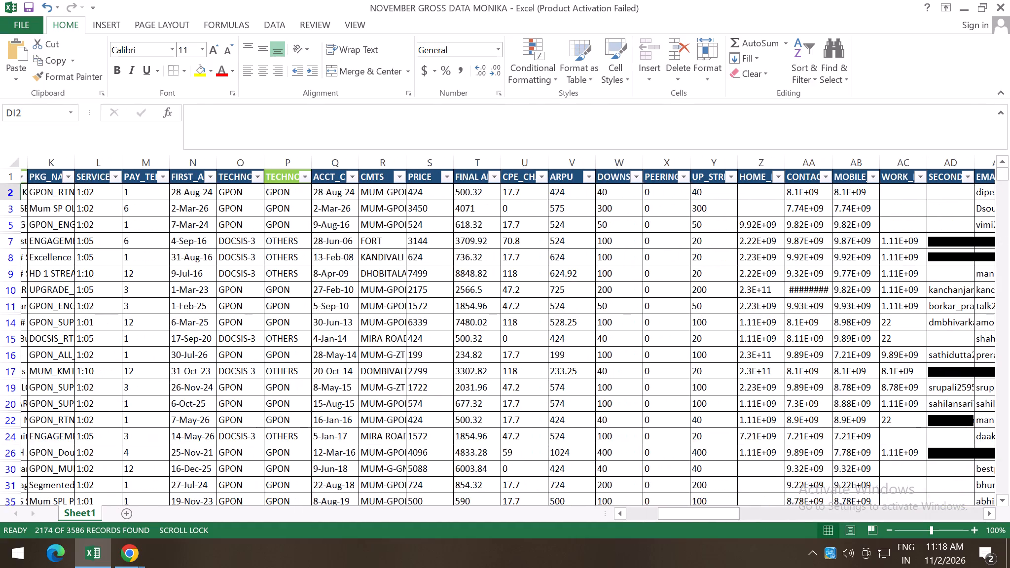
{"action": "left_click_drag", "start_coordinate": [728, 508], "coordinate": [783, 510]}
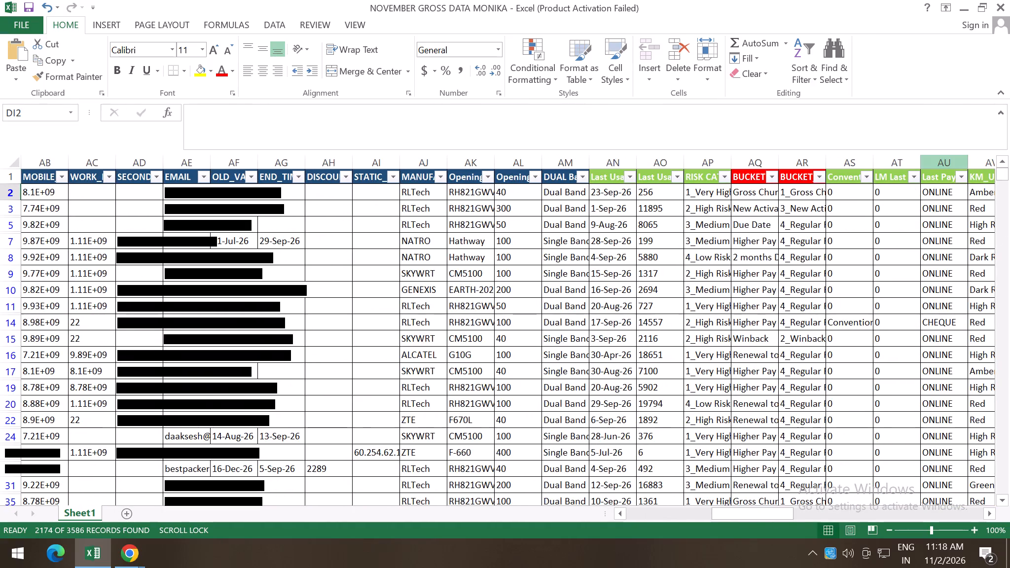
{"action": "left_click_drag", "start_coordinate": [924, 164], "coordinate": [482, 192]}
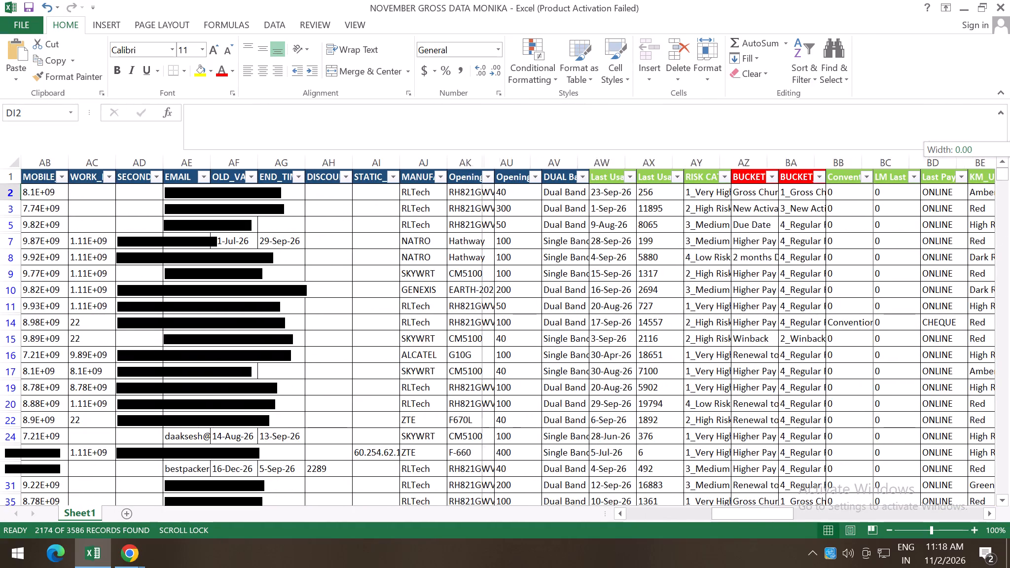
{"action": "left_click_drag", "start_coordinate": [482, 192], "coordinate": [166, 211]}
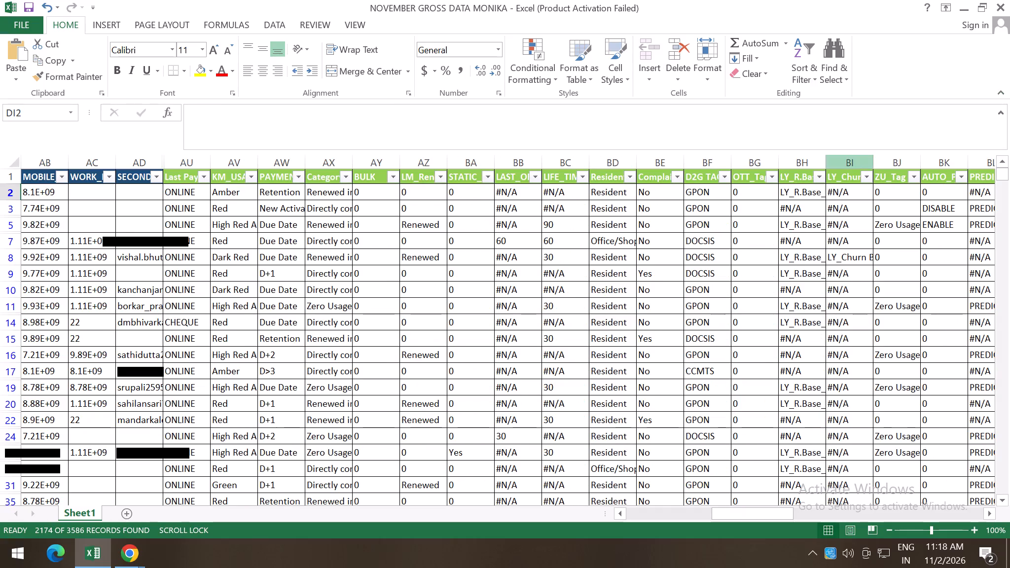
{"action": "left_click_drag", "start_coordinate": [829, 160], "coordinate": [52, 213]}
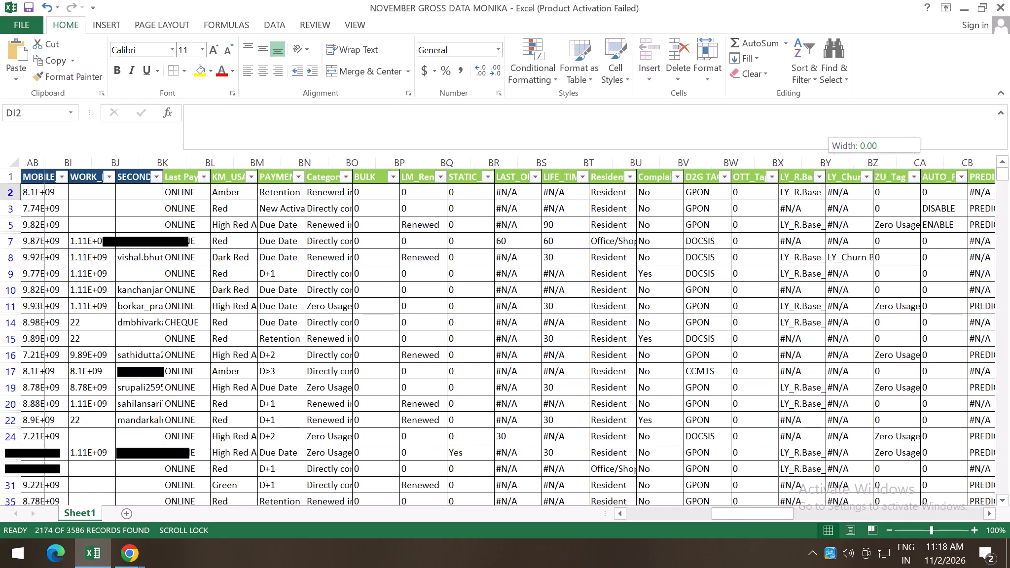
{"action": "left_click_drag", "start_coordinate": [52, 213], "coordinate": [71, 214]}
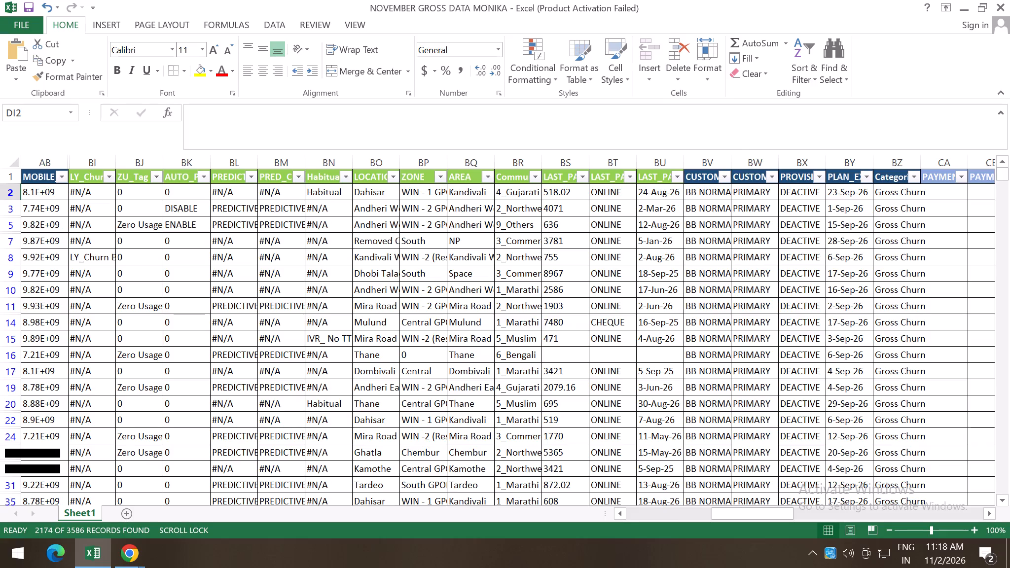
Collapse columns BJ through CK to zero width so the Stauts column CL directly follows LY_Churn column BI.
{"action": "left_click_drag", "start_coordinate": [733, 159], "coordinate": [123, 176]}
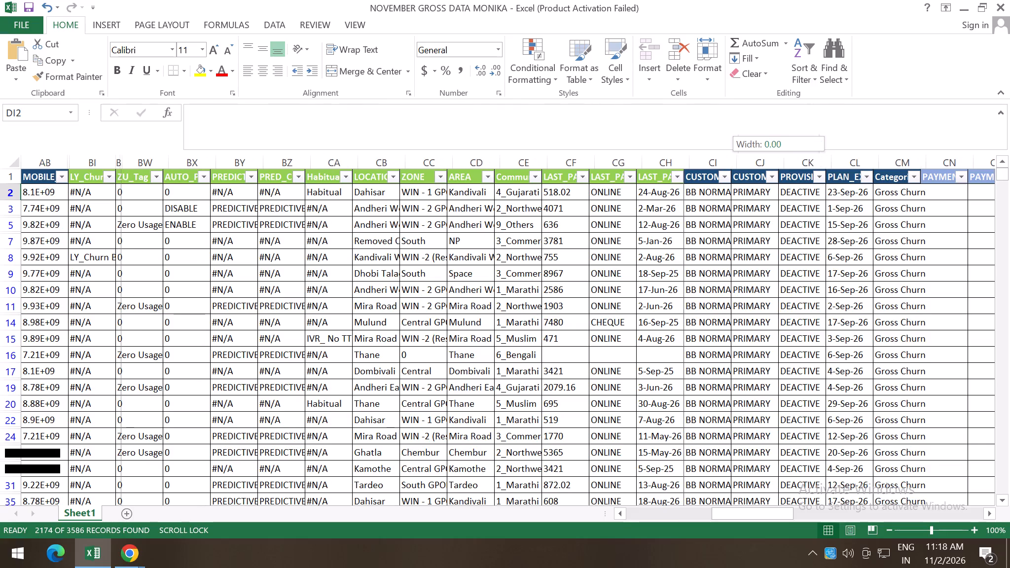
{"action": "left_click_drag", "start_coordinate": [123, 176], "coordinate": [118, 177]}
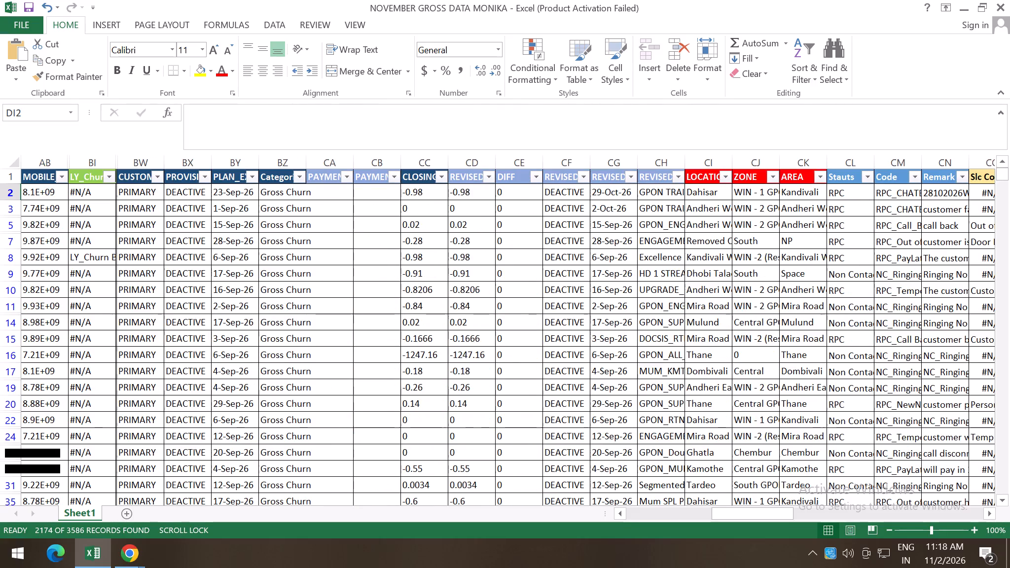
{"action": "left_click_drag", "start_coordinate": [829, 164], "coordinate": [143, 209]}
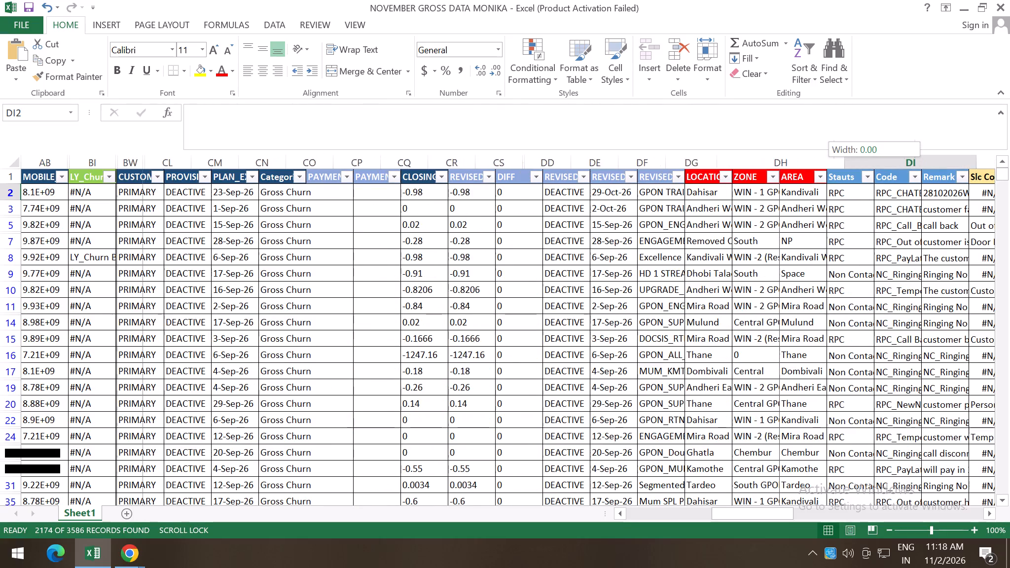
{"action": "left_click_drag", "start_coordinate": [143, 209], "coordinate": [119, 213]}
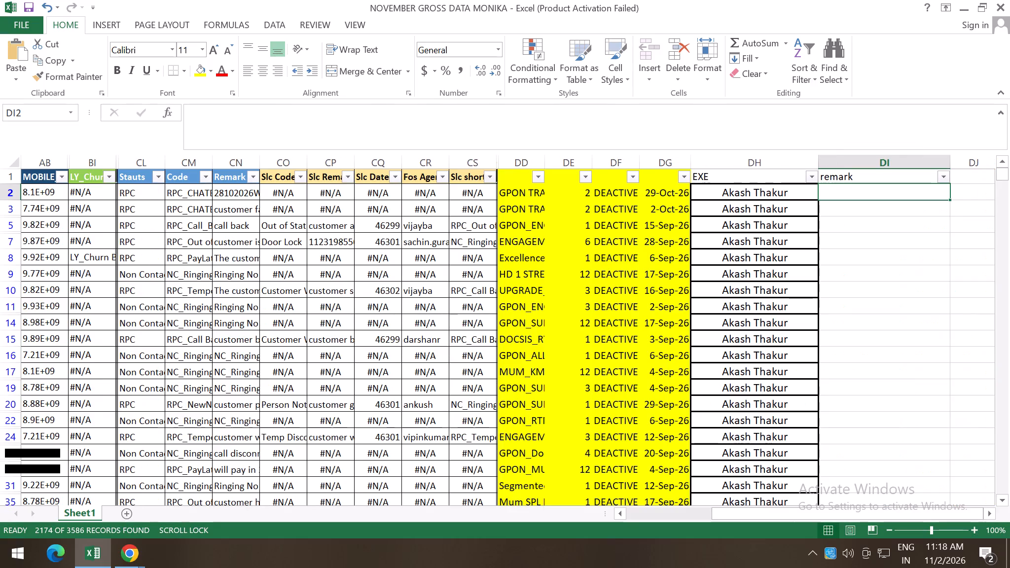
Collapse columns B through J to zero width so the PKG_NA column K directly follows the account column A.
{"action": "left_click_drag", "start_coordinate": [827, 516], "coordinate": [827, 516]}
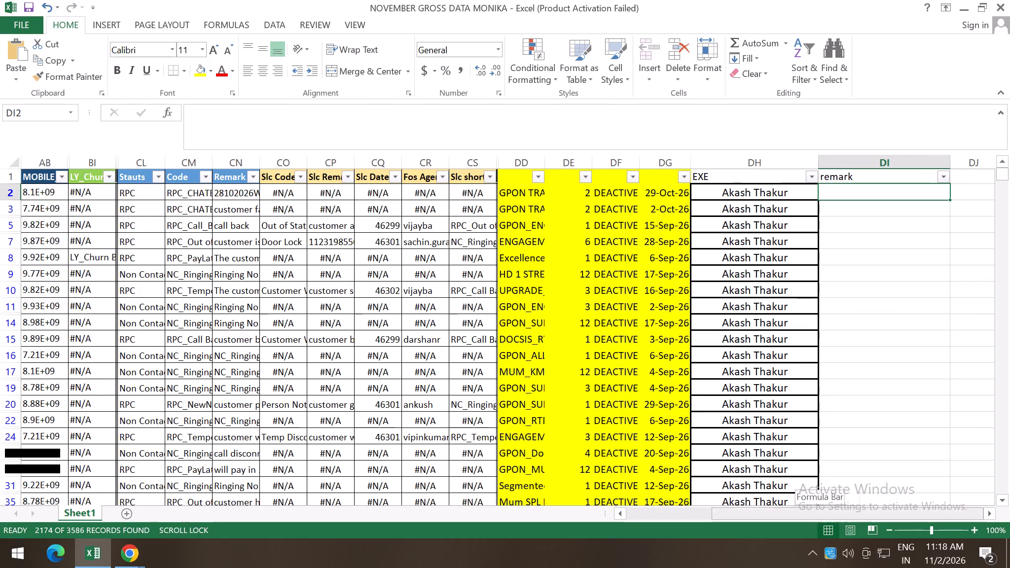
{"action": "left_click_drag", "start_coordinate": [827, 516], "coordinate": [609, 516]}
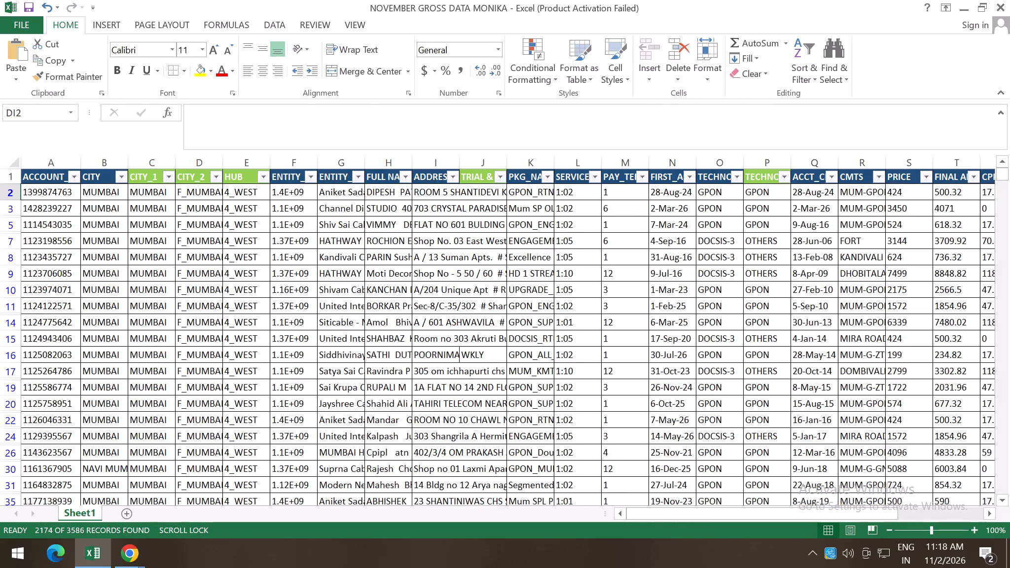
{"action": "left_click_drag", "start_coordinate": [506, 164], "coordinate": [97, 181]}
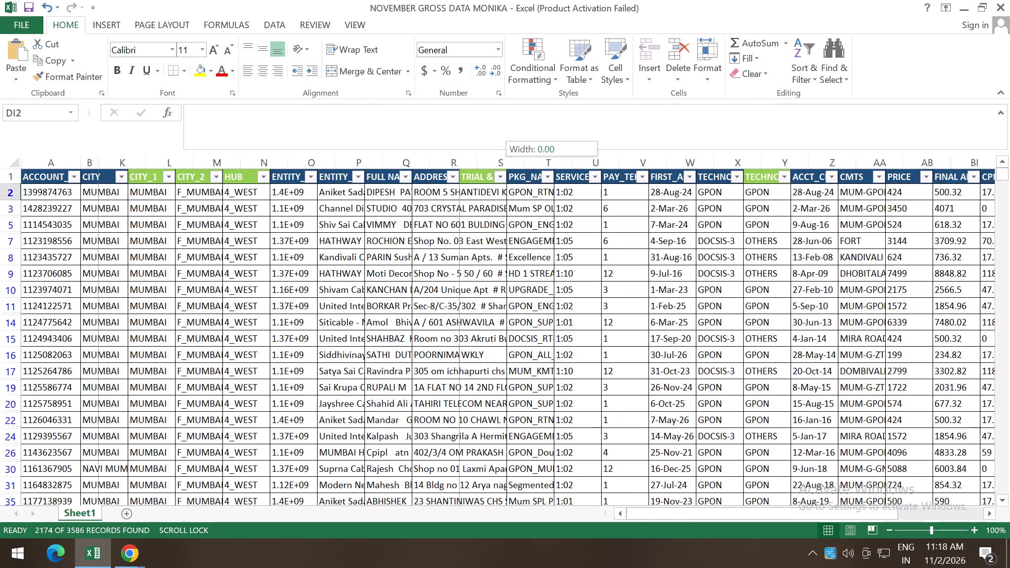
{"action": "left_click_drag", "start_coordinate": [97, 181], "coordinate": [81, 183]}
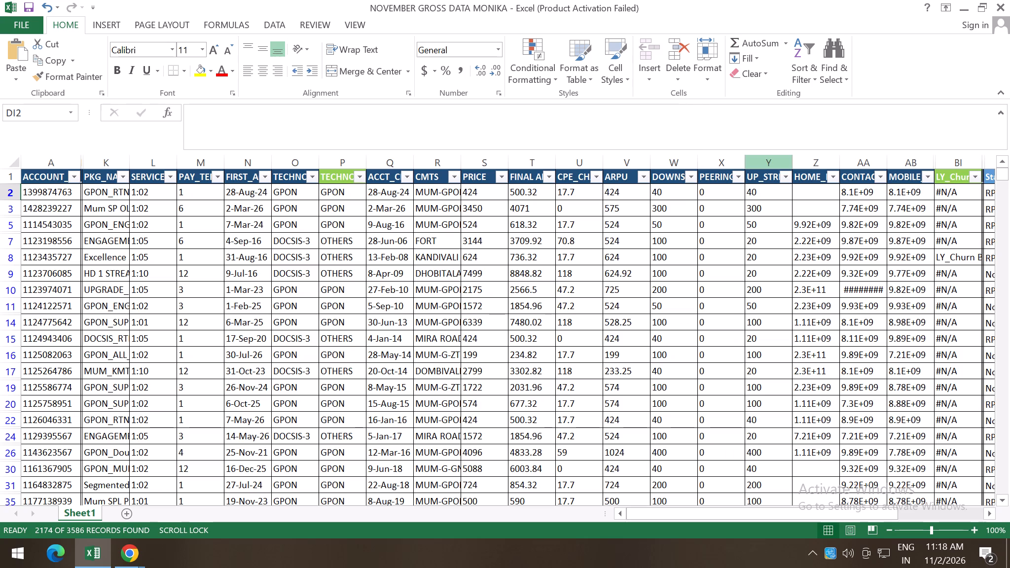
Collapse columns K through CQ to zero width so the Fos Agent column CR directly follows the account column A.
{"action": "left_click_drag", "start_coordinate": [791, 162], "coordinate": [507, 176]}
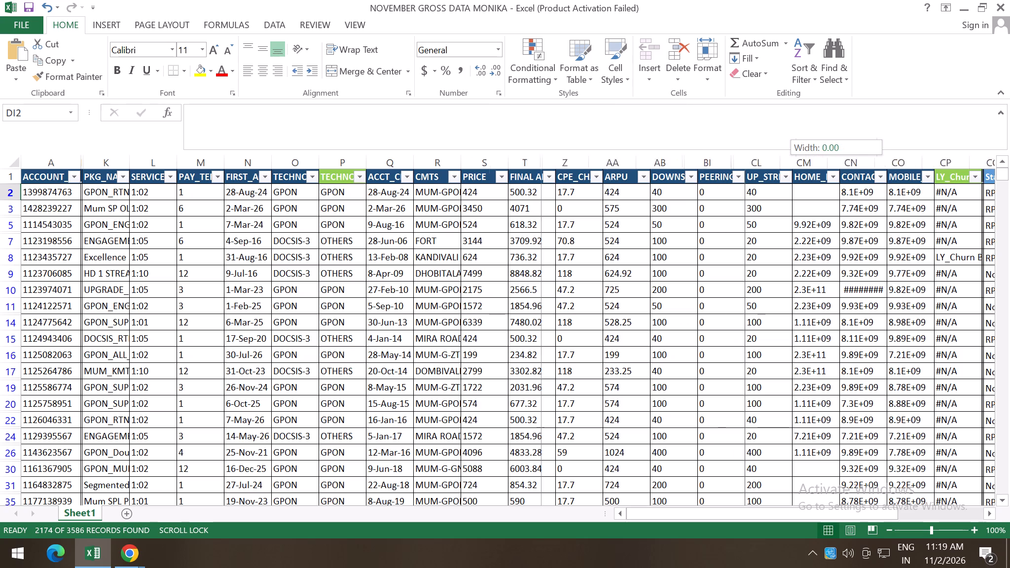
{"action": "left_click_drag", "start_coordinate": [507, 176], "coordinate": [86, 187]}
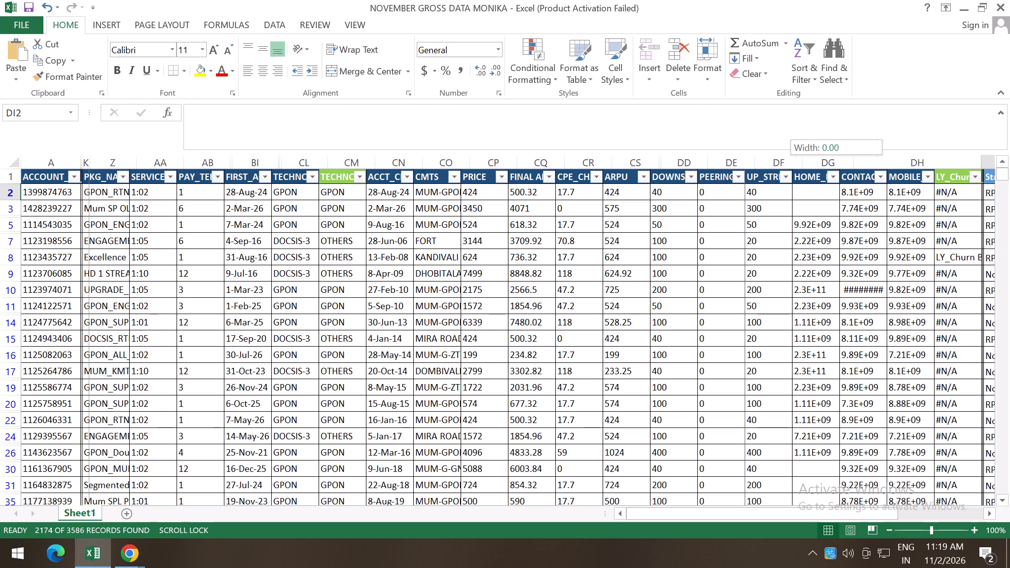
{"action": "left_click_drag", "start_coordinate": [86, 187], "coordinate": [84, 188]}
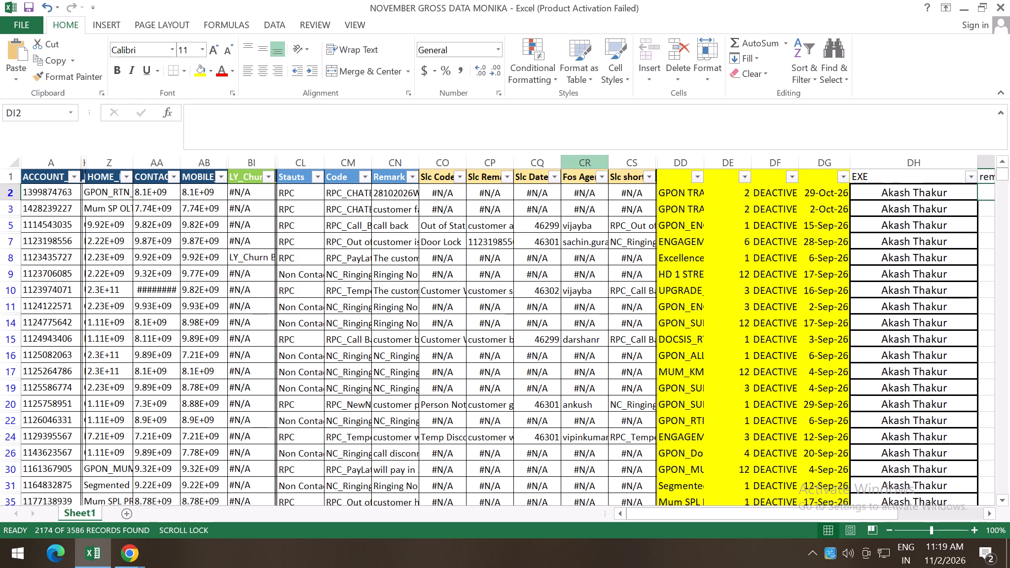
{"action": "left_click_drag", "start_coordinate": [563, 166], "coordinate": [107, 177]}
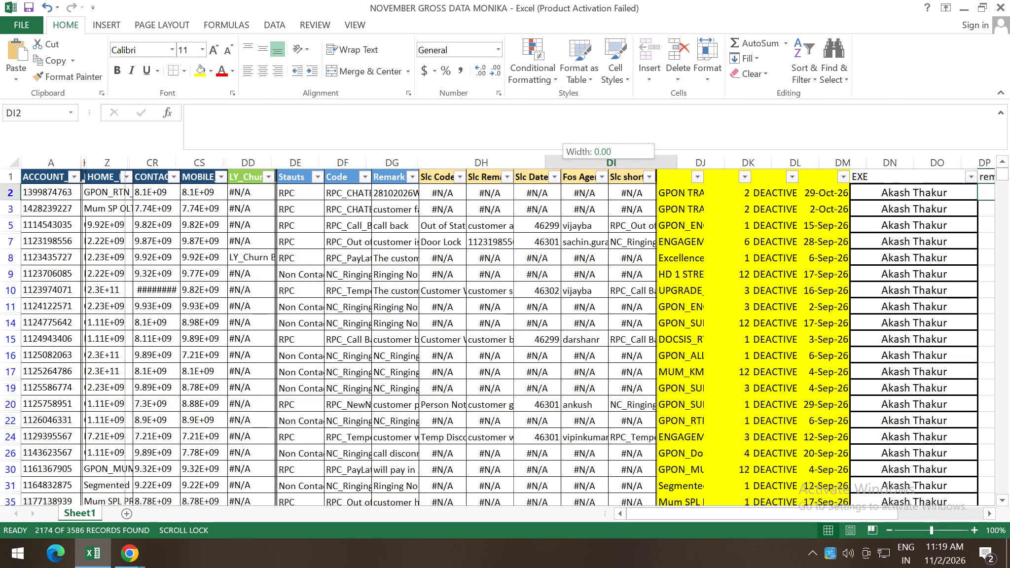
{"action": "left_click_drag", "start_coordinate": [107, 177], "coordinate": [83, 175]}
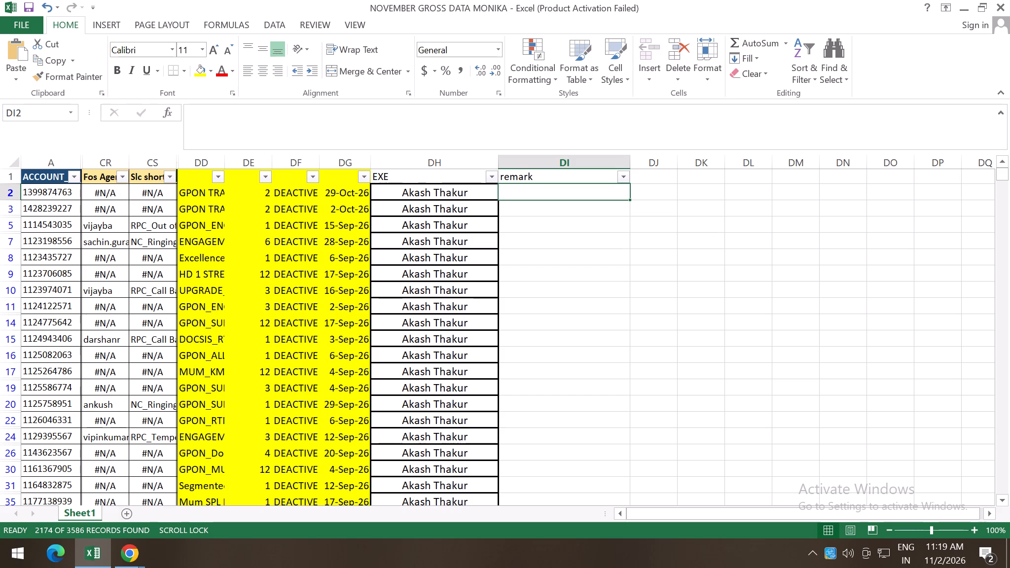
Select empty cell DJ9 beside the remark column and save the workbook.
{"action": "left_click", "coordinate": [646, 270]}
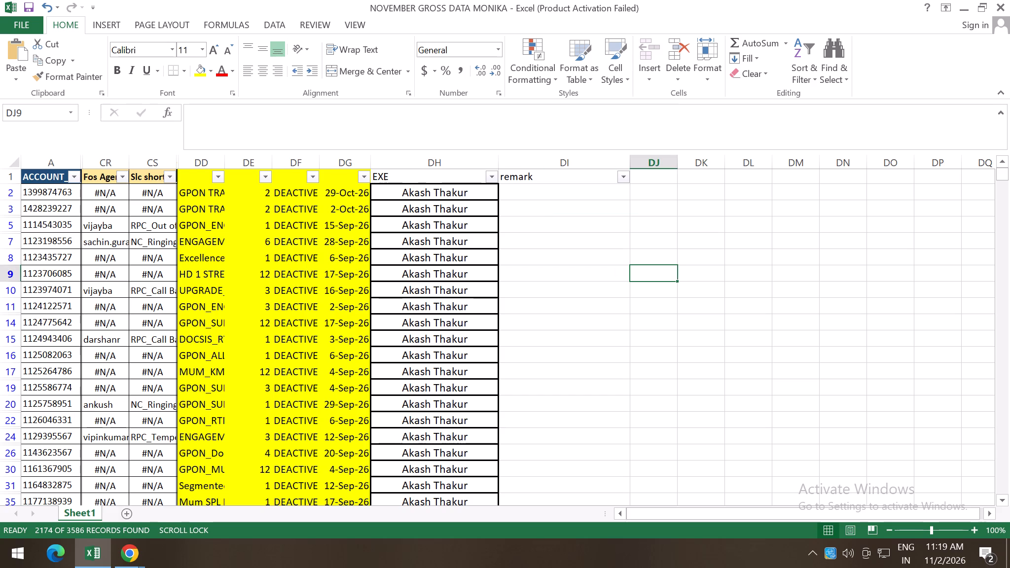
{"action": "key", "text": "ctrl+s"}
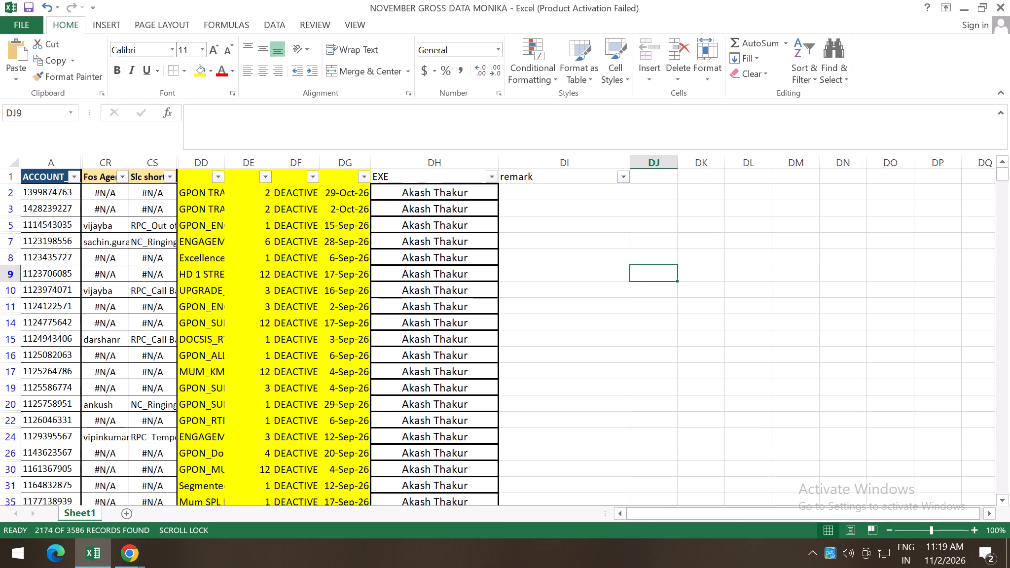
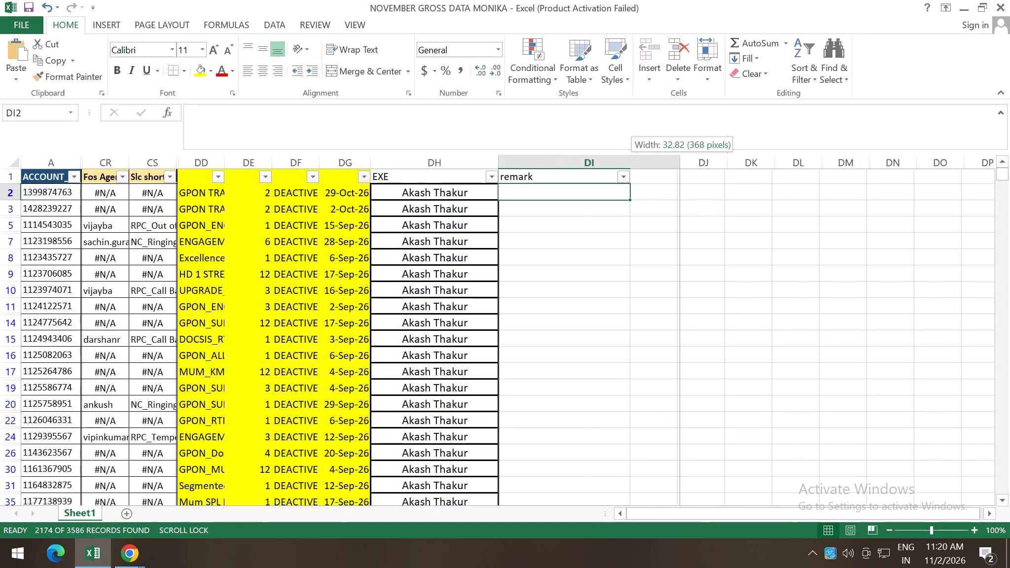
Widen the remark column DI to about 33 characters.
{"action": "left_click_drag", "start_coordinate": [682, 162], "coordinate": [680, 163]}
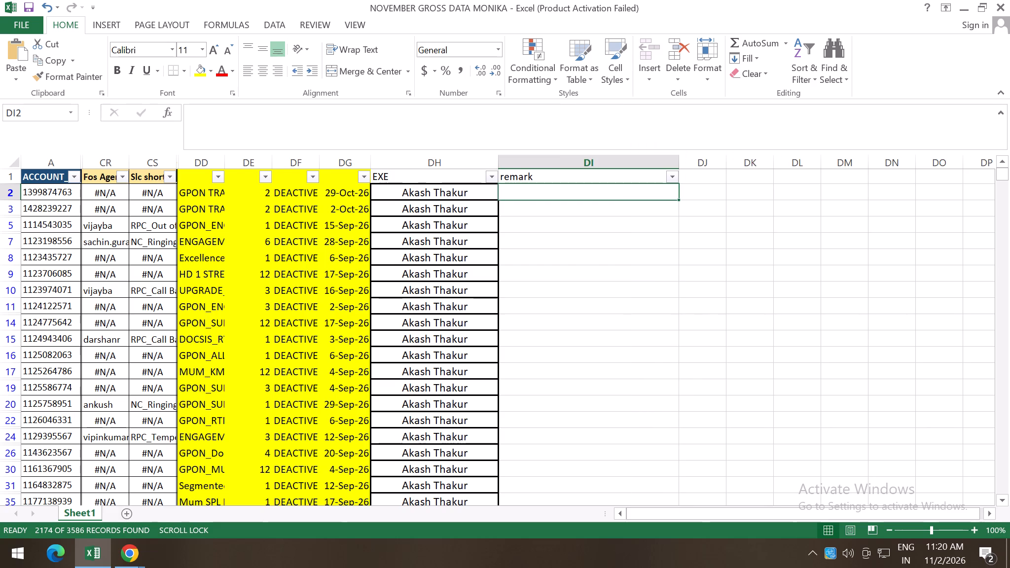
Copy the first account number from cell A2 and switch to the Chrome window with the Tubelight dialpad.
{"action": "left_click", "coordinate": [65, 195]}
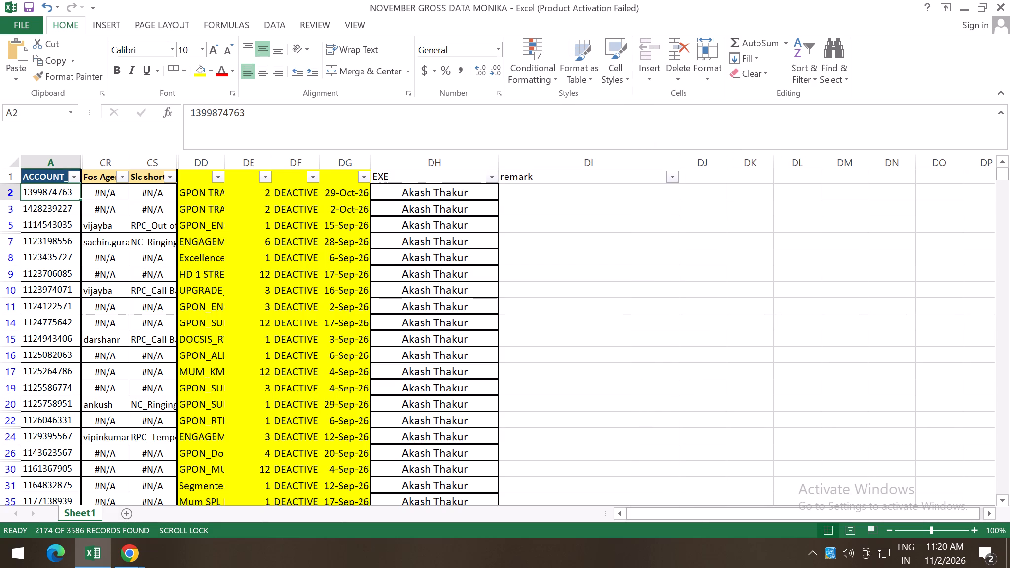
{"action": "key", "text": "ctrl+c"}
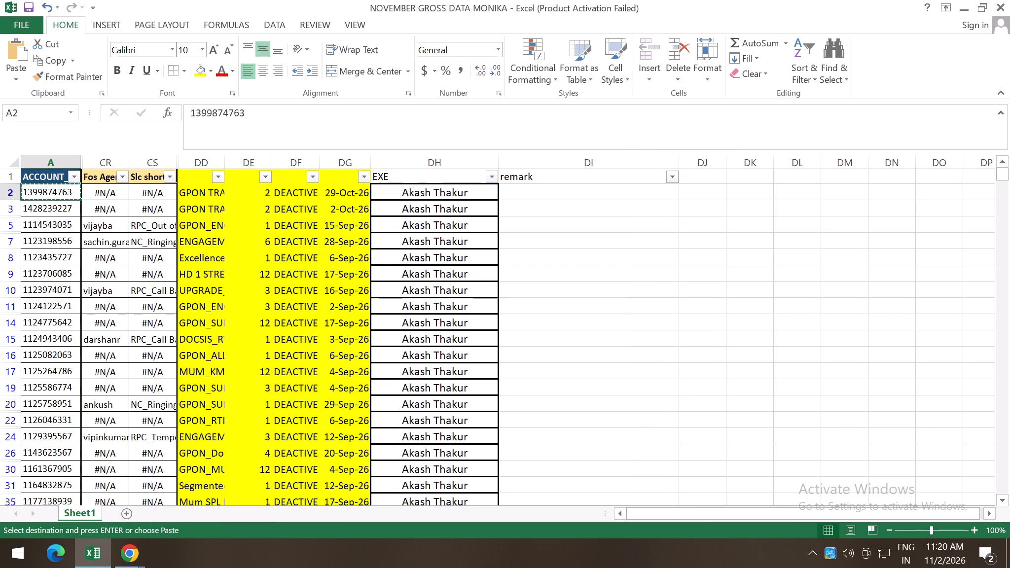
{"action": "left_click", "coordinate": [131, 547]}
{"action": "left_click", "coordinate": [209, 481]}
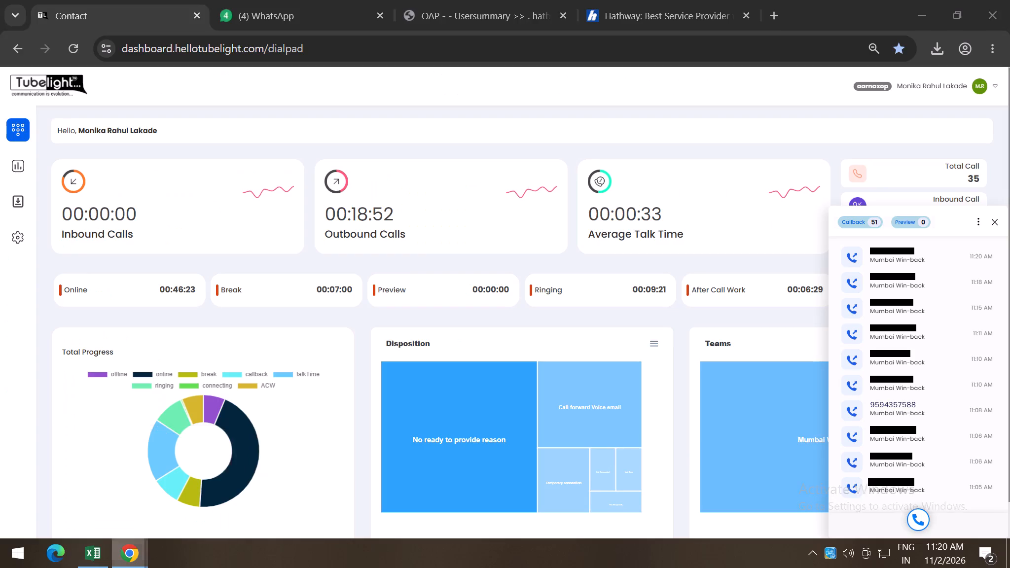
Look up the copied customer account number in the Hathway OAP user summary to check its service and plan details.
{"action": "left_click", "coordinate": [509, 0]}
{"action": "scroll", "coordinate": [709, 69], "scroll_direction": "up", "scroll_amount": 4}
{"action": "scroll", "coordinate": [788, 77], "scroll_direction": "up", "scroll_amount": 3}
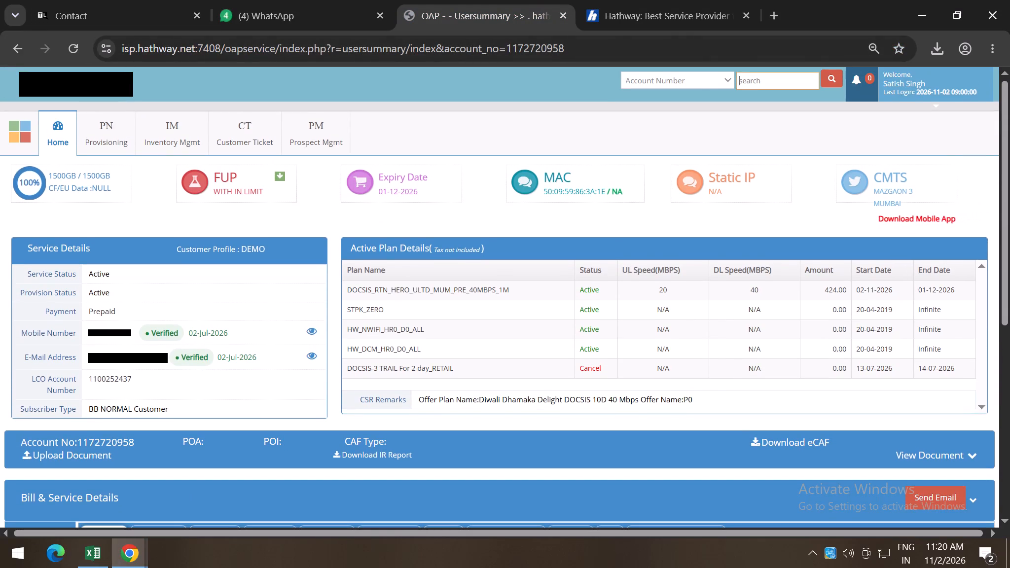
{"action": "left_click", "coordinate": [748, 82]}
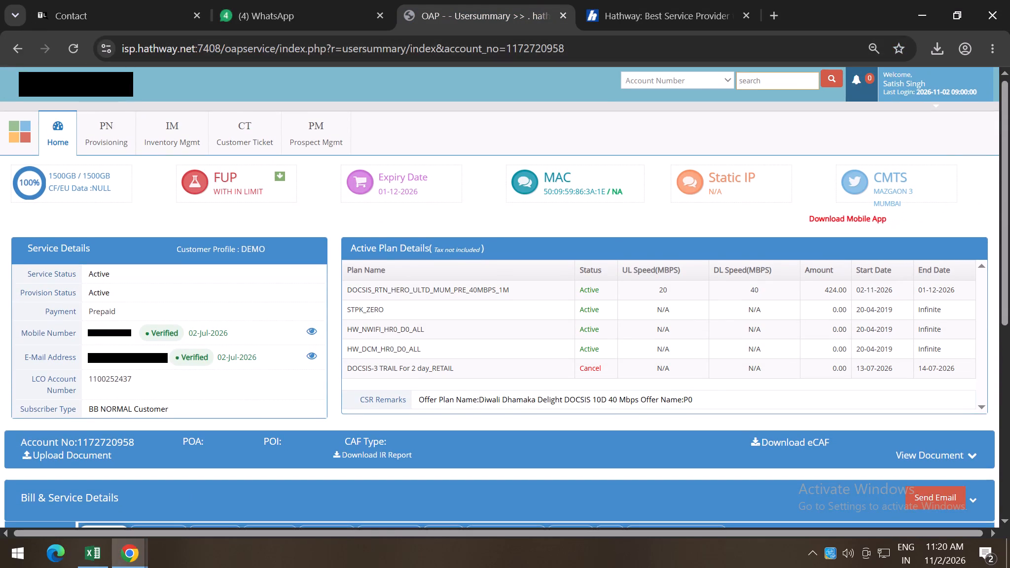
{"action": "key", "text": "ctrl+v"}
{"action": "left_click", "coordinate": [837, 78]}
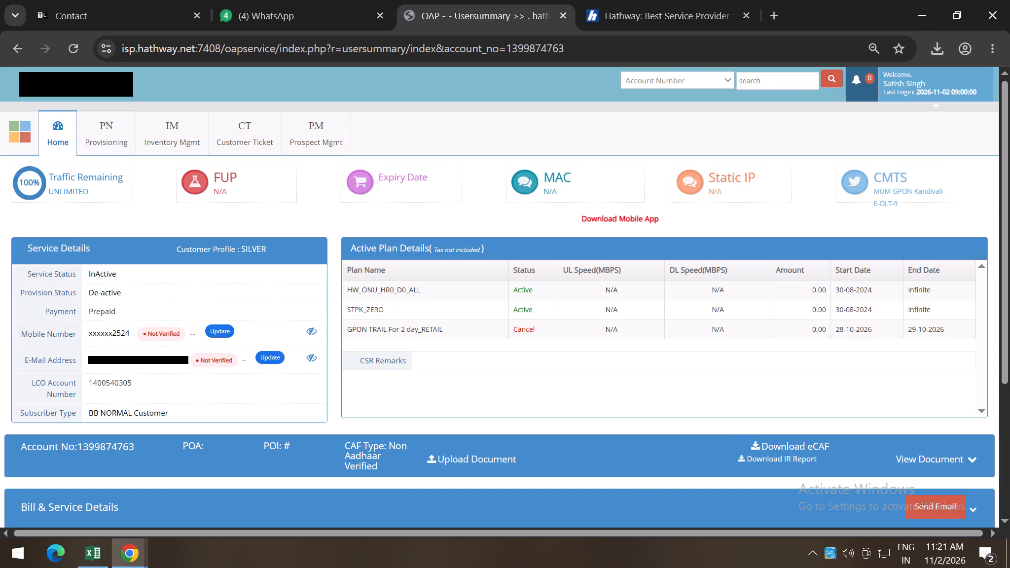
Return to the Tubelight dialpad dashboard and reload it.
{"action": "left_click", "coordinate": [96, 0]}
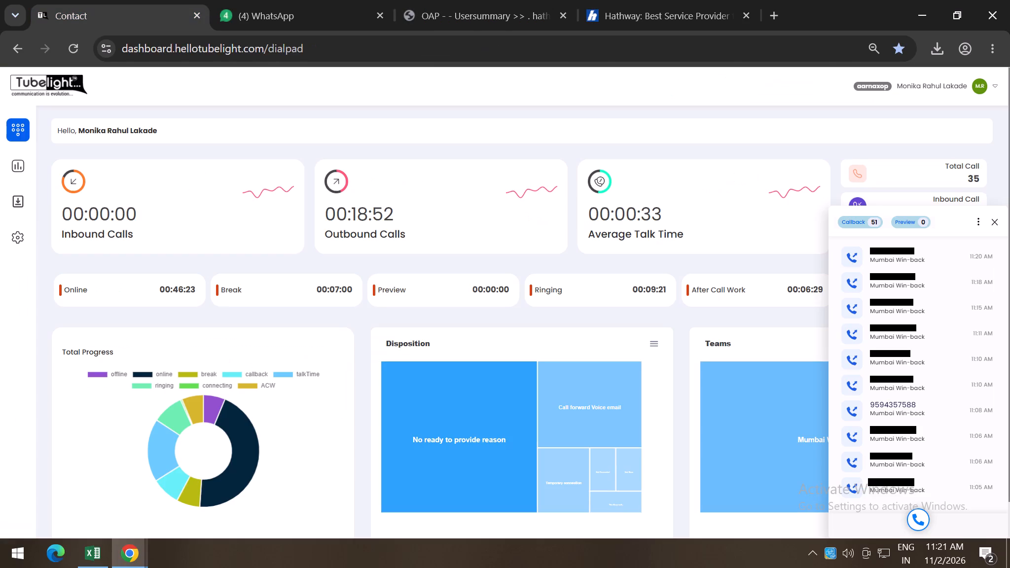
{"action": "key", "text": "F5"}
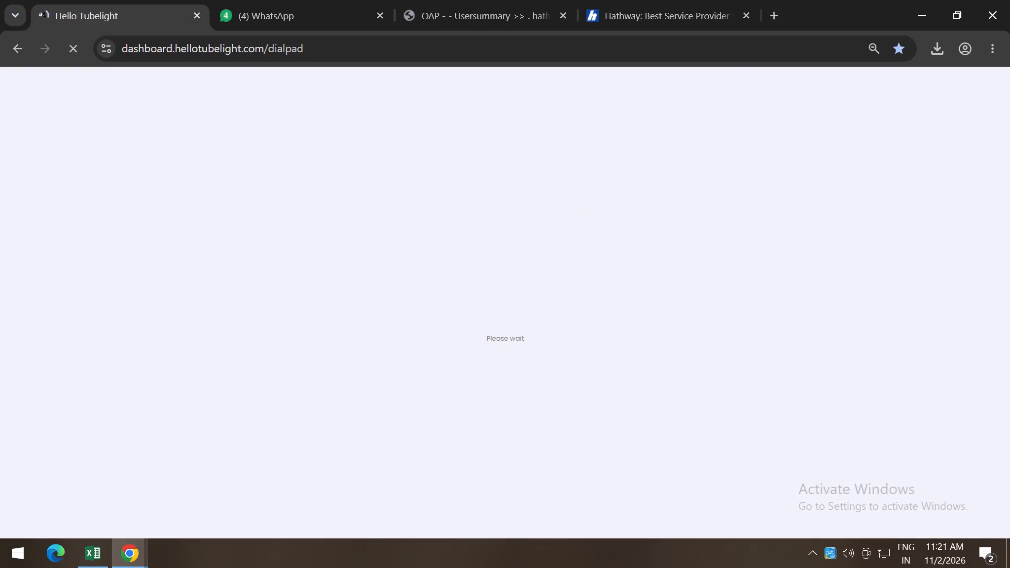
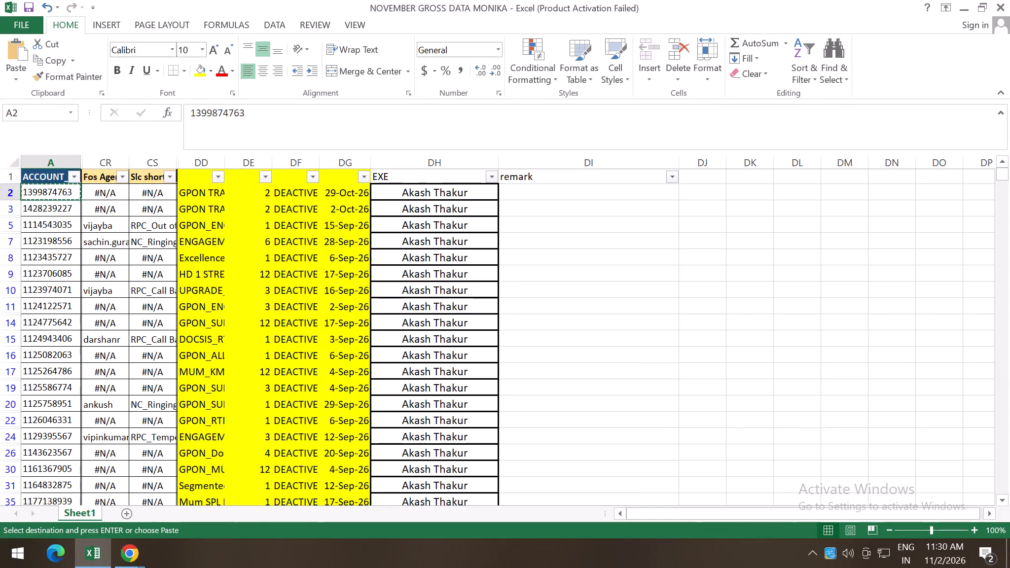
Enter the remark CALL B in cell DI2 for the first account in the November gross data.
{"action": "left_click", "coordinate": [539, 194]}
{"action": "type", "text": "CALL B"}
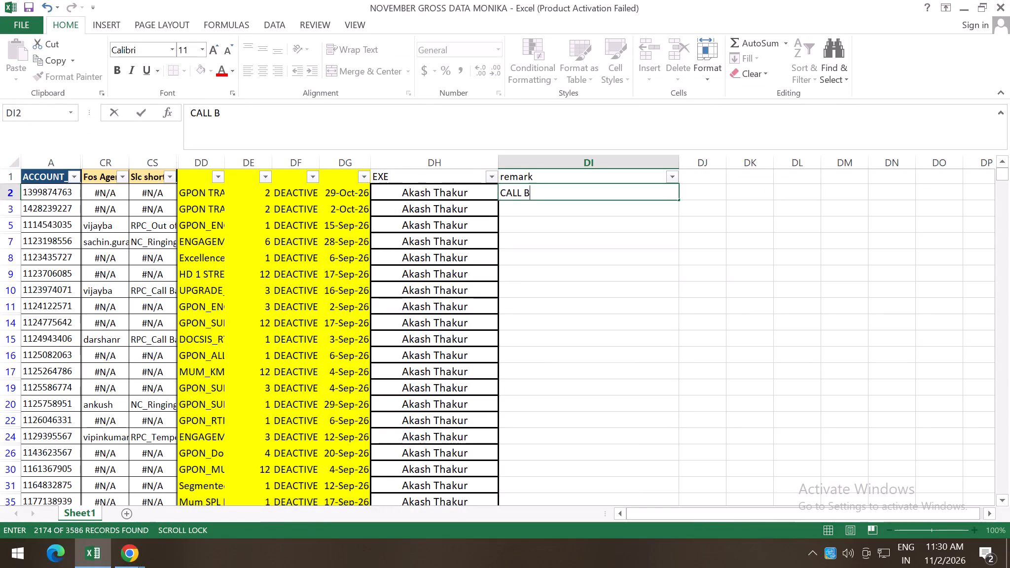
{"action": "left_click", "coordinate": [536, 212]}
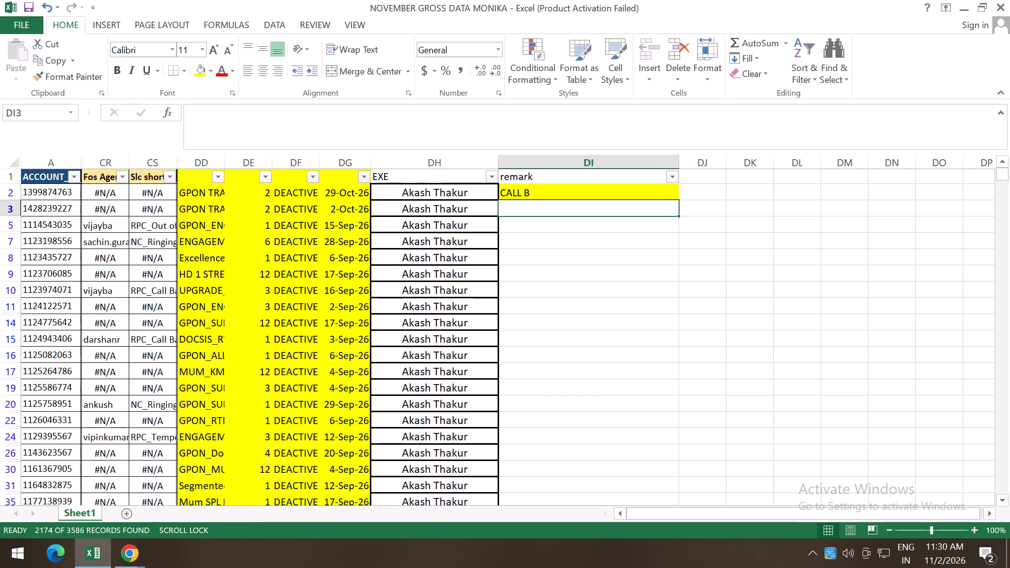
Copy the row 3 account number from cell A3 and bring up the open Chrome windows to switch to the browser.
{"action": "left_click", "coordinate": [63, 208]}
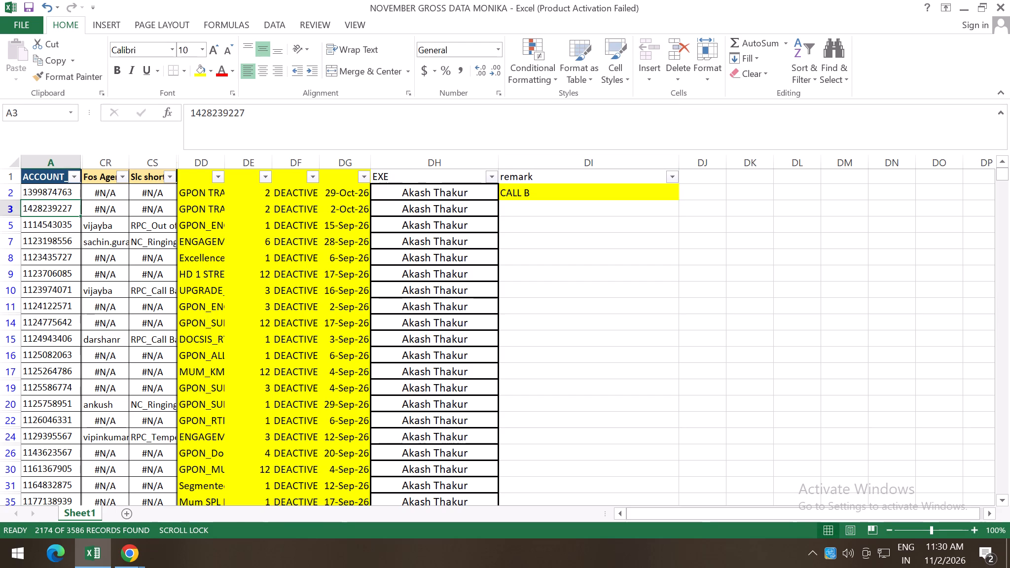
{"action": "key", "text": "ctrl+c"}
{"action": "left_click", "coordinate": [127, 561]}
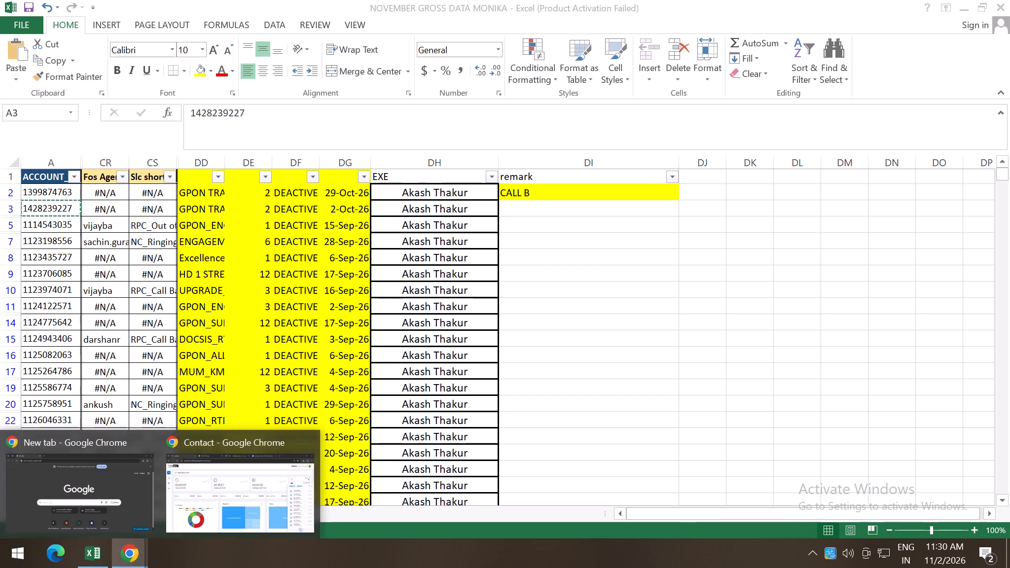
Switch to the Hathway OAP user summary in Chrome and look up the account number copied from row 3 of the workbook.
{"action": "left_click", "coordinate": [205, 479]}
{"action": "left_click", "coordinate": [464, 1]}
{"action": "scroll", "coordinate": [755, 88], "scroll_direction": "up", "scroll_amount": 2}
{"action": "left_click", "coordinate": [750, 82]}
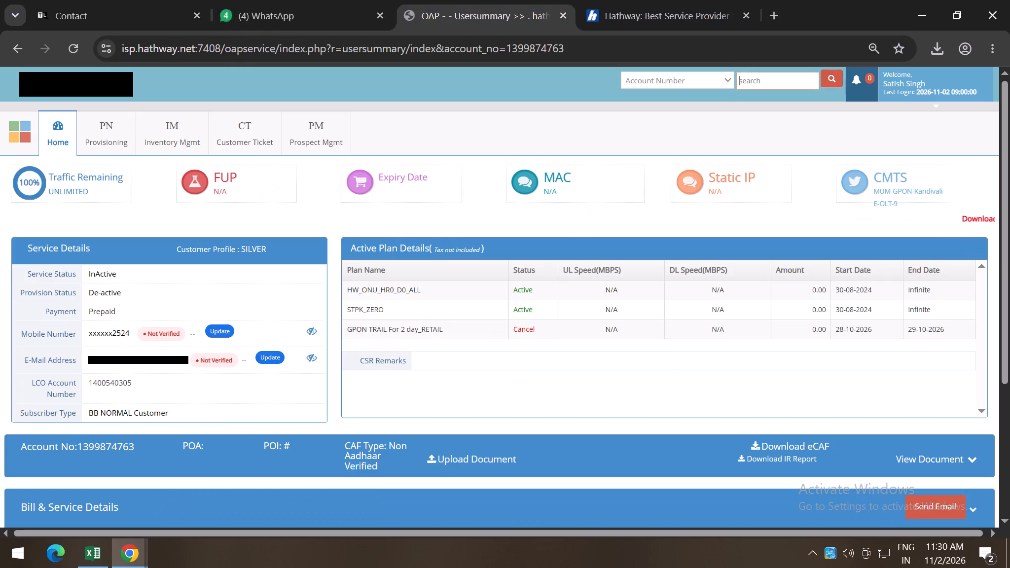
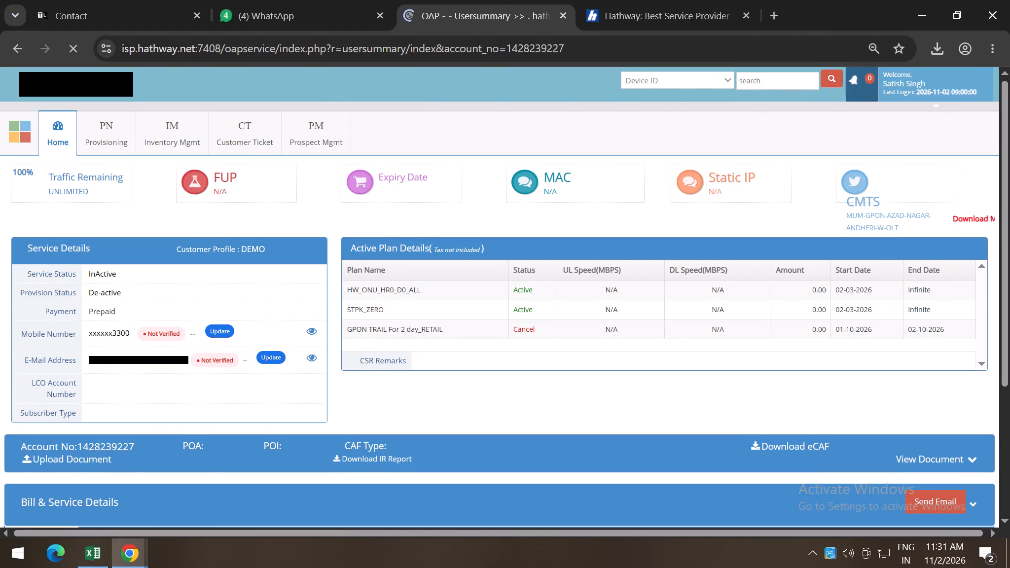
Reveal the customer's masked mobile number and e-mail address in the account's Service Details.
{"action": "left_click", "coordinate": [307, 331]}
{"action": "left_click", "coordinate": [310, 358]}
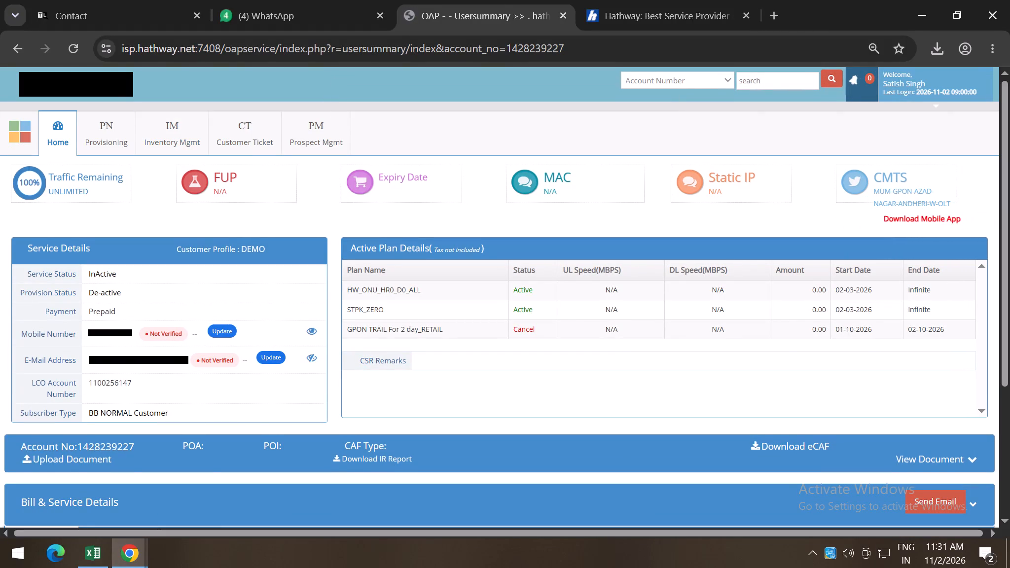
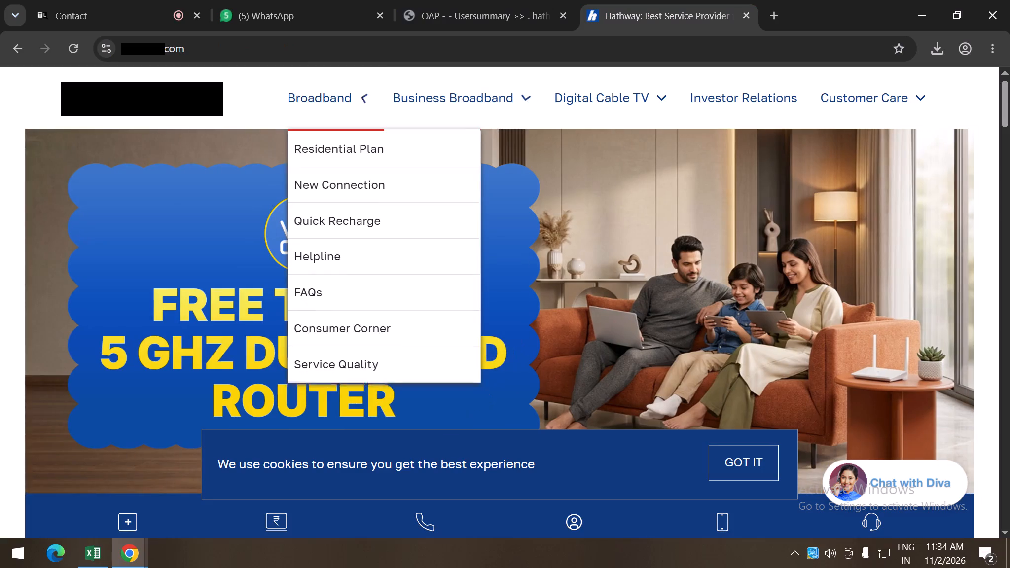
Open Hathway's Quick Recharge details form and fill in the copied customer account number and the captcha text.
{"action": "left_click", "coordinate": [340, 211]}
{"action": "left_click", "coordinate": [275, 339]}
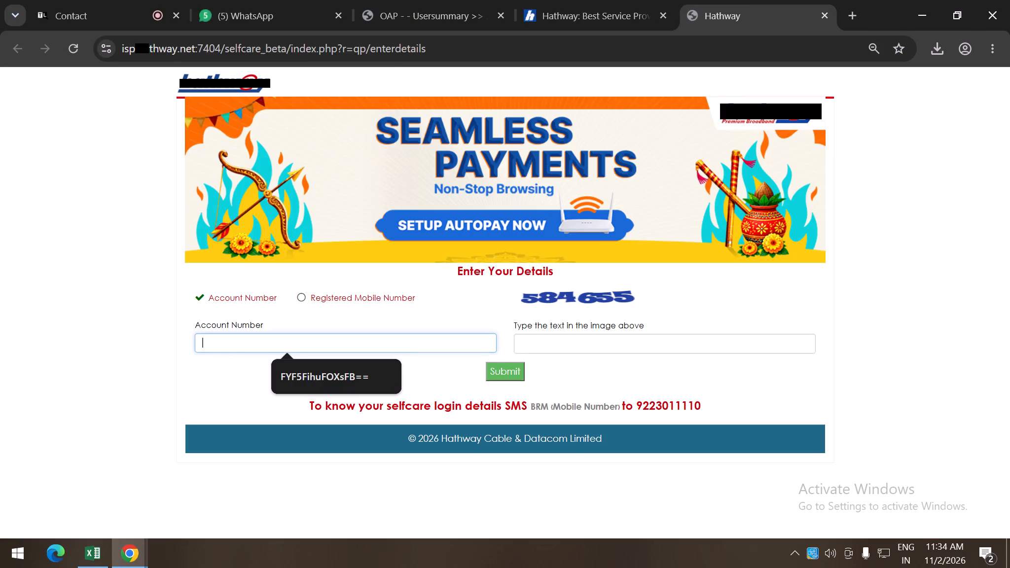
{"action": "key", "text": "ctrl+v"}
{"action": "left_click", "coordinate": [550, 348]}
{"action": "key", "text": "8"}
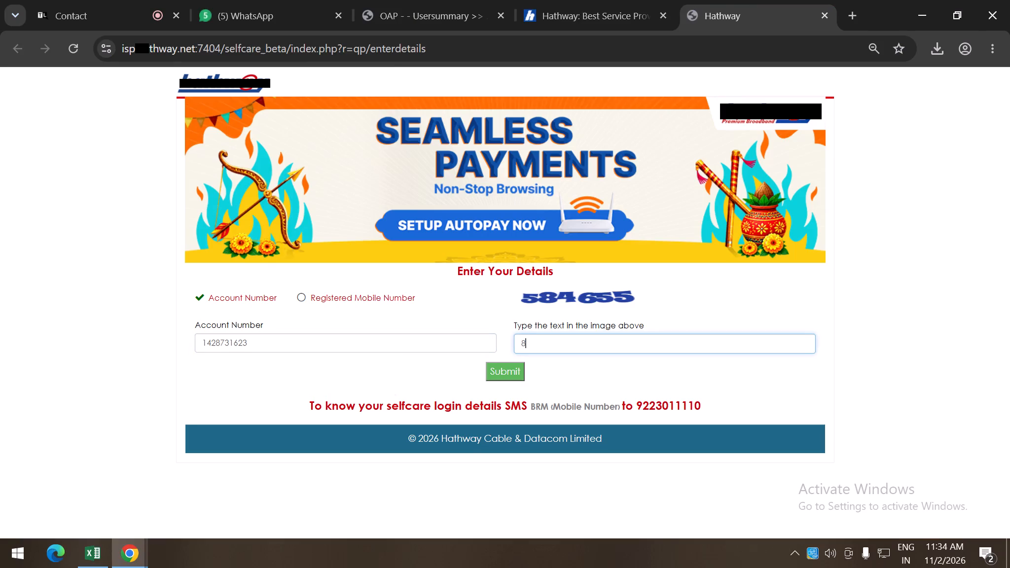
Complete the image verification text for the entered account number and submit the details to open the customer's quick pay page.
{"action": "key", "text": "BackSpace"}
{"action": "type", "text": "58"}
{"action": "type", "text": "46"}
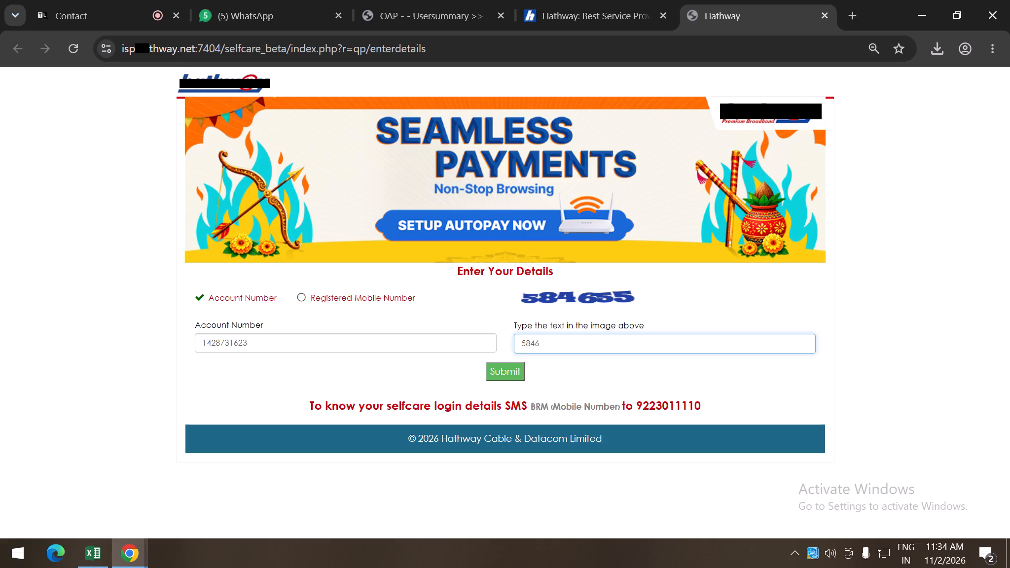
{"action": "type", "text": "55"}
{"action": "left_click", "coordinate": [521, 374]}
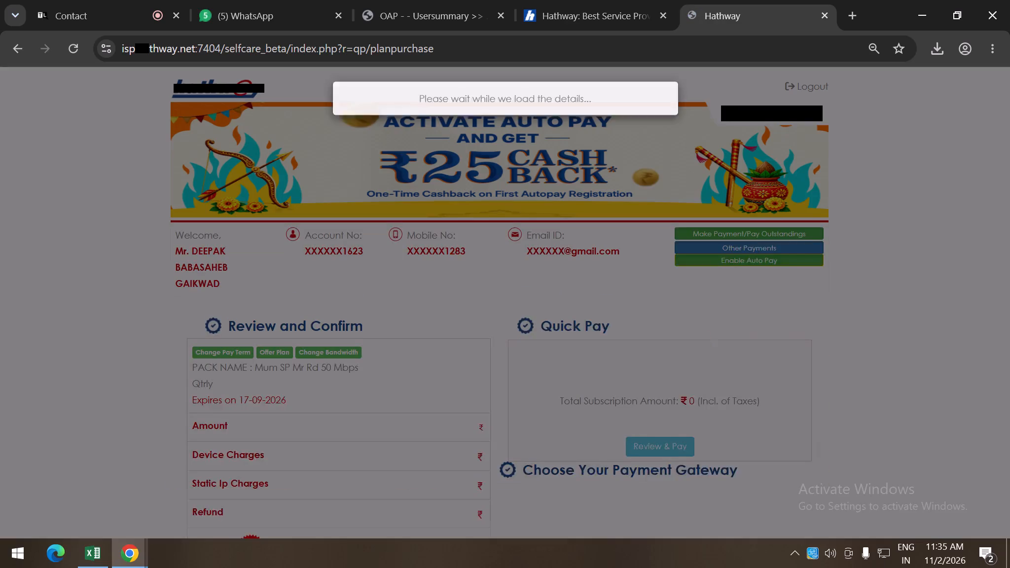
Start an outstanding payment for the account and proceed with Pay Other Amount instead of the 75MBPS speed upgrade plan.
{"action": "left_click", "coordinate": [689, 236]}
{"action": "scroll", "coordinate": [473, 360], "scroll_direction": "down", "scroll_amount": 6}
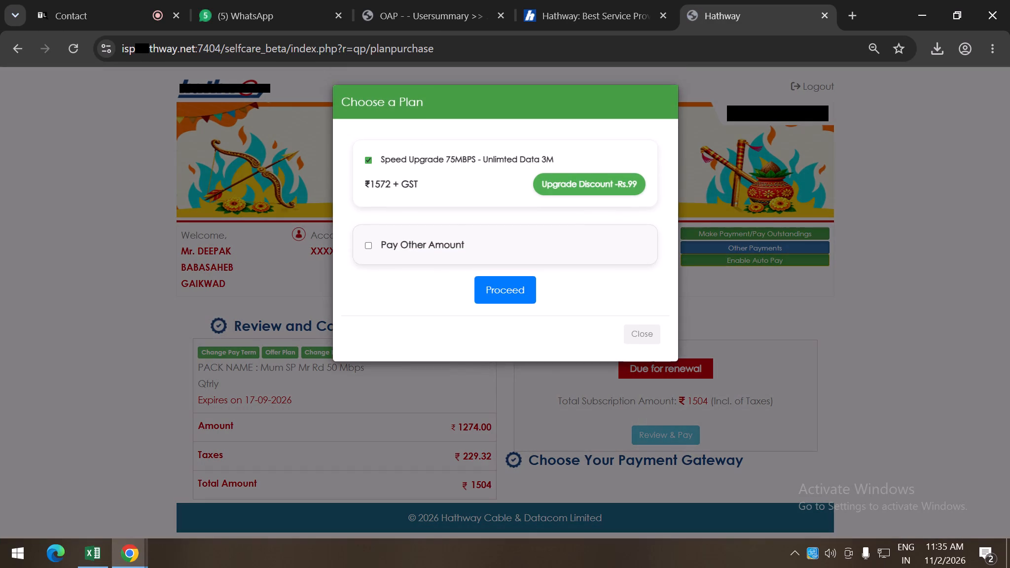
{"action": "left_click", "coordinate": [370, 247]}
{"action": "left_click", "coordinate": [508, 278]}
Change the payment gateway from Register Autopay to UPI-via apps like BHIM, PhonePe, giving up the AutoPay benefit.
{"action": "scroll", "coordinate": [530, 399], "scroll_direction": "down", "scroll_amount": 1}
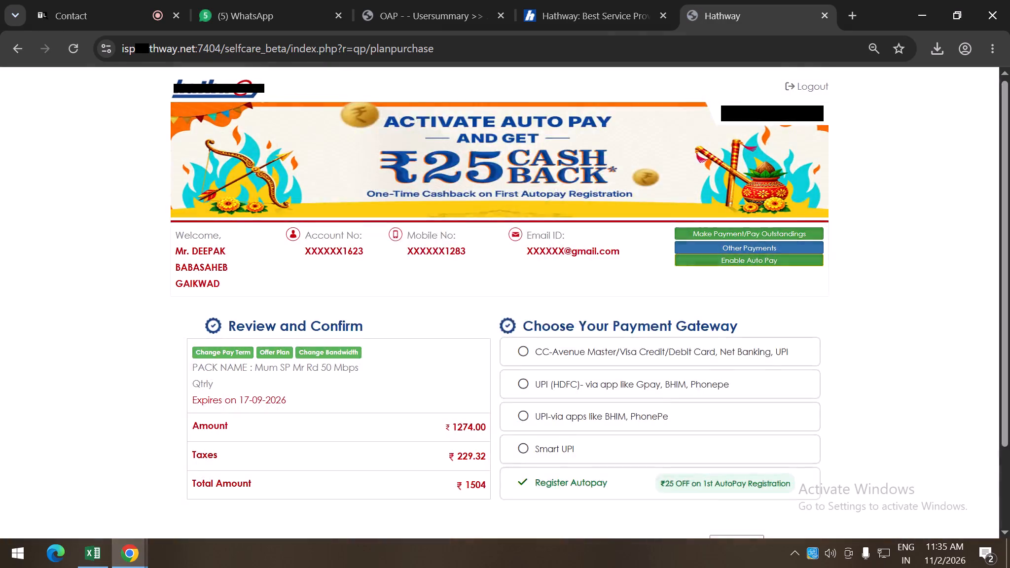
{"action": "scroll", "coordinate": [530, 411], "scroll_direction": "down", "scroll_amount": 2}
{"action": "left_click", "coordinate": [524, 315]}
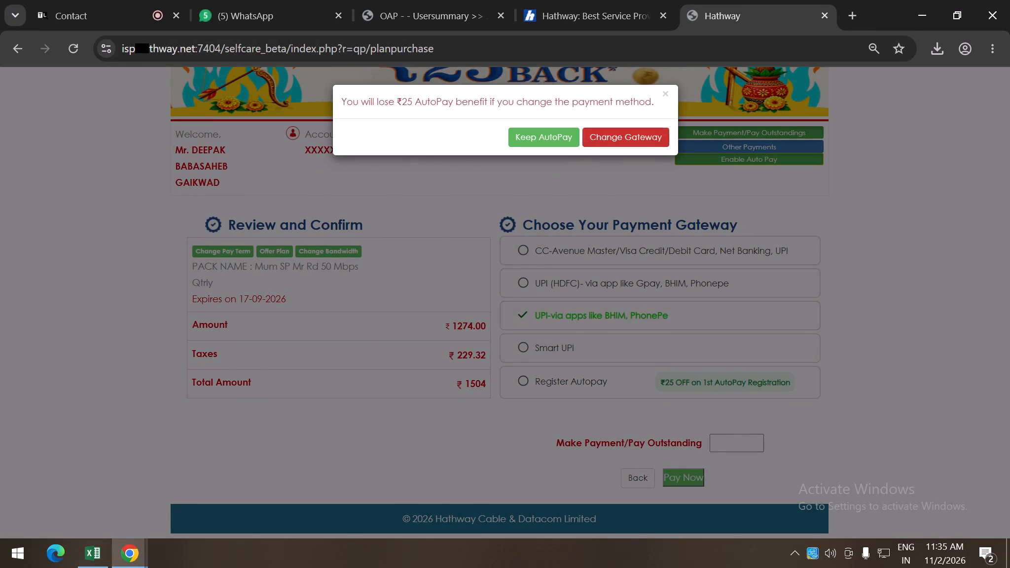
{"action": "left_click", "coordinate": [637, 135]}
Enter a Make Payment/Pay Outstanding amount of 1413 and proceed with the payment to Hathway.
{"action": "scroll", "coordinate": [663, 355], "scroll_direction": "down", "scroll_amount": 5}
{"action": "left_click", "coordinate": [737, 445]}
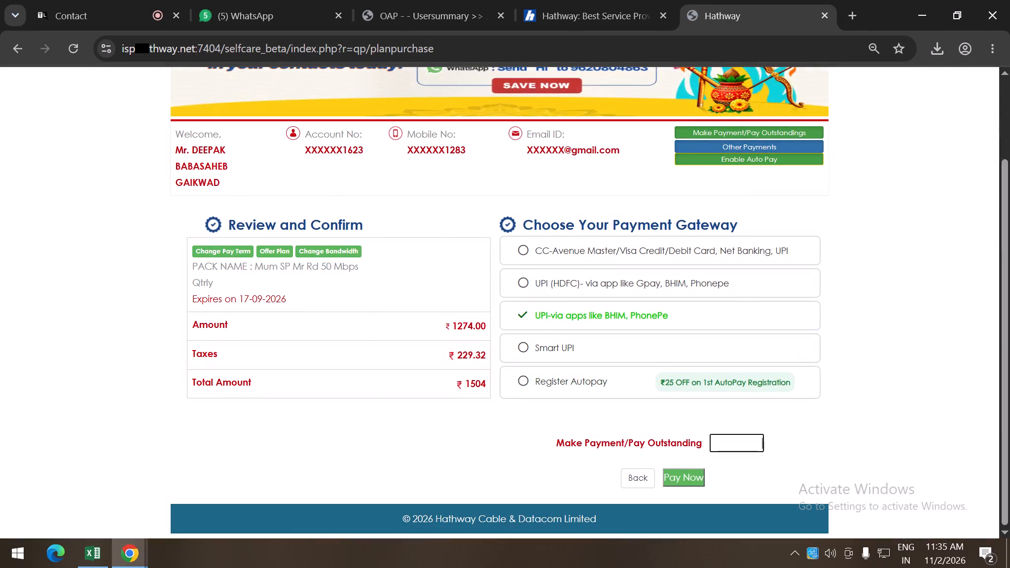
{"action": "type", "text": "1413"}
{"action": "left_click", "coordinate": [676, 479]}
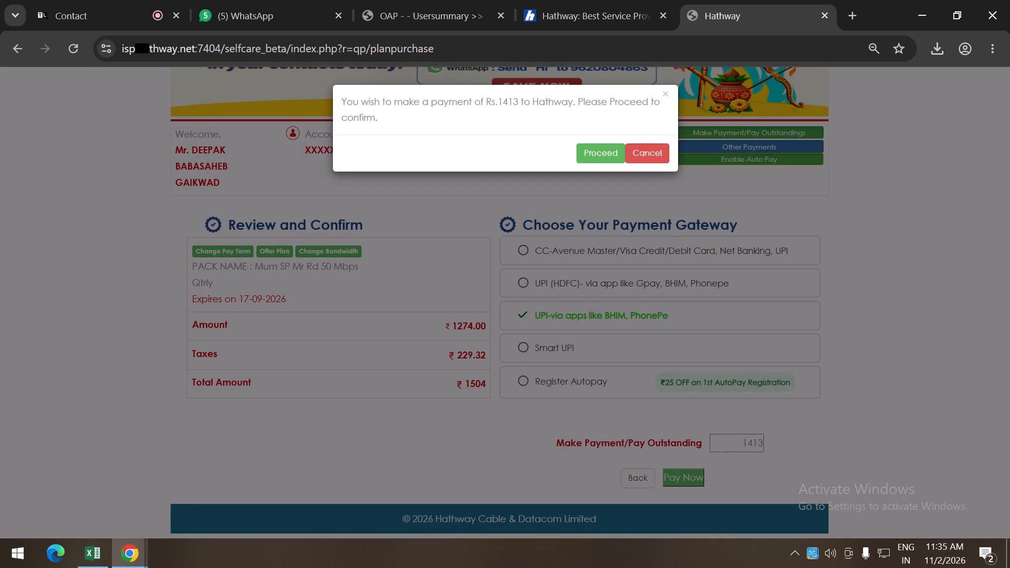
{"action": "left_click", "coordinate": [603, 148]}
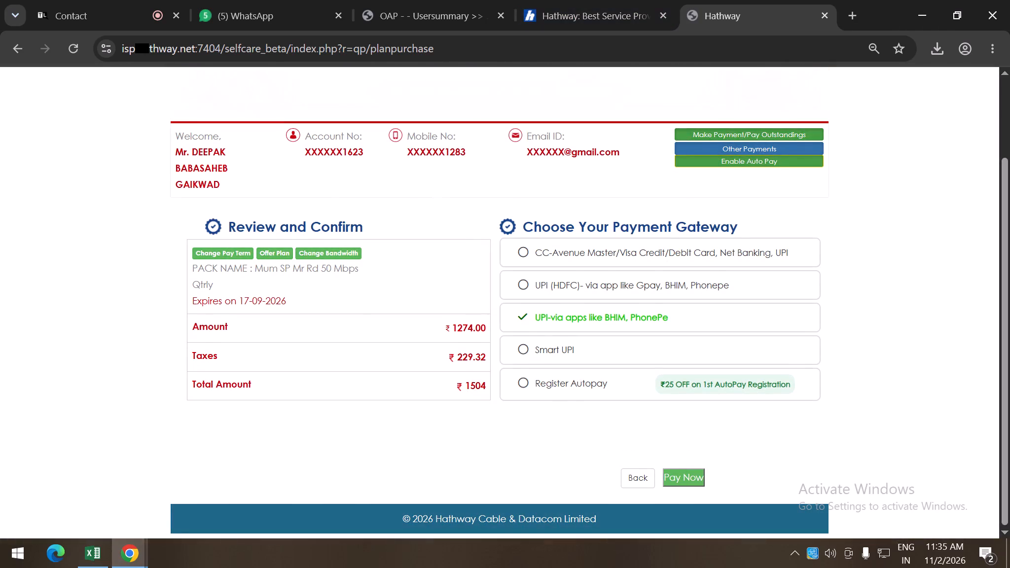
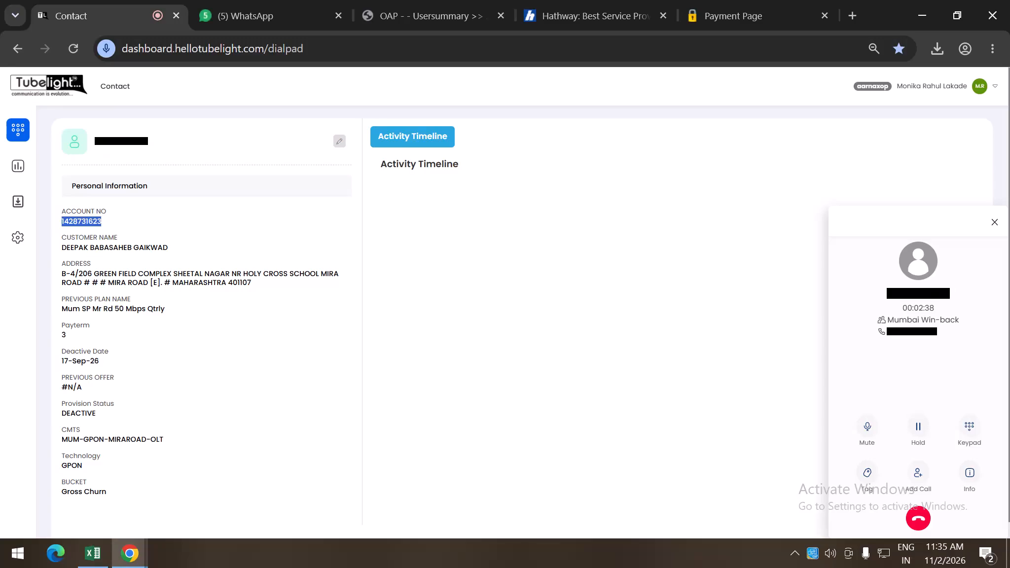
Copy the caller's account number from the Tubelight contact and search for it in OAP to view the customer's plan and service details.
{"action": "double_click", "coordinate": [92, 224]}
{"action": "key", "text": "ctrl+c"}
{"action": "left_click", "coordinate": [368, 0]}
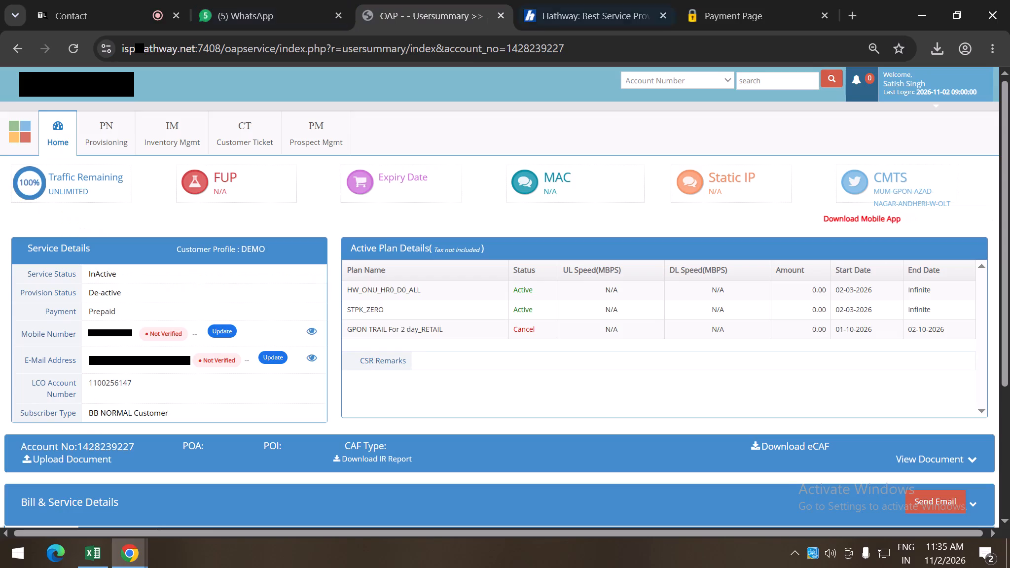
{"action": "left_click", "coordinate": [761, 82]}
{"action": "key", "text": "ctrl+v"}
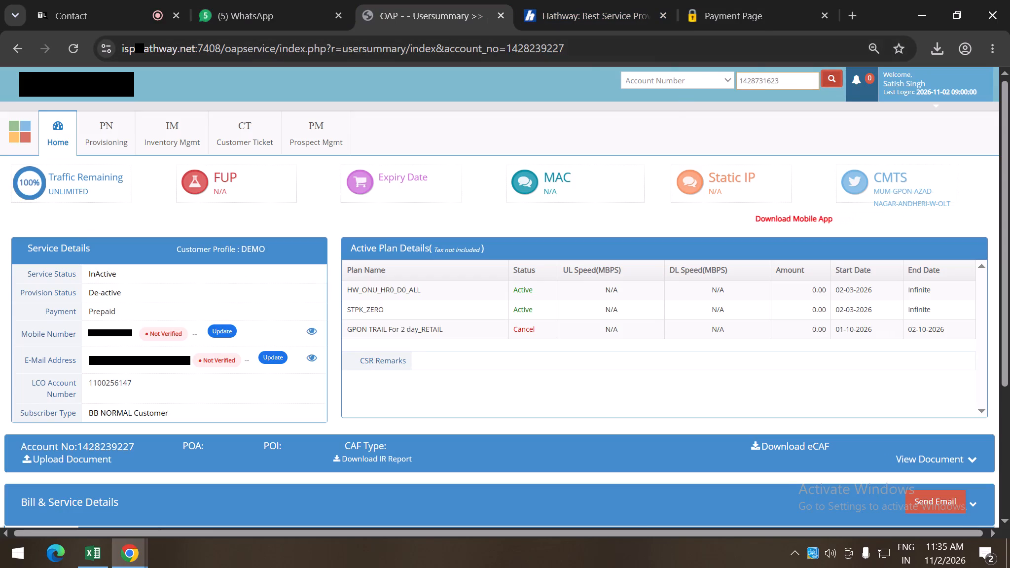
{"action": "left_click", "coordinate": [830, 75]}
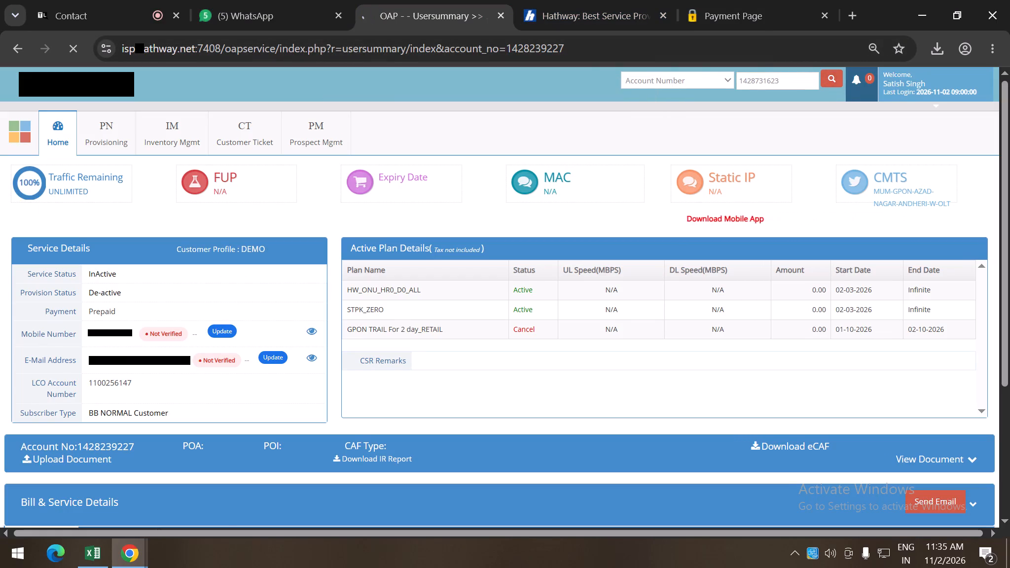
{"action": "scroll", "coordinate": [72, 340], "scroll_direction": "down", "scroll_amount": 7}
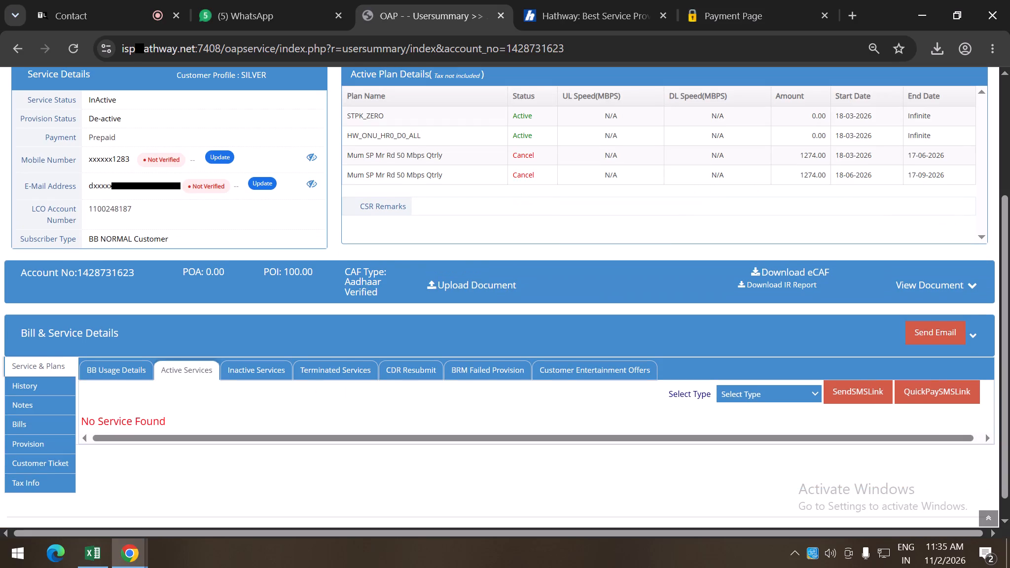
Select the account number shown above the Bill & Service Details section of the customer's OAP summary.
{"action": "double_click", "coordinate": [115, 279]}
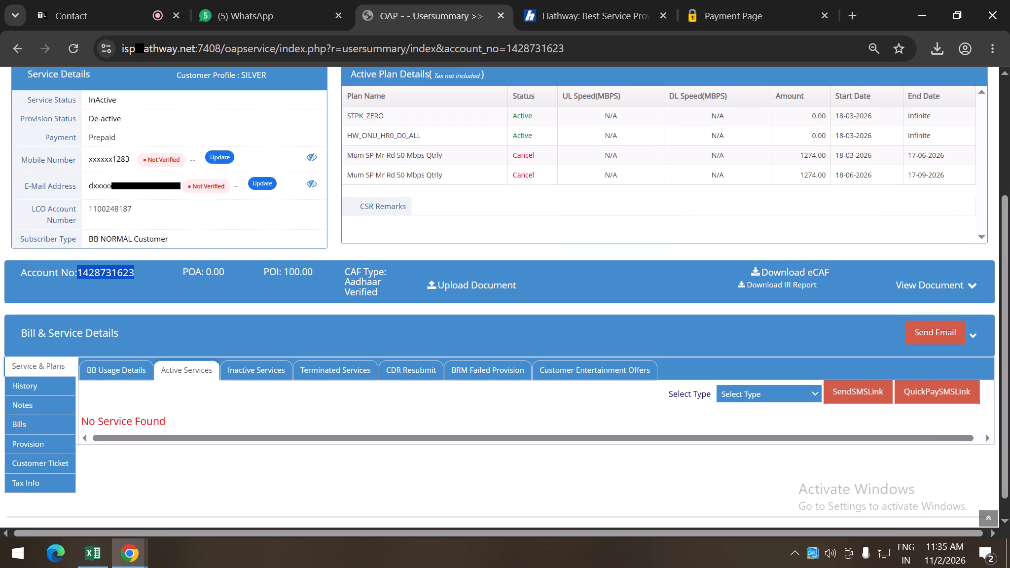
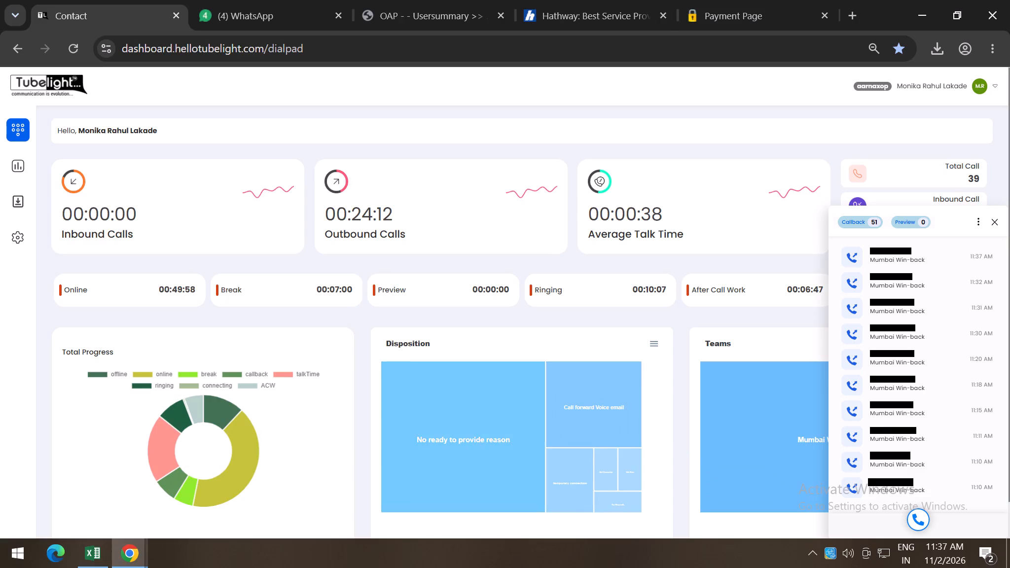
Refresh the customer's account summary in OAP and search its payment history for 2-October-2026 to 2-November-2026.
{"action": "left_click", "coordinate": [423, 0]}
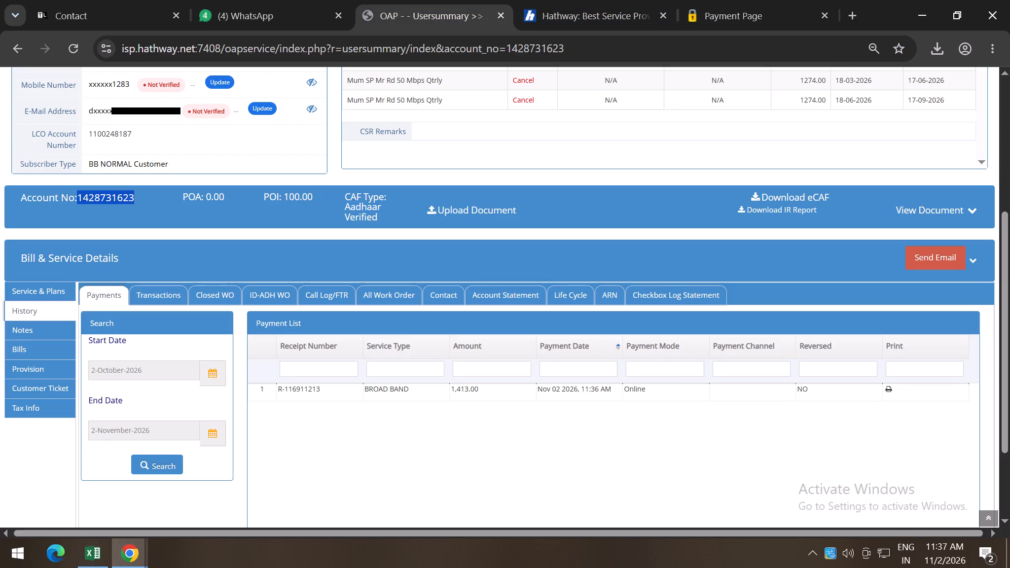
{"action": "left_click", "coordinate": [134, 198]}
{"action": "scroll", "coordinate": [148, 192], "scroll_direction": "up", "scroll_amount": 3}
{"action": "left_click", "coordinate": [76, 50]}
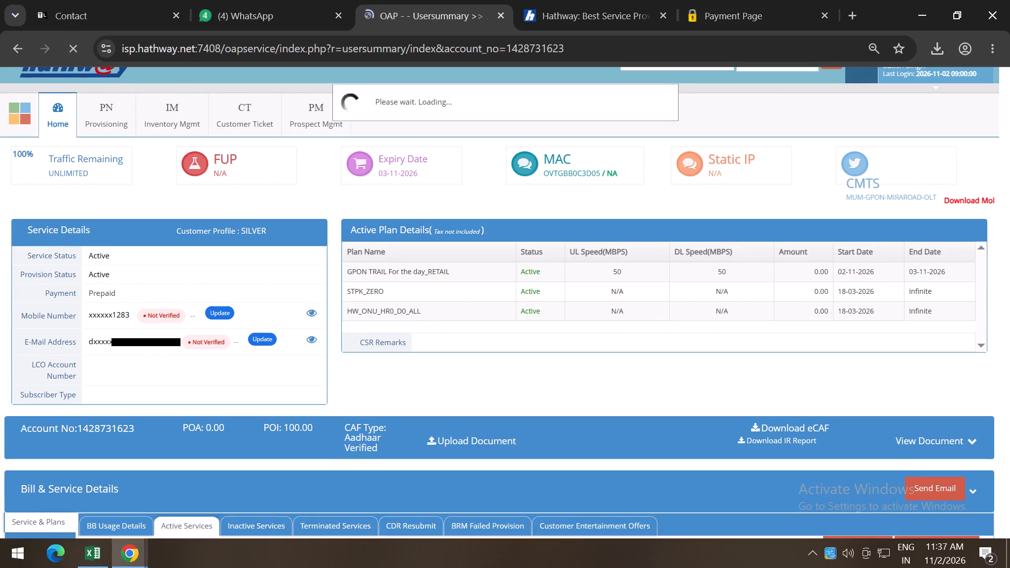
{"action": "scroll", "coordinate": [36, 446], "scroll_direction": "down", "scroll_amount": 5}
{"action": "left_click", "coordinate": [69, 301]}
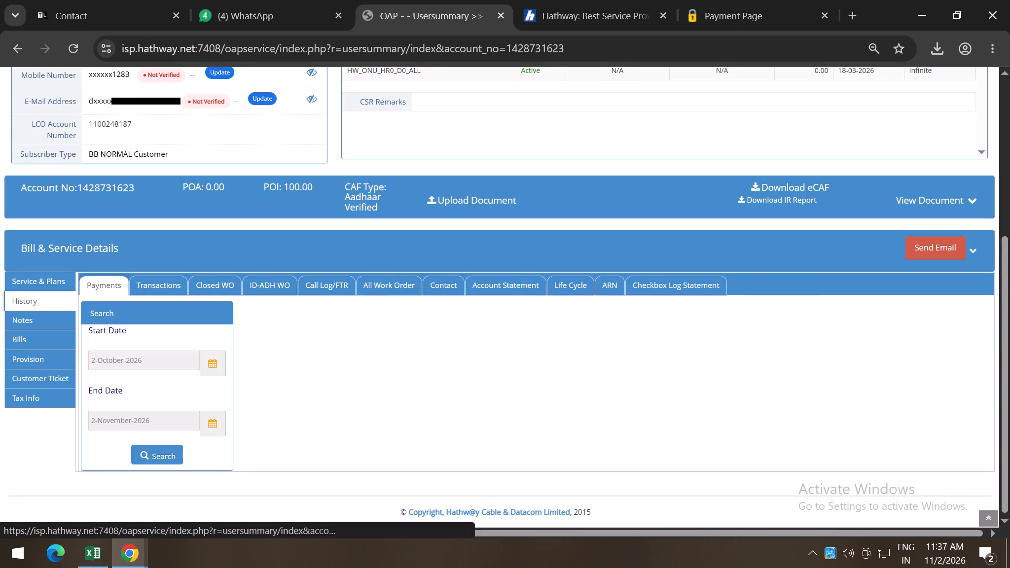
{"action": "left_click", "coordinate": [177, 453]}
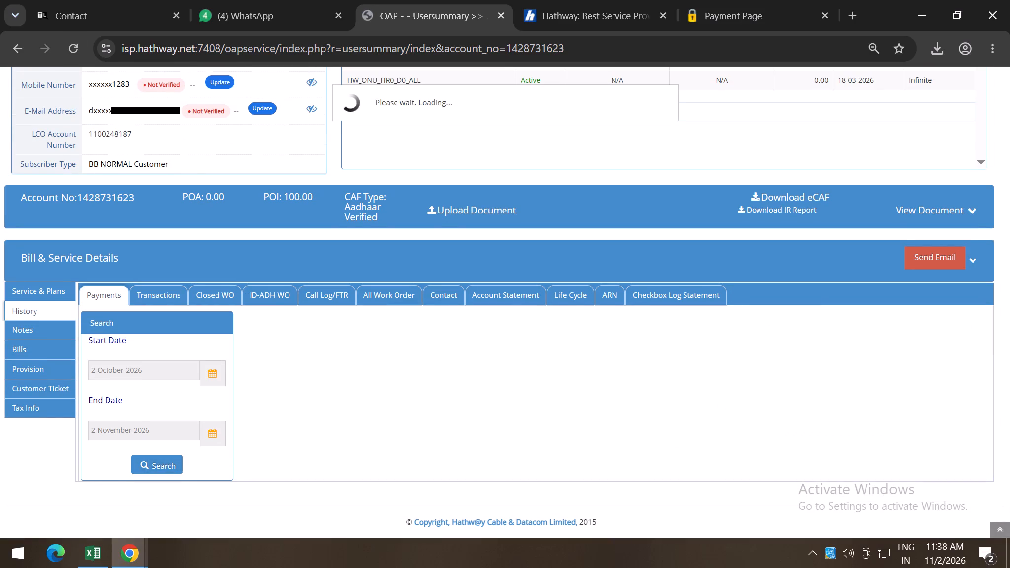
Review the account's expiry date and active plan details, and check the payment list for the renewal payment.
{"action": "scroll", "coordinate": [563, 316], "scroll_direction": "up", "scroll_amount": 5}
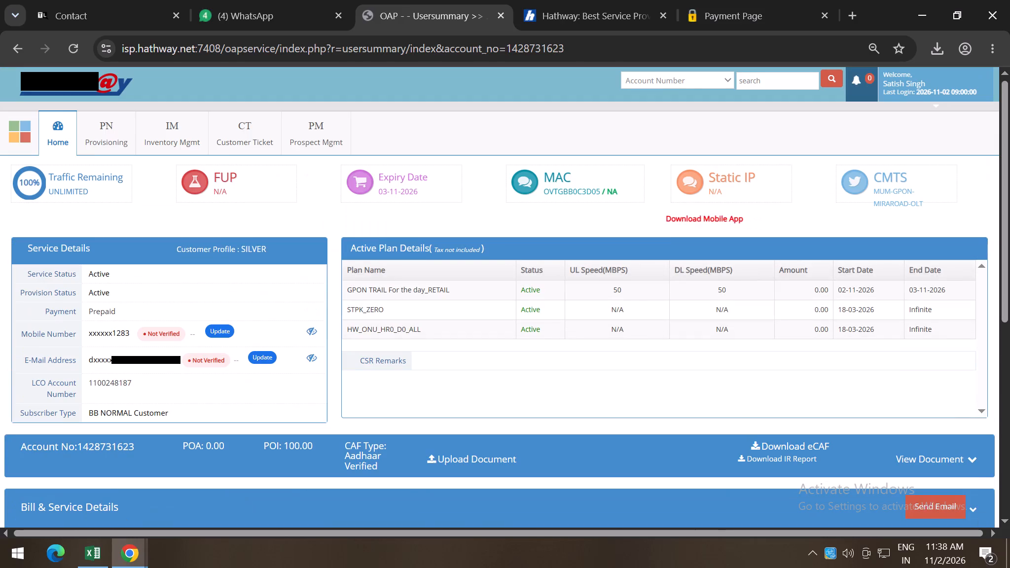
{"action": "double_click", "coordinate": [125, 447]}
{"action": "double_click", "coordinate": [126, 449]}
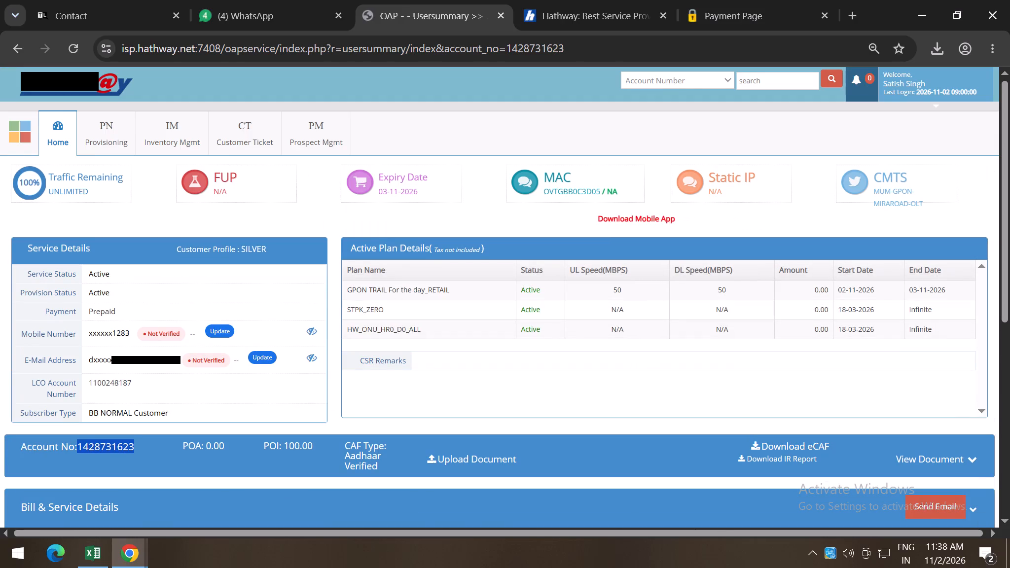
{"action": "left_click", "coordinate": [126, 449]}
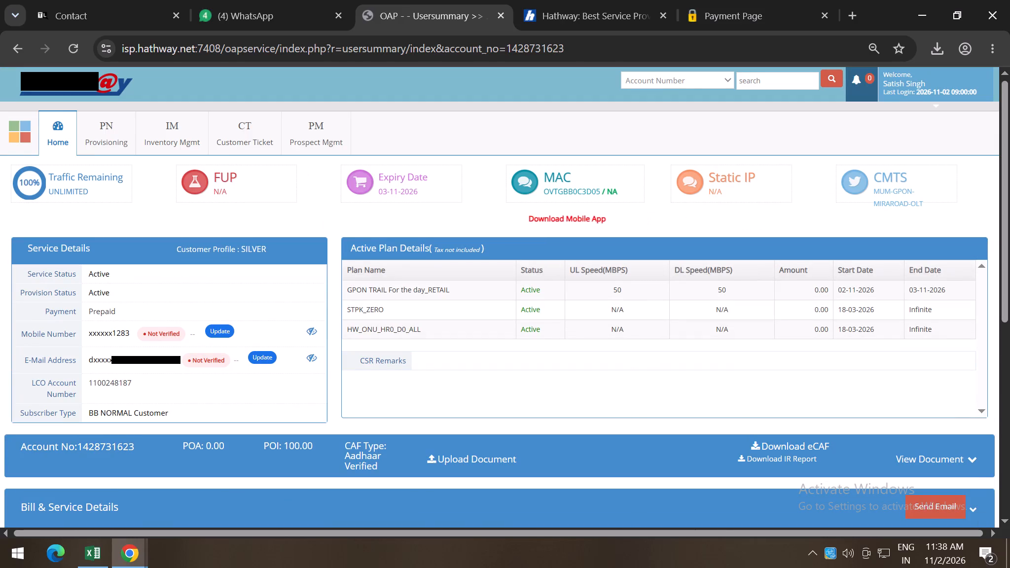
{"action": "scroll", "coordinate": [137, 451], "scroll_direction": "down", "scroll_amount": 2}
{"action": "scroll", "coordinate": [196, 388], "scroll_direction": "down", "scroll_amount": 2}
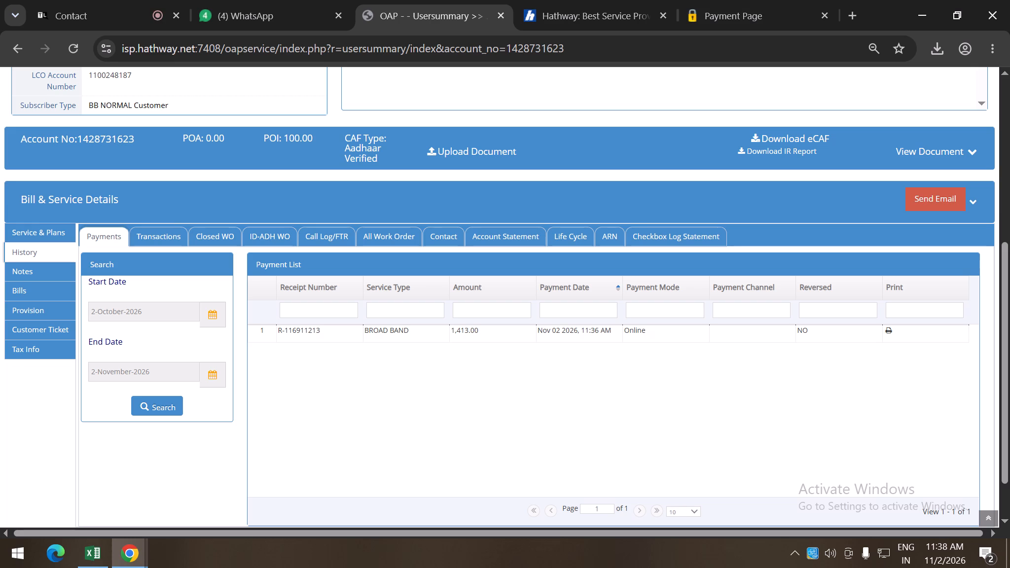
Switch to the Tubelight contact page to view the customer details for the active Mumbai Win-back call.
{"action": "left_click", "coordinate": [70, 0]}
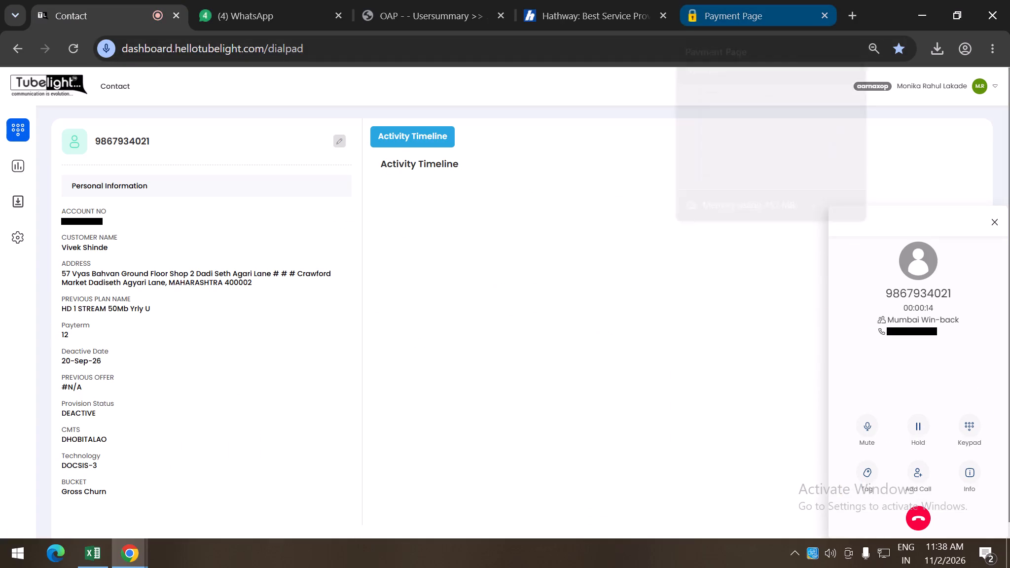
Close the Payment Page left open from the previous customer's payment.
{"action": "left_click", "coordinate": [824, 20]}
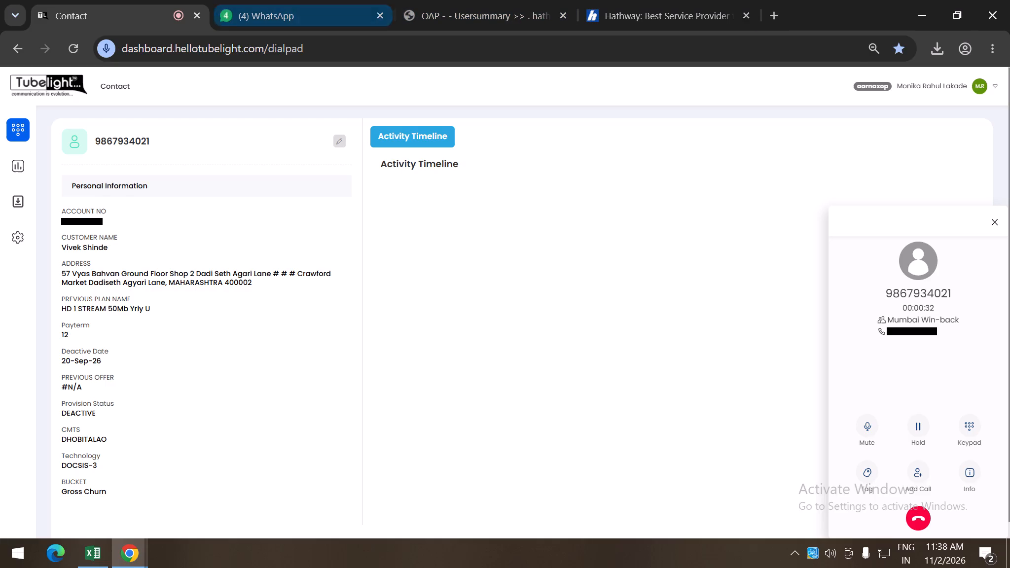
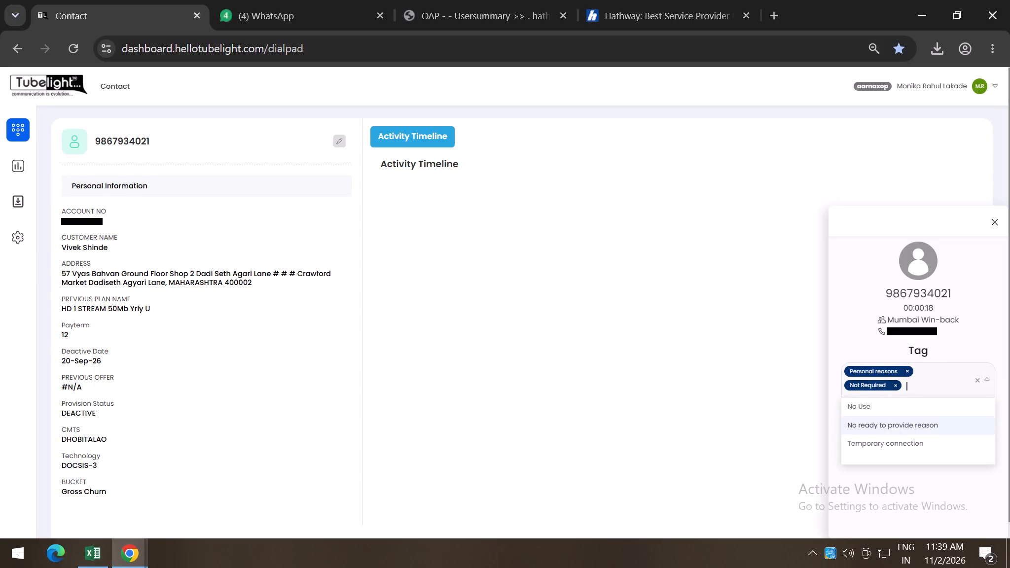
Complete the tagging of the Mumbai Win-back call by adding No ready to provide reason after Personal reasons and Not Required.
{"action": "left_click", "coordinate": [918, 432]}
{"action": "left_click", "coordinate": [914, 462]}
Return to the customer's OAP account summary to review the expiry date and active plan details.
{"action": "left_click", "coordinate": [439, 0]}
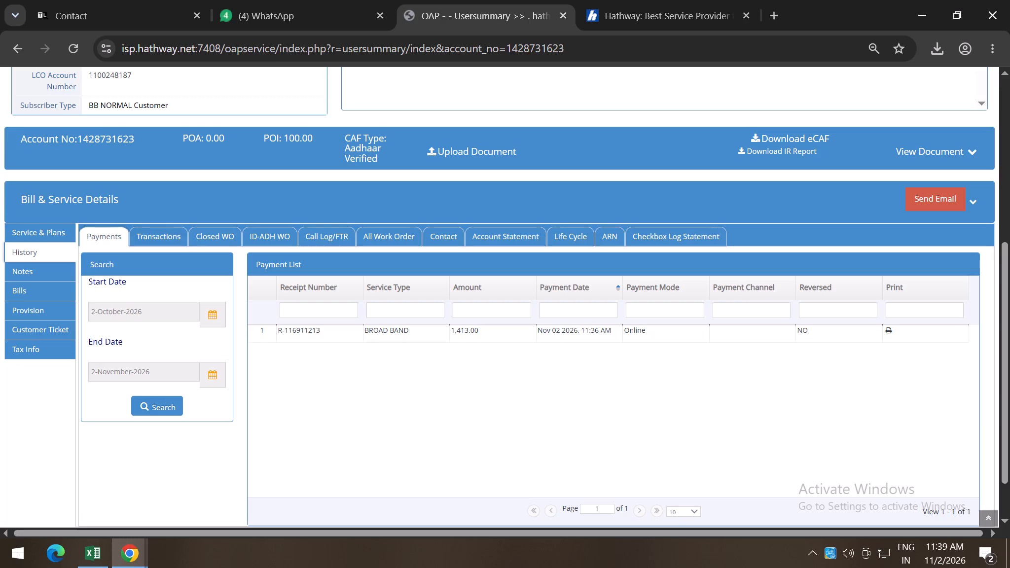
{"action": "scroll", "coordinate": [231, 363], "scroll_direction": "up", "scroll_amount": 3}
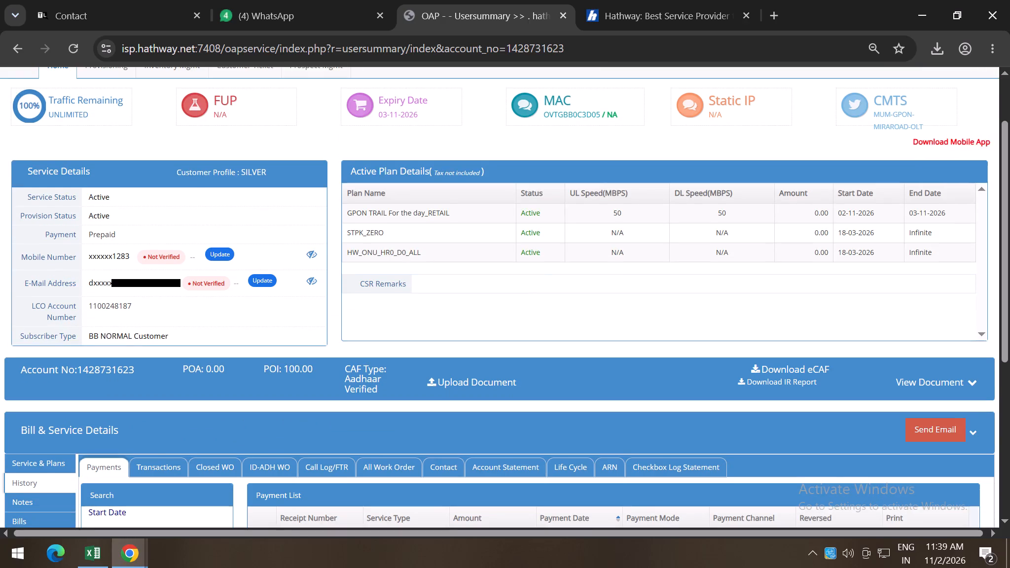
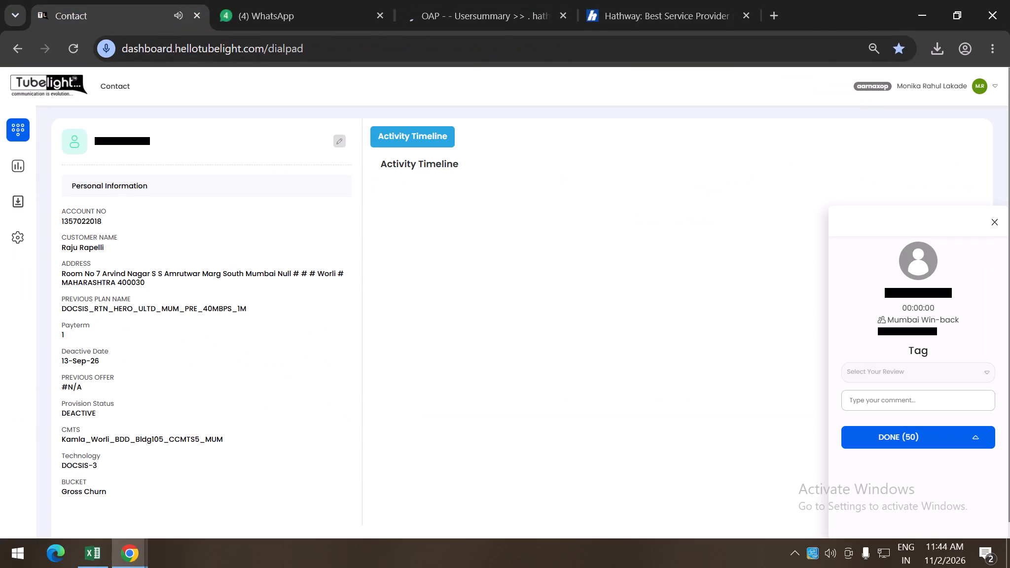
Tag the active Mumbai Win-back call with Personal reasons and Not Required, and submit the call as done.
{"action": "left_click", "coordinate": [888, 375]}
{"action": "scroll", "coordinate": [884, 434], "scroll_direction": "down", "scroll_amount": 1}
{"action": "left_click", "coordinate": [886, 423]}
{"action": "left_click", "coordinate": [926, 370]}
{"action": "left_click", "coordinate": [892, 424]}
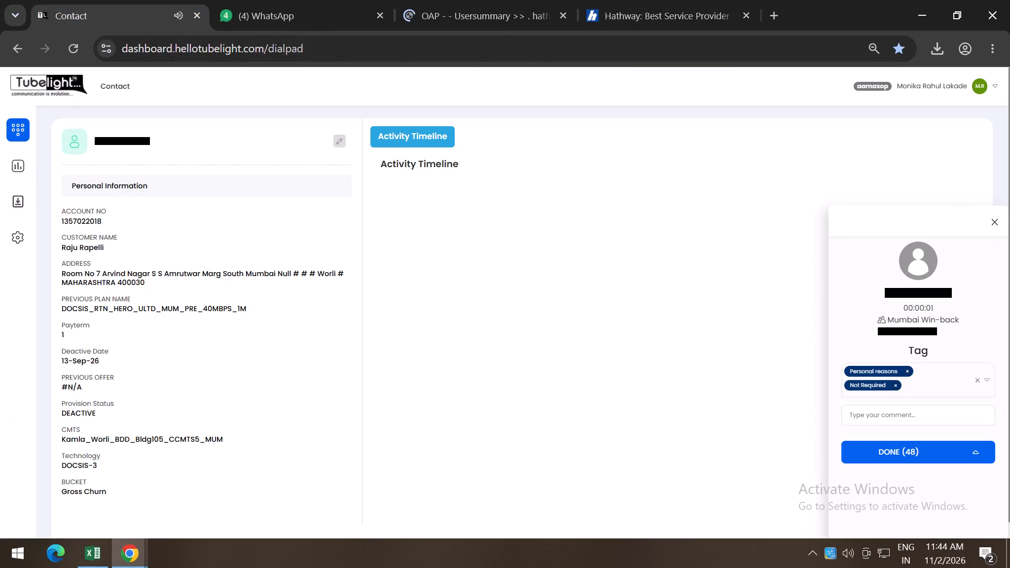
{"action": "left_click_drag", "start_coordinate": [929, 371], "coordinate": [923, 397]}
{"action": "left_click", "coordinate": [913, 439]}
{"action": "left_click", "coordinate": [912, 461]}
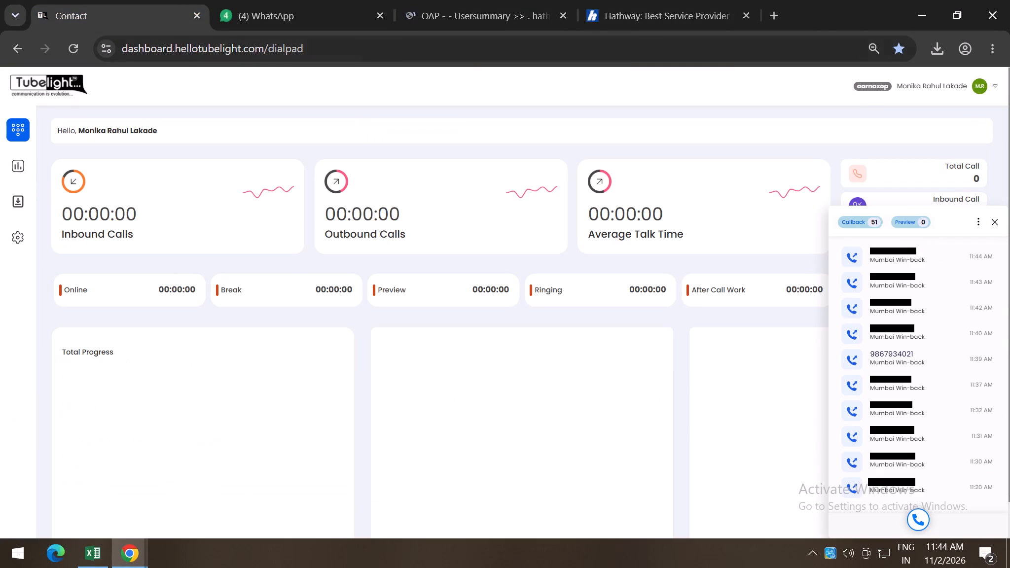
Switch to the customer's account summary in OAP and open the Create Call Log / FTR form under Customer Ticket.
{"action": "left_click", "coordinate": [510, 9]}
{"action": "scroll", "coordinate": [94, 474], "scroll_direction": "down", "scroll_amount": 3}
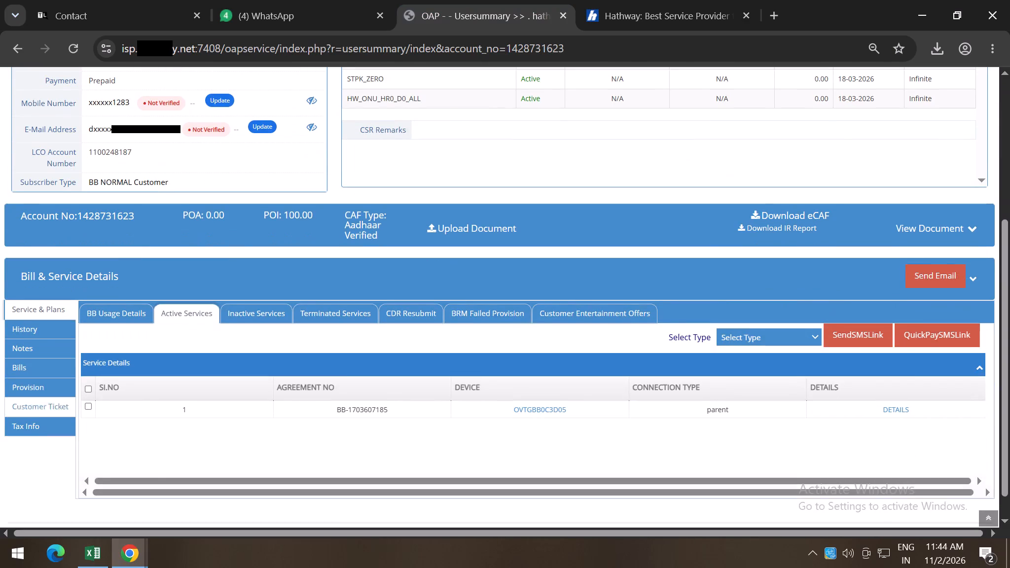
{"action": "left_click", "coordinate": [55, 406]}
{"action": "scroll", "coordinate": [416, 429], "scroll_direction": "down", "scroll_amount": 2}
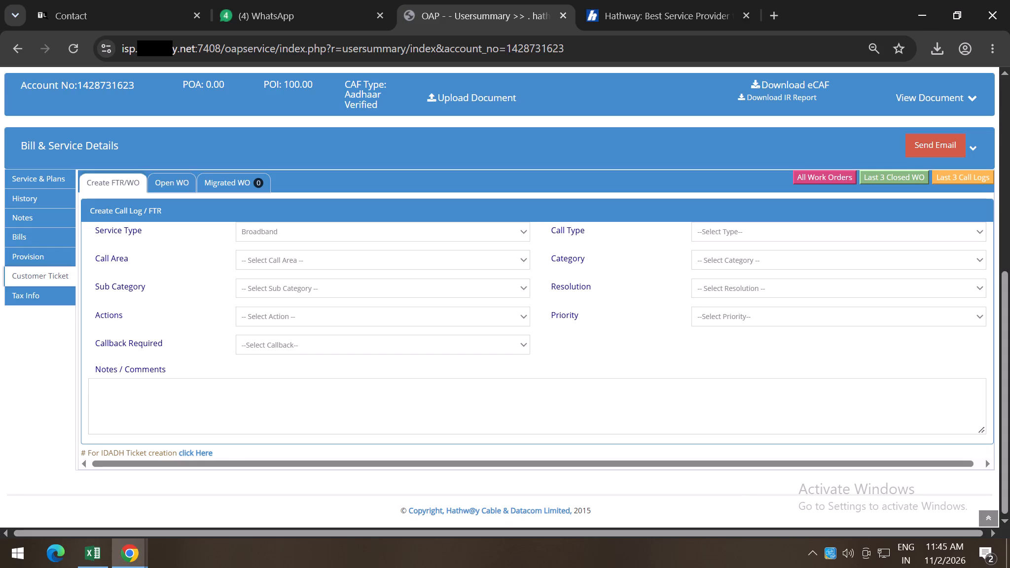
Classify the new broadband ticket as call type CC GPON RF, call area Request, category Cable Re-Route, sub category Within Premises.
{"action": "left_click", "coordinate": [736, 231]}
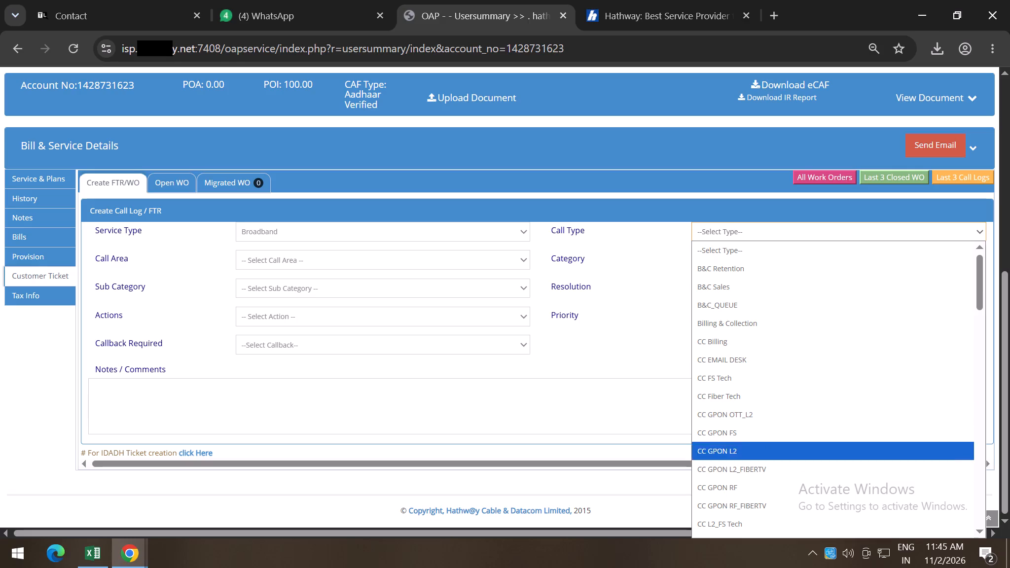
{"action": "scroll", "coordinate": [748, 395], "scroll_direction": "down", "scroll_amount": 2}
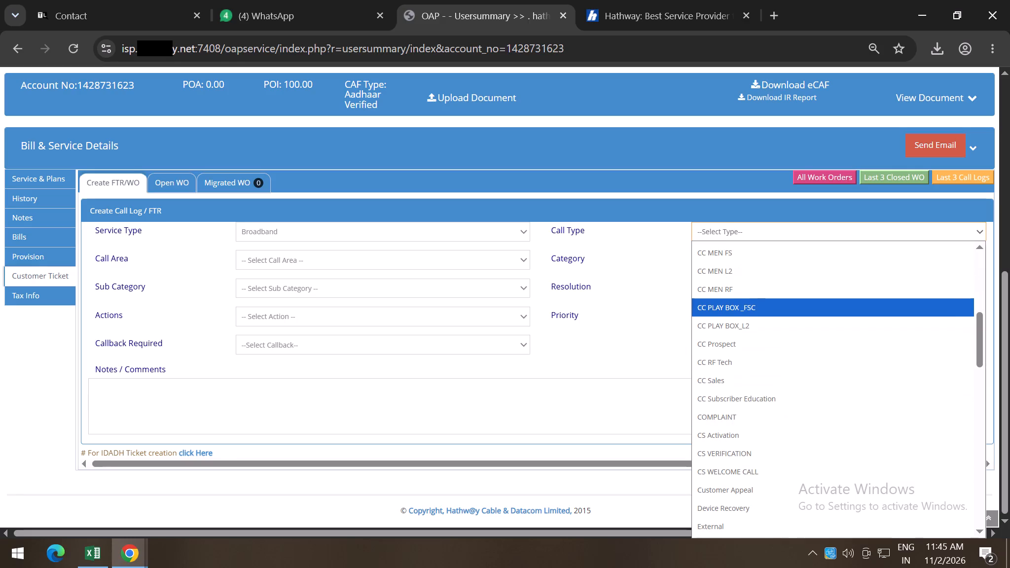
{"action": "scroll", "coordinate": [736, 314], "scroll_direction": "up", "scroll_amount": 1}
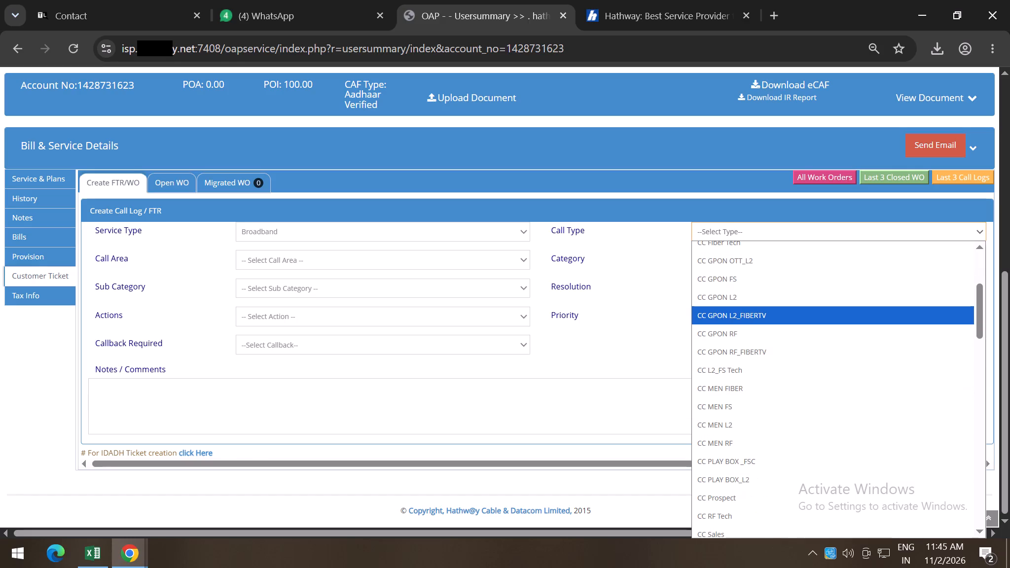
{"action": "left_click", "coordinate": [733, 333]}
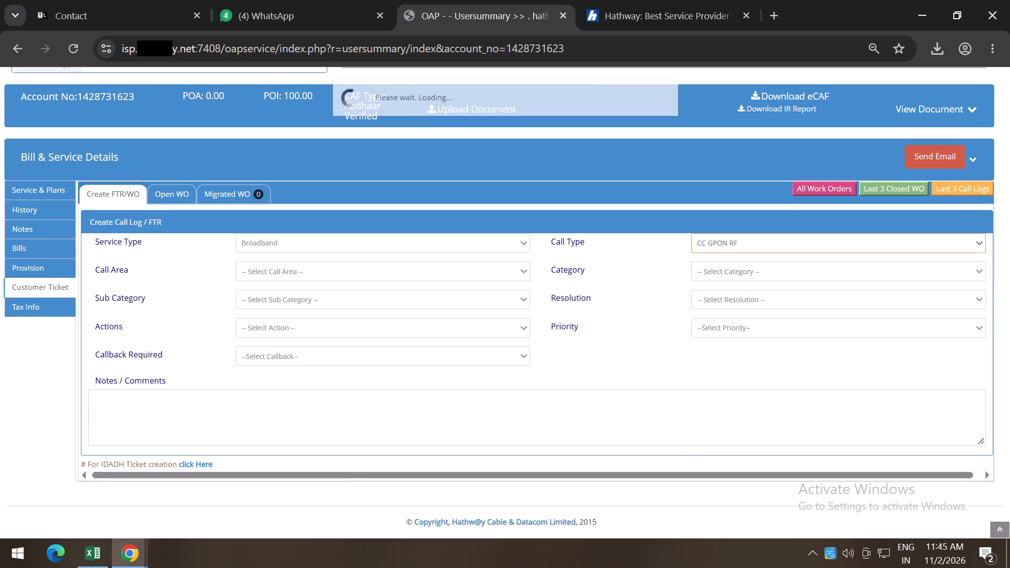
{"action": "left_click", "coordinate": [258, 270]}
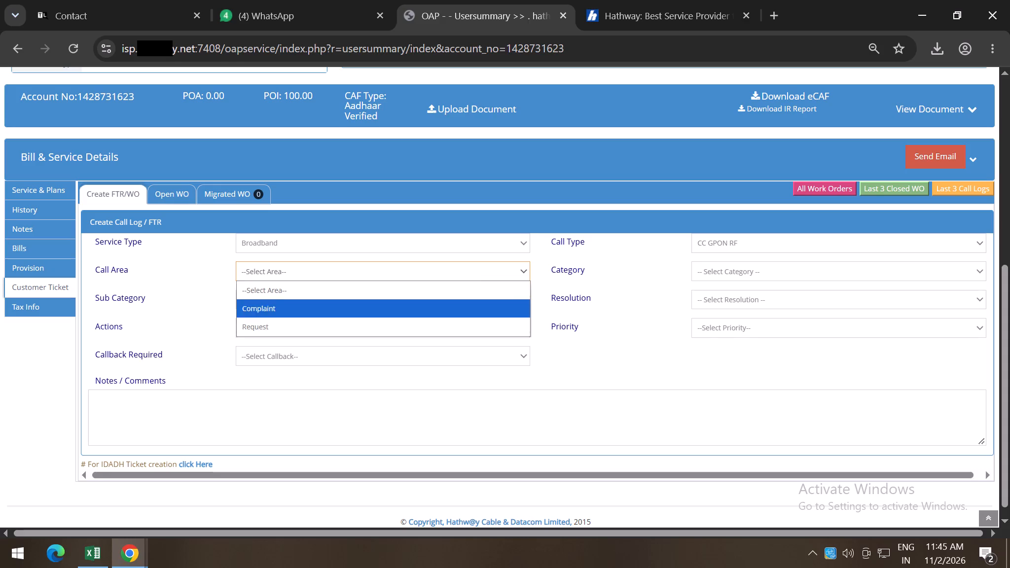
{"action": "left_click", "coordinate": [263, 329]}
{"action": "left_click", "coordinate": [716, 277]}
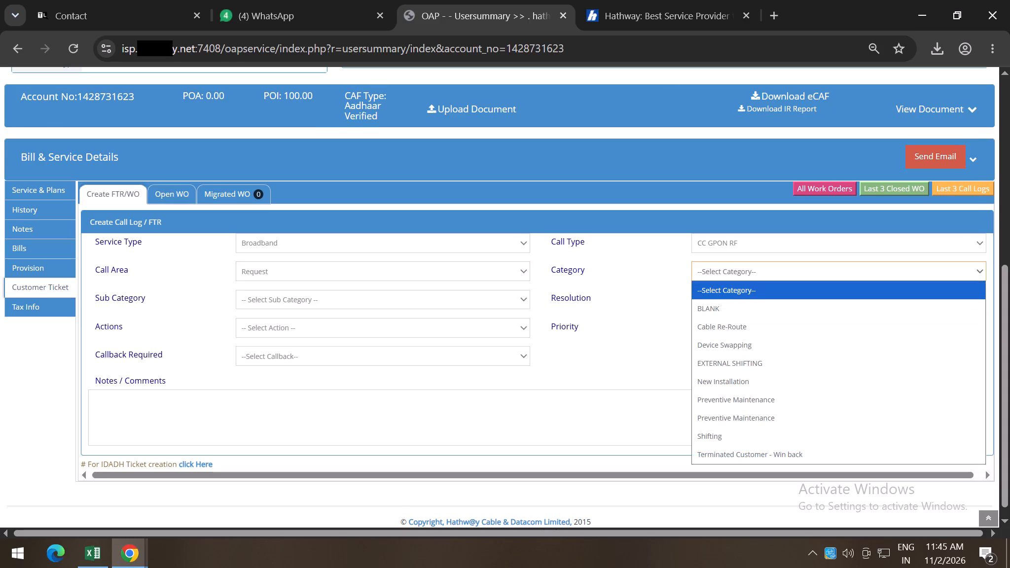
{"action": "left_click", "coordinate": [733, 325]}
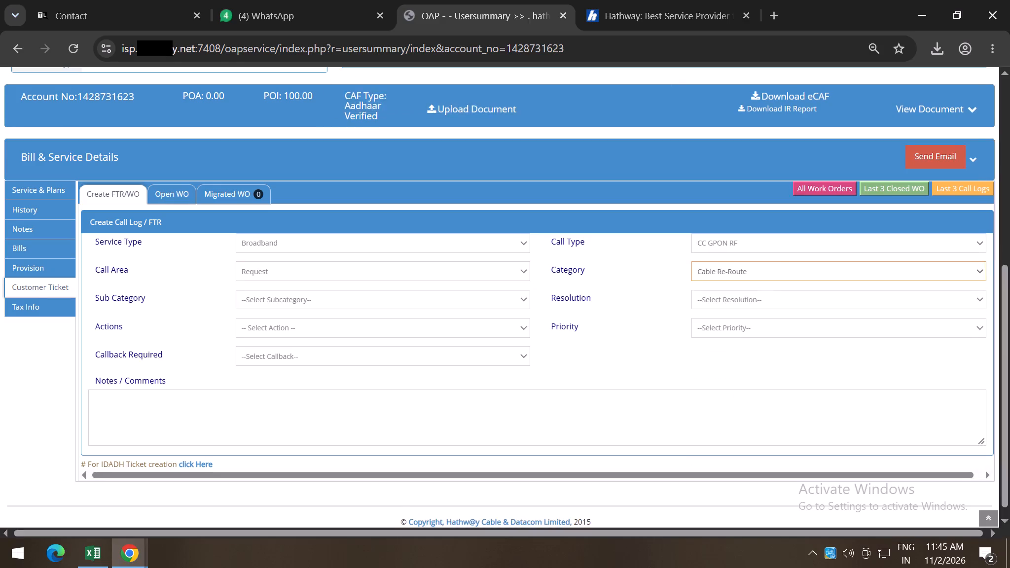
{"action": "left_click", "coordinate": [267, 304]}
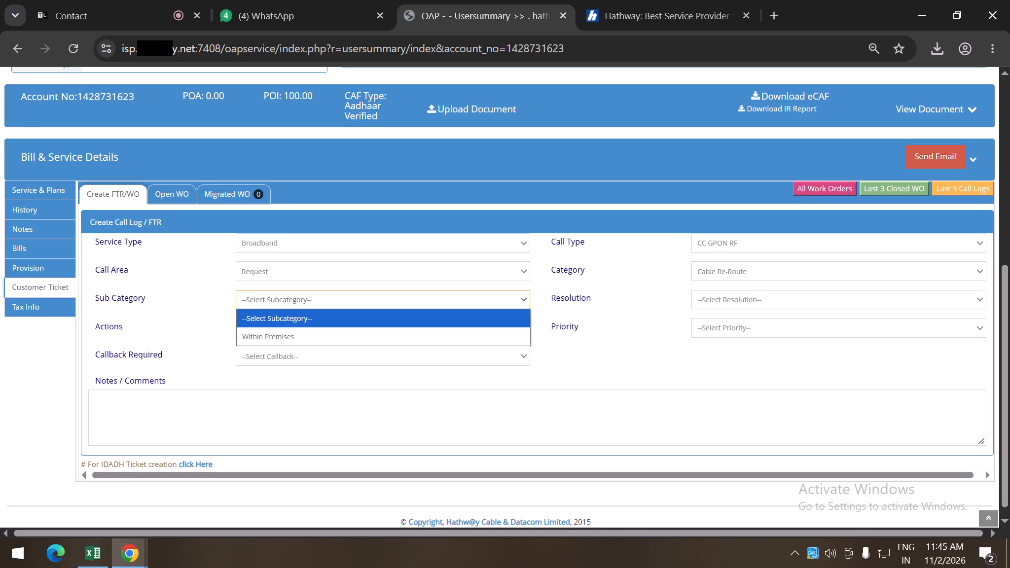
{"action": "left_click", "coordinate": [273, 332]}
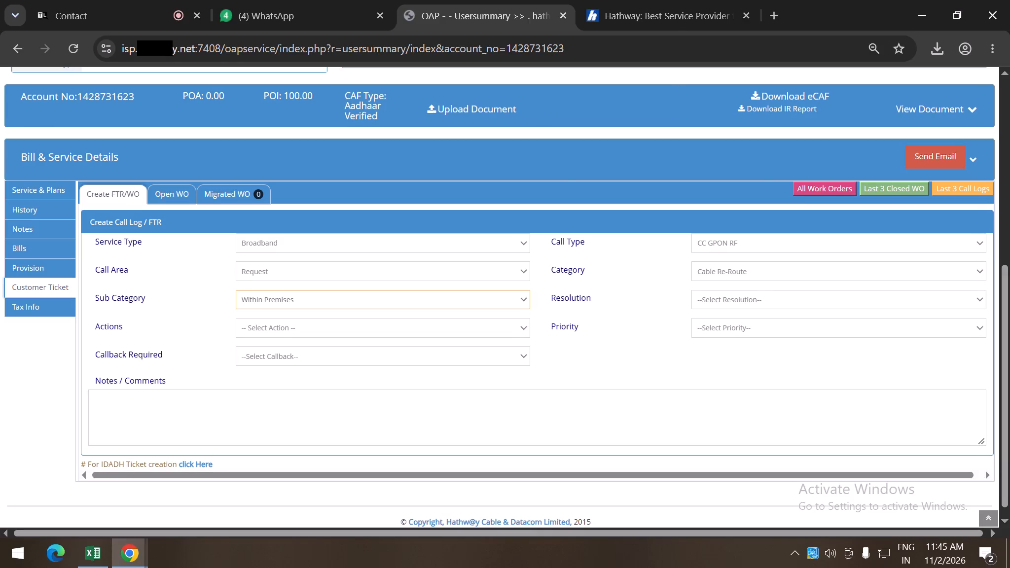
Set the ticket's handling to resolution SR Raised, action Escalated to RF and priority Escalation.
{"action": "left_click", "coordinate": [730, 298]}
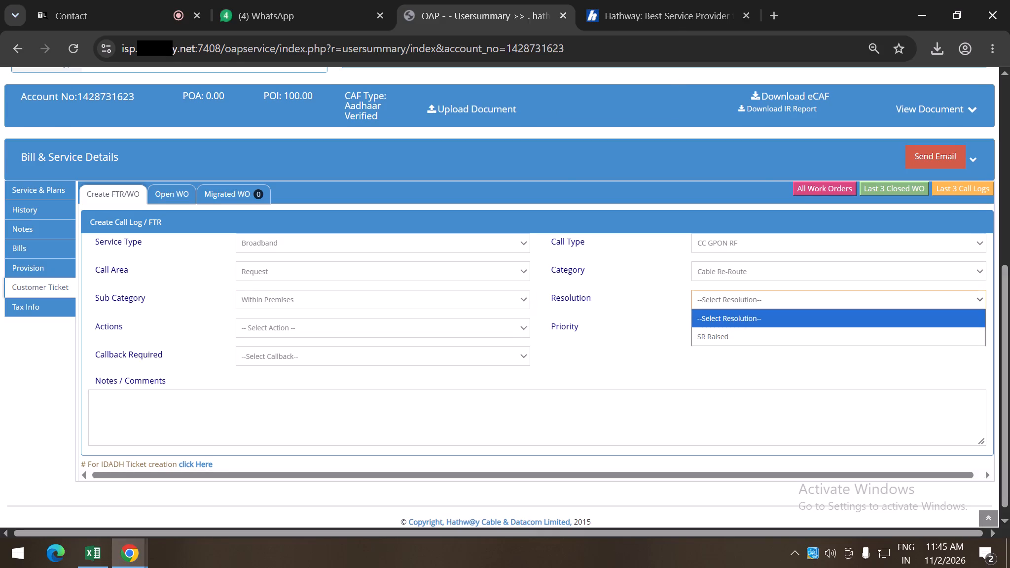
{"action": "left_click", "coordinate": [731, 338]}
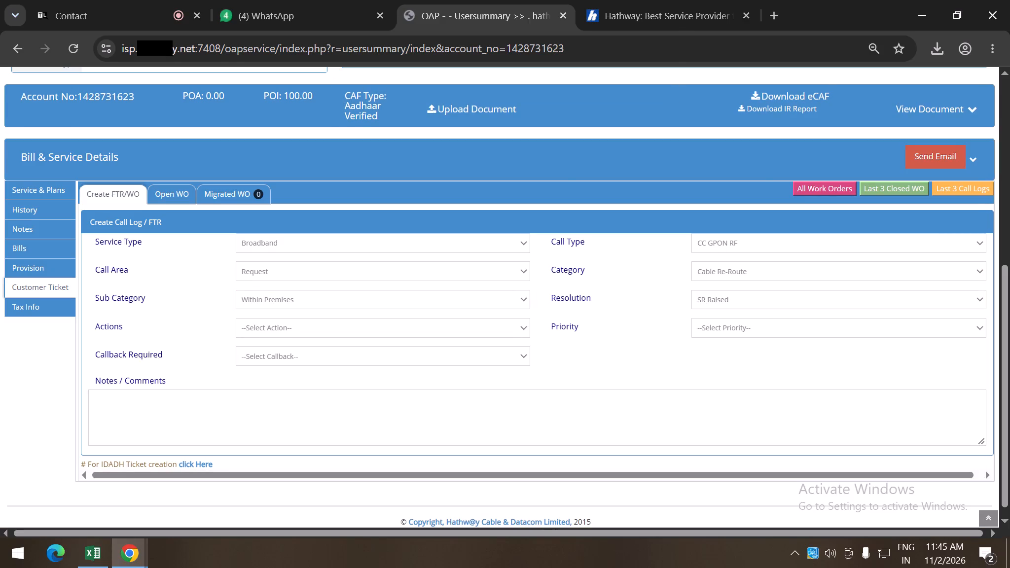
{"action": "left_click", "coordinate": [285, 332]}
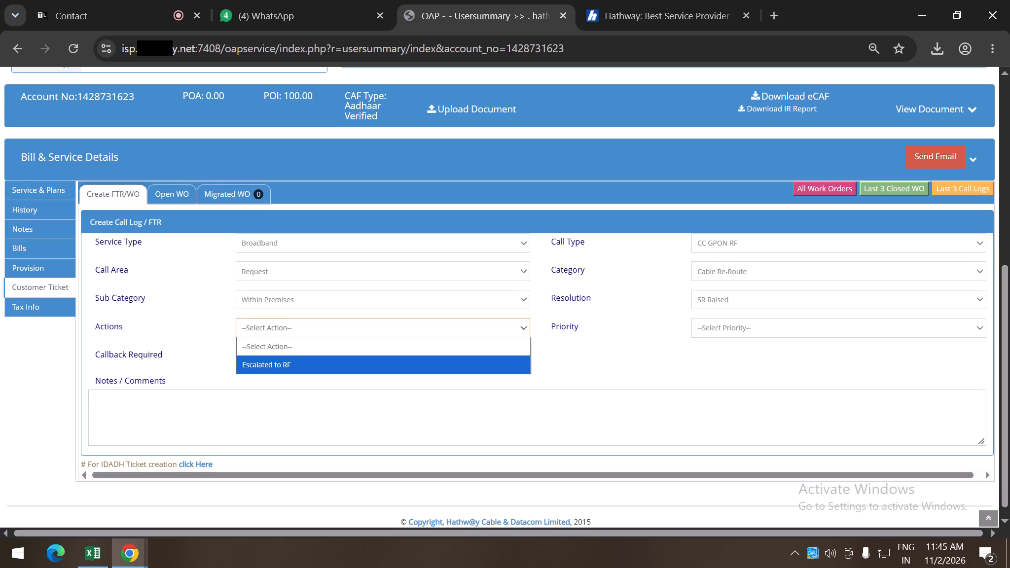
{"action": "left_click", "coordinate": [275, 365]}
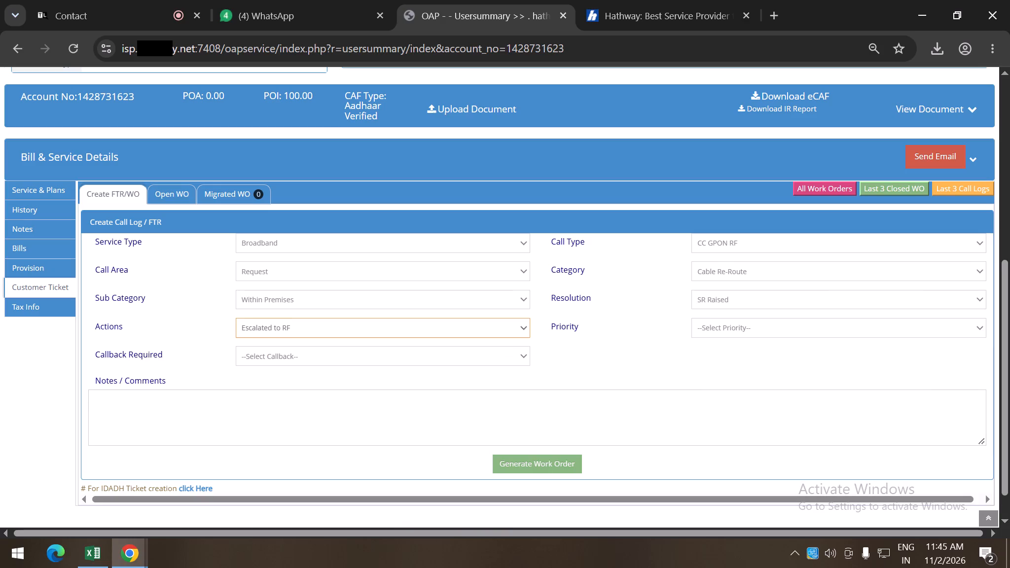
{"action": "left_click", "coordinate": [719, 327]}
{"action": "left_click", "coordinate": [720, 386]}
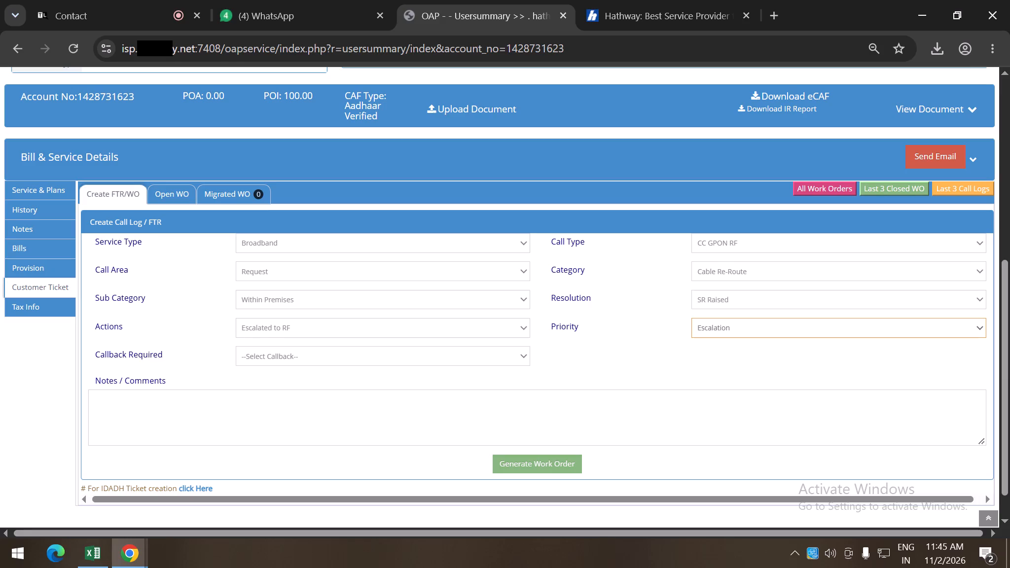
Mark the ticket as requiring a callback, with the preferred date and time 02-Nov-2026 11:44:00.
{"action": "left_click", "coordinate": [289, 358]}
{"action": "left_click", "coordinate": [263, 397]}
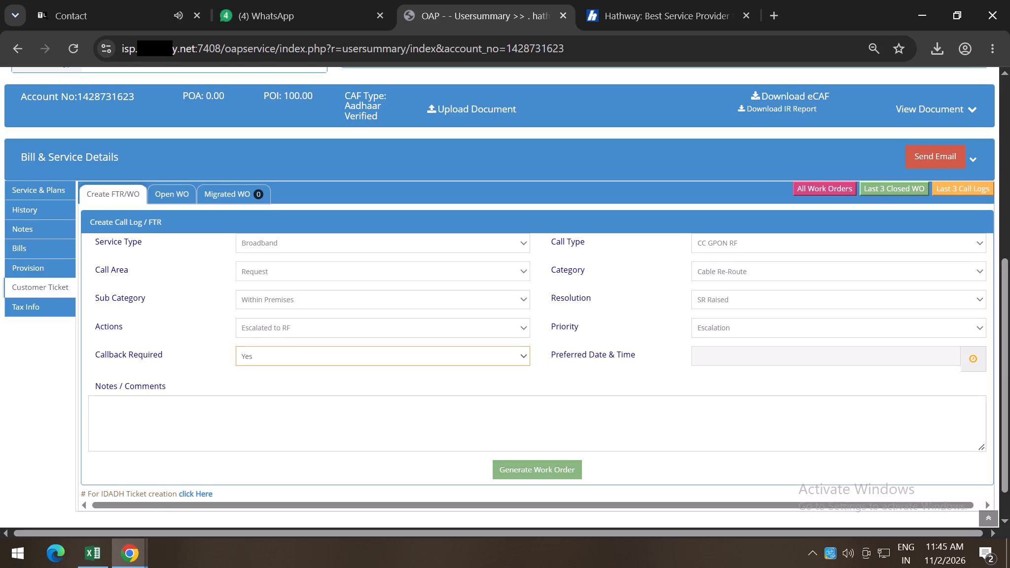
{"action": "left_click", "coordinate": [726, 356]}
{"action": "left_click", "coordinate": [702, 441]}
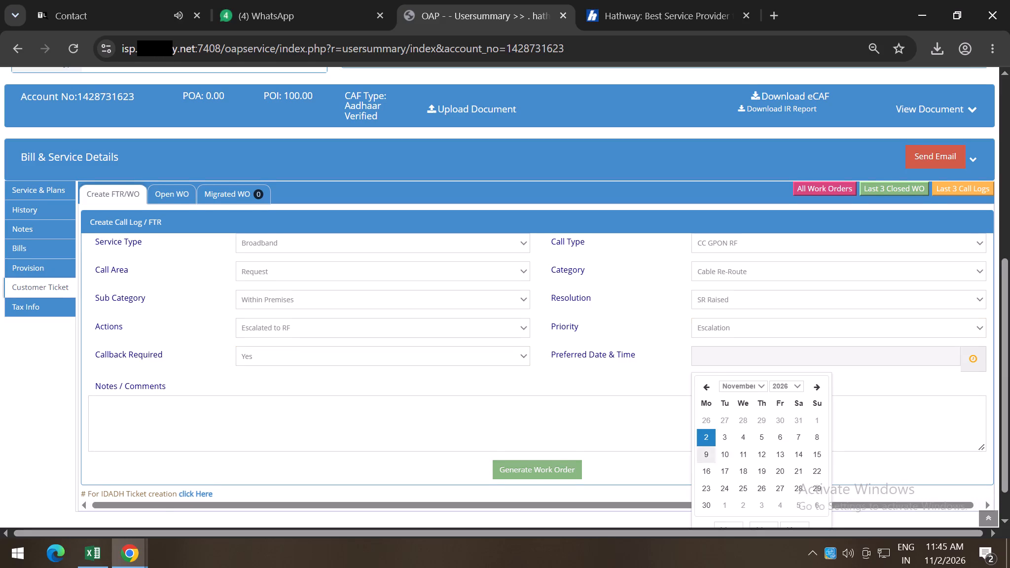
{"action": "scroll", "coordinate": [728, 461], "scroll_direction": "down", "scroll_amount": 5}
{"action": "left_click", "coordinate": [722, 502]}
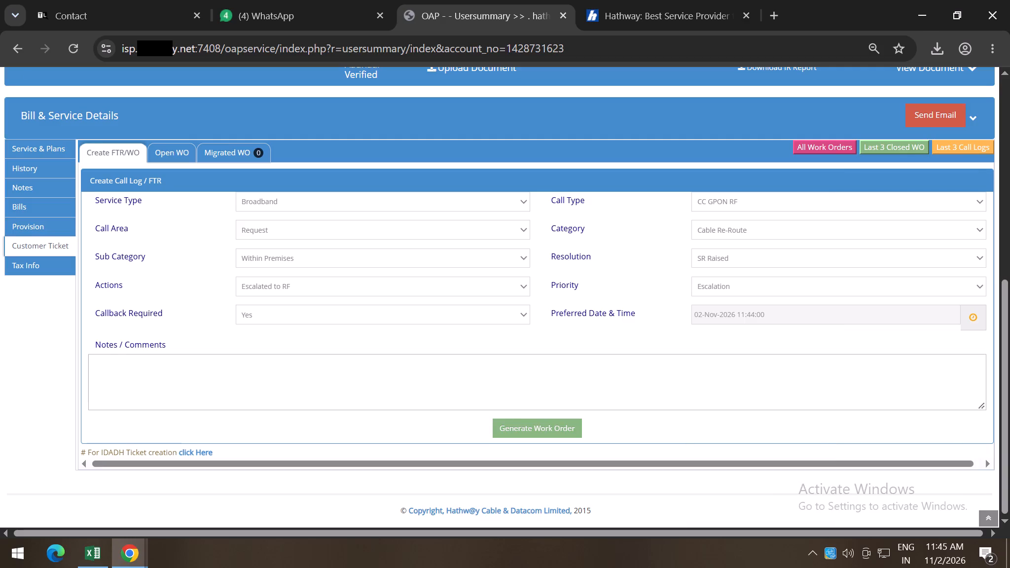
{"action": "left_click", "coordinate": [168, 375]}
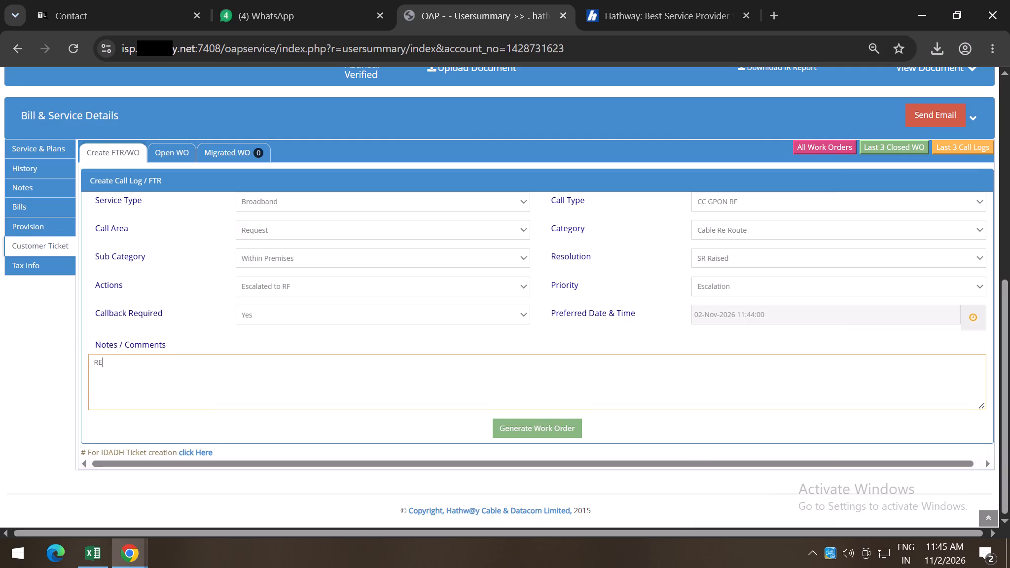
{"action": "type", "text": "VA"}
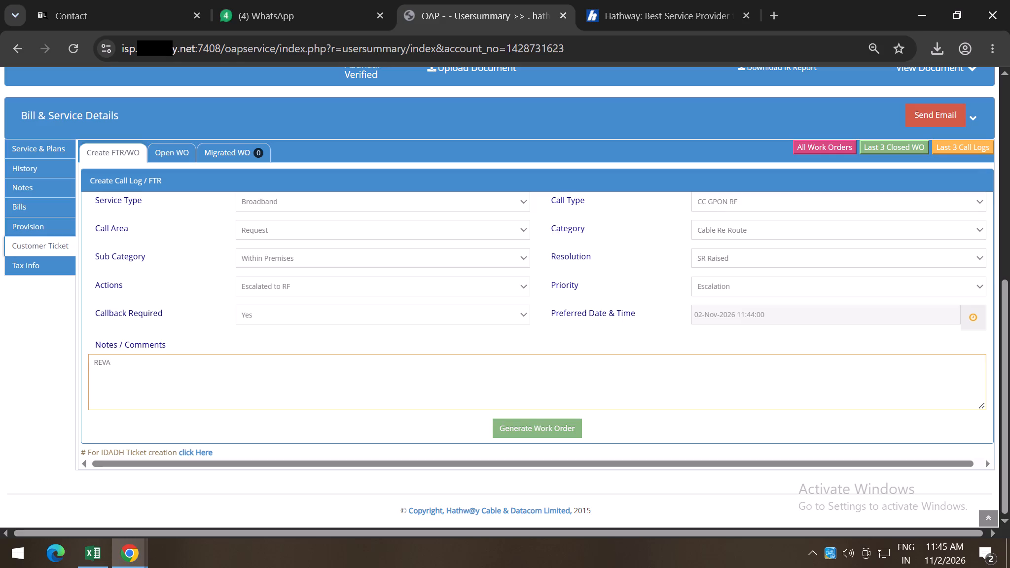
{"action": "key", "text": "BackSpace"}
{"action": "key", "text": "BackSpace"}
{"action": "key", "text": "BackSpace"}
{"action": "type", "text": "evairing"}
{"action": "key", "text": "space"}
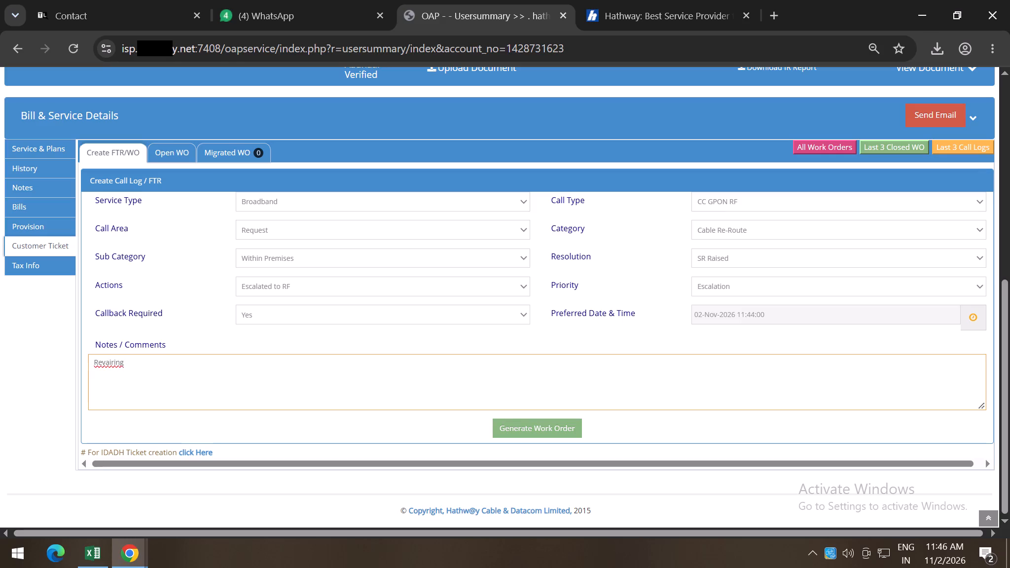
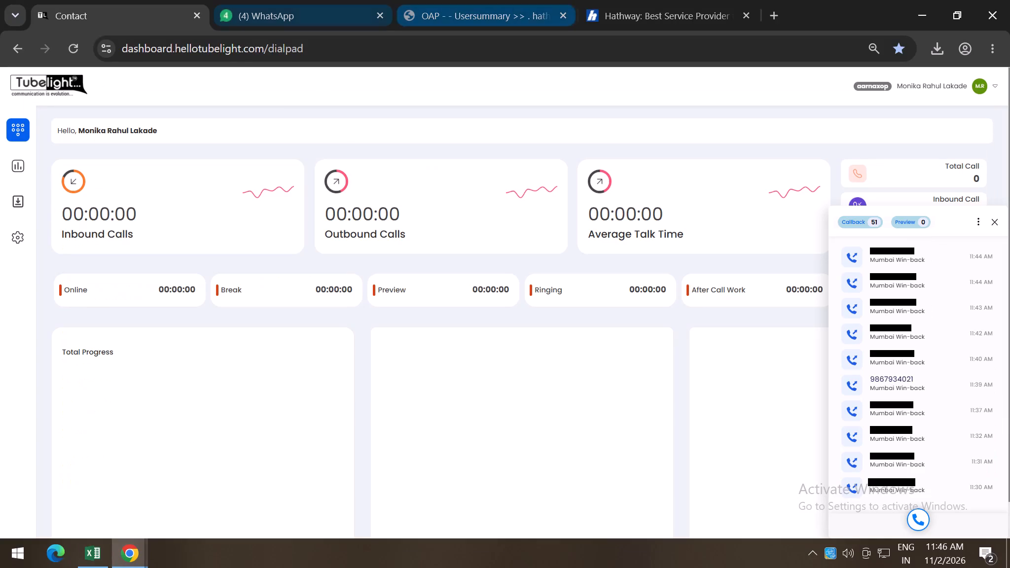
Select the phone number of the most recent Mumbai Win-back call in Tubelight's callback list.
{"action": "left_click_drag", "start_coordinate": [871, 252], "coordinate": [918, 254]}
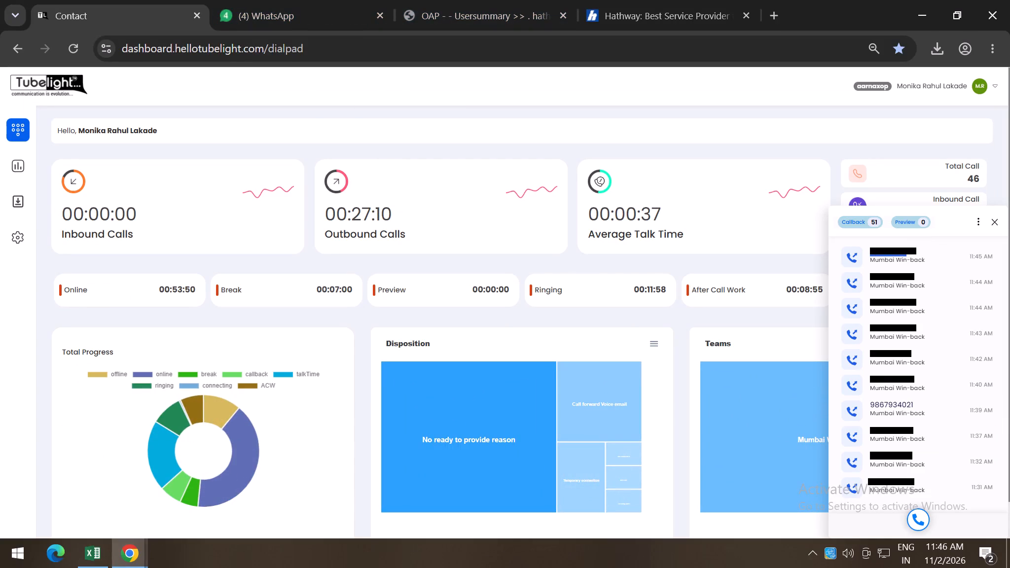
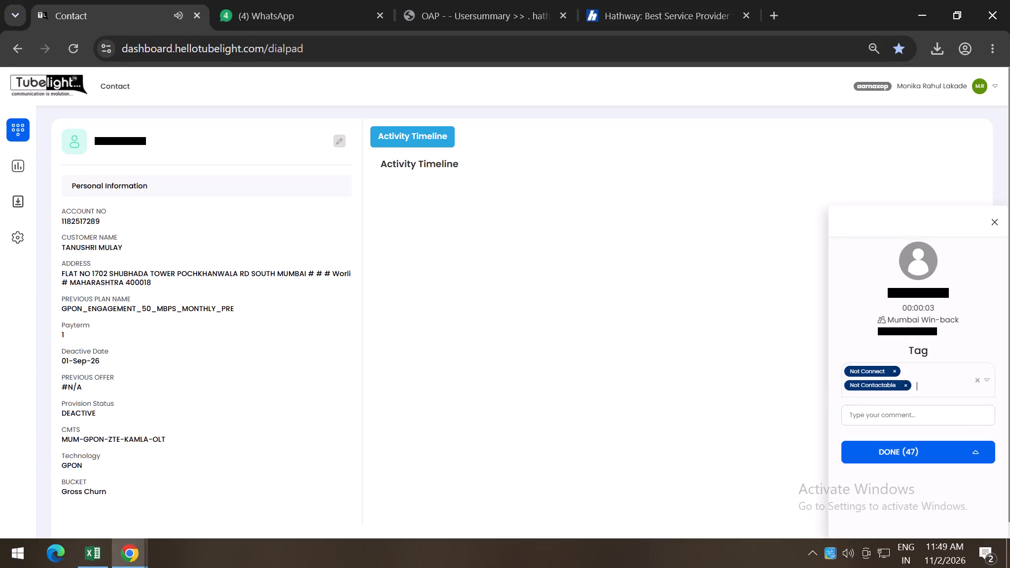
Add the tag Call forward Voice email to the active Mumbai Win-back call, after Not Connect and Not Contactable.
{"action": "left_click_drag", "start_coordinate": [931, 383], "coordinate": [923, 398]}
{"action": "scroll", "coordinate": [905, 422], "scroll_direction": "down", "scroll_amount": 2}
{"action": "left_click", "coordinate": [903, 404]}
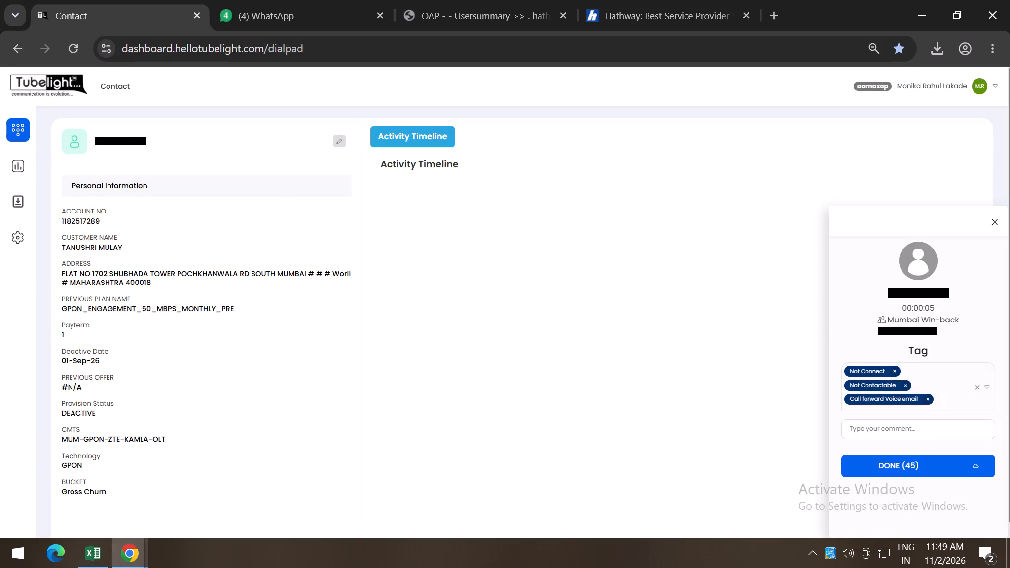
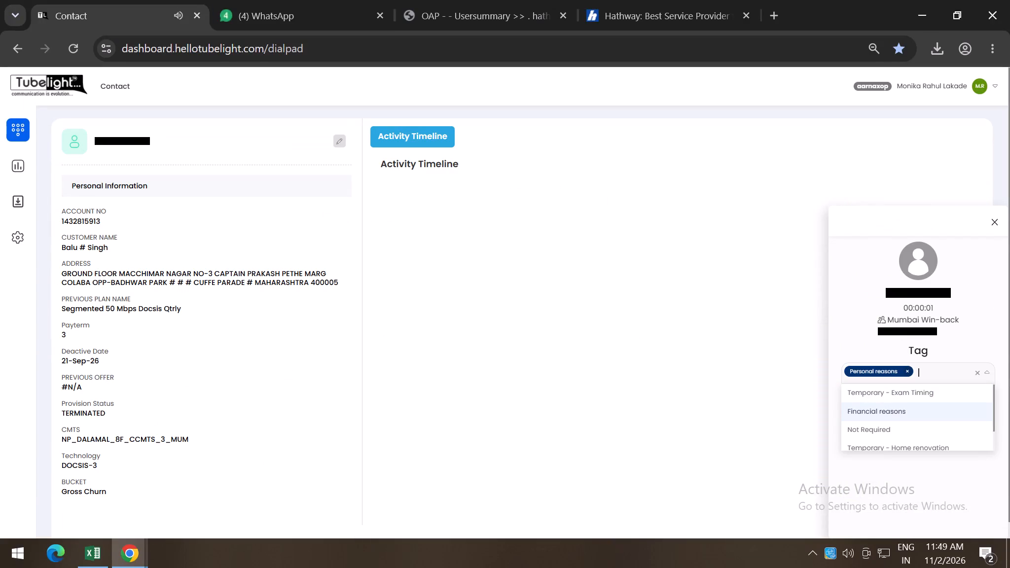
Complete the wrap-up of the ended Mumbai Win-back call with the Personal reasons tag and submit it.
{"action": "left_click", "coordinate": [884, 426]}
{"action": "left_click", "coordinate": [925, 391]}
{"action": "left_click", "coordinate": [917, 426]}
{"action": "left_click", "coordinate": [912, 472]}
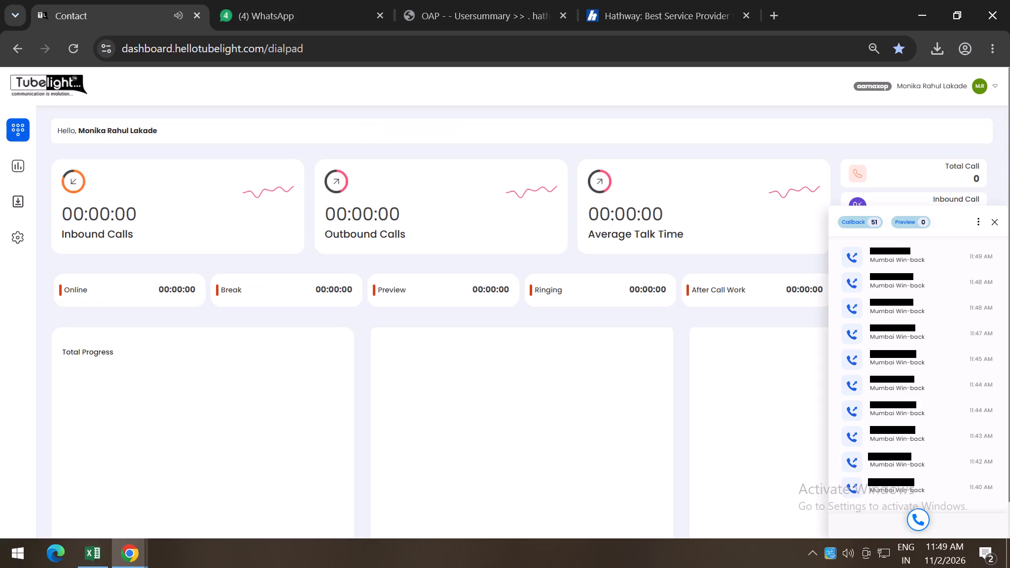
Open the list of pending Mumbai Win-back callbacks.
{"action": "left_click", "coordinate": [853, 222]}
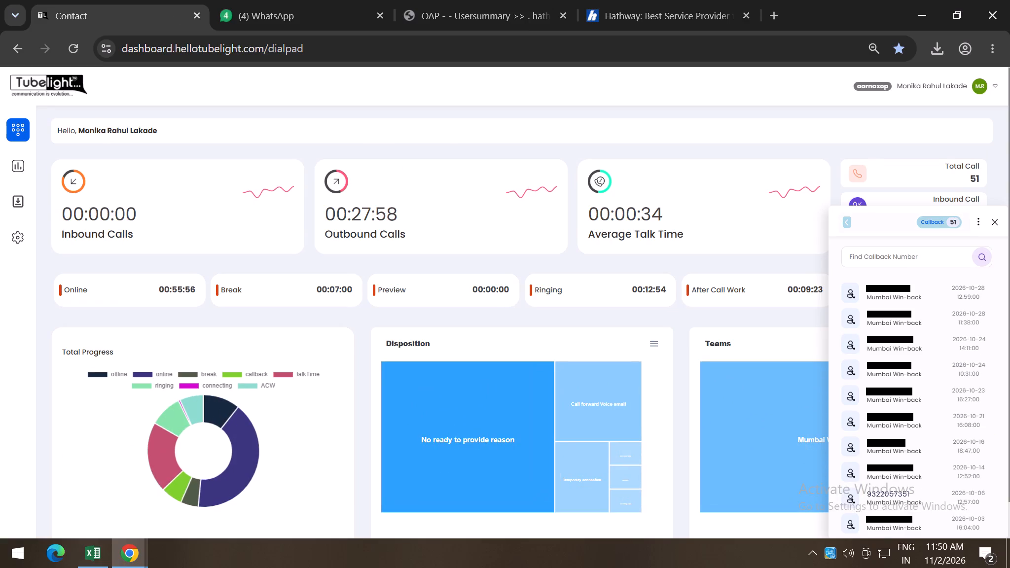
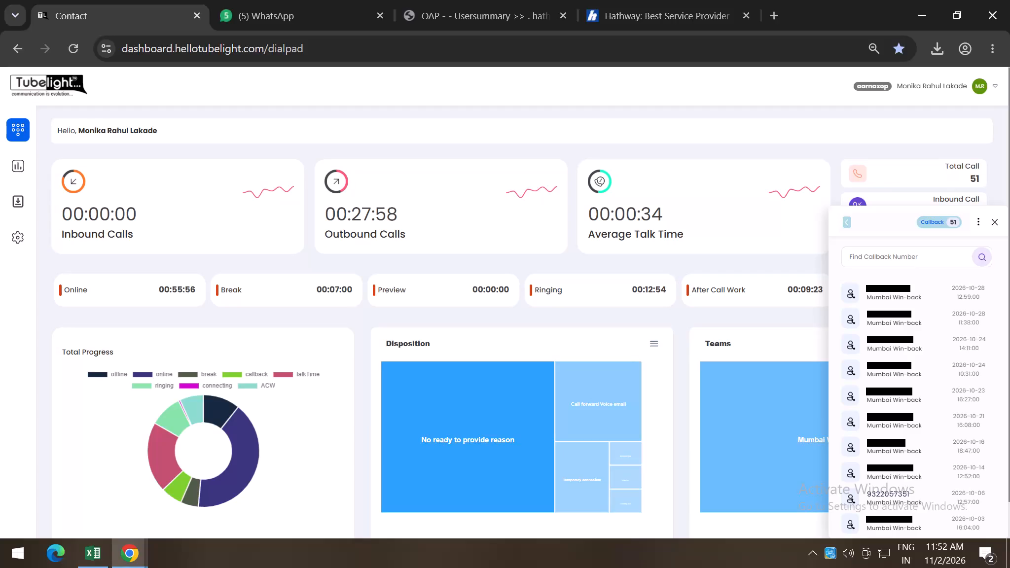
Leave the pending callbacks list and return to the recent Mumbai Win-back call log.
{"action": "left_click", "coordinate": [852, 220]}
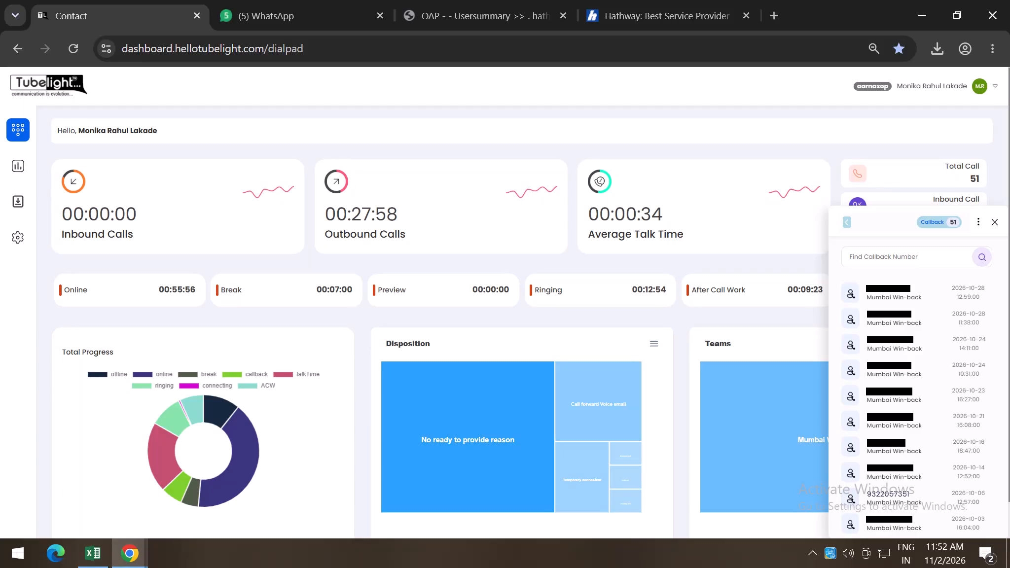
{"action": "left_click", "coordinate": [849, 227]}
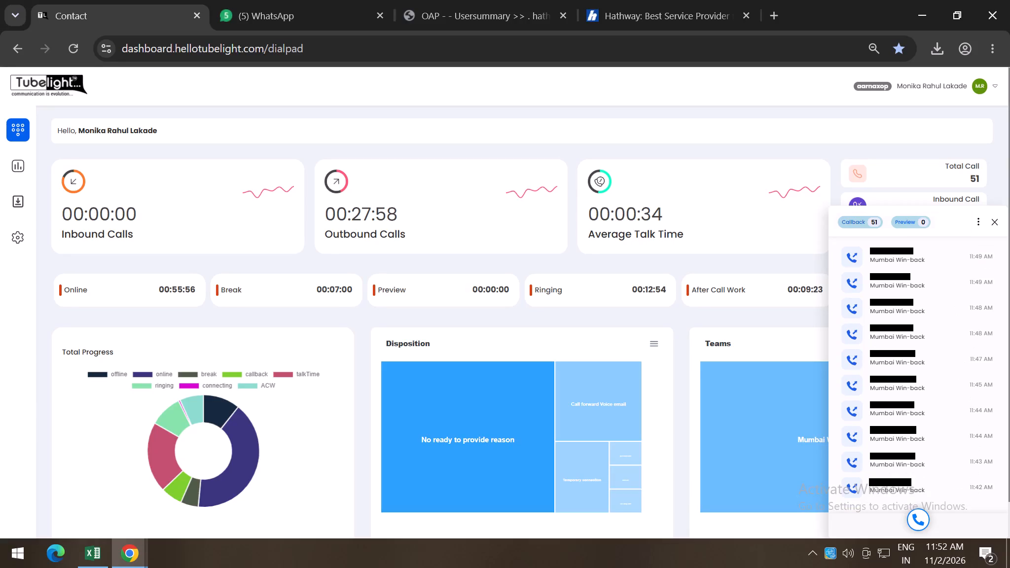
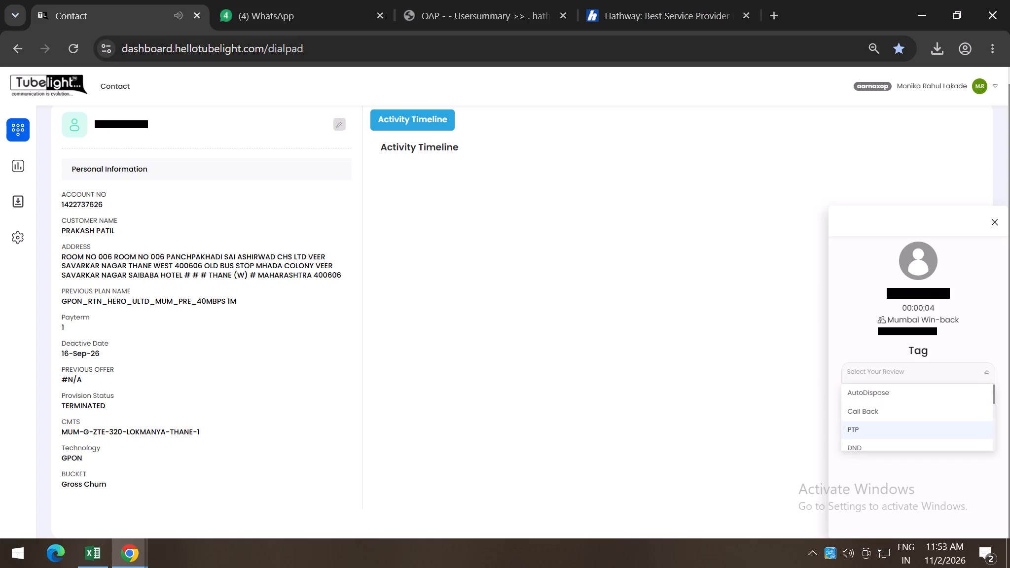
Tag the current Mumbai Win-back call as Personal reasons and submit the call disposition.
{"action": "scroll", "coordinate": [879, 425], "scroll_direction": "down", "scroll_amount": 1}
{"action": "left_click", "coordinate": [877, 422]}
{"action": "left_click", "coordinate": [966, 377]}
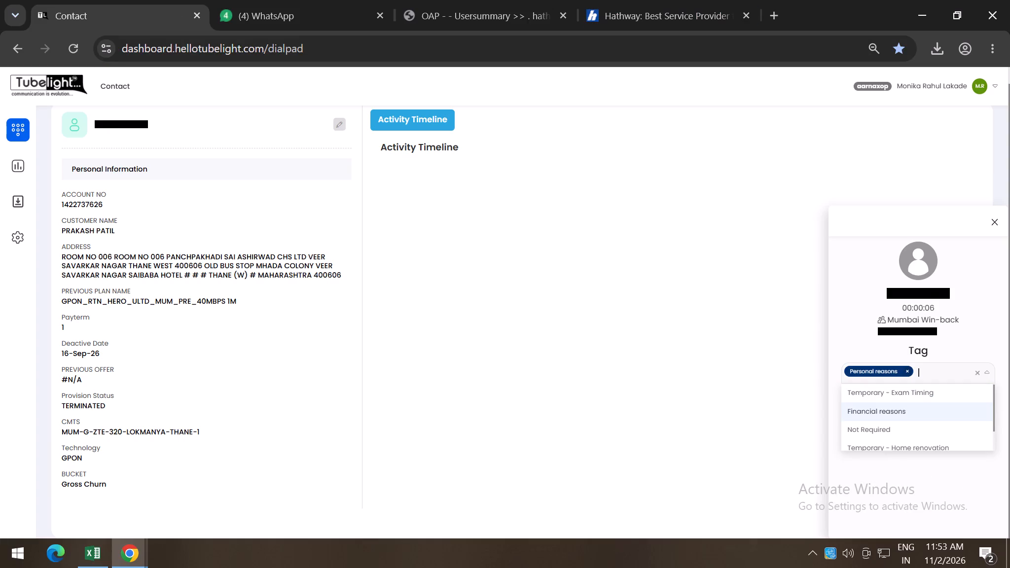
{"action": "left_click", "coordinate": [895, 427]}
{"action": "left_click", "coordinate": [916, 406]}
{"action": "left_click", "coordinate": [917, 391]}
{"action": "left_click", "coordinate": [917, 426]}
{"action": "left_click", "coordinate": [917, 454]}
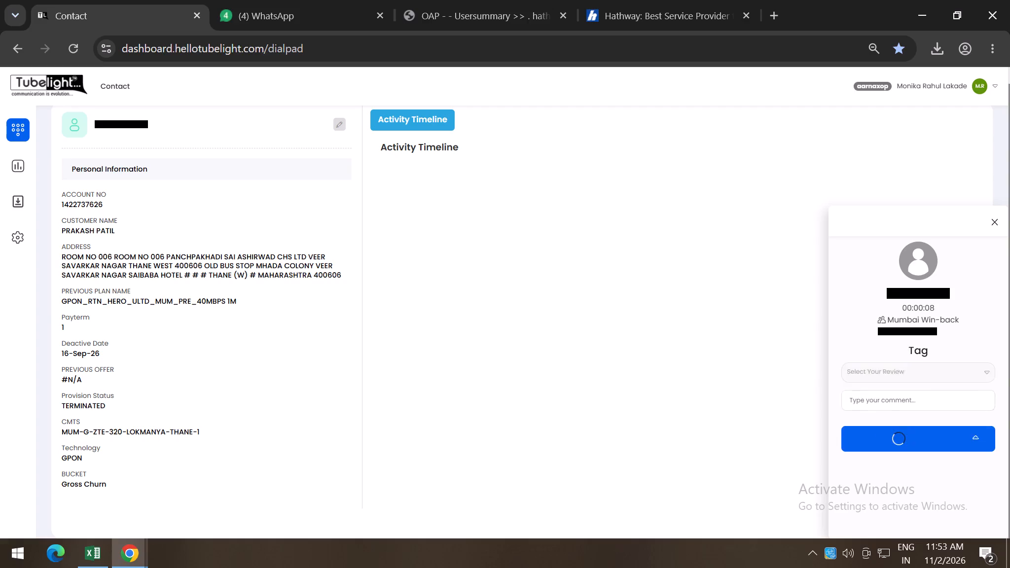
Switch to the Hathway OAP user summary and dismiss the Work Order number dialog.
{"action": "left_click", "coordinate": [480, 0]}
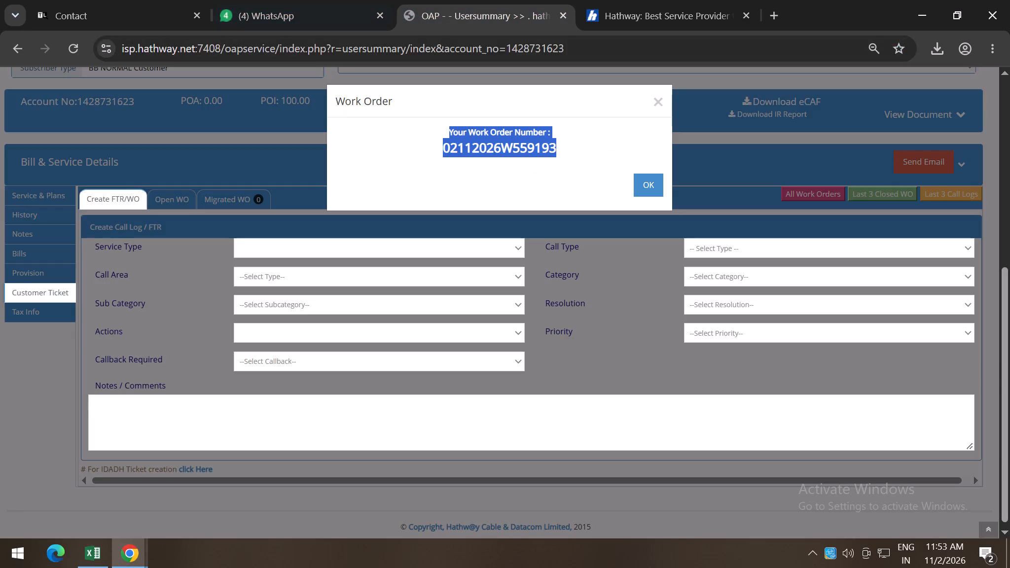
{"action": "left_click", "coordinate": [653, 192]}
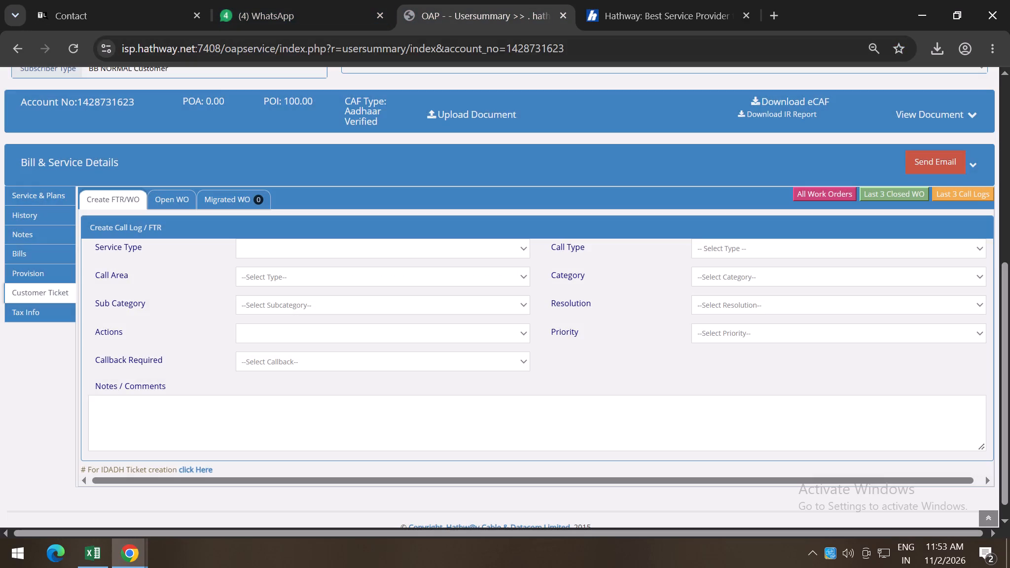
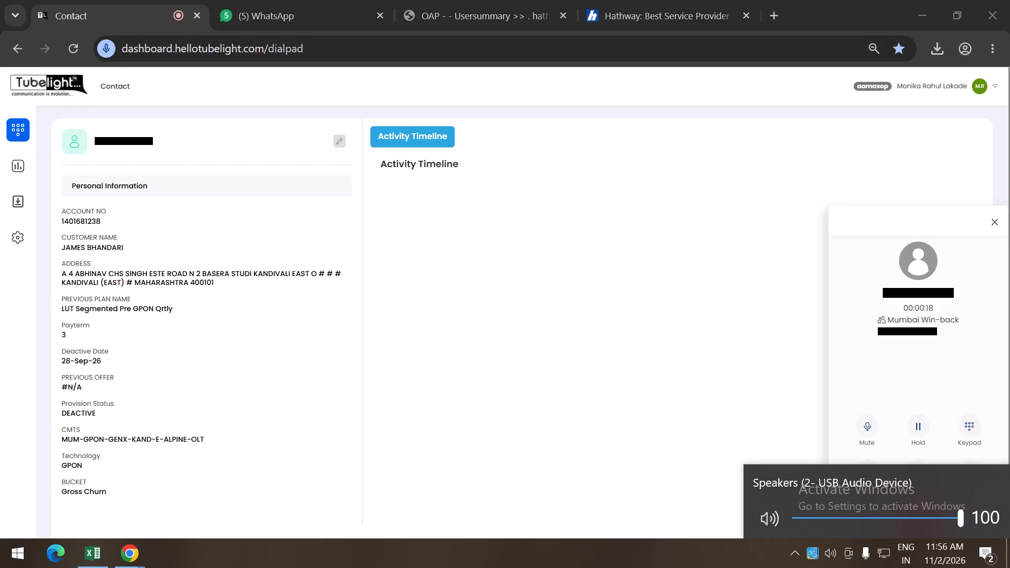
Tag the ended Mumbai Win-back call as Personal reasons and submit the call disposition.
{"action": "left_click", "coordinate": [899, 379]}
{"action": "scroll", "coordinate": [893, 420], "scroll_direction": "down", "scroll_amount": 1}
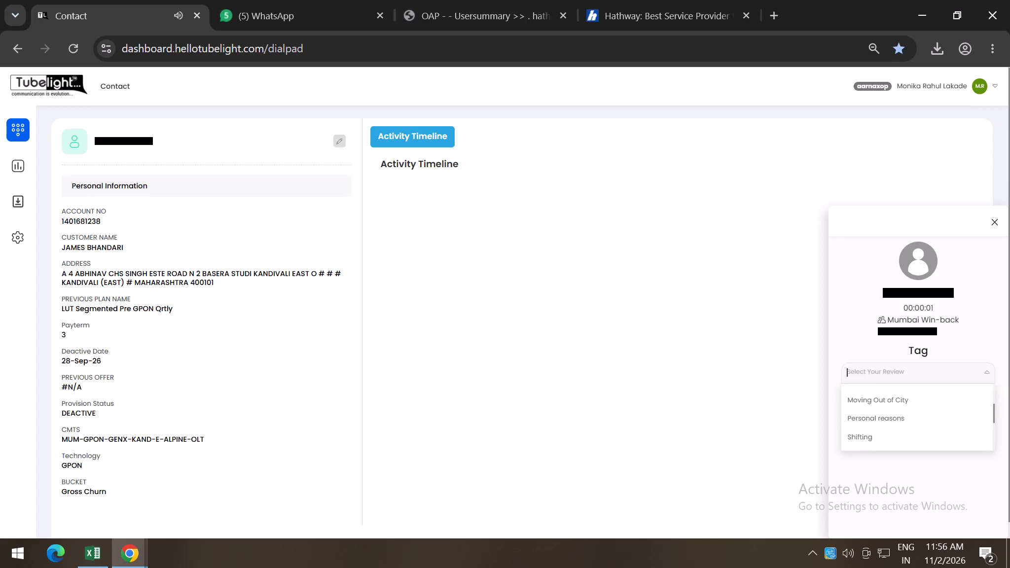
{"action": "left_click_drag", "start_coordinate": [893, 421], "coordinate": [894, 416]}
{"action": "left_click", "coordinate": [929, 380]}
{"action": "left_click", "coordinate": [885, 425]}
{"action": "left_click_drag", "start_coordinate": [928, 393], "coordinate": [923, 402]}
{"action": "left_click", "coordinate": [905, 421]}
{"action": "left_click", "coordinate": [903, 460]}
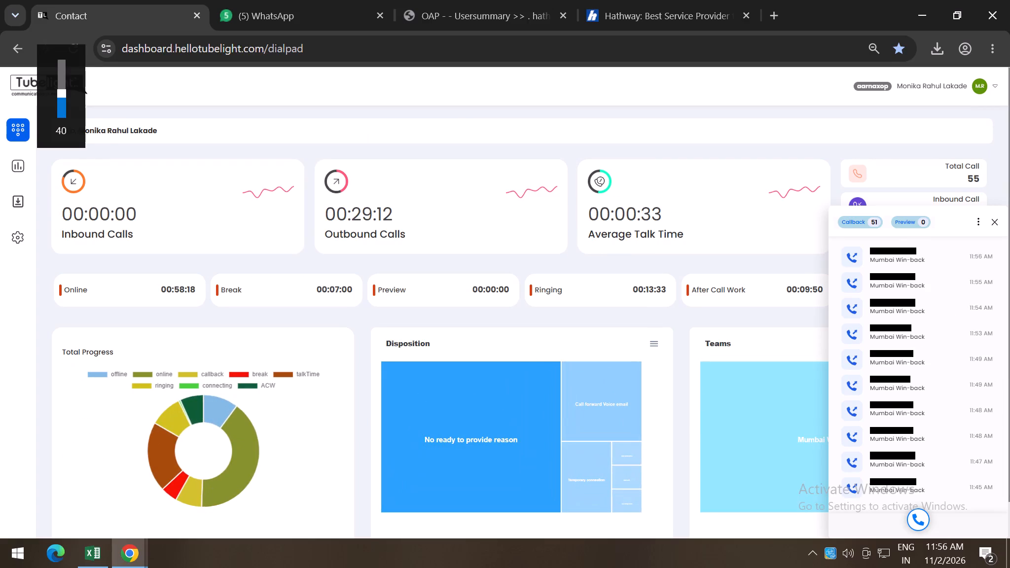
Raise the system speaker volume to 81.
{"action": "left_click_drag", "start_coordinate": [64, 94], "coordinate": [64, 86]}
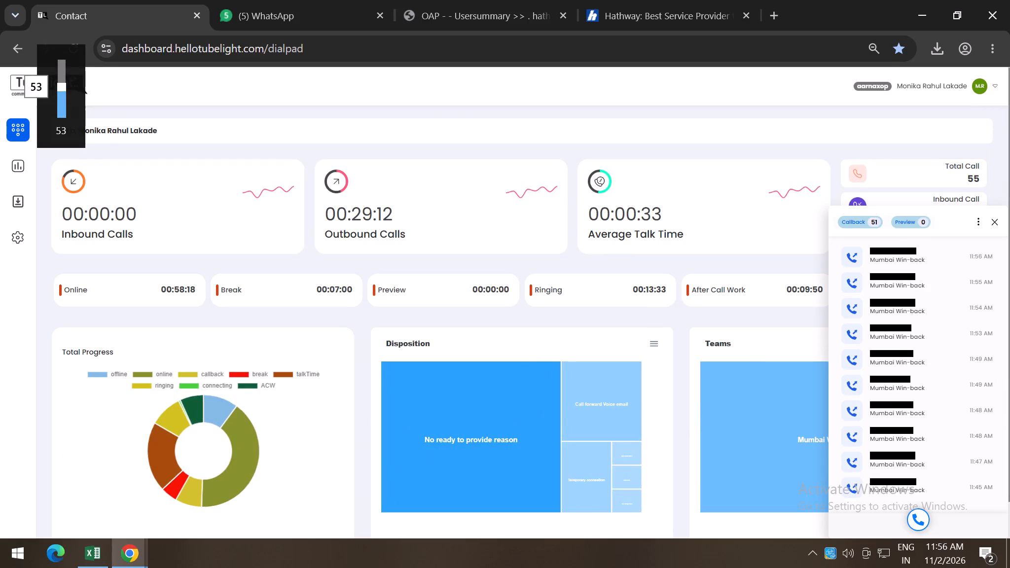
{"action": "left_click_drag", "start_coordinate": [64, 86], "coordinate": [64, 75]}
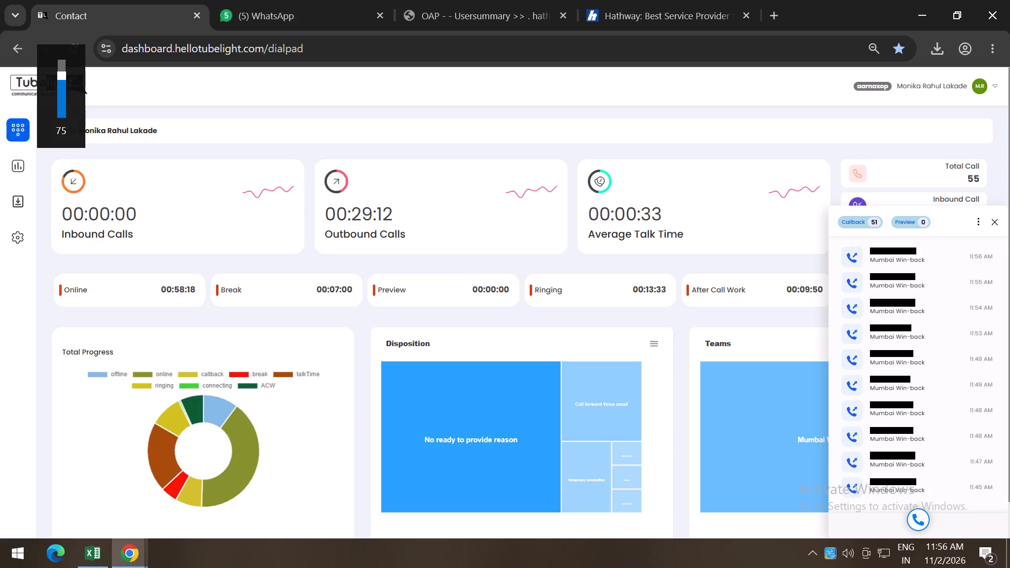
{"action": "left_click_drag", "start_coordinate": [58, 78], "coordinate": [61, 72]}
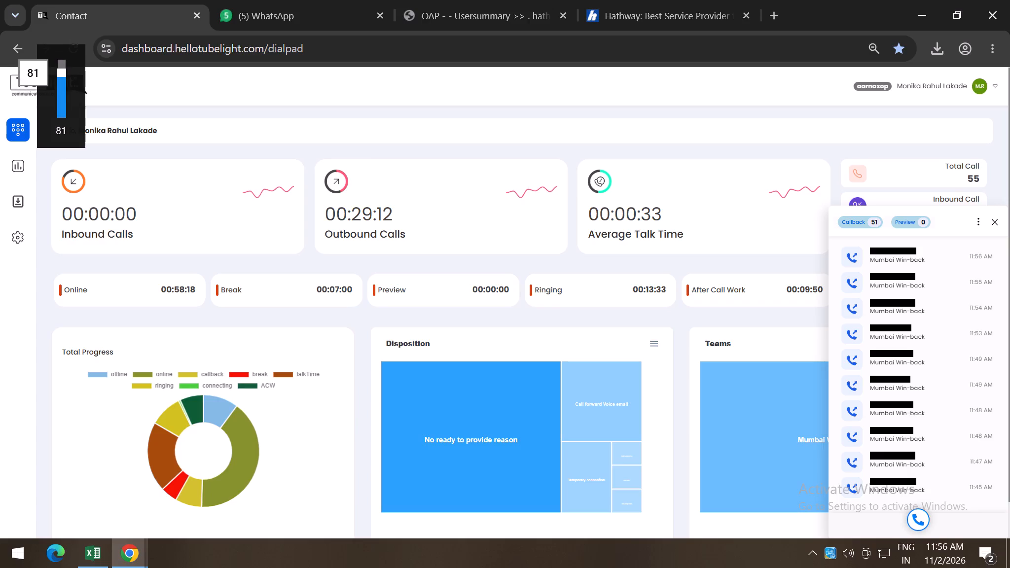
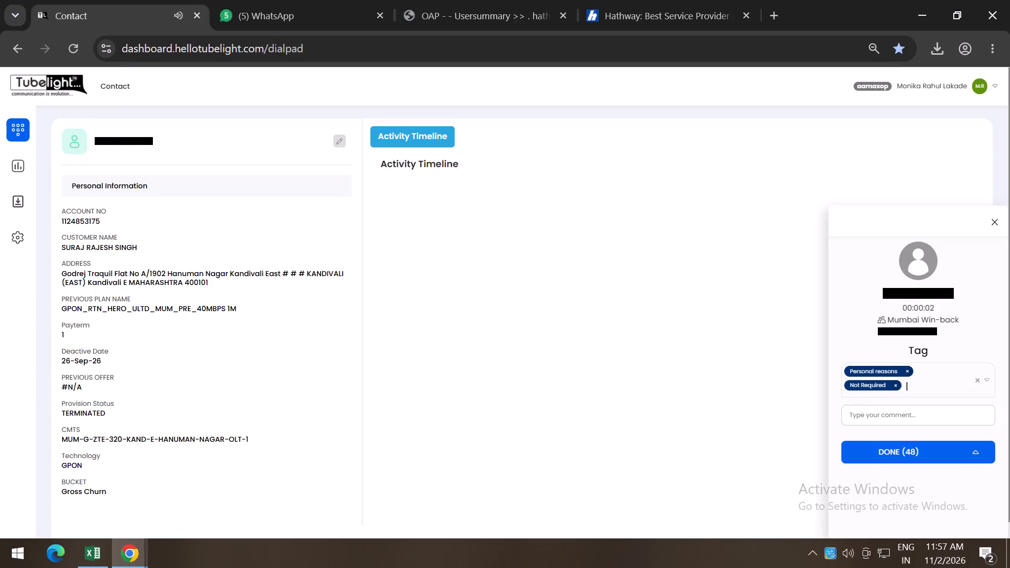
Complete the tagging of the current Mumbai Win-back call under Personal reasons, Not Required, and submit the call disposition.
{"action": "left_click_drag", "start_coordinate": [915, 381], "coordinate": [914, 391]}
{"action": "left_click", "coordinate": [905, 431]}
{"action": "left_click", "coordinate": [912, 482]}
{"action": "left_click", "coordinate": [906, 470]}
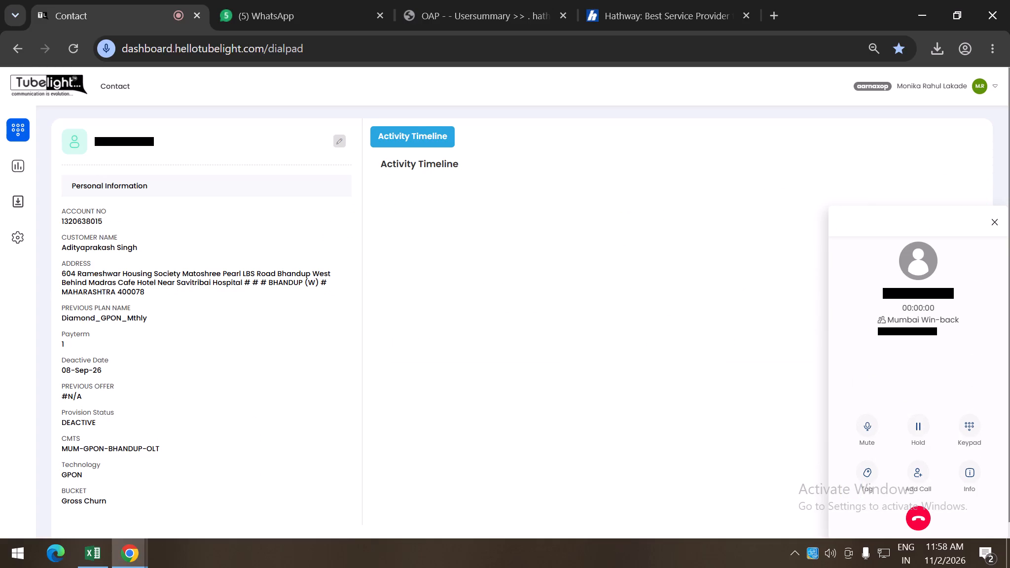
End the new Mumbai Win-back call for the Bhandup account and tag it as Personal reasons.
{"action": "left_click", "coordinate": [921, 505]}
{"action": "left_click", "coordinate": [924, 515]}
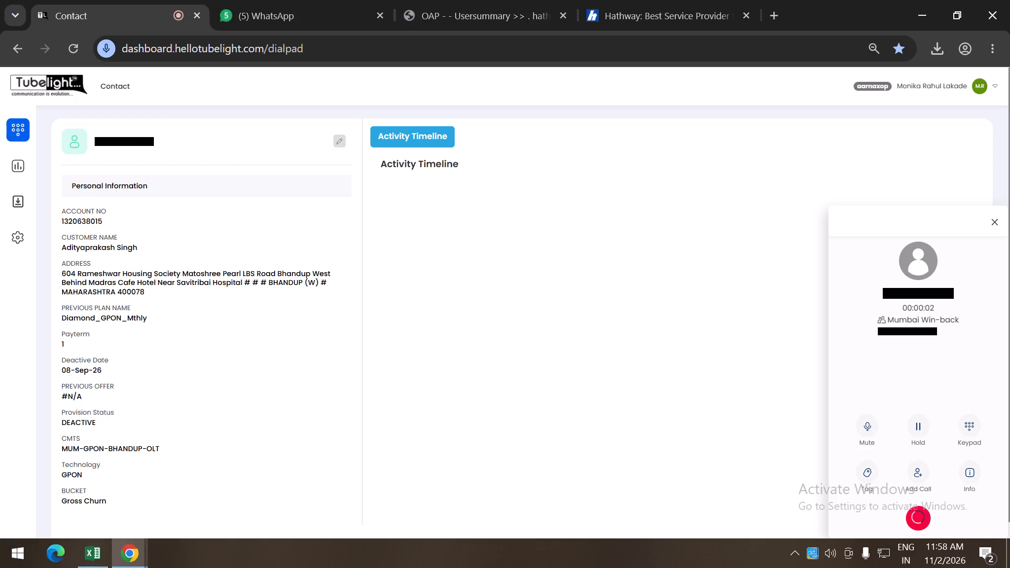
{"action": "left_click", "coordinate": [883, 379]}
{"action": "scroll", "coordinate": [882, 425], "scroll_direction": "down", "scroll_amount": 1}
{"action": "left_click", "coordinate": [882, 425]}
{"action": "left_click", "coordinate": [932, 382]}
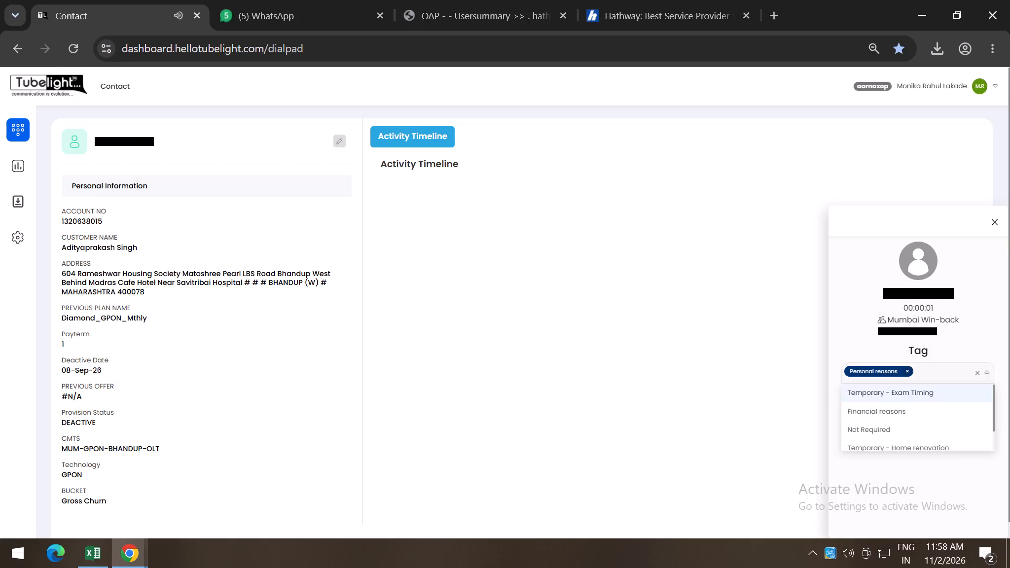
Complete the tagging of the Bhandup account call under Personal reasons with Not Required, and submit the call disposition.
{"action": "left_click", "coordinate": [892, 435]}
{"action": "left_click_drag", "start_coordinate": [925, 375], "coordinate": [923, 392]}
{"action": "left_click", "coordinate": [921, 437]}
{"action": "left_click", "coordinate": [926, 474]}
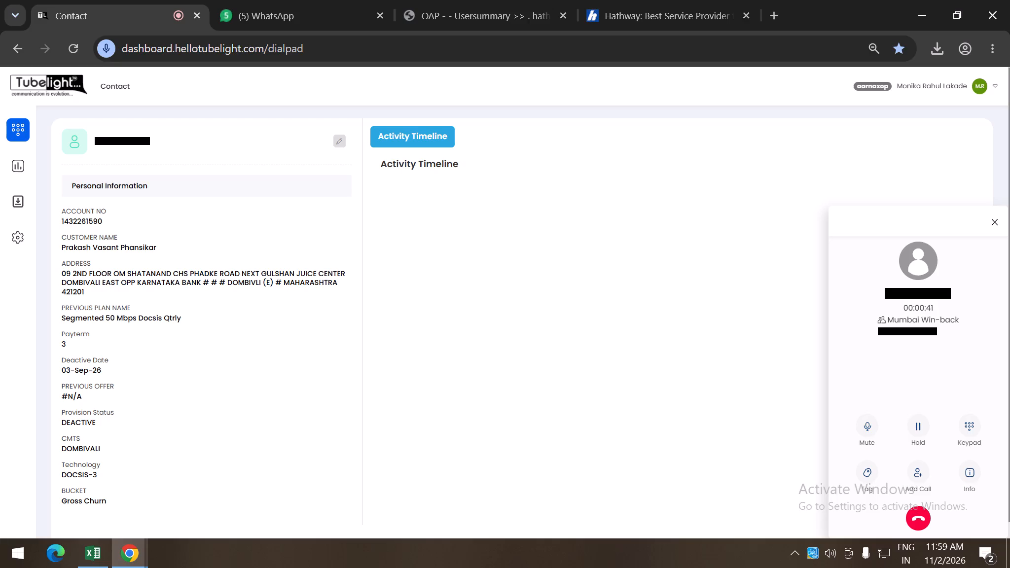
End the Mumbai Win-back call for the Dombivli account and open its tag choices for the call disposition.
{"action": "left_click", "coordinate": [926, 522]}
{"action": "left_click", "coordinate": [891, 376]}
{"action": "scroll", "coordinate": [881, 416], "scroll_direction": "down", "scroll_amount": 1}
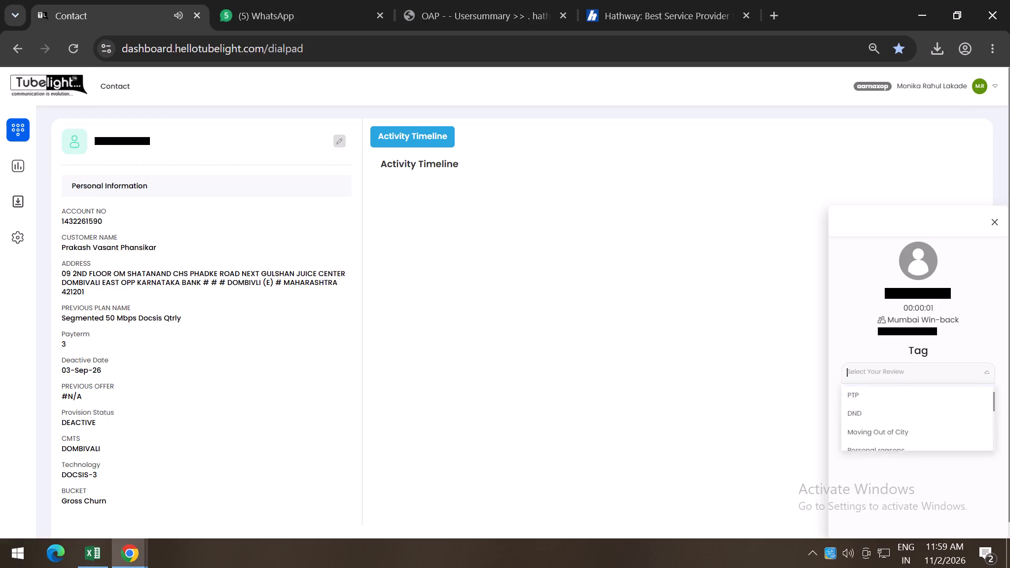
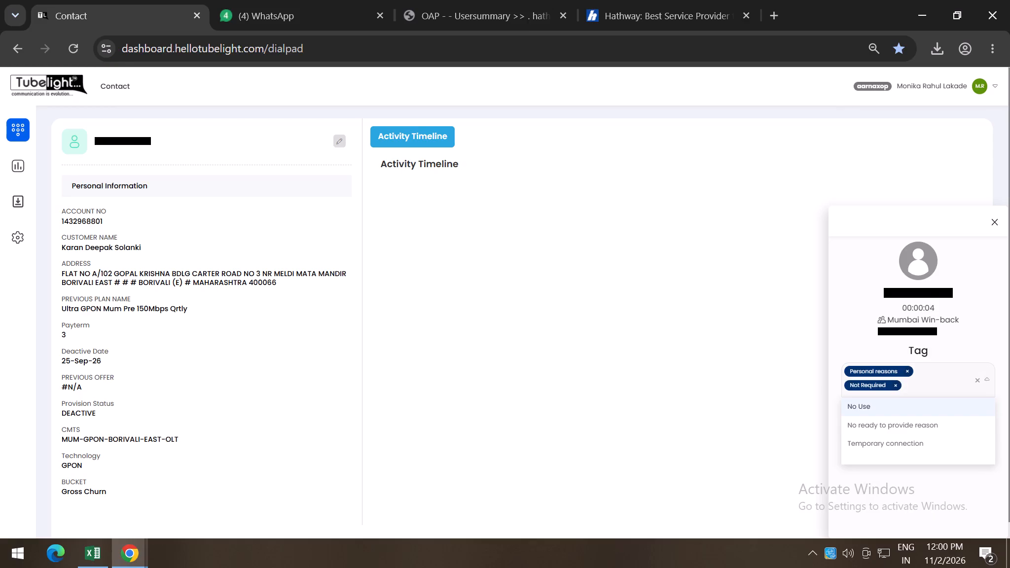
Complete the tagging of the Borivali East Mumbai Win-back call under Personal reasons, Not Required, and submit the call disposition.
{"action": "left_click", "coordinate": [927, 418]}
{"action": "left_click", "coordinate": [910, 467]}
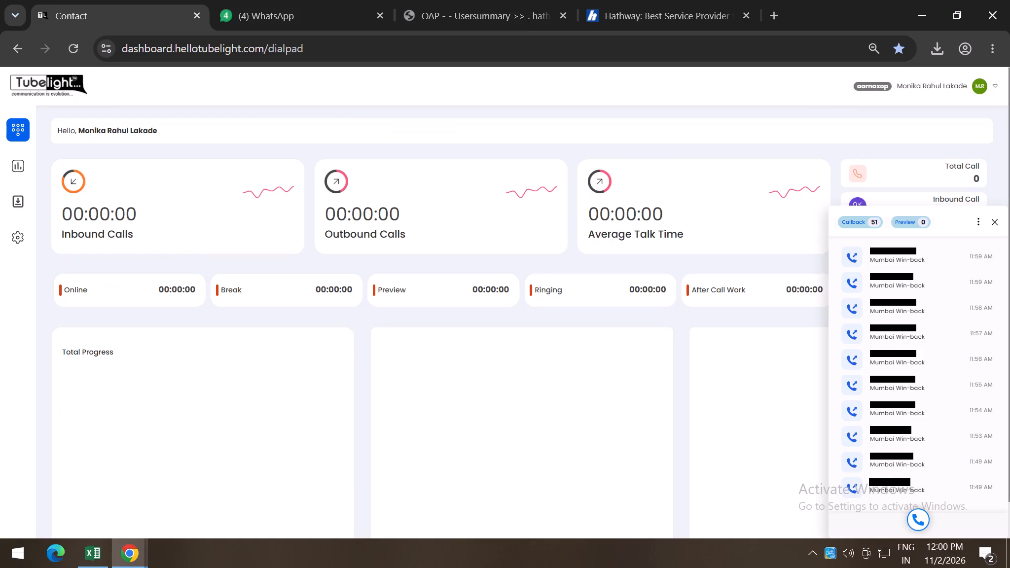
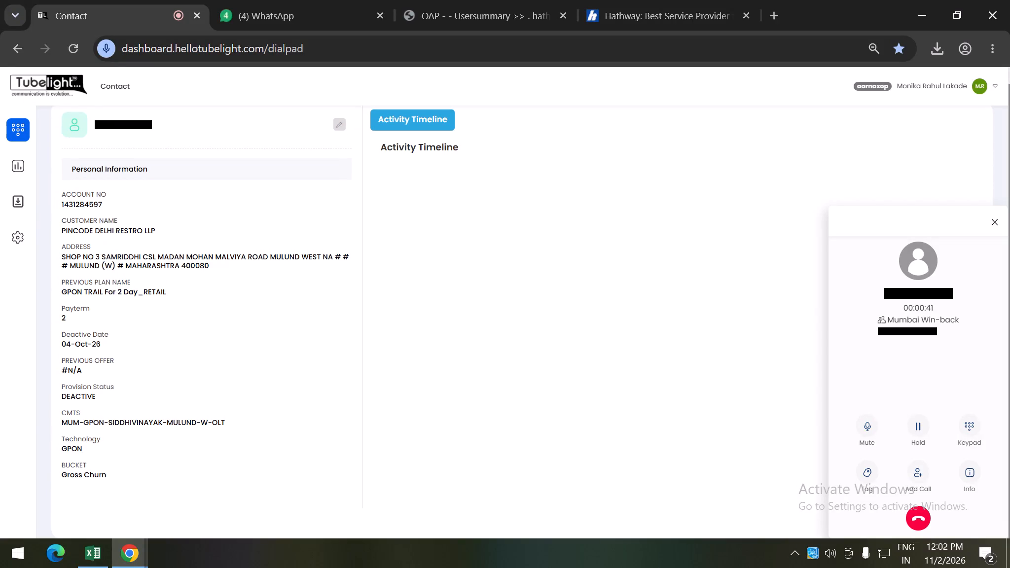
Select the customer's phone number shown on the Mumbai Win-back call for the Mulund West account.
{"action": "double_click", "coordinate": [904, 296]}
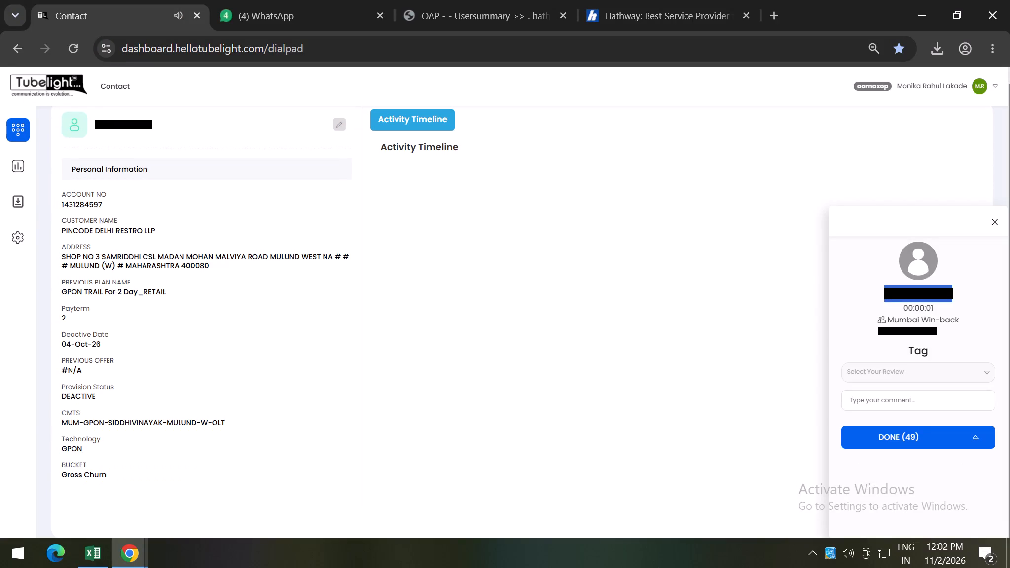
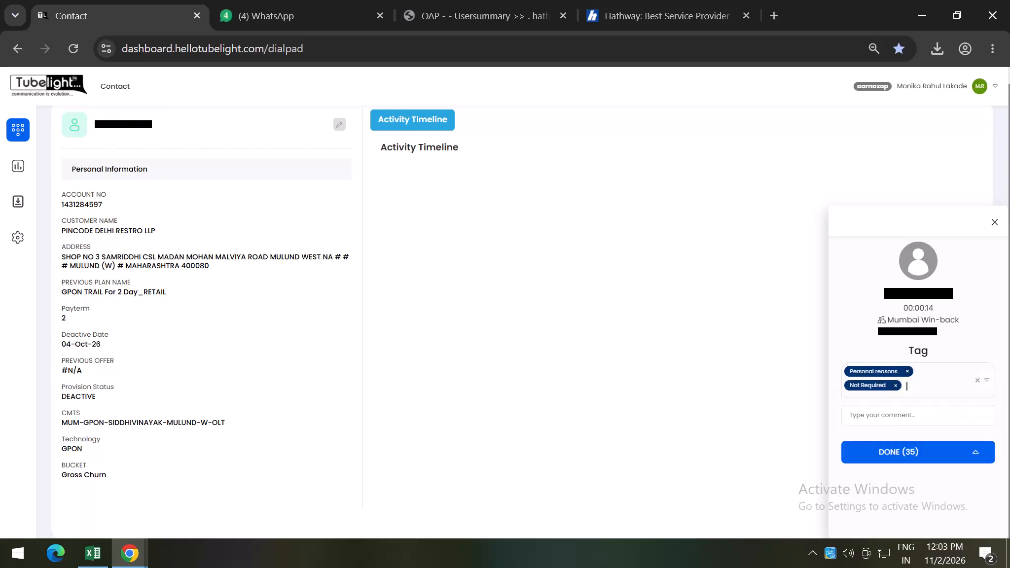
Add the Temporary connection tag to the Mumbai Win-back call for the Mulund account.
{"action": "left_click_drag", "start_coordinate": [930, 387], "coordinate": [920, 419]}
{"action": "left_click", "coordinate": [914, 443]}
{"action": "left_click", "coordinate": [920, 394]}
{"action": "left_click", "coordinate": [921, 390]}
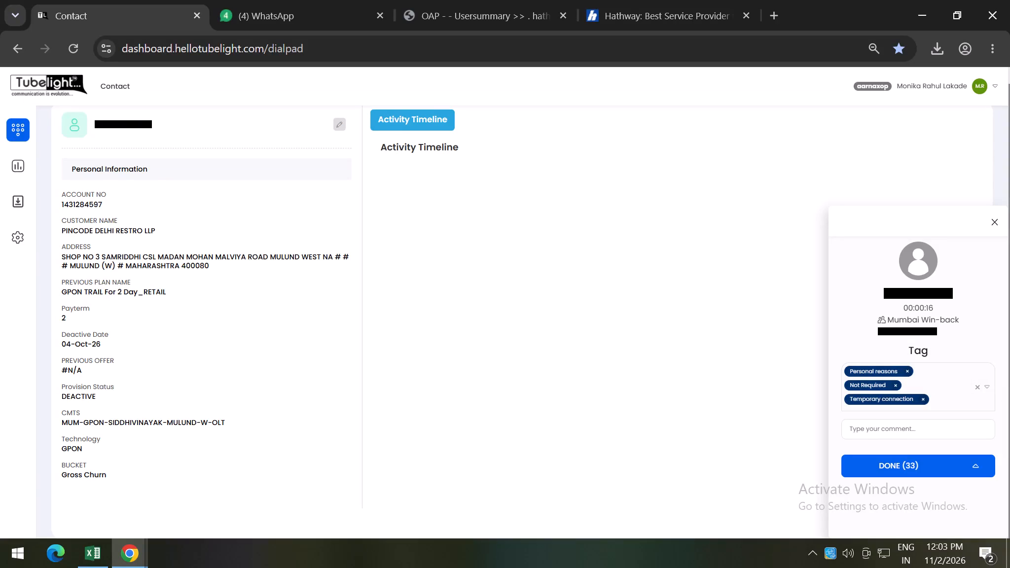
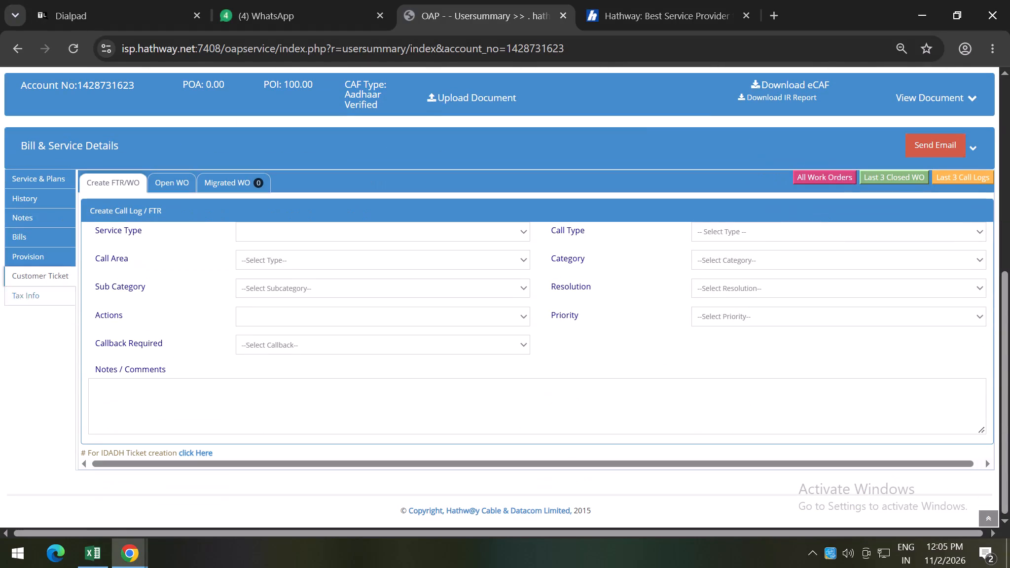
Switch from the Hathway OAP user summary to the Tubelight Dialpad dashboard with the Mumbai Win-back callback list.
{"action": "left_click", "coordinate": [67, 2]}
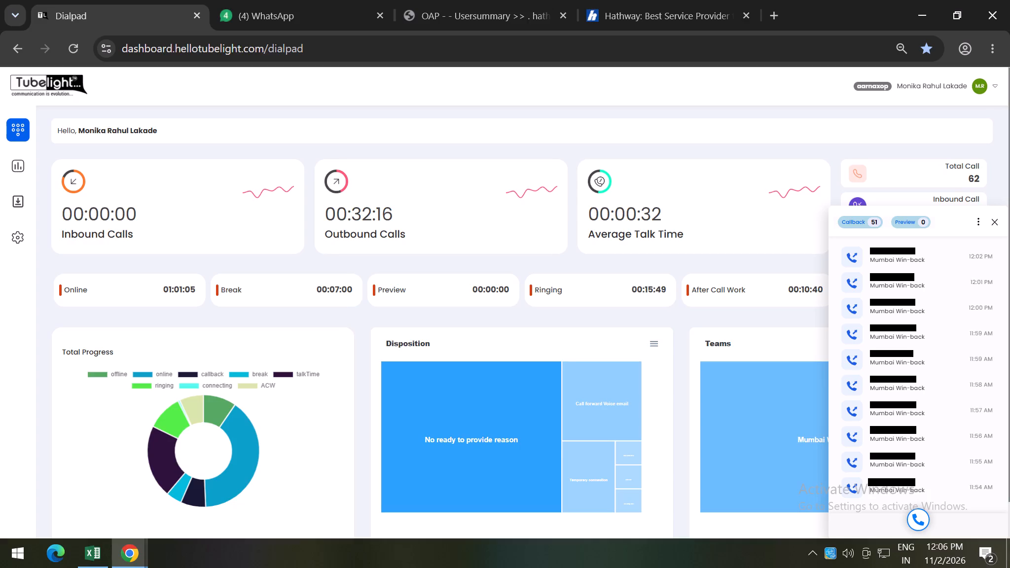
Switch to the Hathway OAP user summary page showing the account's customer ticket form.
{"action": "left_click", "coordinate": [425, 7]}
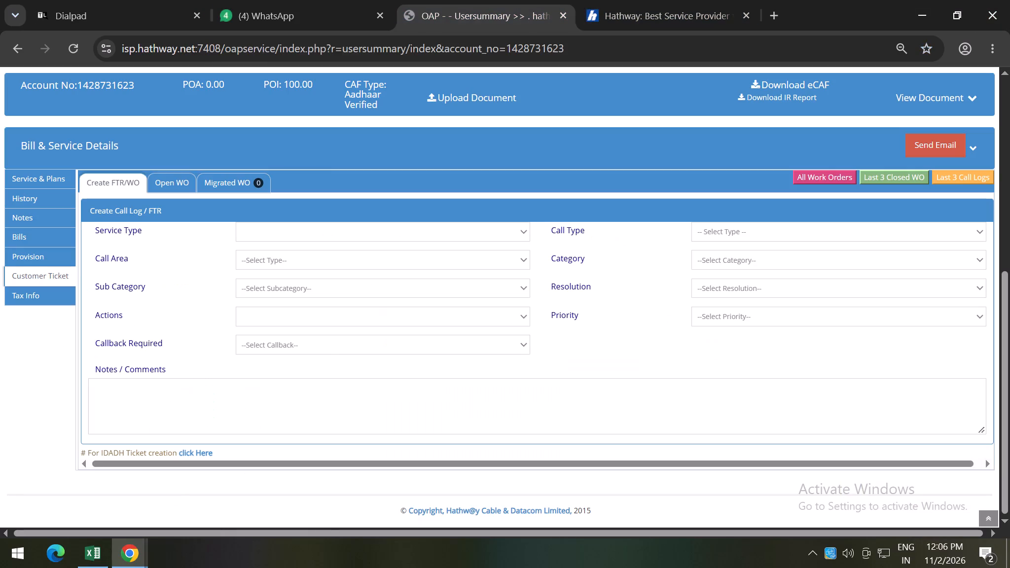
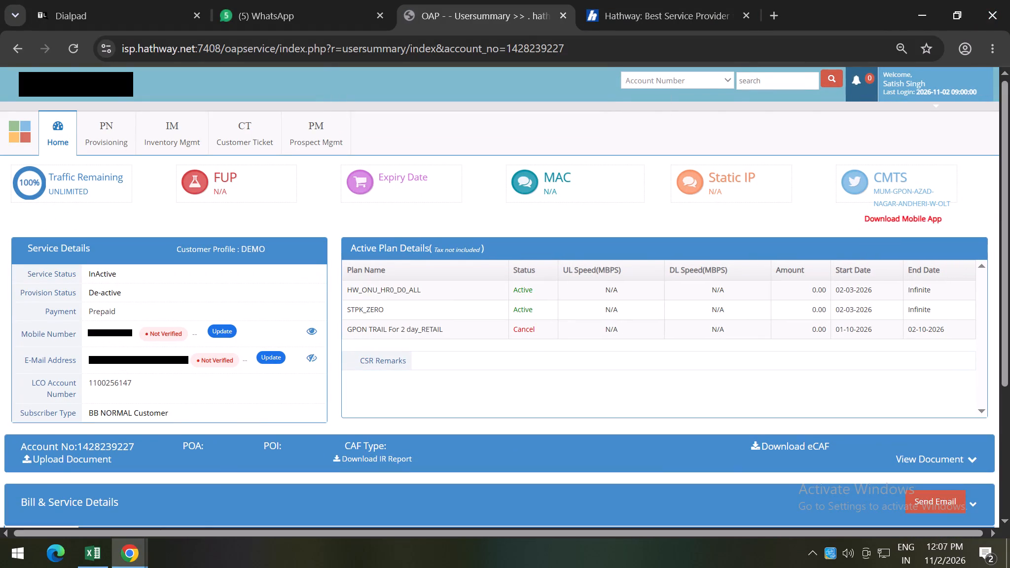
Copy the customer's mobile number from the account's service details and open the Mumbai Win-back number entry on the Tubelight dialpad.
{"action": "double_click", "coordinate": [113, 339]}
{"action": "double_click", "coordinate": [113, 335]}
{"action": "key", "text": "ctrl+c"}
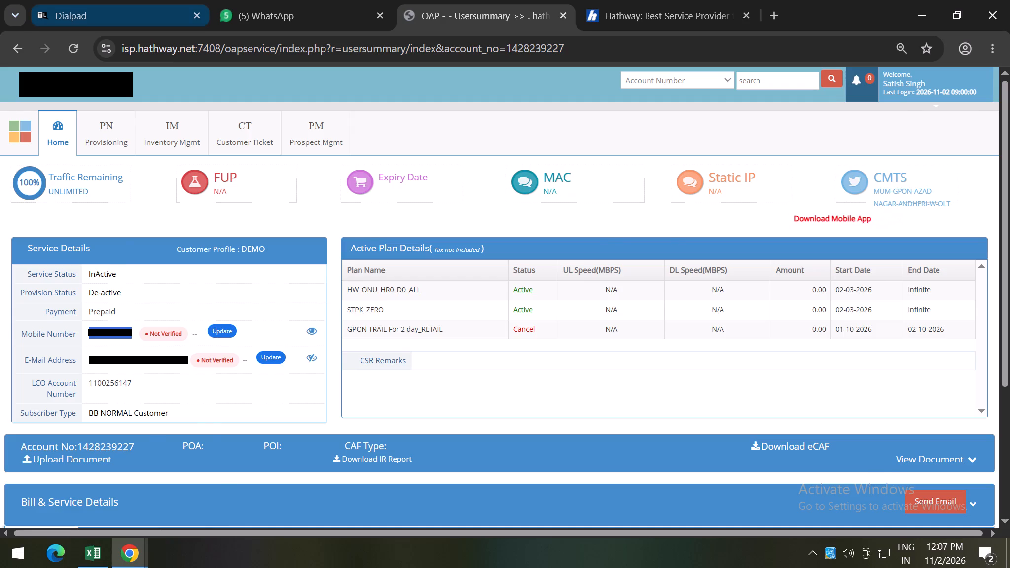
{"action": "left_click", "coordinate": [81, 0]}
{"action": "left_click", "coordinate": [913, 525]}
{"action": "left_click", "coordinate": [917, 410]}
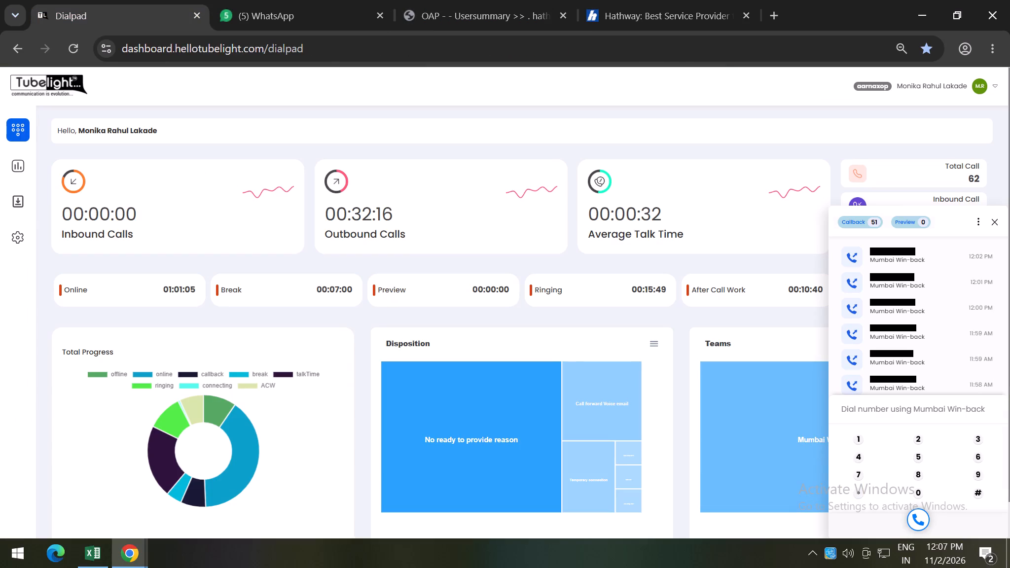
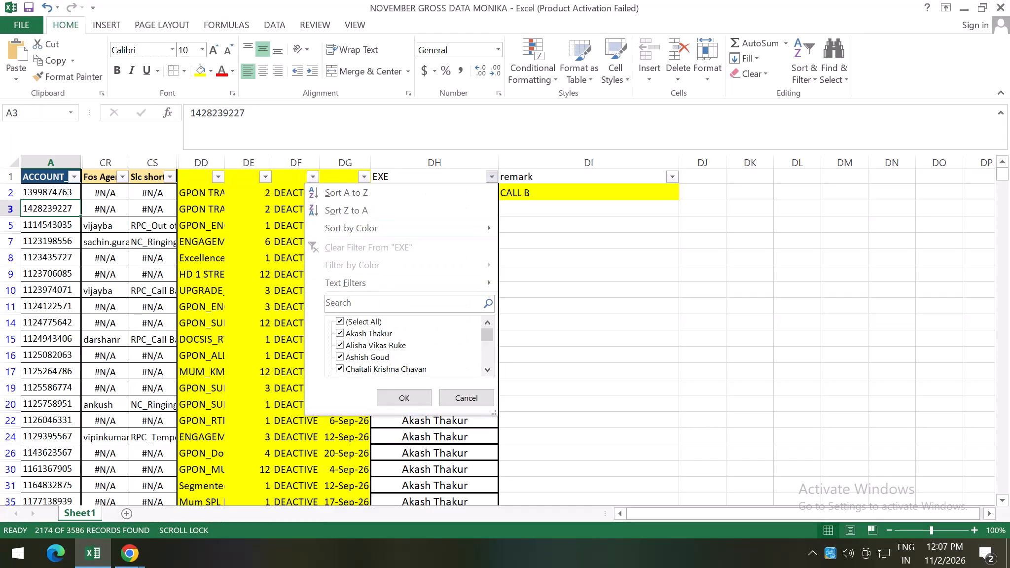
Filter the EXE column to only Monika's records, clearing all other executives and narrowing the name list with the search text m.
{"action": "triple_click", "coordinate": [487, 369]}
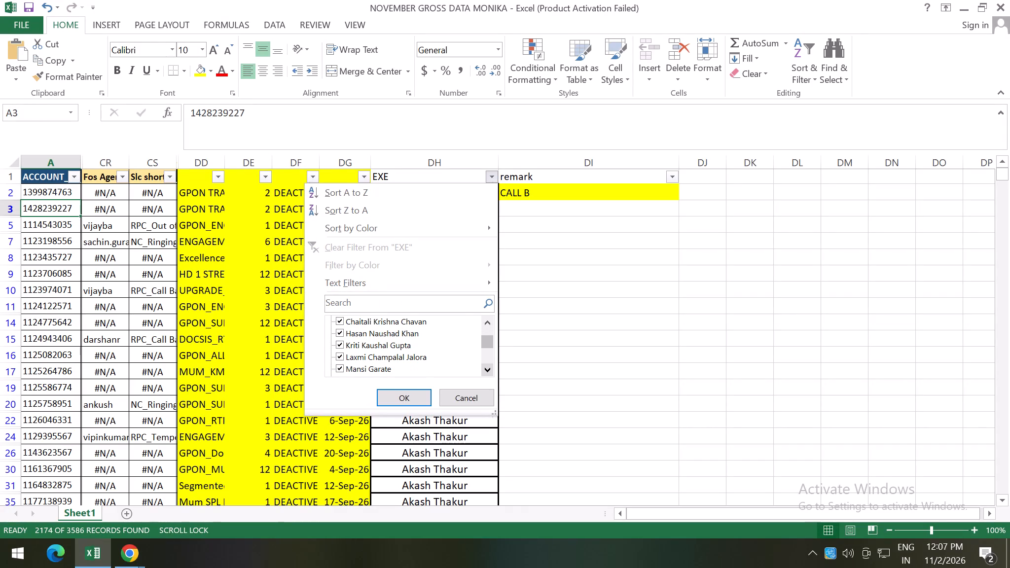
{"action": "left_click", "coordinate": [486, 322]}
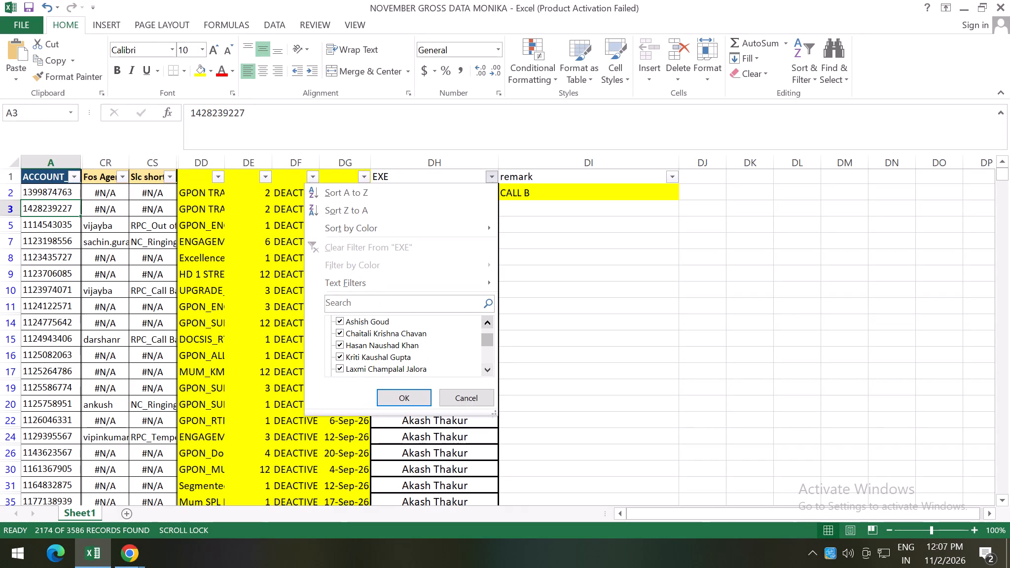
{"action": "triple_click", "coordinate": [489, 368]}
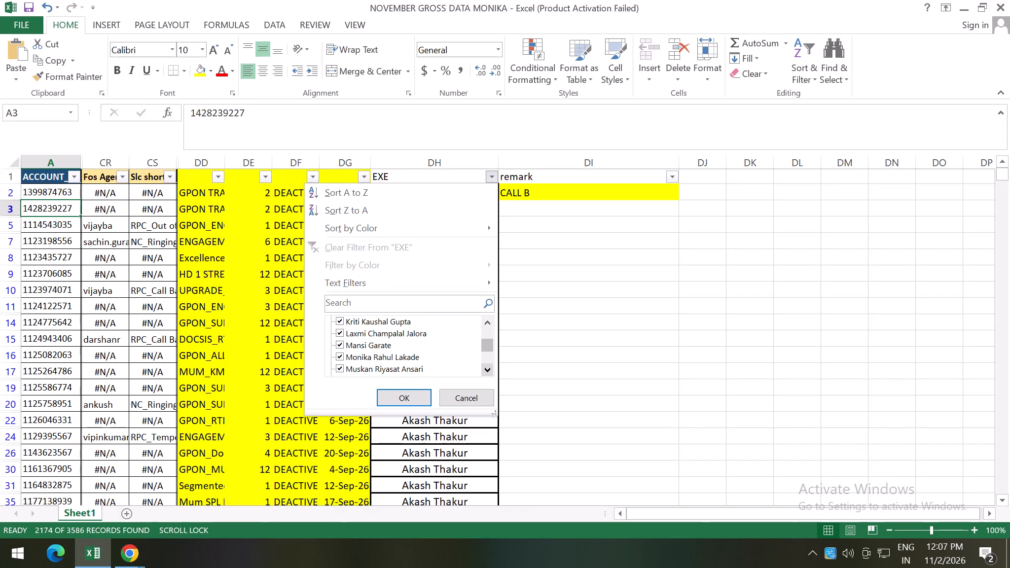
{"action": "left_click", "coordinate": [340, 357]}
{"action": "left_click", "coordinate": [340, 357]}
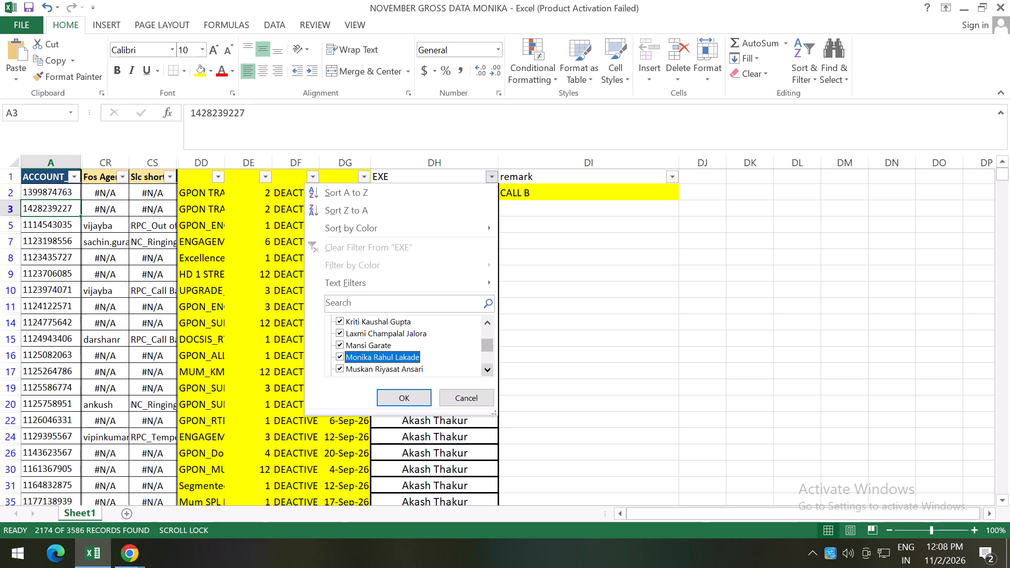
{"action": "double_click", "coordinate": [486, 321]}
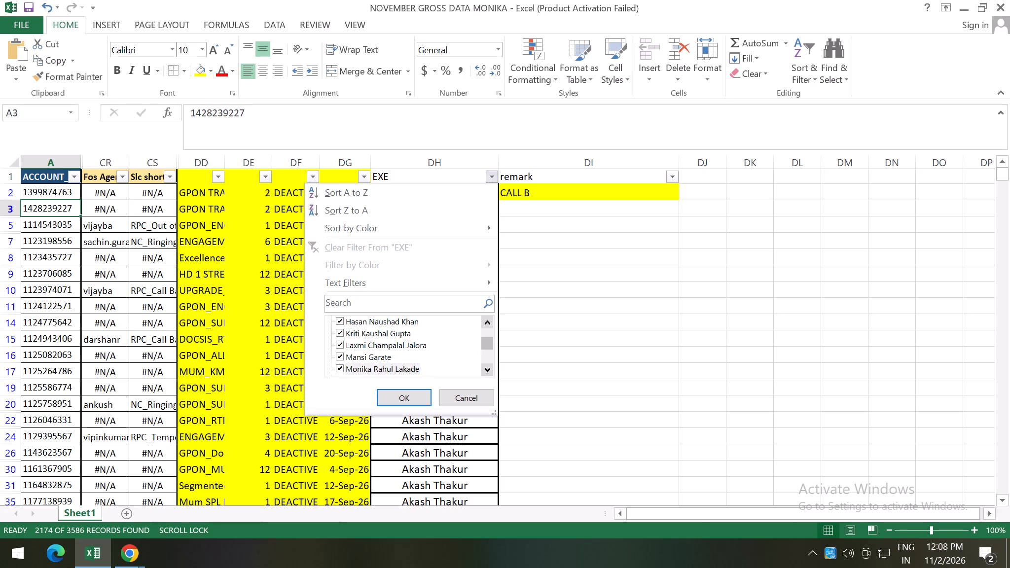
{"action": "double_click", "coordinate": [485, 321]}
{"action": "left_click", "coordinate": [340, 320]}
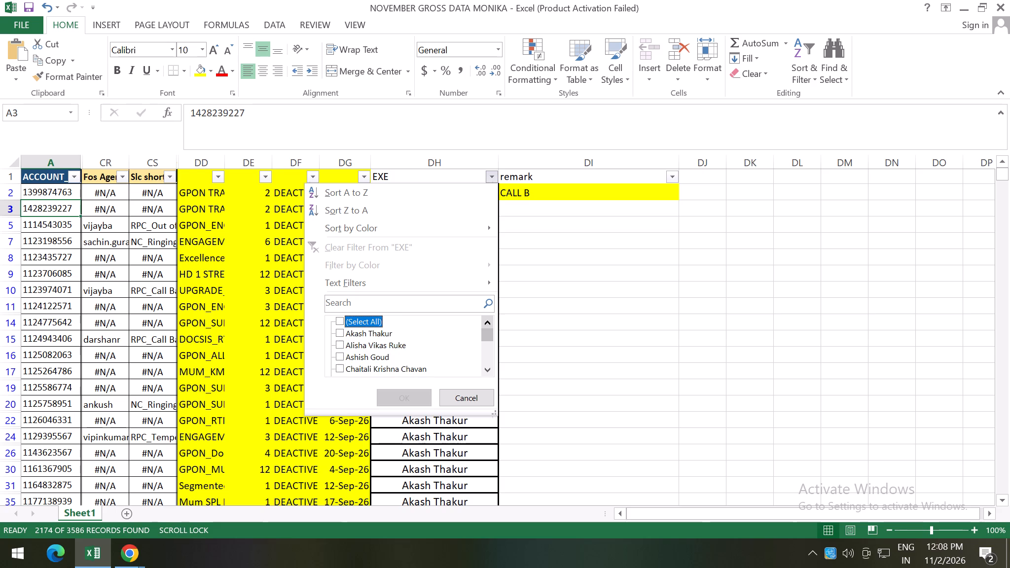
{"action": "left_click", "coordinate": [363, 306]}
{"action": "key", "text": "m"}
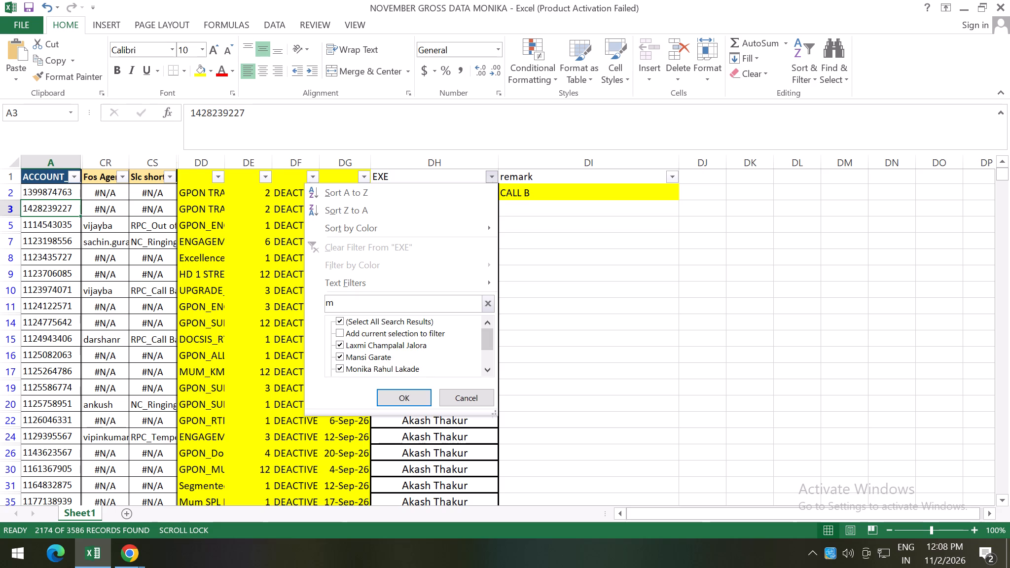
{"action": "left_click", "coordinate": [343, 367]}
{"action": "left_click", "coordinate": [341, 369]}
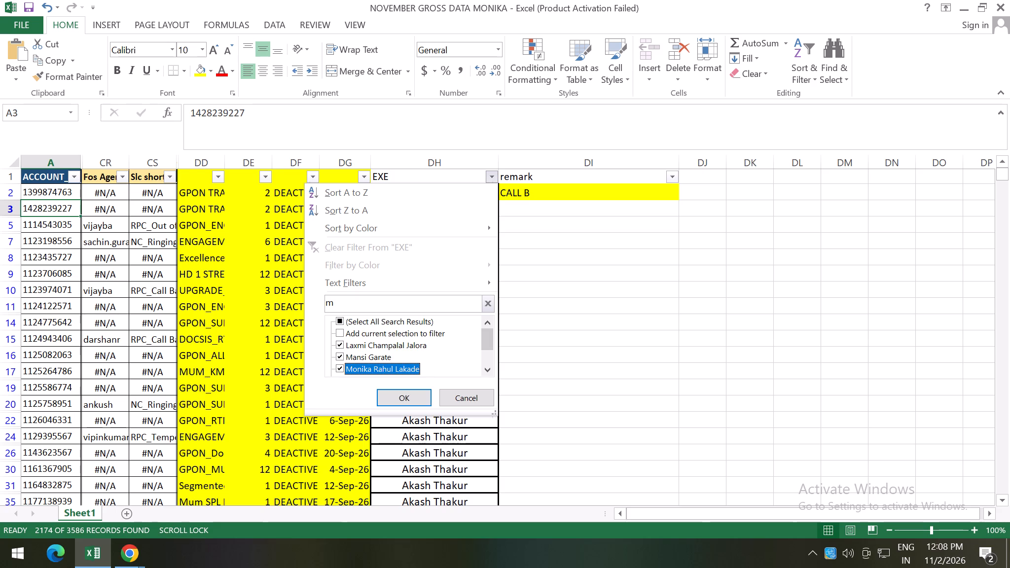
{"action": "left_click", "coordinate": [343, 322]}
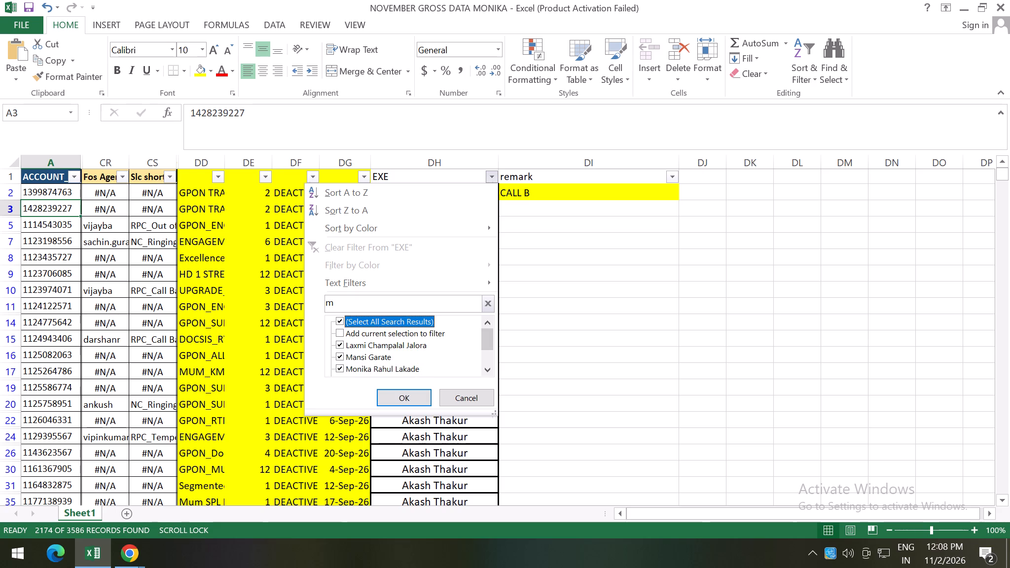
{"action": "left_click", "coordinate": [341, 318]}
{"action": "left_click", "coordinate": [341, 318]}
{"action": "left_click", "coordinate": [338, 321]}
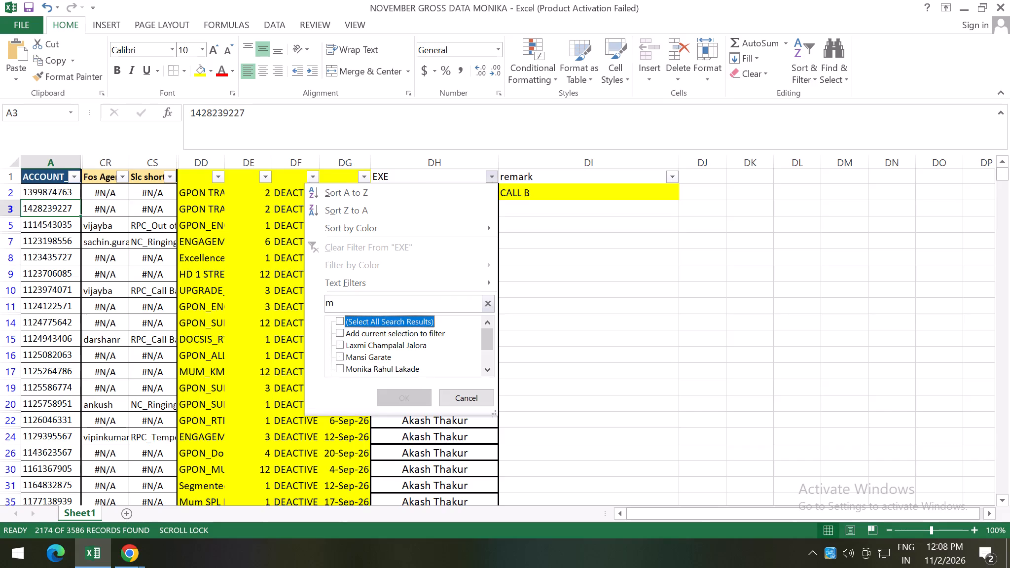
{"action": "left_click", "coordinate": [338, 369]}
{"action": "left_click", "coordinate": [392, 394]}
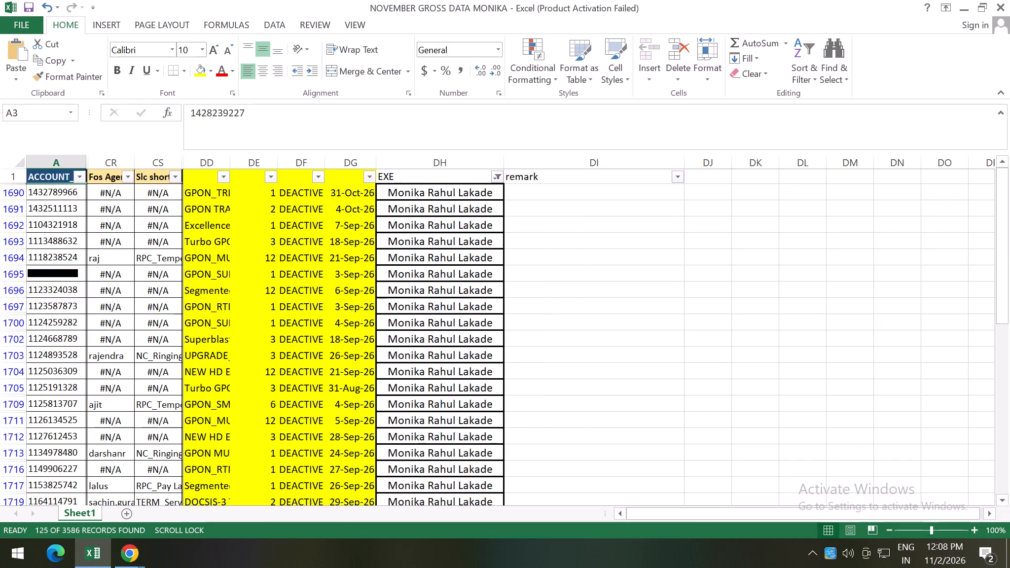
Select the empty remark cell of the first filtered record, row 1690, and save the workbook.
{"action": "left_click", "coordinate": [574, 194]}
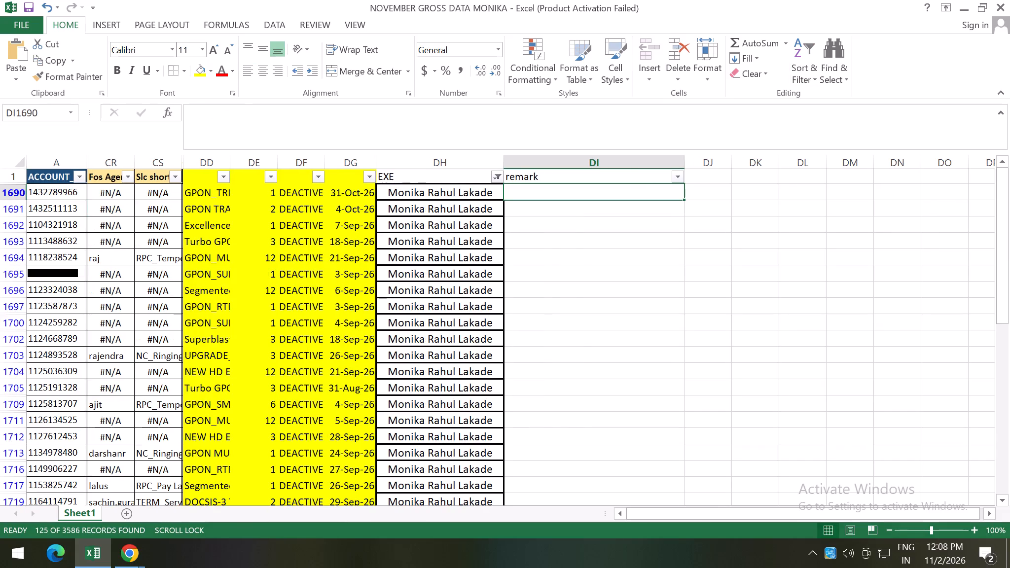
{"action": "key", "text": "ctrl+s"}
Select the account number of the first filtered record, in row 1690.
{"action": "left_click", "coordinate": [69, 192]}
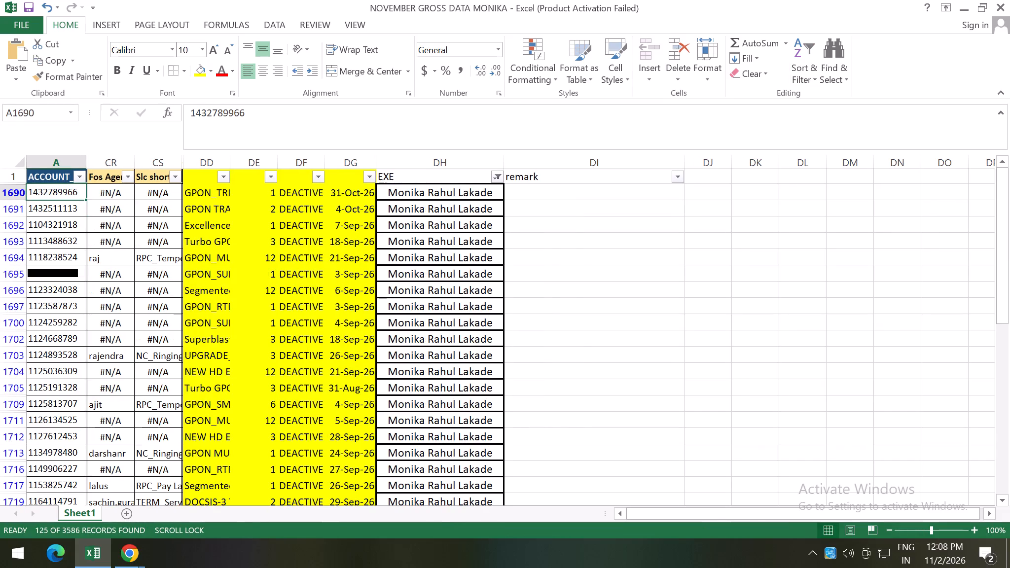
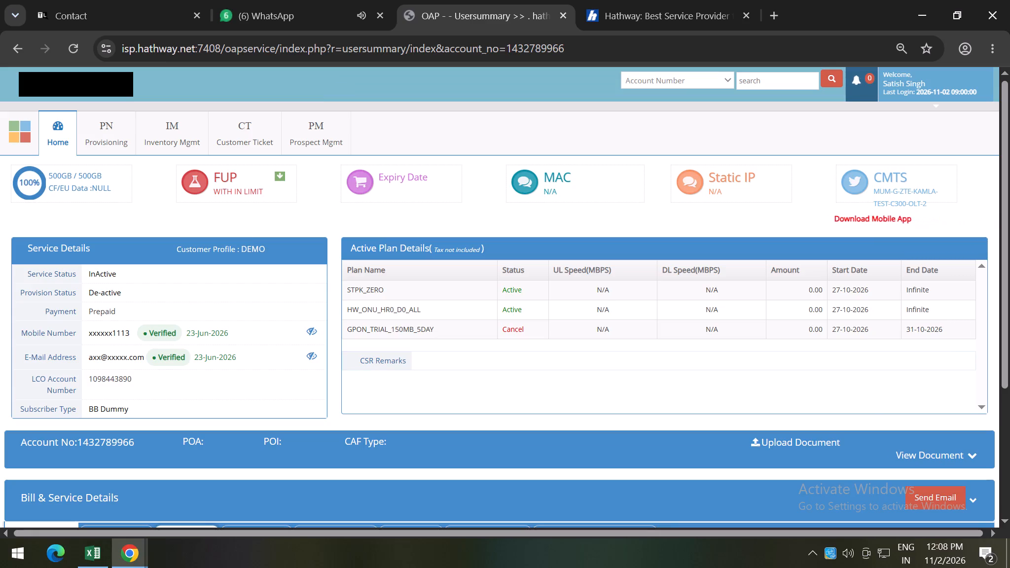
Reveal the masked mobile number and e-mail address in the customer's service details.
{"action": "left_click", "coordinate": [312, 331]}
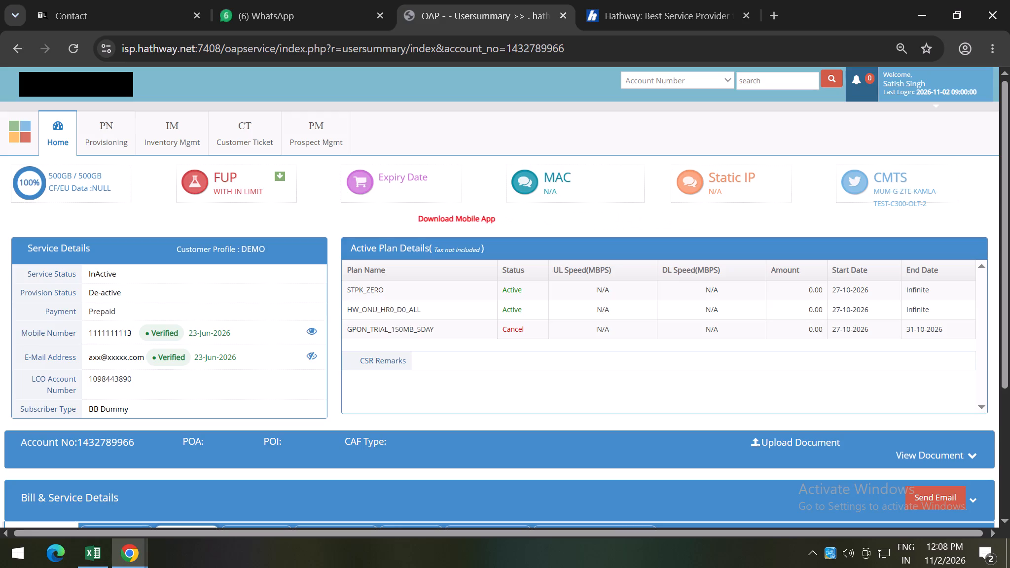
{"action": "left_click", "coordinate": [309, 357]}
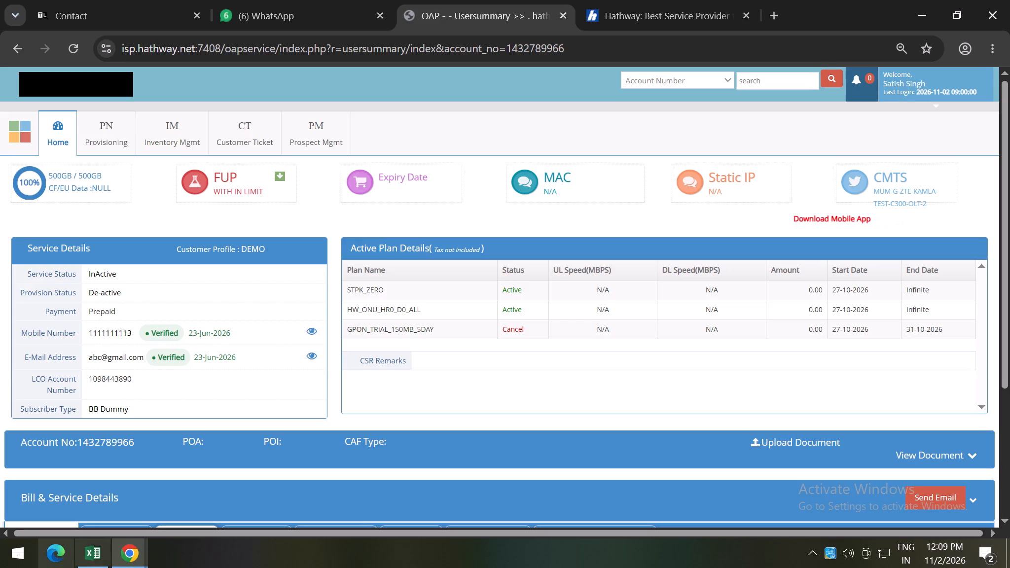
In the November Excel workbook, enter the remark "voice mail" for the first filtered record, row 1690.
{"action": "left_click", "coordinate": [81, 548]}
{"action": "left_click", "coordinate": [564, 200]}
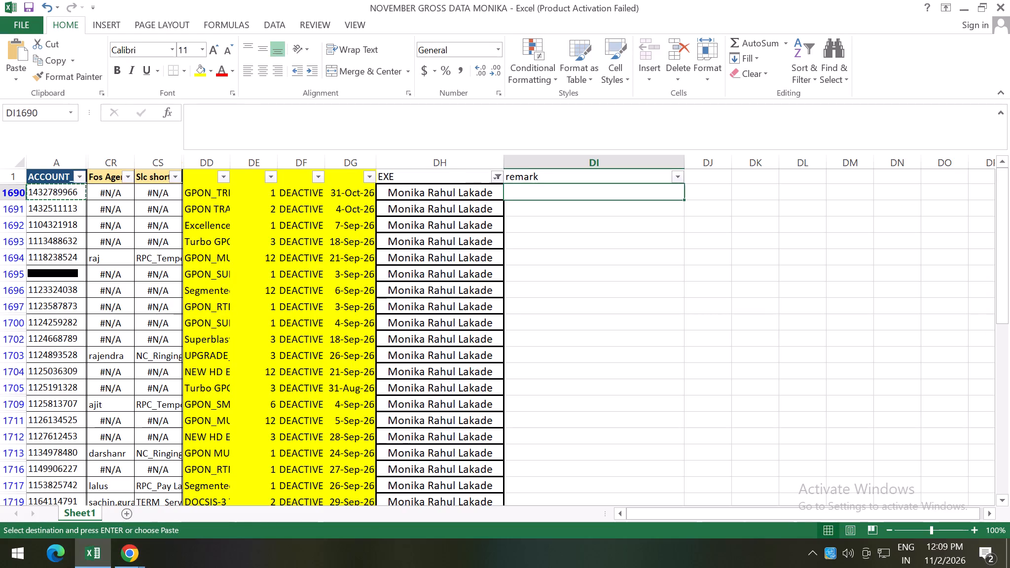
{"action": "type", "text": "no"}
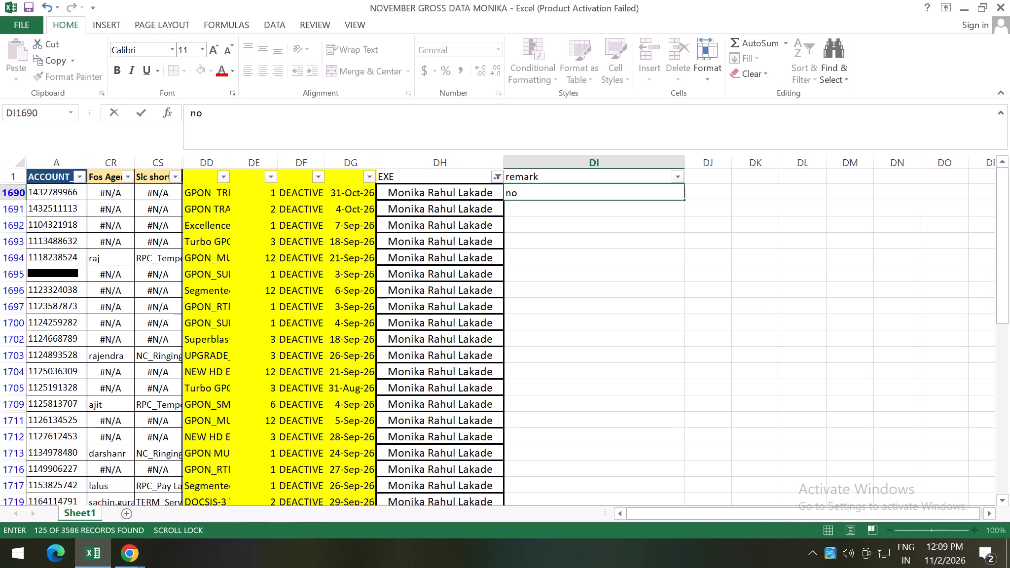
{"action": "type", "text": "t"}
{"action": "key", "text": "space"}
{"action": "key", "text": "BackSpace"}
{"action": "key", "text": "BackSpace"}
{"action": "key", "text": "BackSpace"}
{"action": "key", "text": "BackSpace"}
{"action": "key", "text": "BackSpace"}
{"action": "key", "text": "BackSpace"}
{"action": "key", "text": "BackSpace"}
{"action": "key", "text": "BackSpace"}
{"action": "key", "text": "BackSpace"}
{"action": "type", "text": "voice"}
{"action": "key", "text": "space"}
{"action": "type", "text": "mail"}
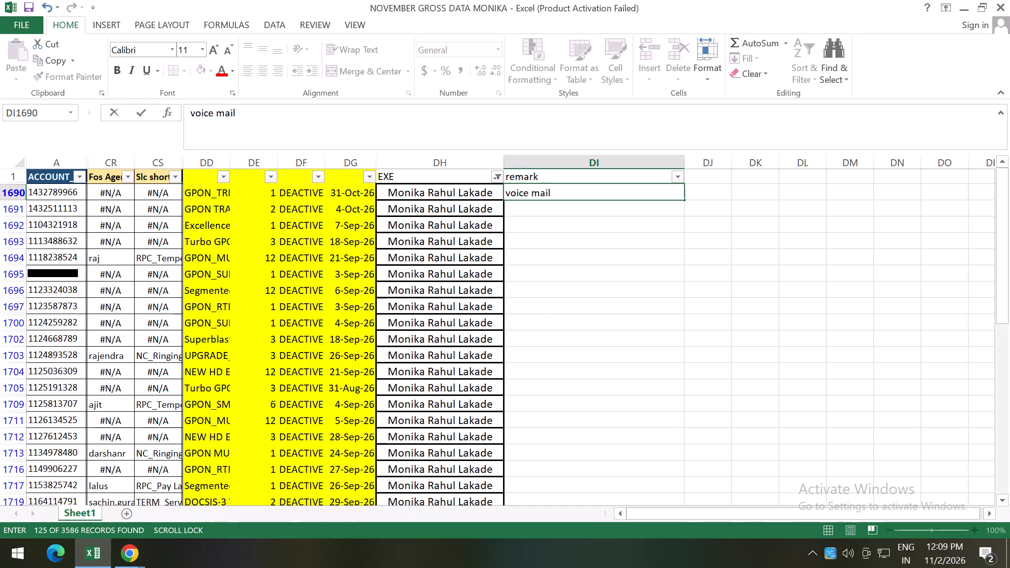
{"action": "left_click", "coordinate": [559, 217]}
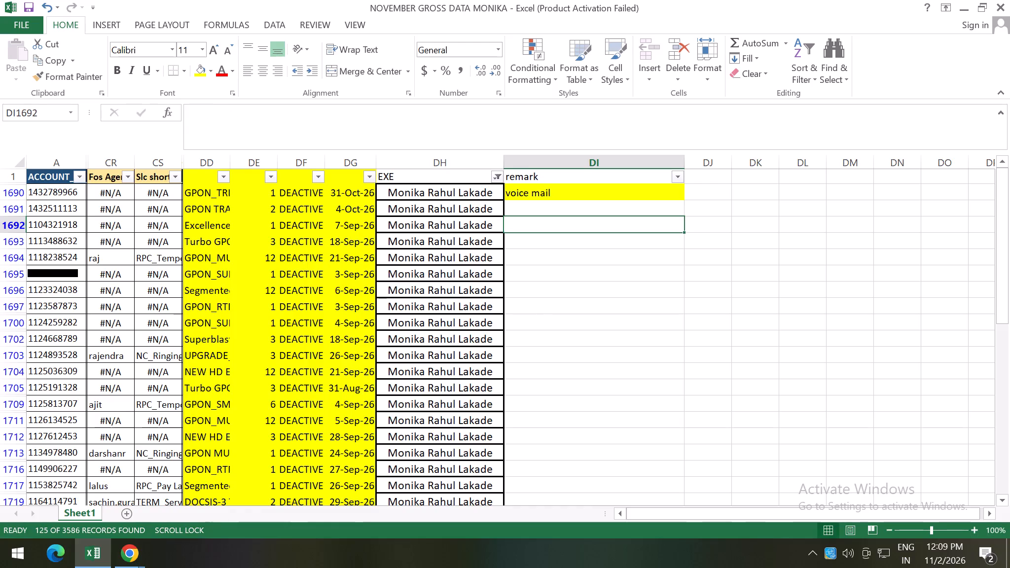
Copy the account number from row 1691 and search for it by account number in the Hathway portal in Chrome.
{"action": "left_click", "coordinate": [536, 210]}
{"action": "left_click", "coordinate": [47, 207]}
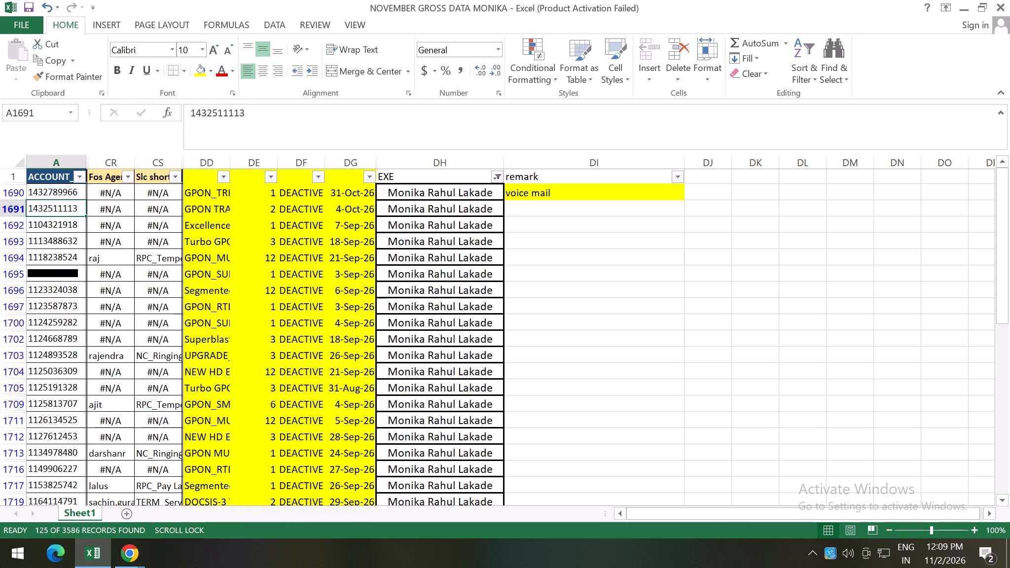
{"action": "key", "text": "ctrl+c"}
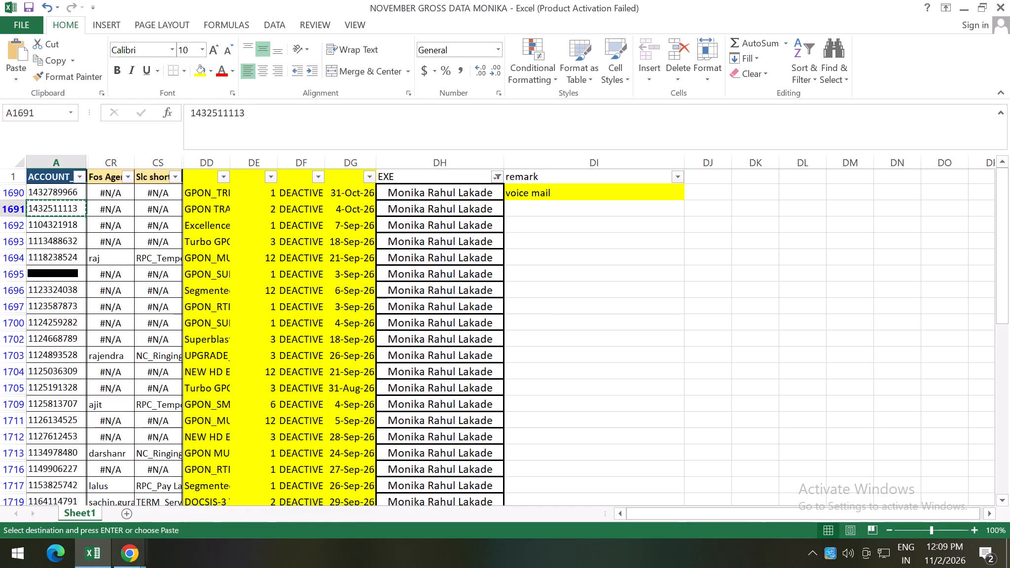
{"action": "left_click", "coordinate": [132, 553]}
{"action": "left_click", "coordinate": [216, 495]}
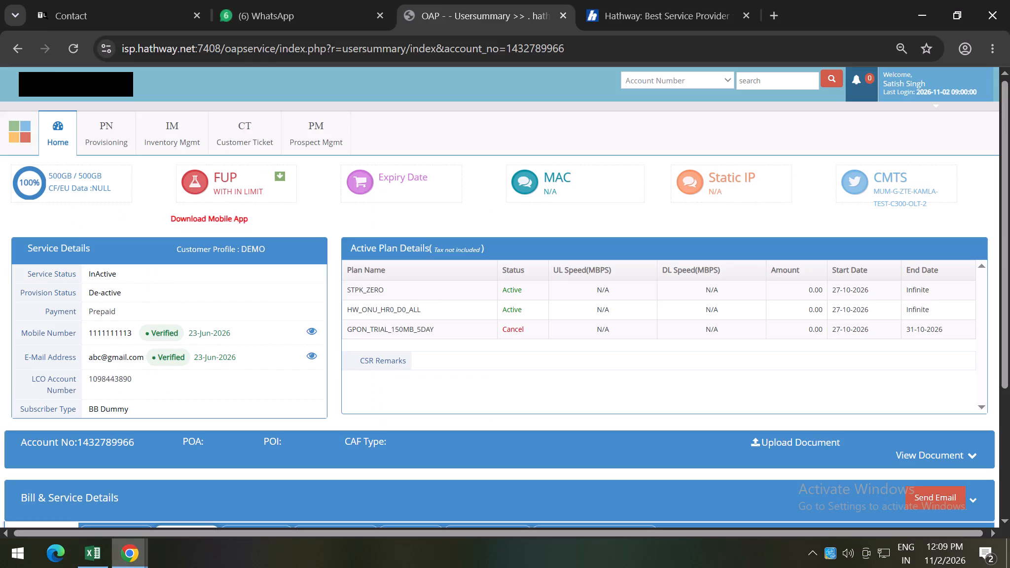
{"action": "left_click", "coordinate": [756, 86]}
{"action": "key", "text": "ctrl+v"}
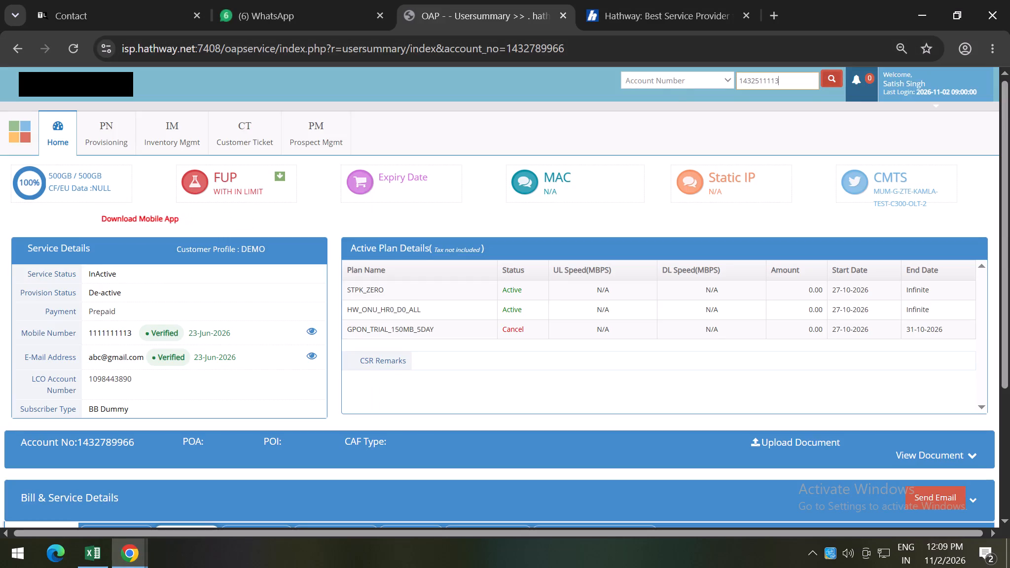
{"action": "left_click", "coordinate": [838, 78]}
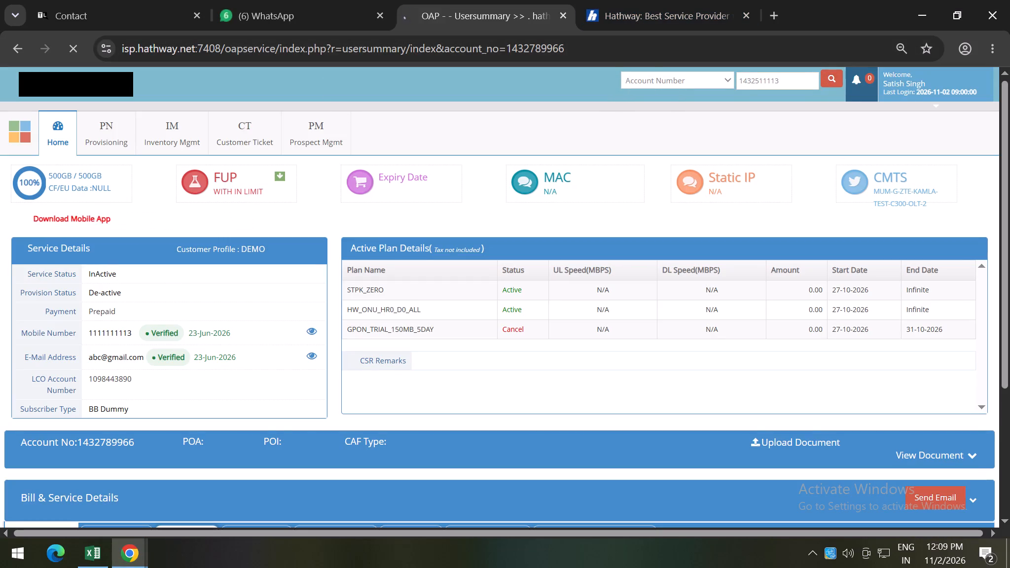
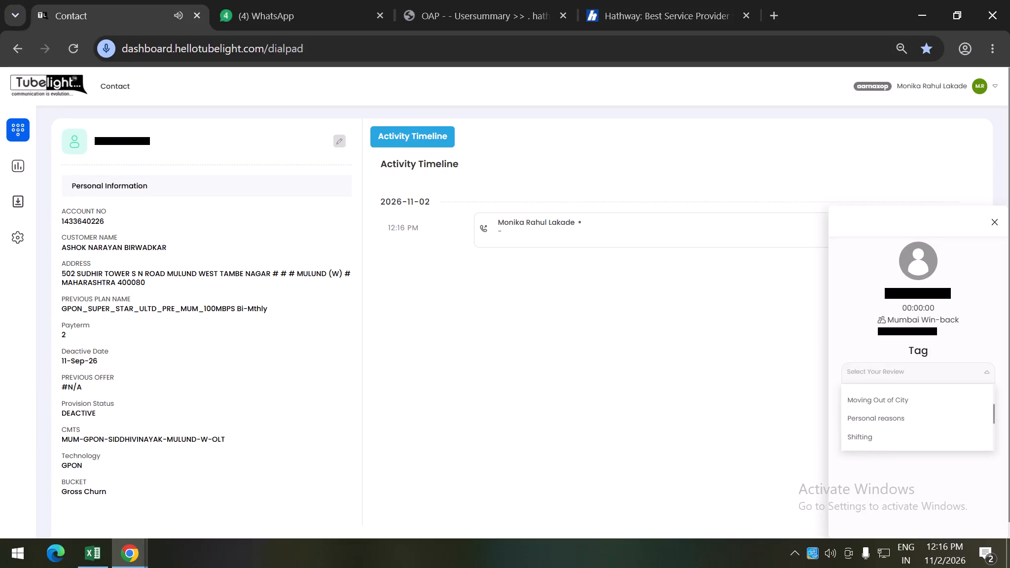
Tag the Mumbai Win-back call with the reviews "Personal reasons" and "Not Required".
{"action": "left_click_drag", "start_coordinate": [875, 423], "coordinate": [902, 407]}
{"action": "left_click_drag", "start_coordinate": [963, 373], "coordinate": [950, 381]}
{"action": "left_click", "coordinate": [881, 429]}
{"action": "left_click_drag", "start_coordinate": [918, 380], "coordinate": [916, 405]}
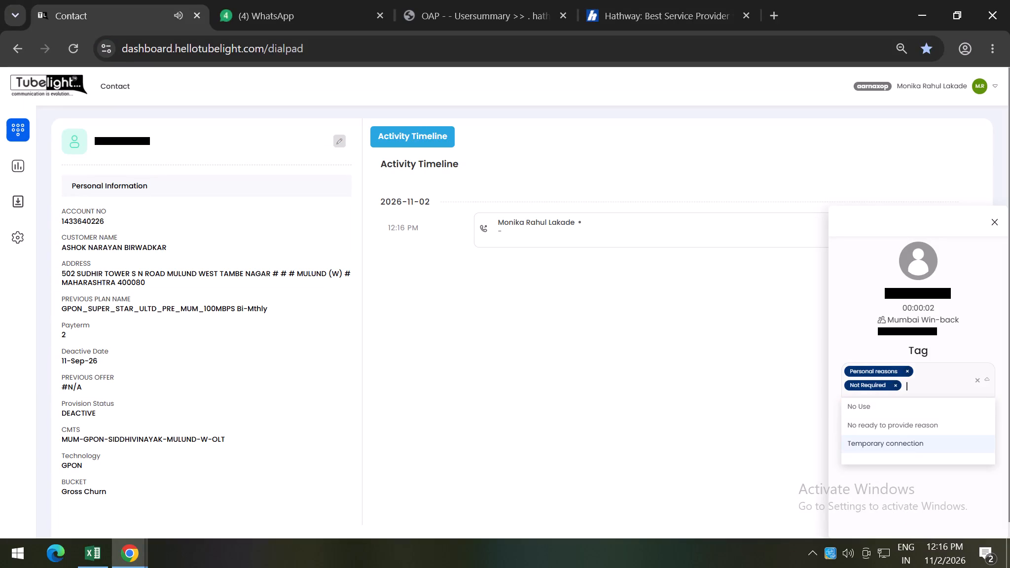
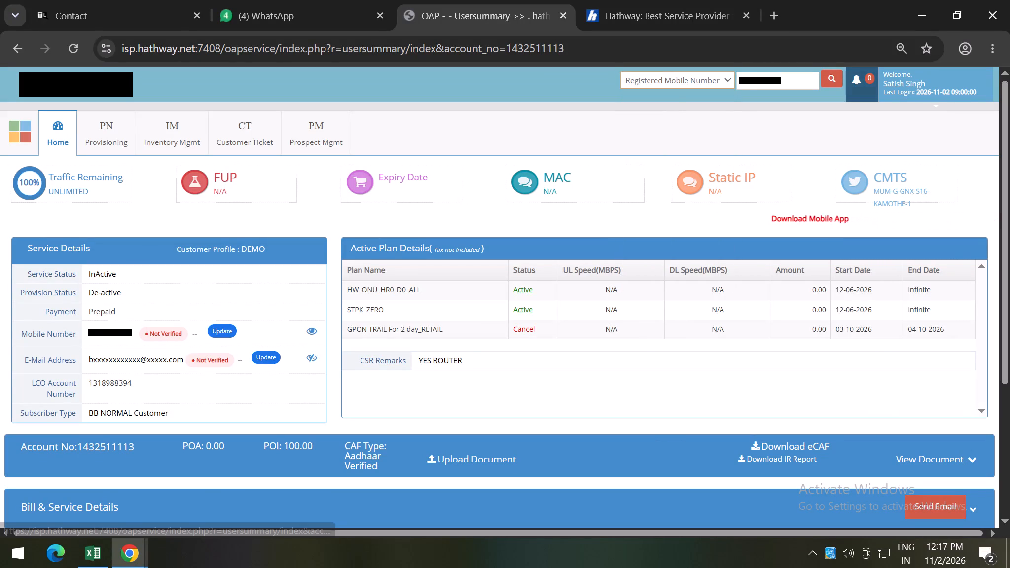
Look up the customer's Hathway account by registered mobile number and copy its account number.
{"action": "left_click", "coordinate": [835, 75]}
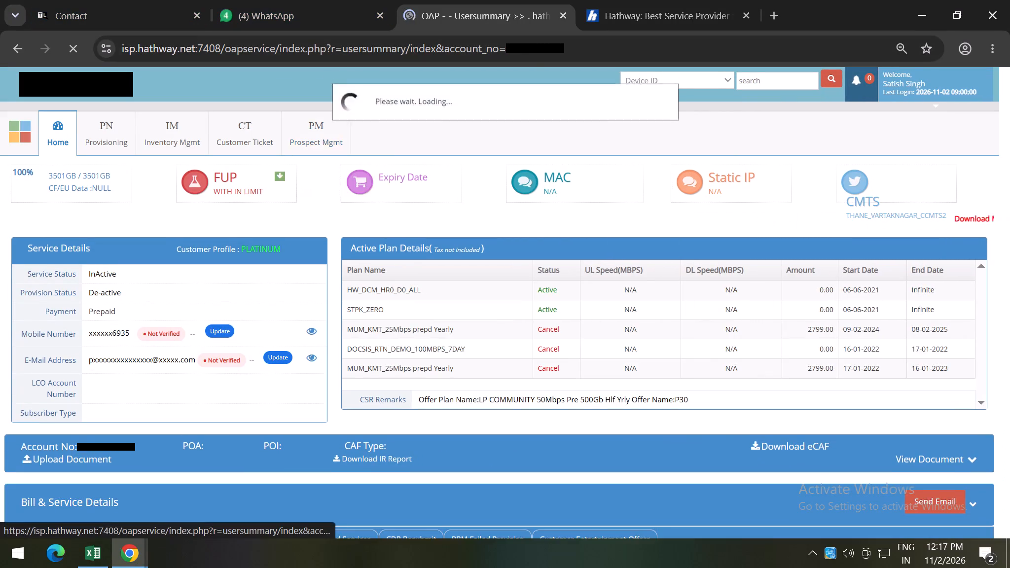
{"action": "triple_click", "coordinate": [127, 445]}
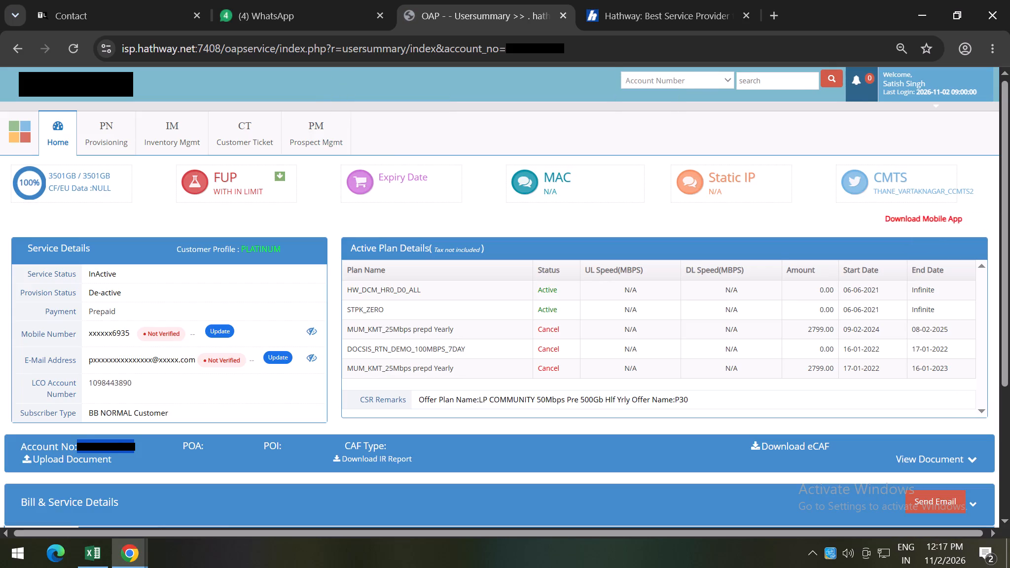
{"action": "key", "text": "ctrl+c"}
{"action": "left_click", "coordinate": [635, 0]}
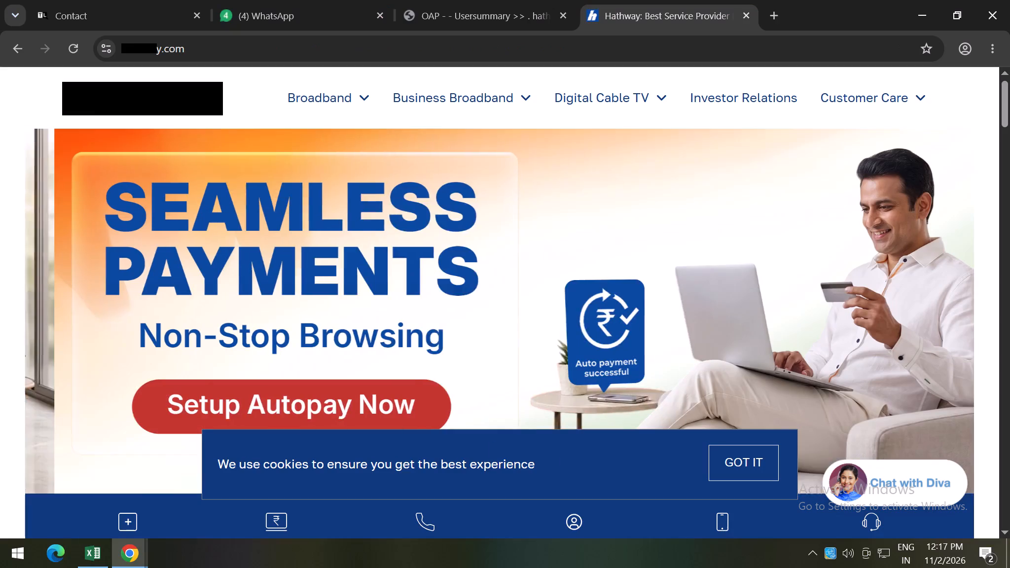
{"action": "left_click", "coordinate": [475, 0]}
Reveal the account's full mobile number and check its Bill & Service Details.
{"action": "left_click", "coordinate": [307, 333]}
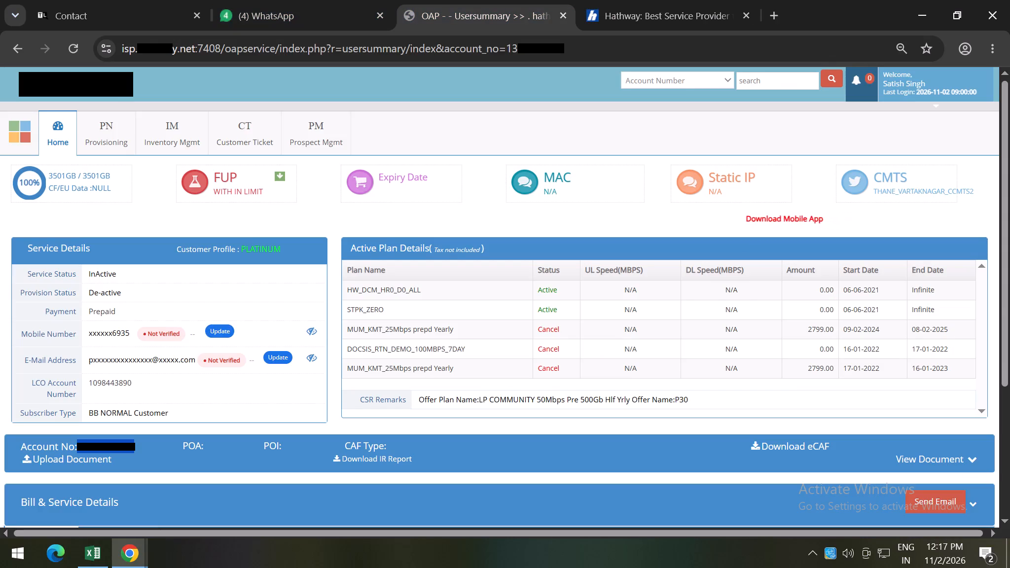
{"action": "double_click", "coordinate": [120, 336]}
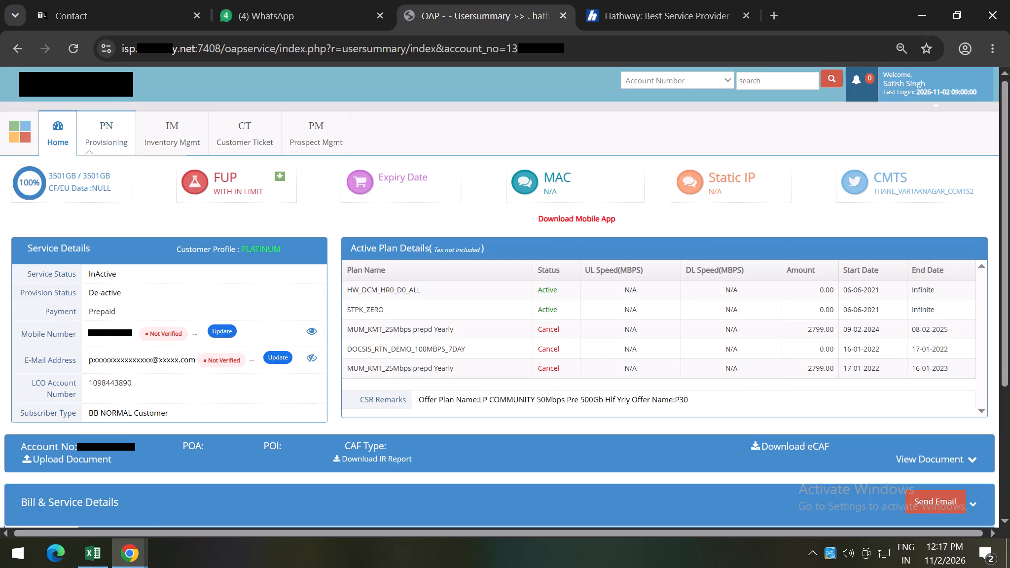
{"action": "scroll", "coordinate": [0, 286], "scroll_direction": "down", "scroll_amount": 1}
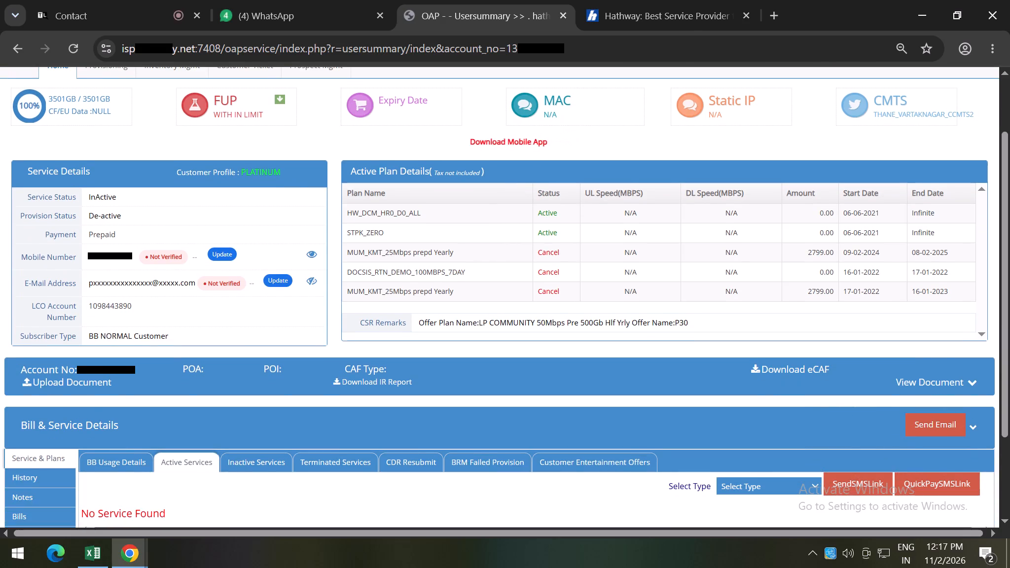
Return to the Tubelight contact page for the Mumbai Win-back call.
{"action": "left_click", "coordinate": [165, 0]}
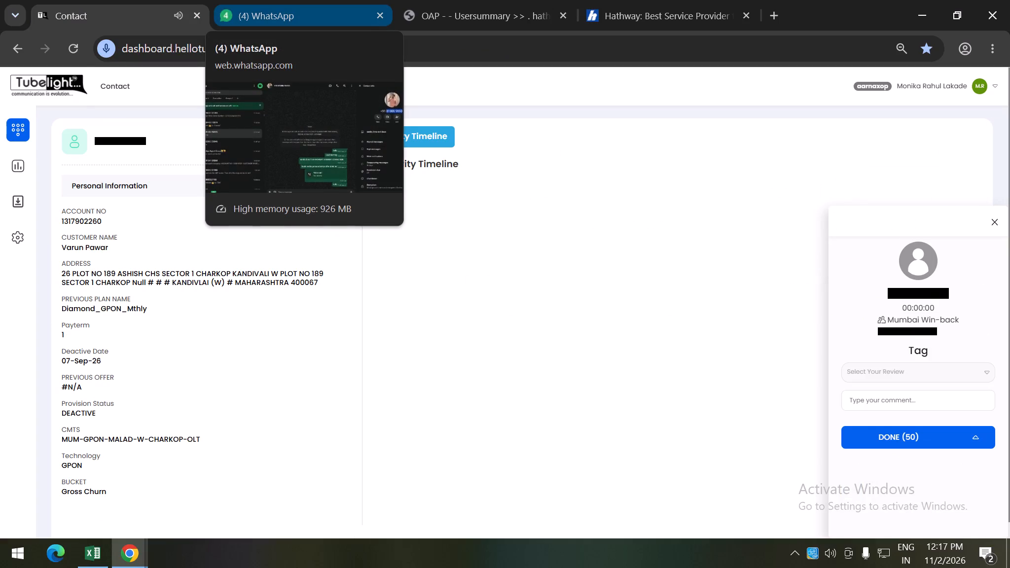
Raise the computer's sound volume to 100.
{"action": "left_click_drag", "start_coordinate": [62, 103], "coordinate": [62, 62]}
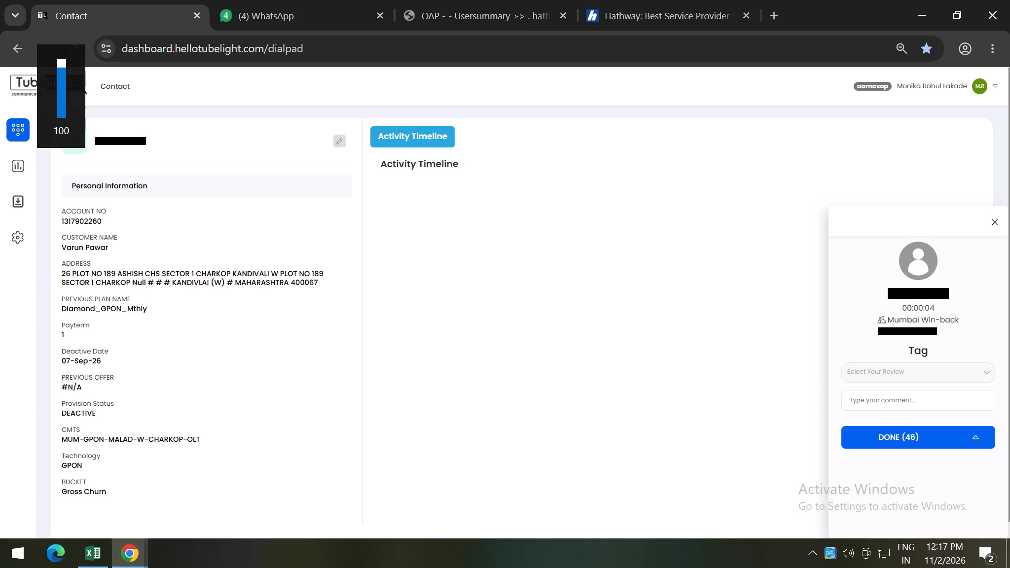
Tag the current Mumbai Win-back call with the reviews "Personal reasons" and "Not Required".
{"action": "left_click", "coordinate": [899, 374]}
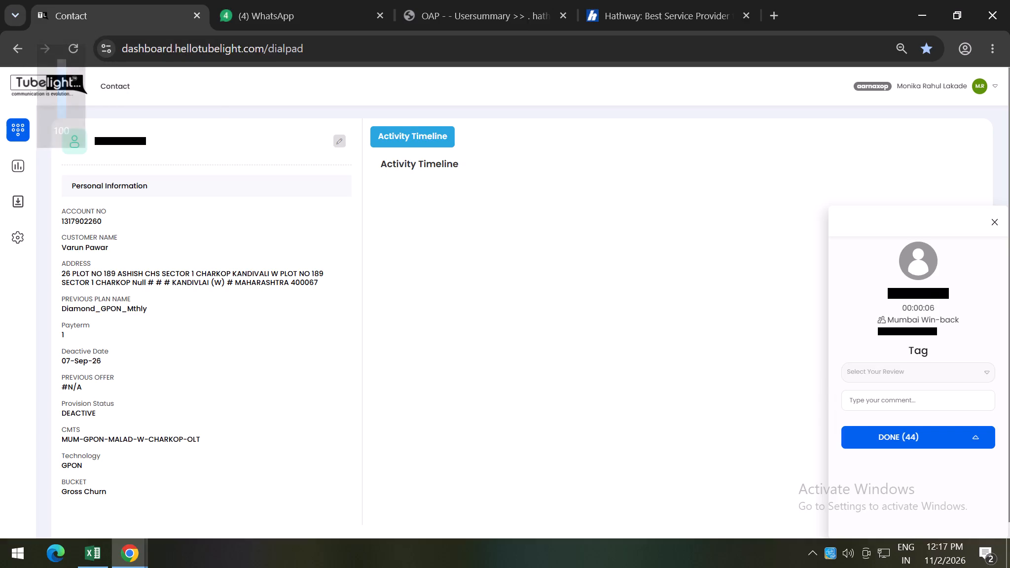
{"action": "scroll", "coordinate": [878, 430], "scroll_direction": "down", "scroll_amount": 2}
{"action": "scroll", "coordinate": [873, 415], "scroll_direction": "up", "scroll_amount": 2}
{"action": "scroll", "coordinate": [877, 427], "scroll_direction": "down", "scroll_amount": 1}
{"action": "left_click", "coordinate": [877, 417]}
{"action": "left_click", "coordinate": [923, 381]}
{"action": "left_click", "coordinate": [893, 424]}
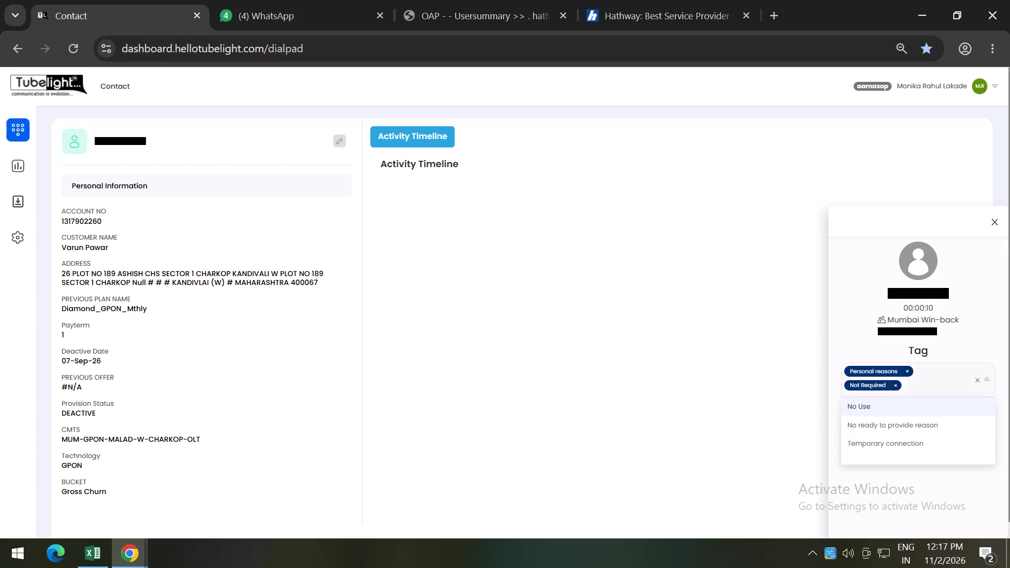
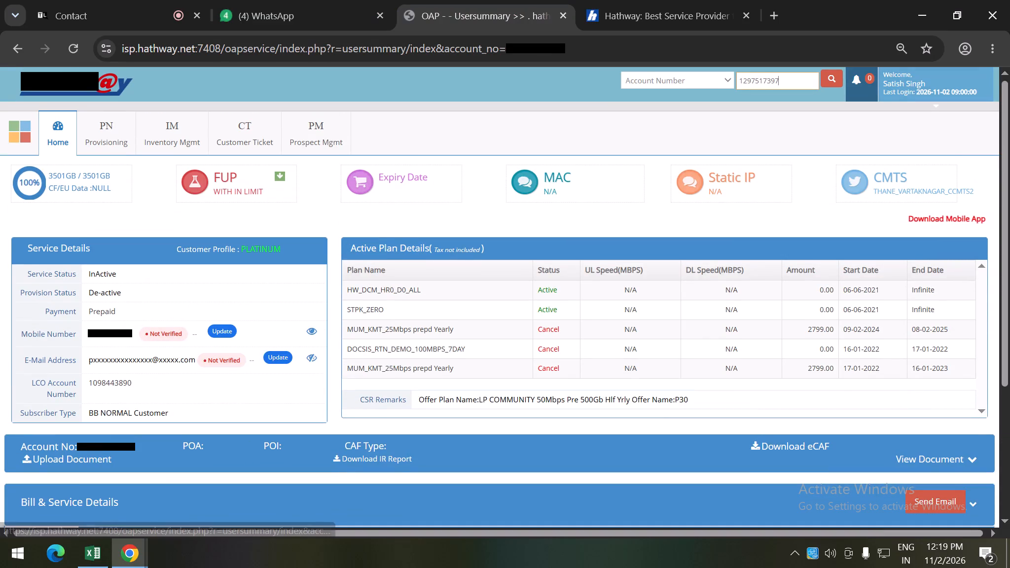
Look up the customer's Hathway account in OAP by the entered account number.
{"action": "left_click", "coordinate": [832, 79]}
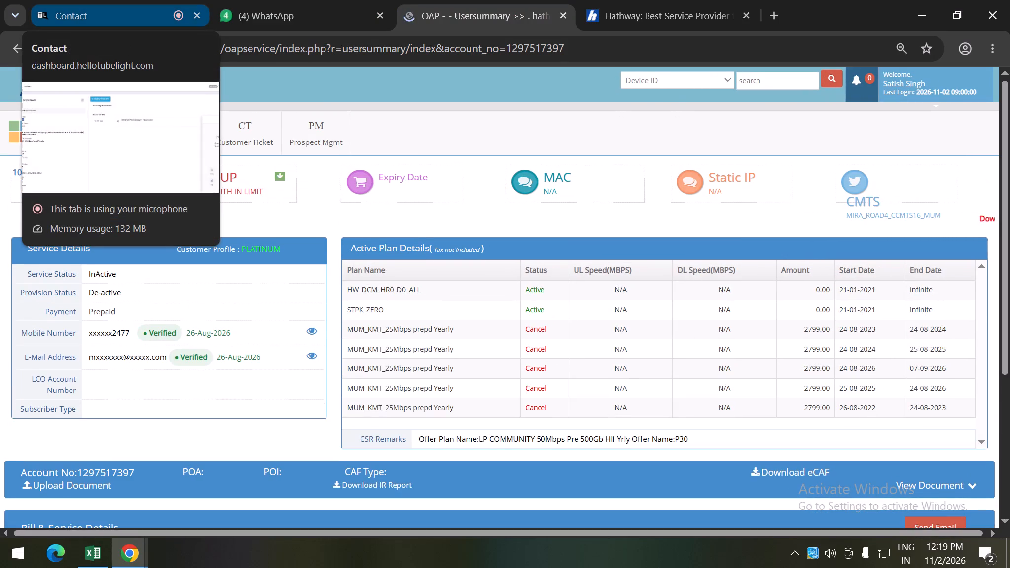
Switch to Tubelight, end the Mumbai Win-back call and tag it with the reviews "Personal reasons" and "Not Required".
{"action": "left_click", "coordinate": [126, 0]}
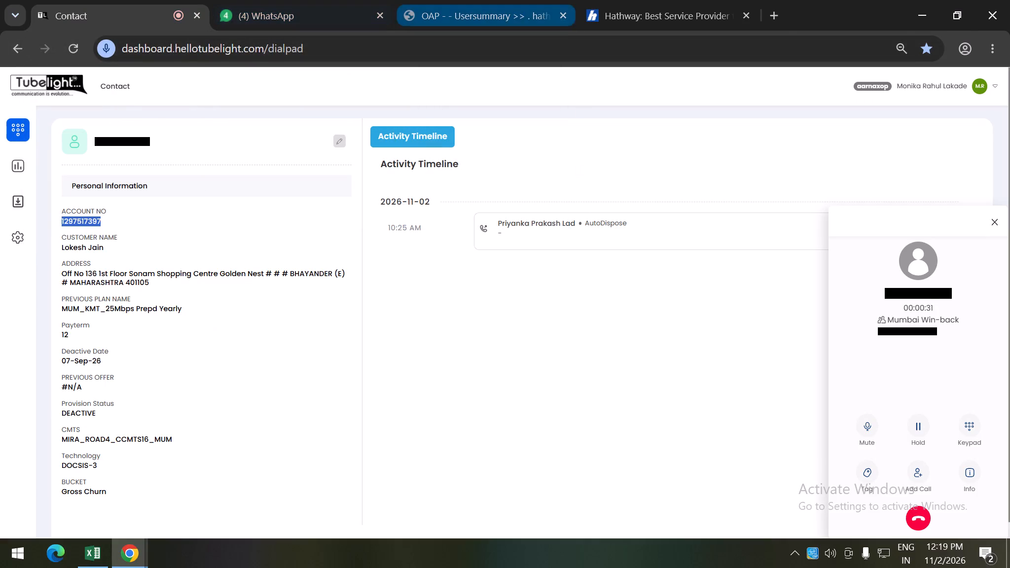
{"action": "left_click", "coordinate": [928, 519]}
{"action": "left_click", "coordinate": [898, 370]}
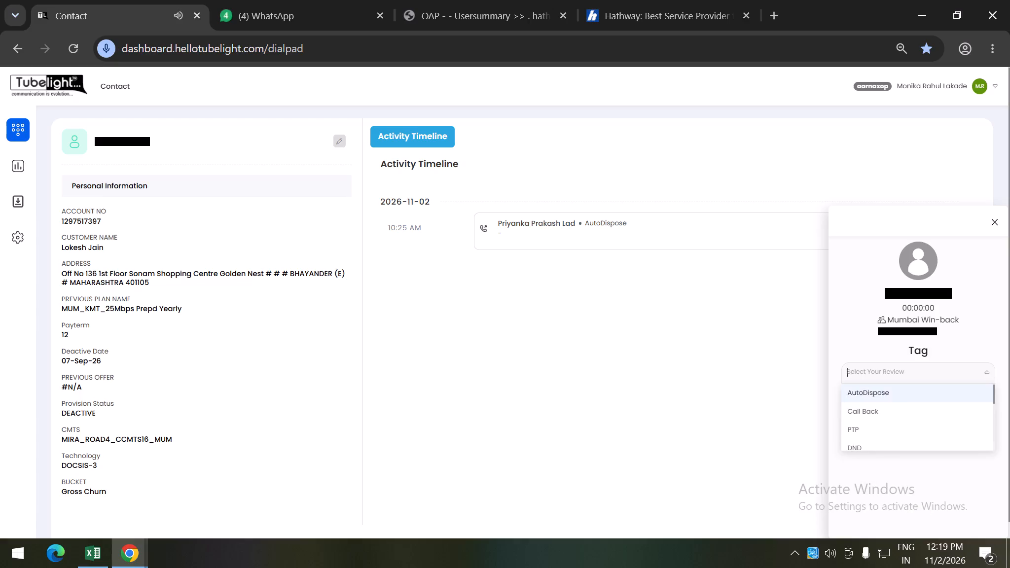
{"action": "scroll", "coordinate": [873, 425], "scroll_direction": "down", "scroll_amount": 1}
{"action": "left_click", "coordinate": [872, 422]}
{"action": "left_click_drag", "start_coordinate": [925, 369], "coordinate": [917, 377]}
{"action": "left_click", "coordinate": [880, 431]}
{"action": "left_click_drag", "start_coordinate": [910, 387], "coordinate": [904, 398]}
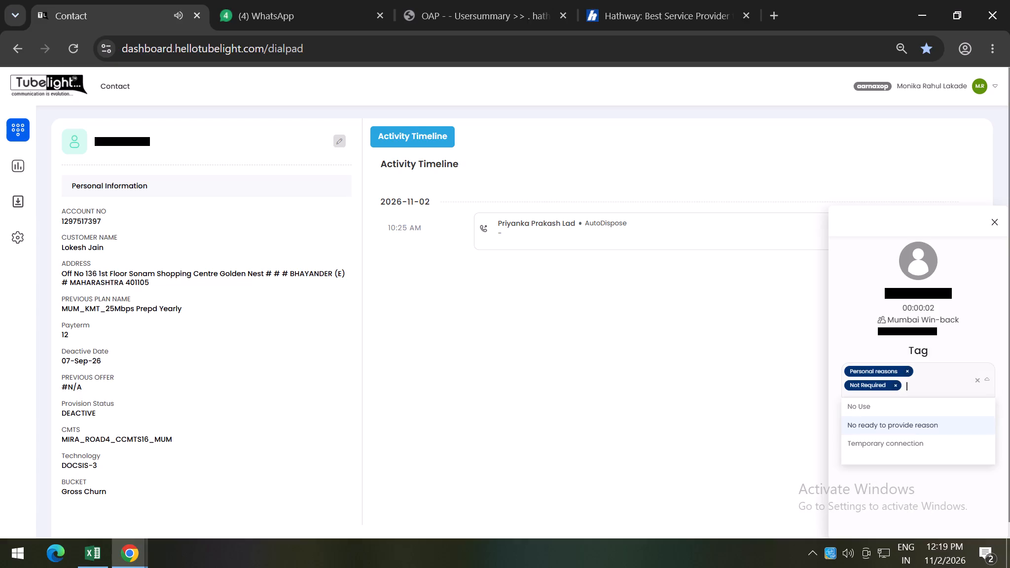
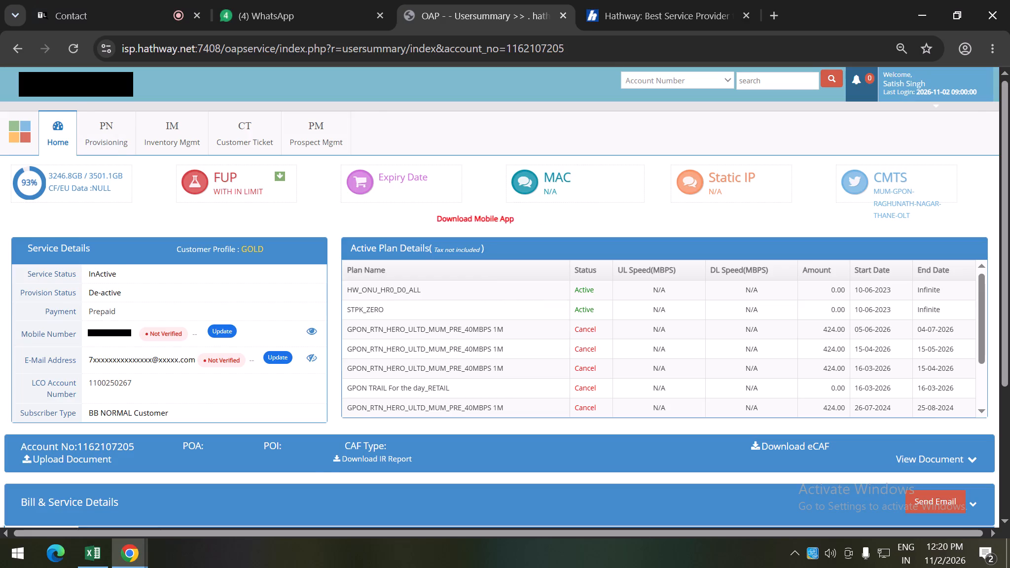
End the Mumbai Win-back call in Tubelight and tag it with the review "Personal reasons".
{"action": "left_click", "coordinate": [92, 0]}
{"action": "left_click", "coordinate": [915, 516]}
{"action": "left_click", "coordinate": [892, 371]}
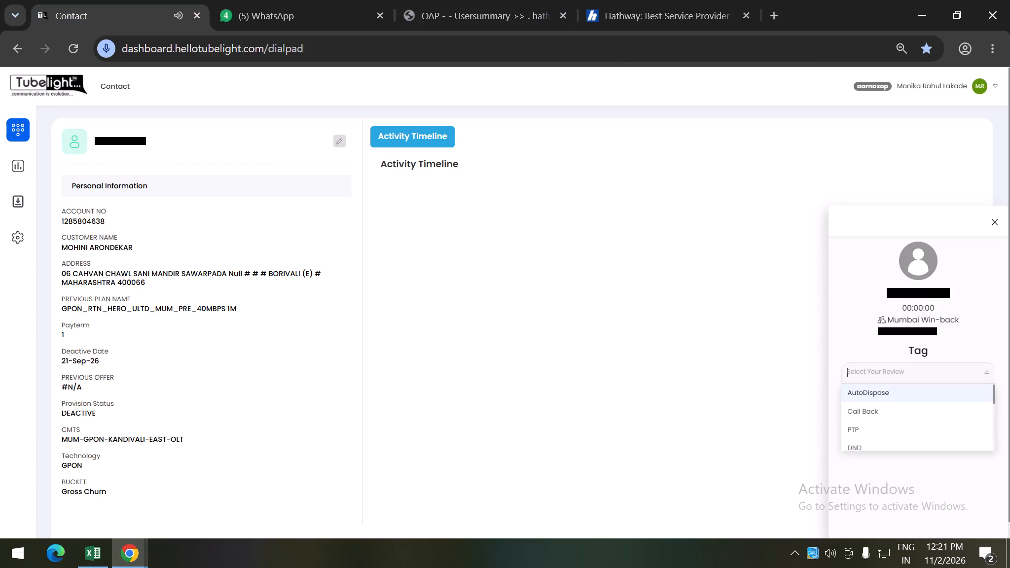
{"action": "scroll", "coordinate": [892, 426], "scroll_direction": "down", "scroll_amount": 1}
{"action": "left_click", "coordinate": [894, 425]}
{"action": "left_click", "coordinate": [913, 384]}
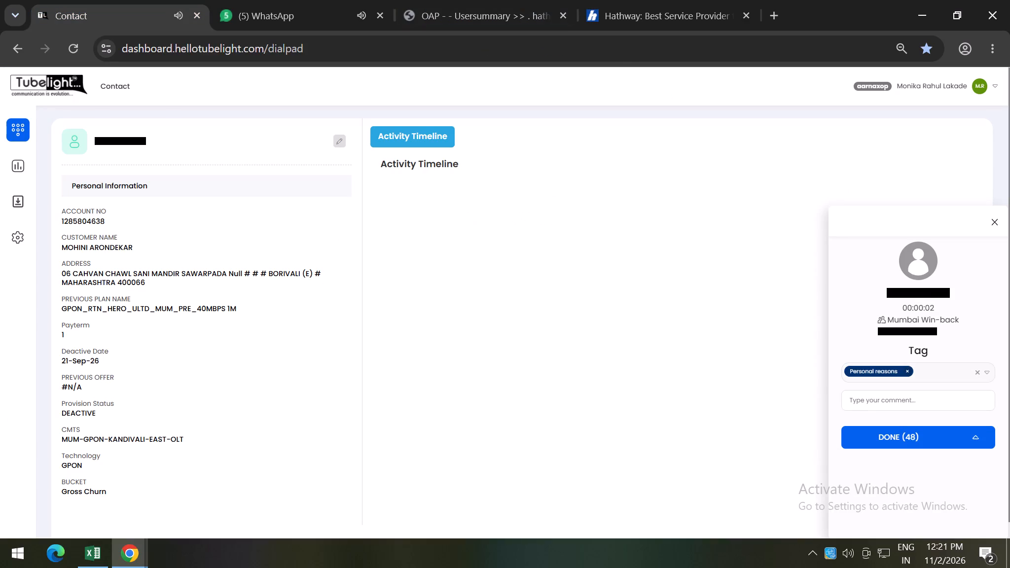
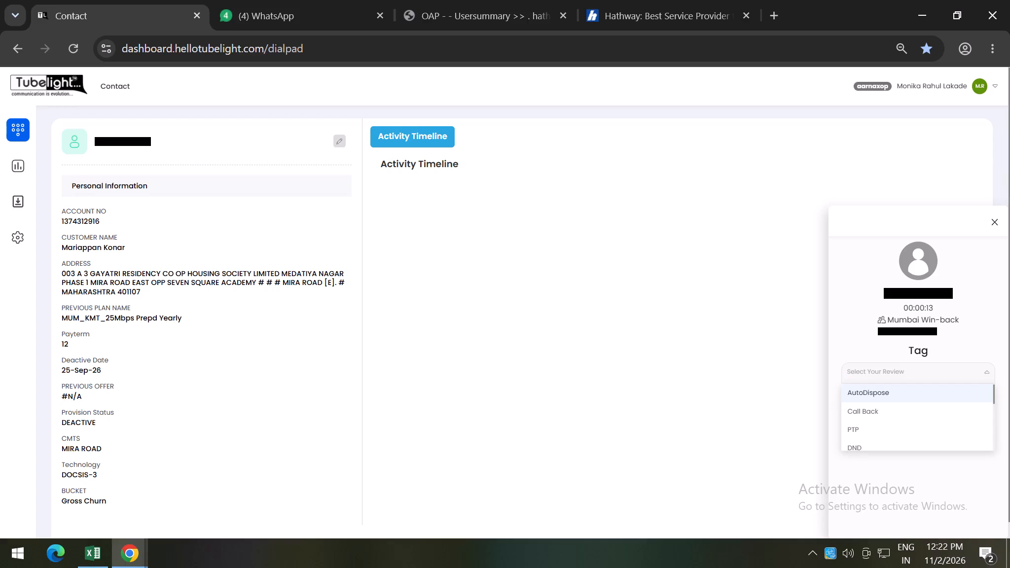
Tag the Mumbai Win-back call as Personal reasons.
{"action": "scroll", "coordinate": [888, 417], "scroll_direction": "down", "scroll_amount": 1}
{"action": "left_click", "coordinate": [888, 417]}
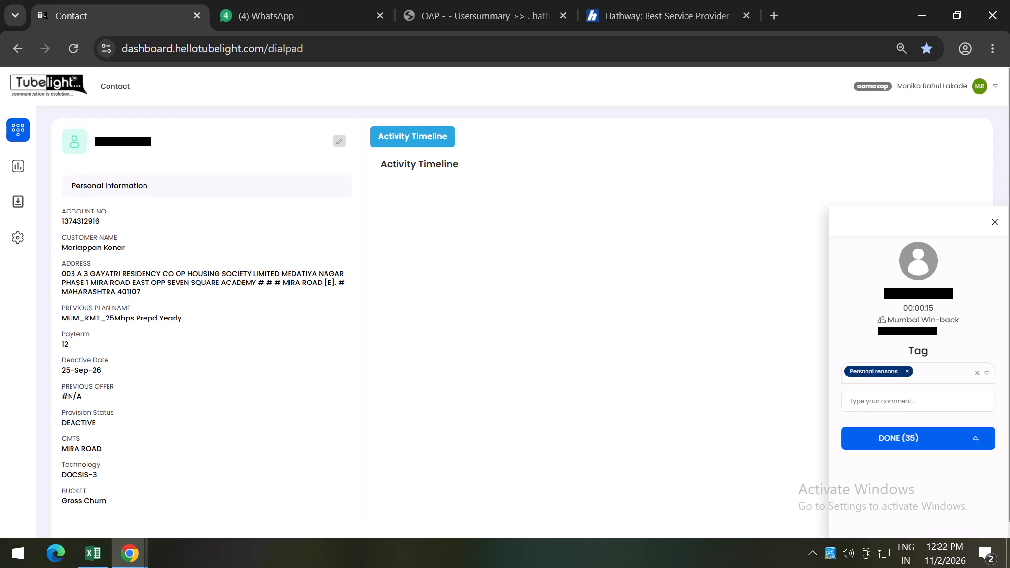
Add the tags Not Required and No ready to provide reason to the Mumbai Win-back call and submit its disposition.
{"action": "left_click", "coordinate": [922, 380]}
{"action": "left_click", "coordinate": [879, 431]}
{"action": "left_click", "coordinate": [919, 392]}
{"action": "left_click", "coordinate": [915, 423]}
{"action": "left_click", "coordinate": [917, 453]}
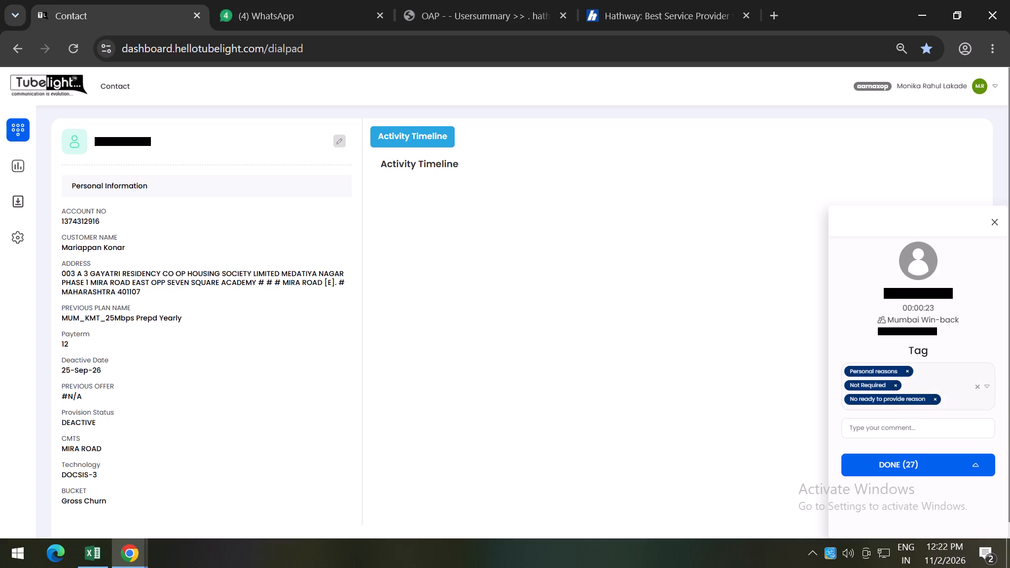
{"action": "left_click", "coordinate": [909, 462]}
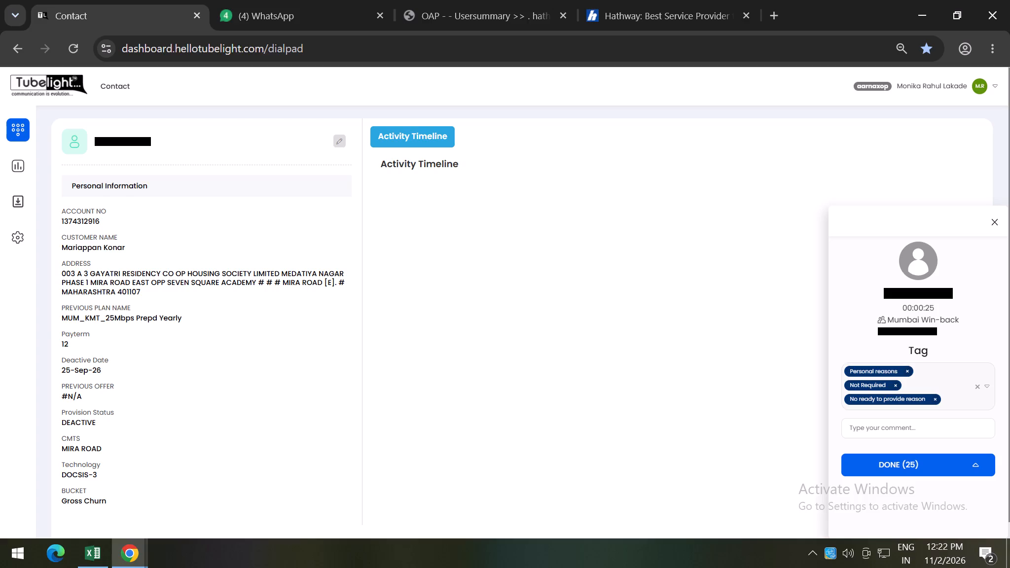
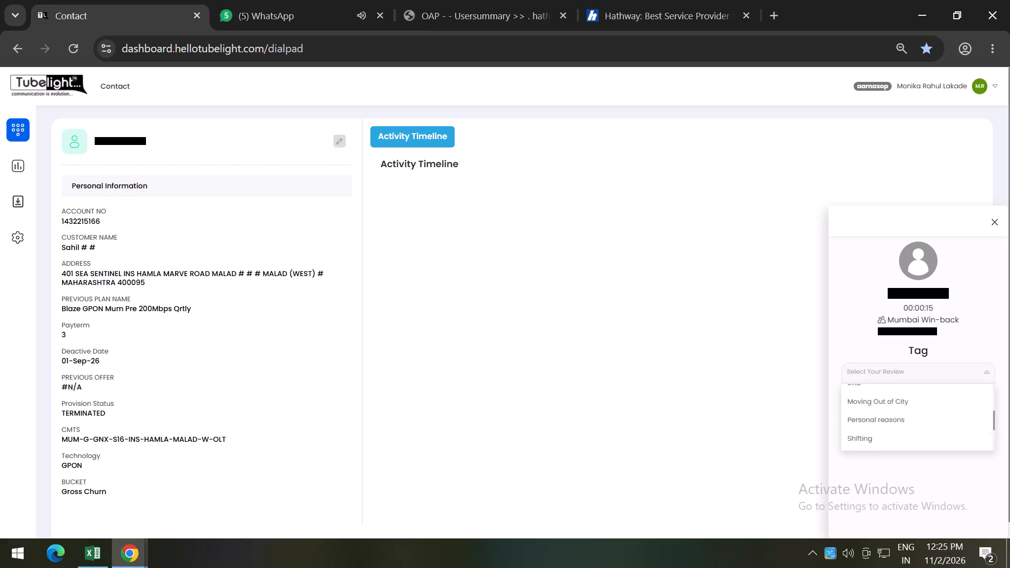
Tag the Mumbai Win-back call as Personal reasons with Not Required as the second-level tag, and open the third-level tag choices.
{"action": "scroll", "coordinate": [892, 427], "scroll_direction": "down", "scroll_amount": 1}
{"action": "left_click", "coordinate": [891, 422]}
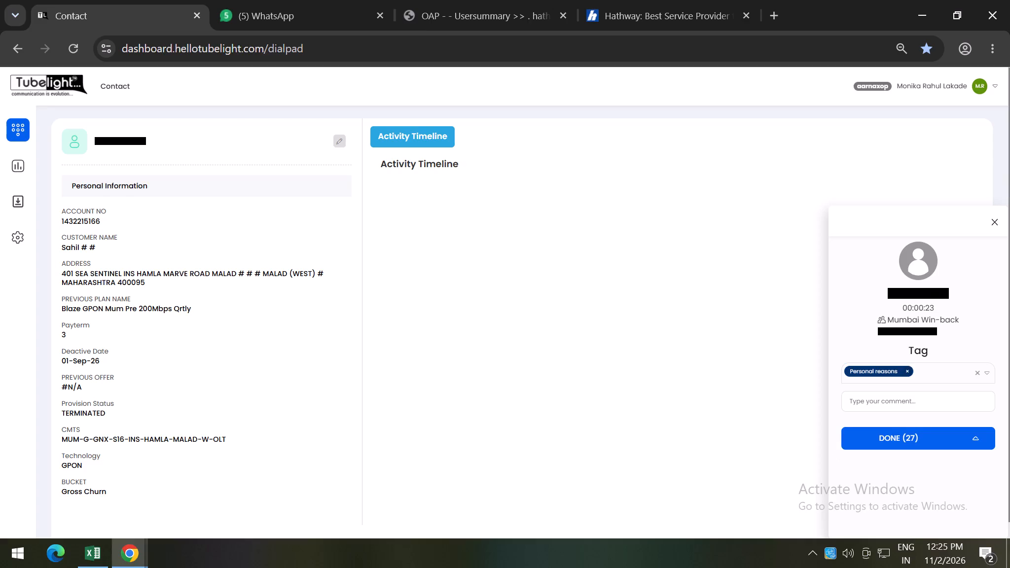
{"action": "left_click", "coordinate": [923, 376]}
{"action": "left_click", "coordinate": [866, 431]}
{"action": "left_click", "coordinate": [910, 383]}
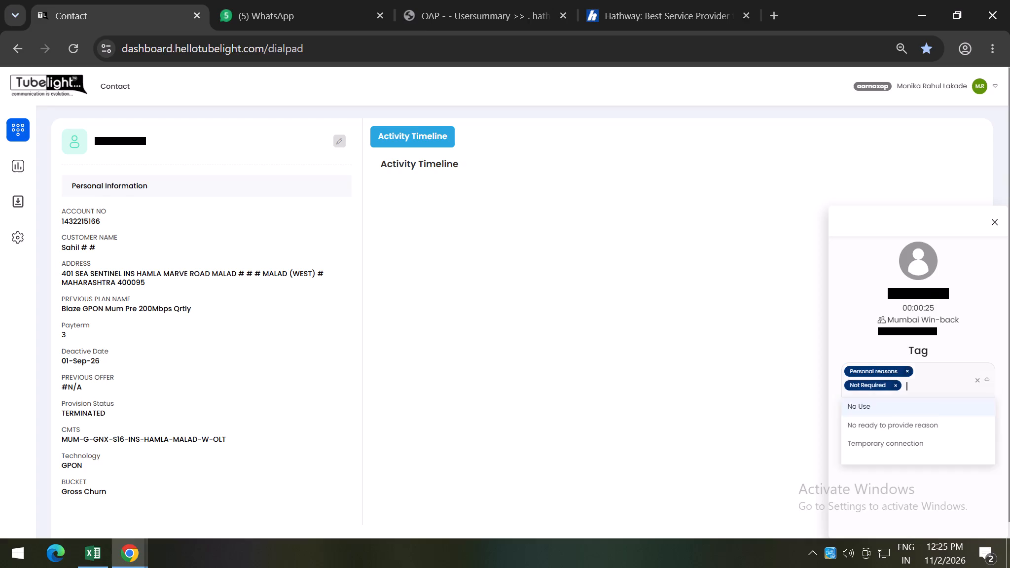
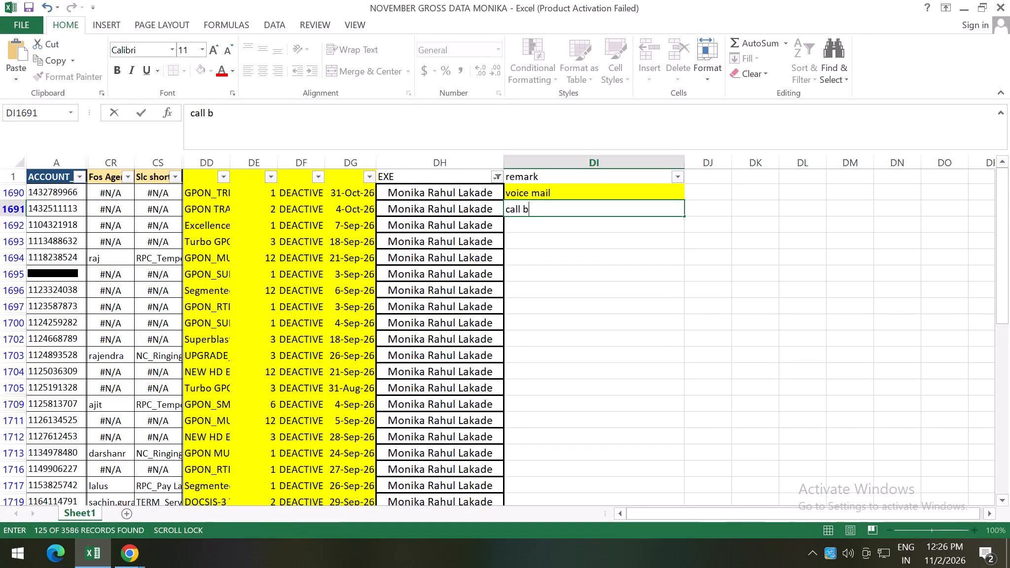
Finish the "call b" remark in row 1691 and copy the account number from row 1692.
{"action": "left_click", "coordinate": [523, 229]}
{"action": "left_click", "coordinate": [39, 230]}
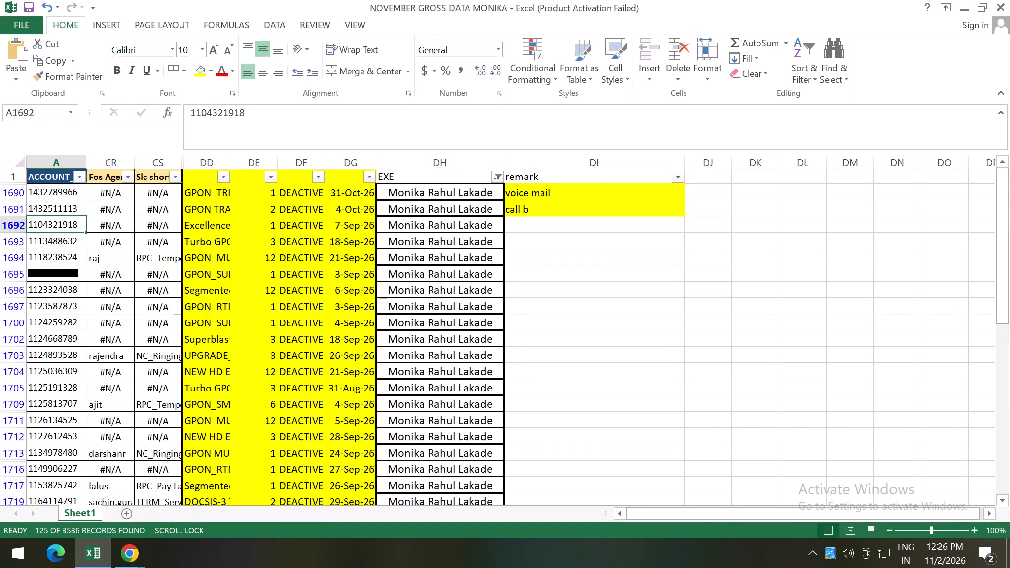
{"action": "key", "text": "ctrl+c"}
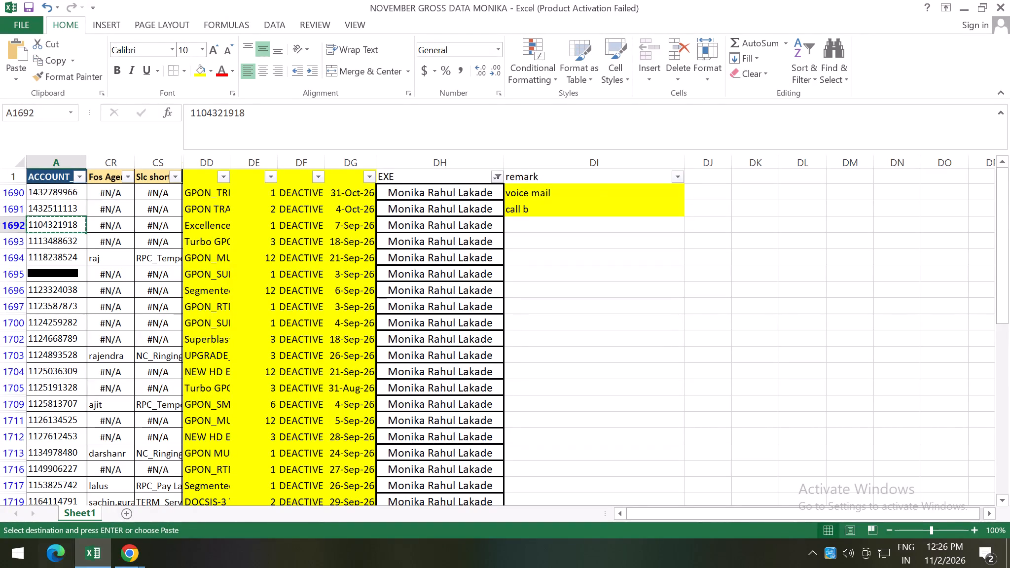
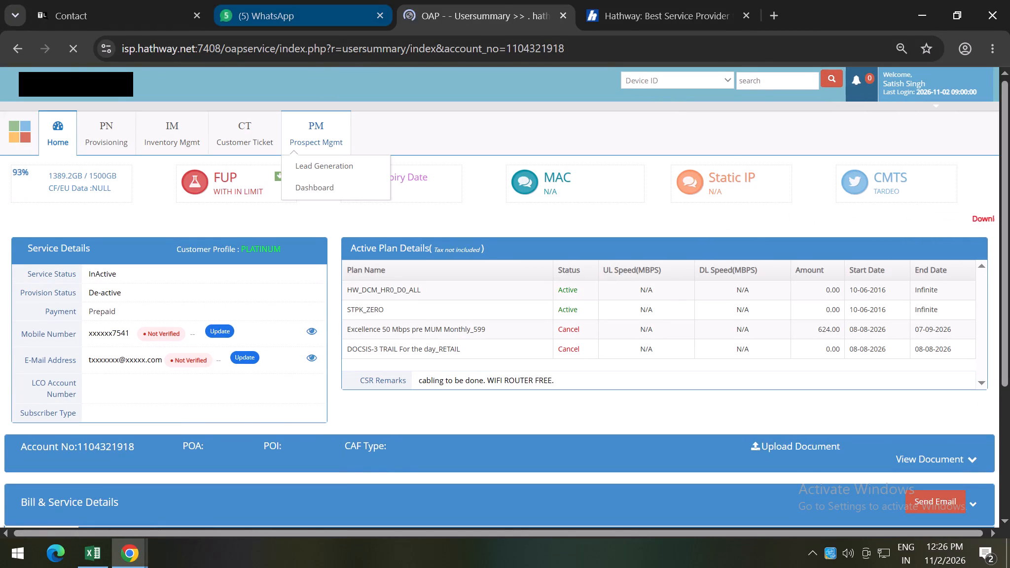
Reveal the masked mobile number and e-mail address in the account's Service Details and copy the mobile number.
{"action": "left_click", "coordinate": [314, 334]}
{"action": "left_click", "coordinate": [313, 357]}
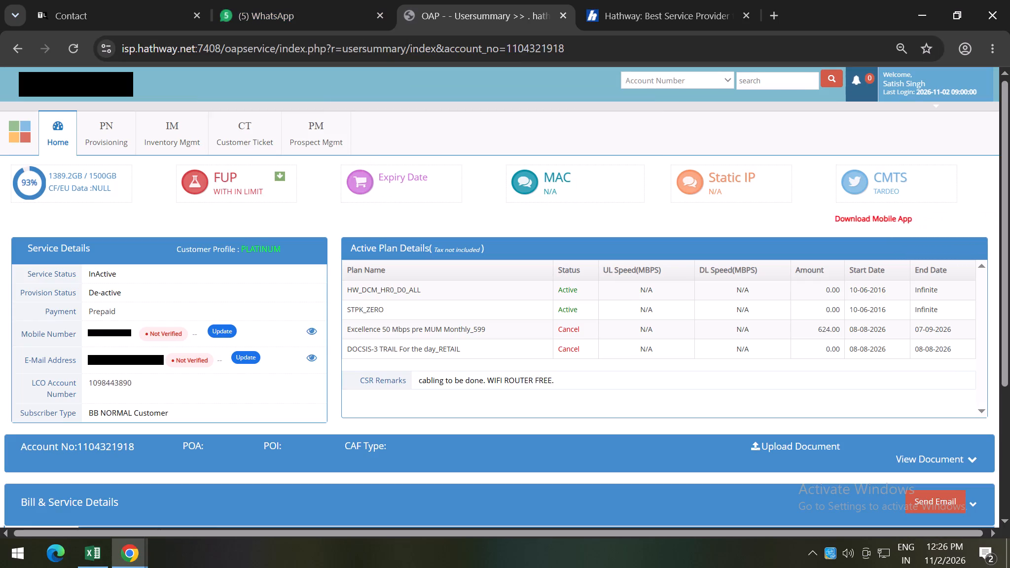
{"action": "double_click", "coordinate": [115, 333]}
{"action": "key", "text": "ctrl+c"}
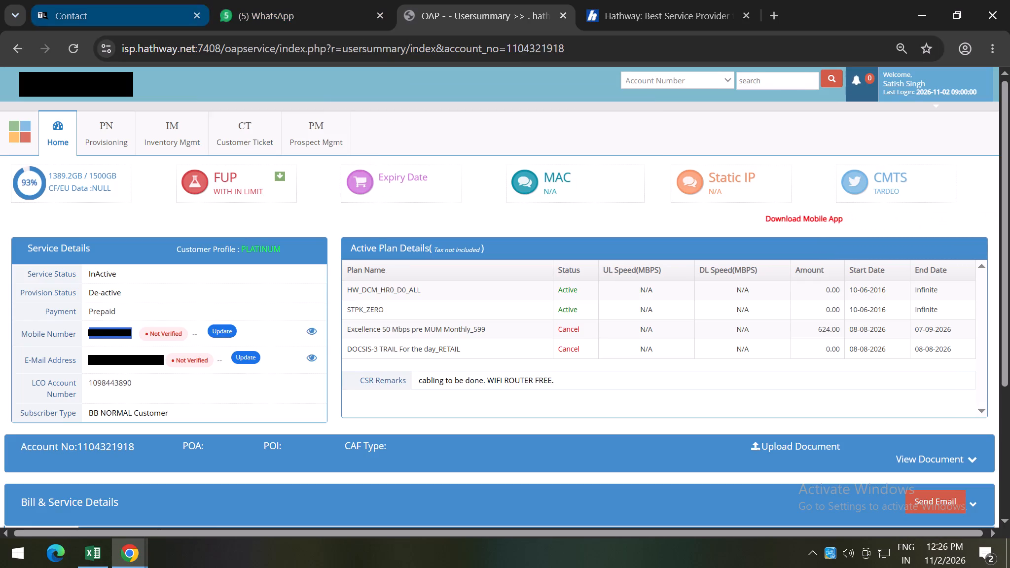
Switch to the Tubelight dashboard and open the Mumbai Win-back dial pad for calling the copied number.
{"action": "left_click", "coordinate": [111, 1]}
{"action": "left_click", "coordinate": [920, 518]}
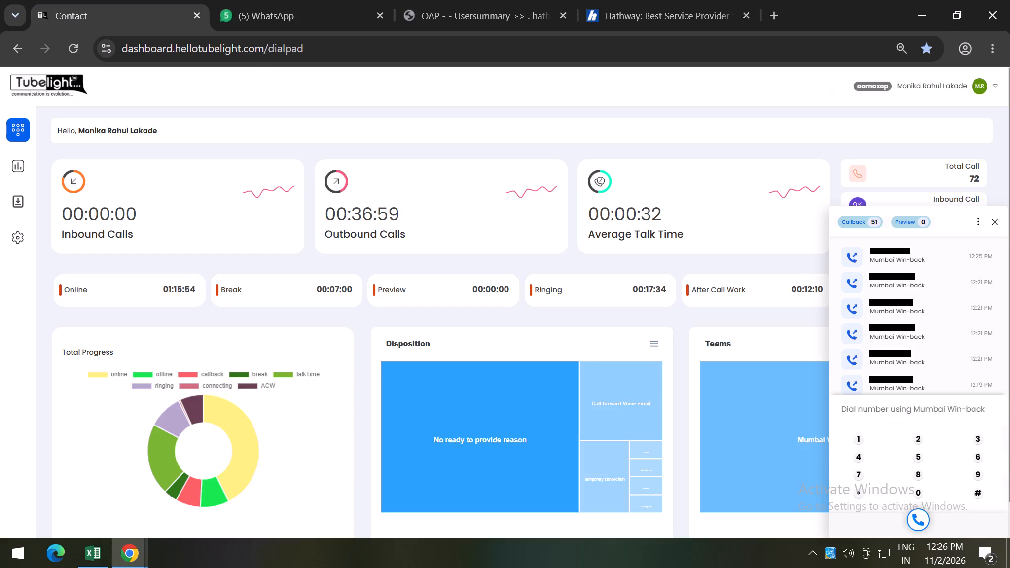
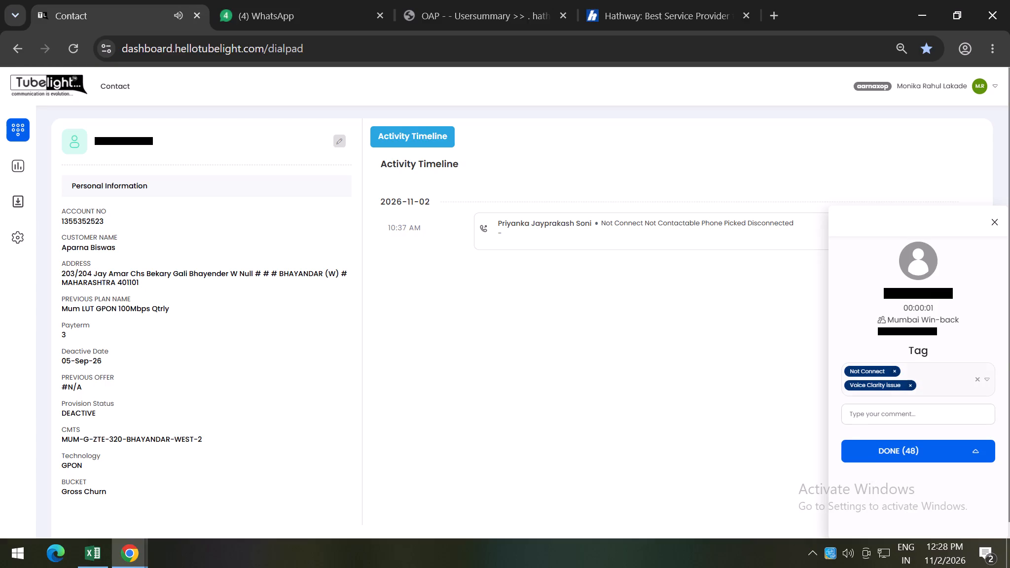
Replace the call's Voice Clarity issue tag with Not Contactable.
{"action": "left_click", "coordinate": [911, 382]}
{"action": "left_click_drag", "start_coordinate": [911, 377], "coordinate": [903, 389]}
{"action": "left_click", "coordinate": [885, 414]}
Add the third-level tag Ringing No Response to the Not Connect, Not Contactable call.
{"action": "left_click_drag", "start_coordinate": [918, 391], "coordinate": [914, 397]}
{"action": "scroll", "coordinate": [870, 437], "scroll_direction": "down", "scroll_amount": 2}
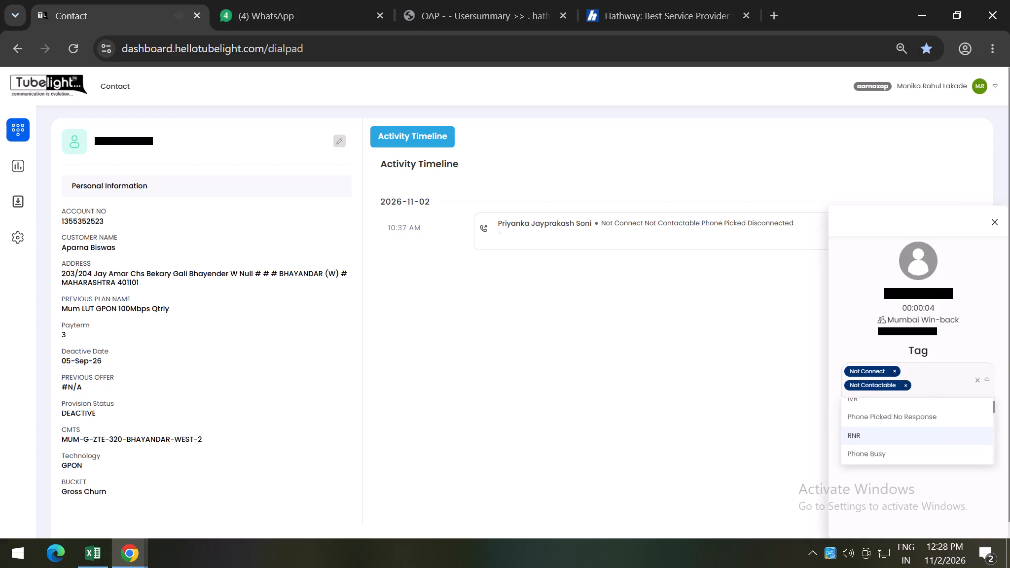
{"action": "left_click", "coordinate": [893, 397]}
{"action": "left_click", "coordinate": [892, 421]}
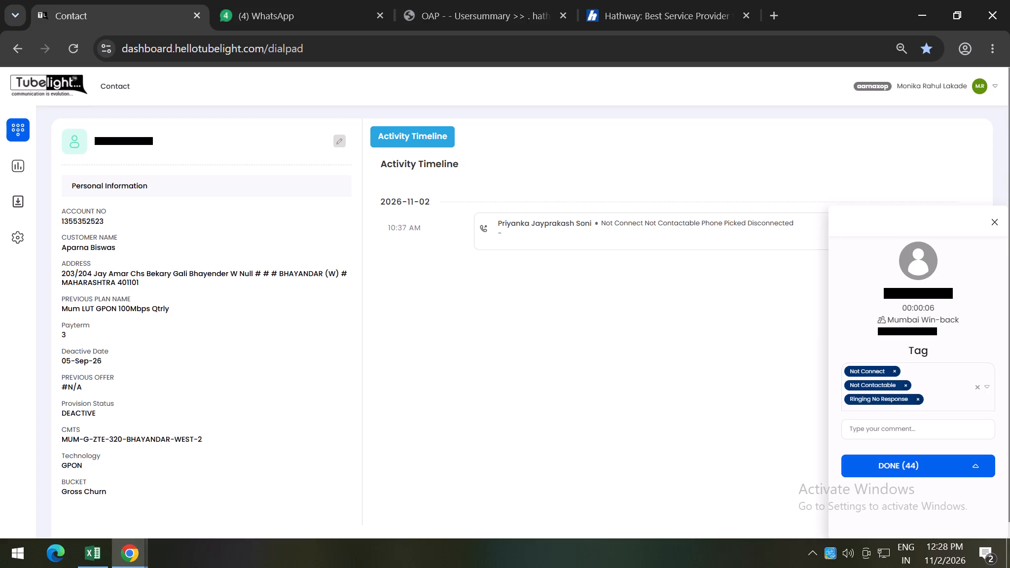
Remove the Ringing No Response tag and look through the Not Contactable sub-tags for a replacement.
{"action": "left_click", "coordinate": [916, 406]}
{"action": "left_click", "coordinate": [924, 391]}
{"action": "left_click", "coordinate": [918, 399]}
{"action": "left_click_drag", "start_coordinate": [924, 390], "coordinate": [912, 404]}
{"action": "scroll", "coordinate": [891, 431], "scroll_direction": "down", "scroll_amount": 2}
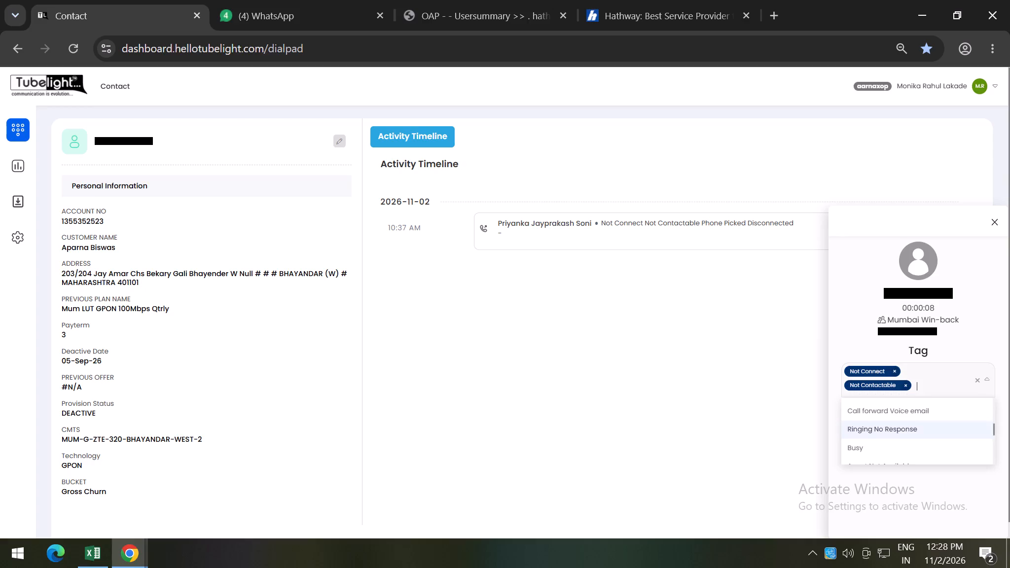
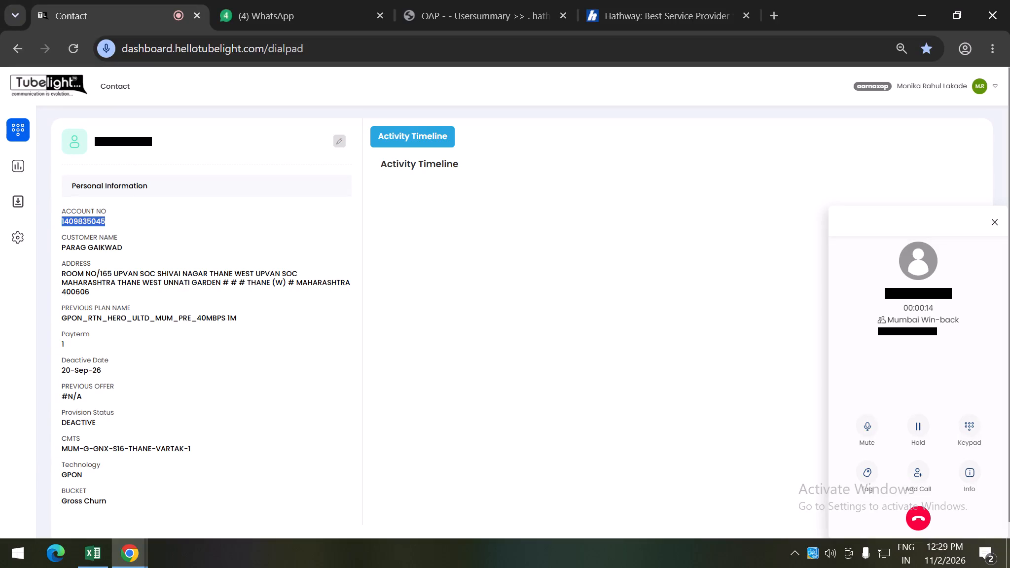
Look up the current caller's copied account number in the Hathway OAP user summary, and return to the Tubelight call.
{"action": "left_click", "coordinate": [496, 4]}
{"action": "left_click_drag", "start_coordinate": [775, 82], "coordinate": [758, 88]}
{"action": "scroll", "coordinate": [756, 89], "scroll_direction": "up", "scroll_amount": 2}
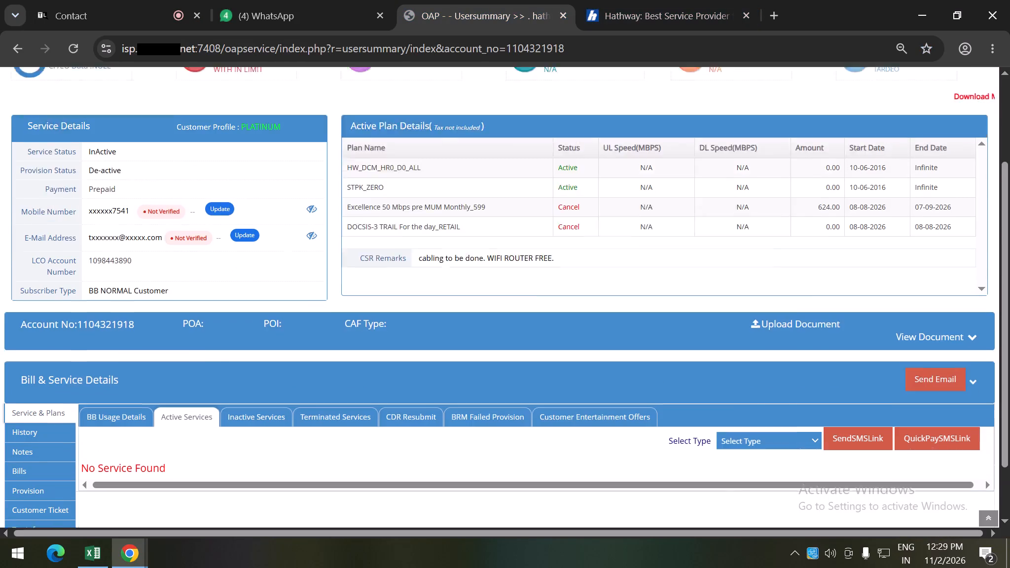
{"action": "scroll", "coordinate": [752, 89], "scroll_direction": "up", "scroll_amount": 2}
{"action": "right_click", "coordinate": [758, 81]}
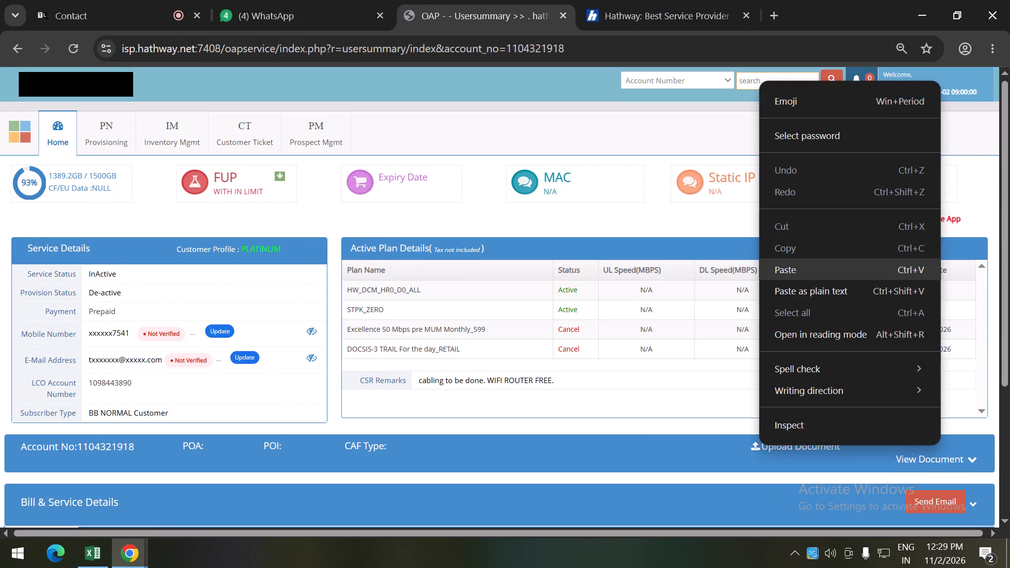
{"action": "left_click", "coordinate": [790, 262]}
{"action": "left_click", "coordinate": [829, 79]}
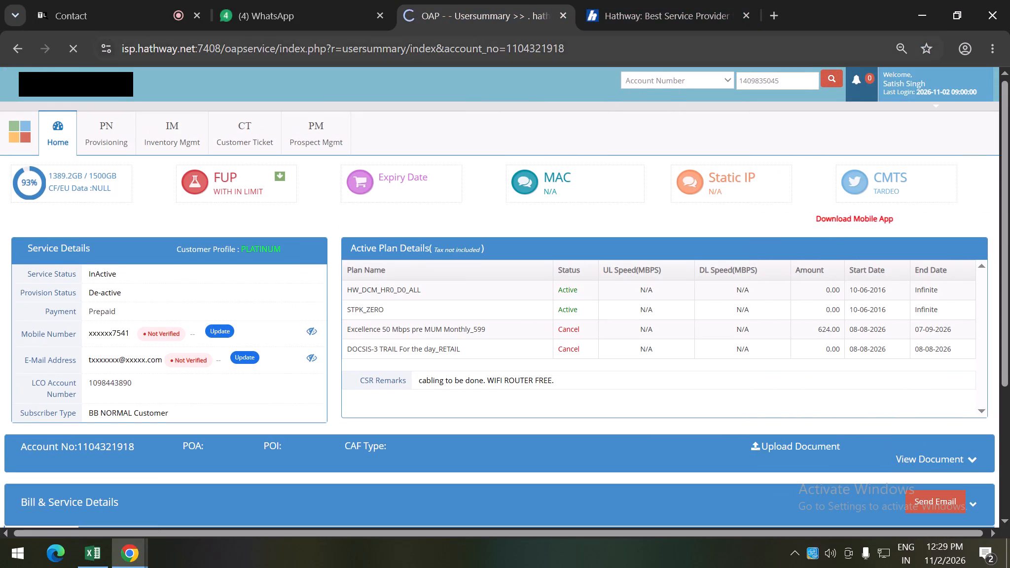
{"action": "left_click", "coordinate": [126, 17]}
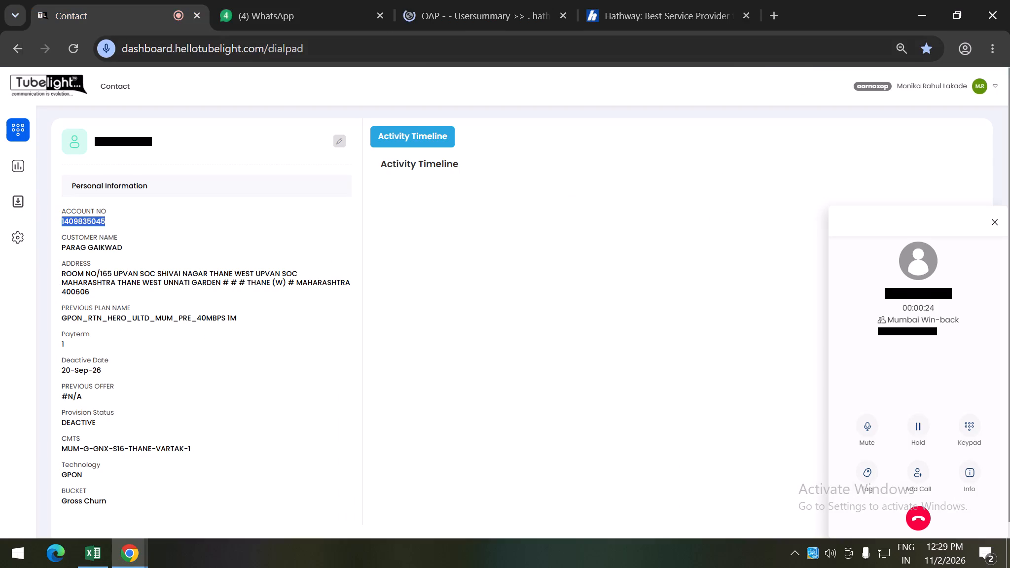
End the current Mumbai Win-back call and submit its disposition under Personal reasons, Not Required, with a further sub-tag.
{"action": "left_click", "coordinate": [913, 514]}
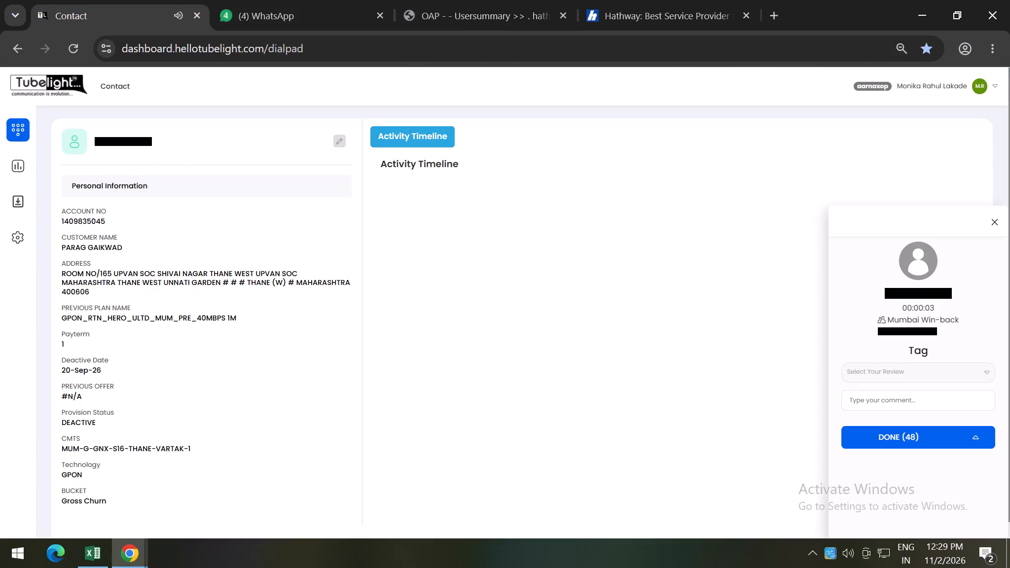
{"action": "left_click", "coordinate": [891, 373]}
{"action": "scroll", "coordinate": [884, 420], "scroll_direction": "down", "scroll_amount": 1}
{"action": "left_click", "coordinate": [883, 421]}
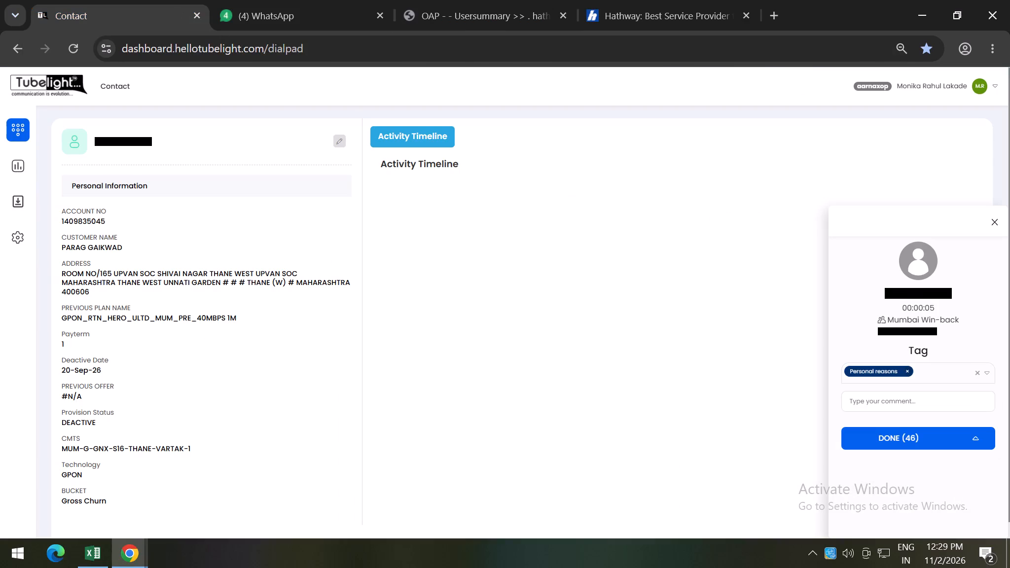
{"action": "left_click", "coordinate": [918, 383]}
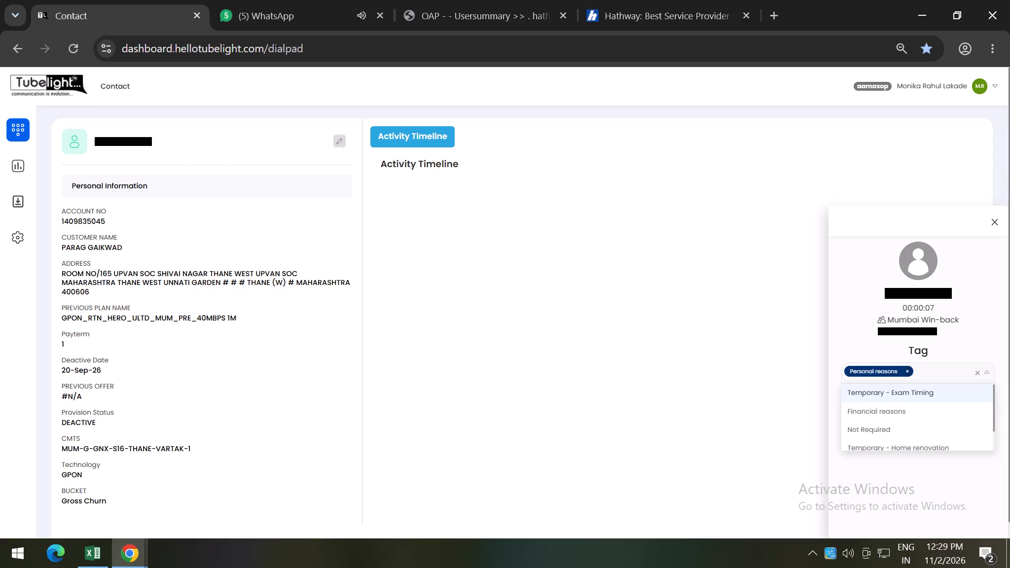
{"action": "left_click_drag", "start_coordinate": [899, 429], "coordinate": [899, 421]}
{"action": "left_click_drag", "start_coordinate": [913, 377], "coordinate": [914, 387]}
{"action": "left_click", "coordinate": [917, 426]}
{"action": "left_click", "coordinate": [924, 471]}
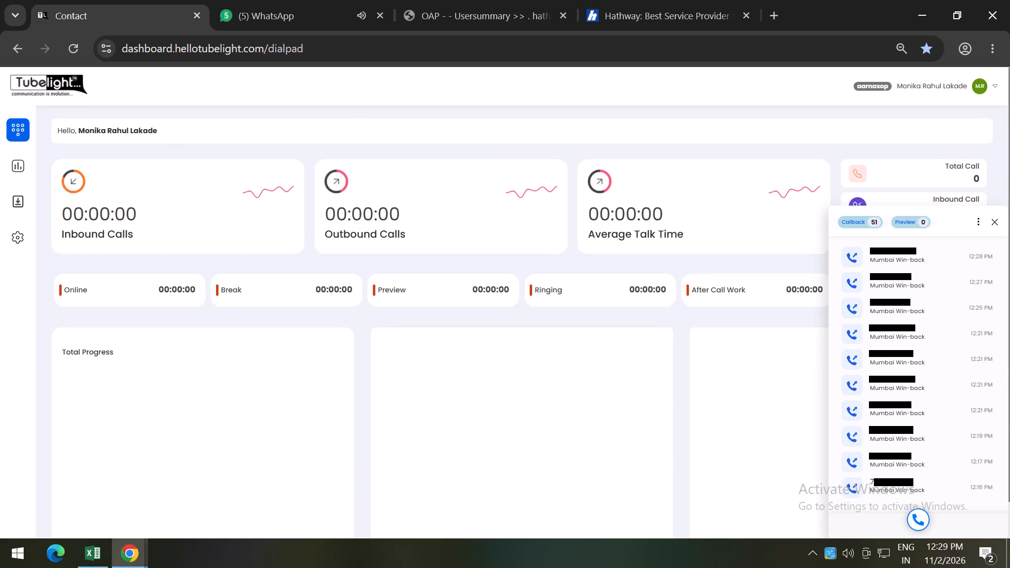
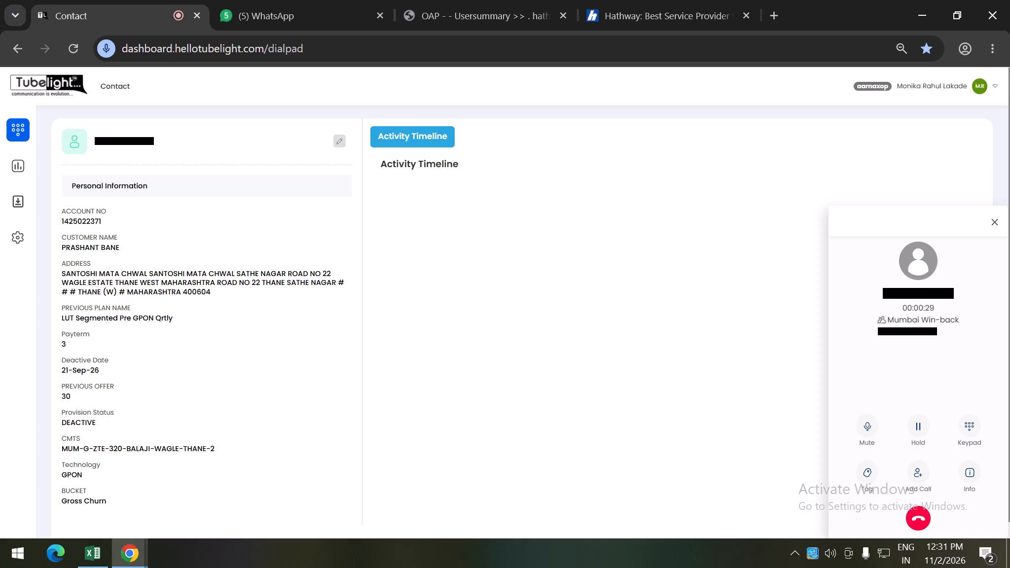
Select the caller's phone number on the active Mumbai Win-back call.
{"action": "double_click", "coordinate": [899, 292]}
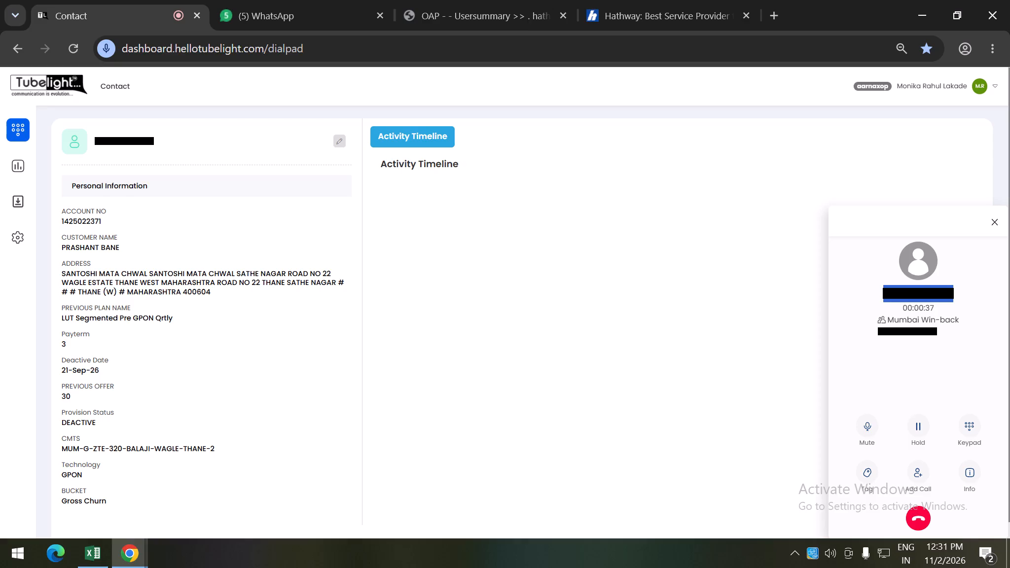
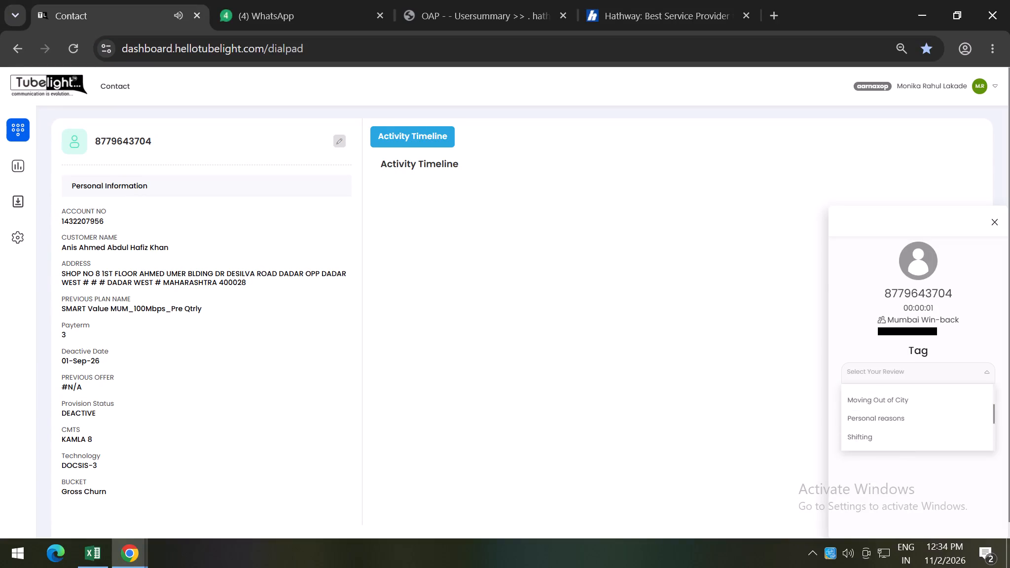
Tag the Mumbai Win-back call as Personal reasons, Not Required, No ready to provide reason.
{"action": "left_click", "coordinate": [886, 424]}
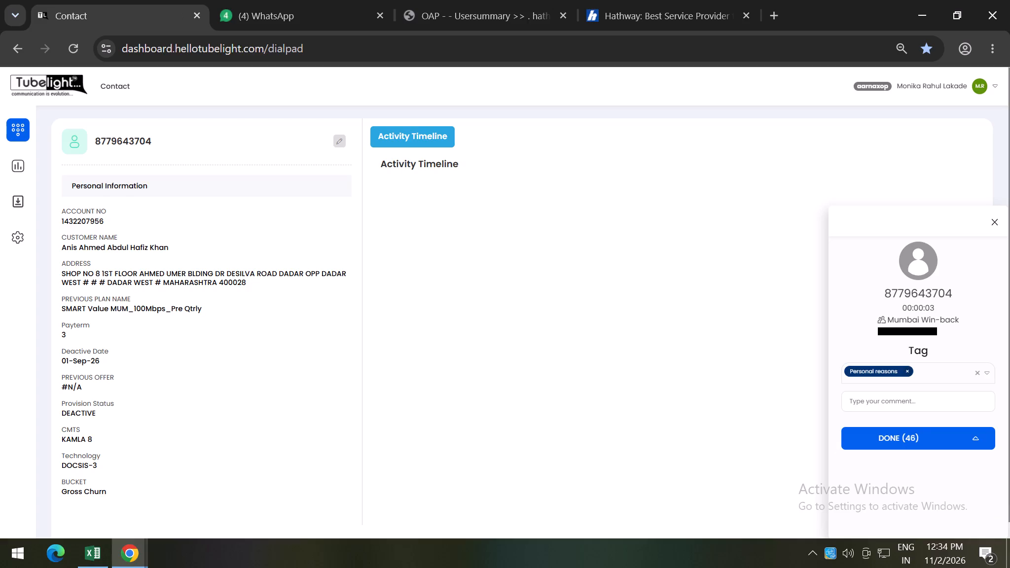
{"action": "left_click", "coordinate": [938, 381]}
{"action": "left_click_drag", "start_coordinate": [896, 426], "coordinate": [903, 419]}
{"action": "left_click", "coordinate": [934, 402]}
{"action": "left_click", "coordinate": [931, 383]}
{"action": "left_click", "coordinate": [921, 421]}
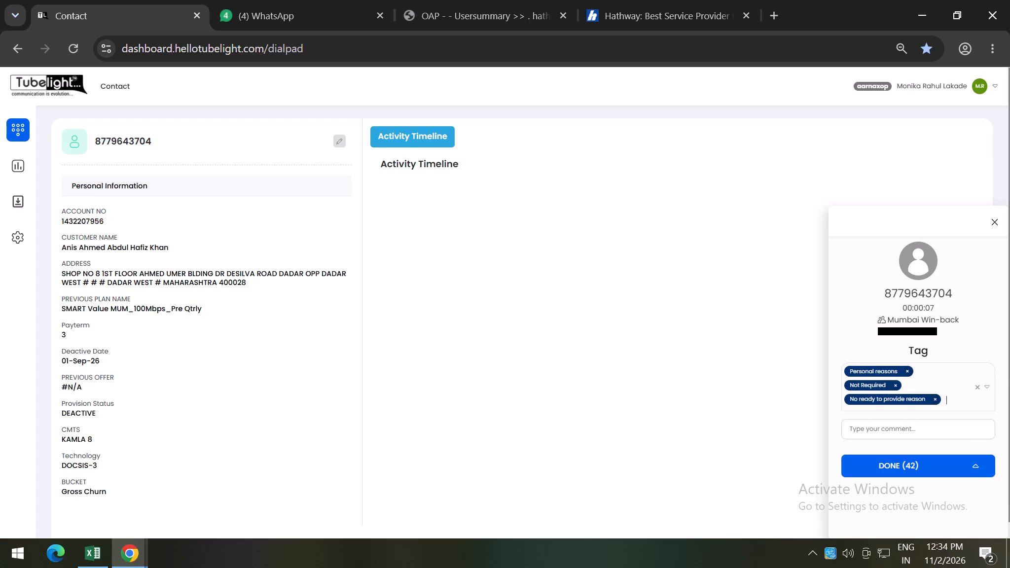
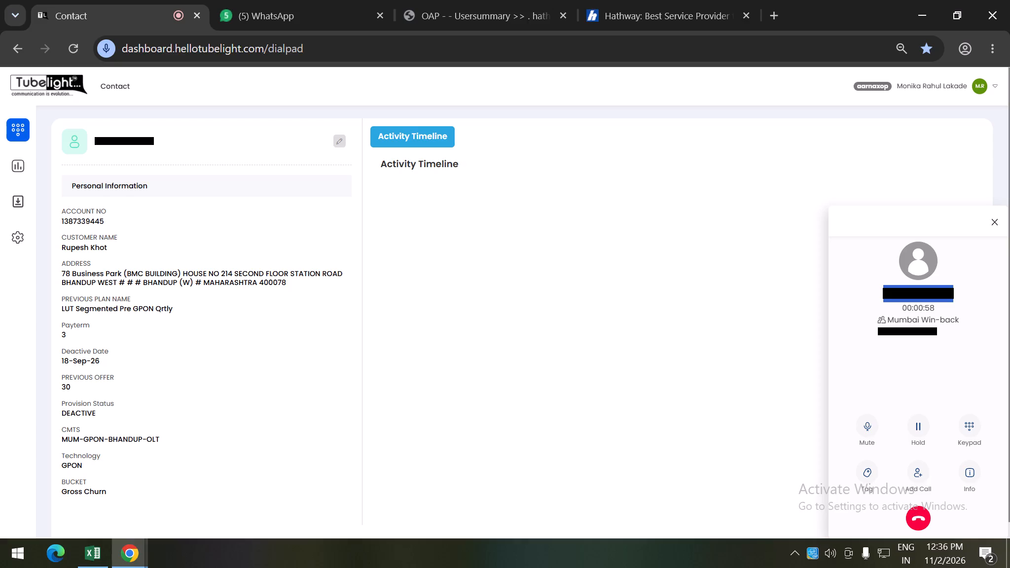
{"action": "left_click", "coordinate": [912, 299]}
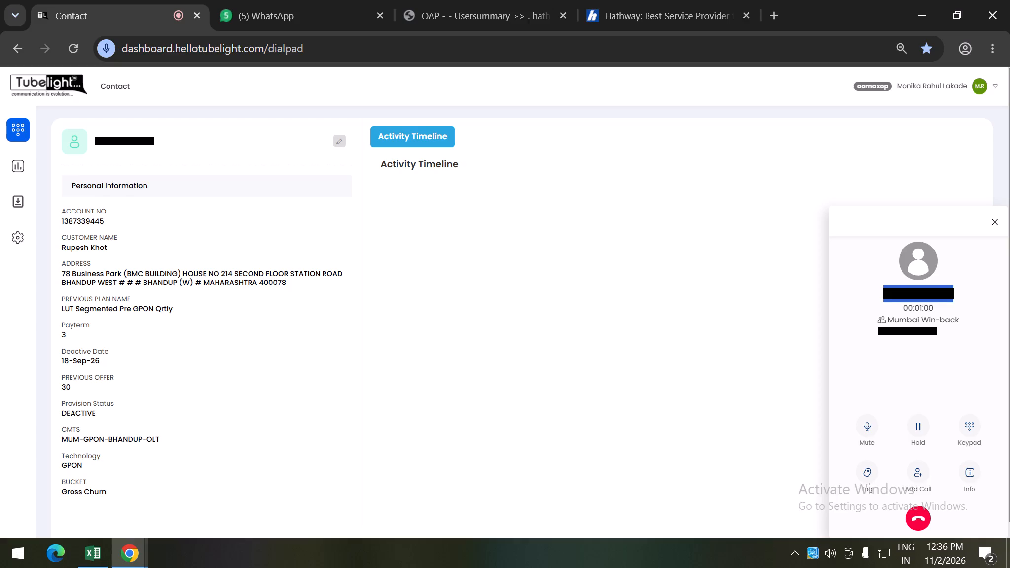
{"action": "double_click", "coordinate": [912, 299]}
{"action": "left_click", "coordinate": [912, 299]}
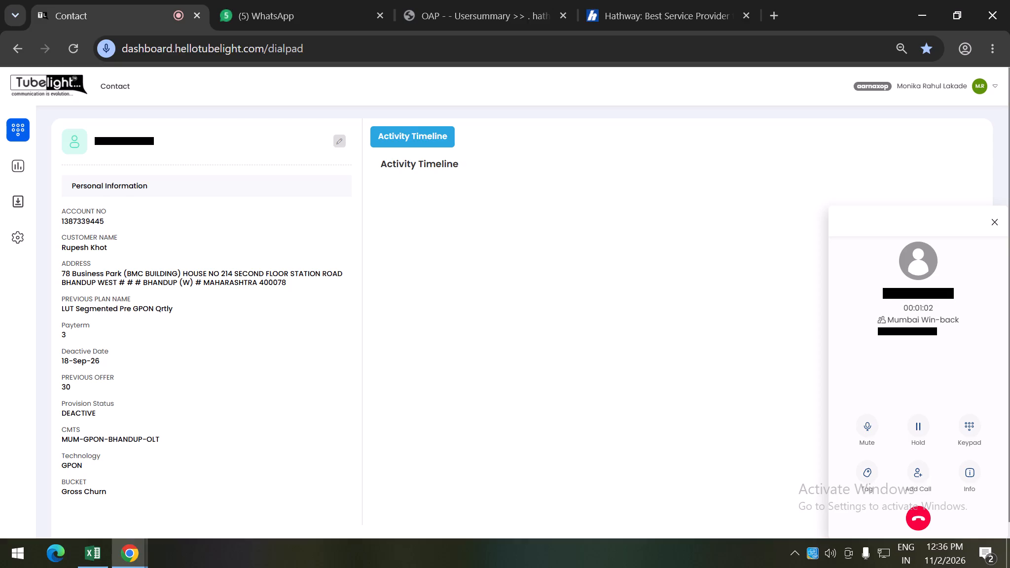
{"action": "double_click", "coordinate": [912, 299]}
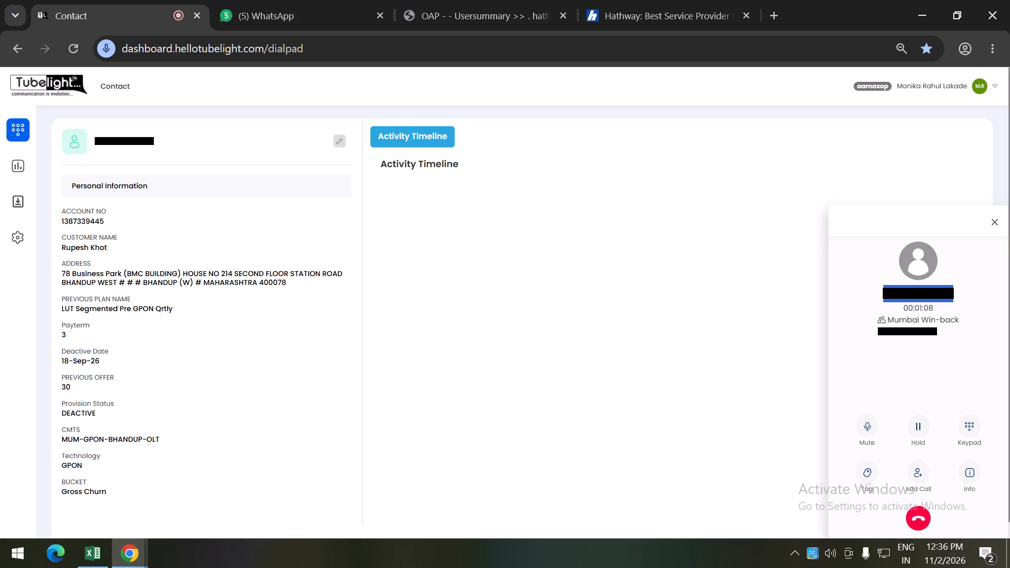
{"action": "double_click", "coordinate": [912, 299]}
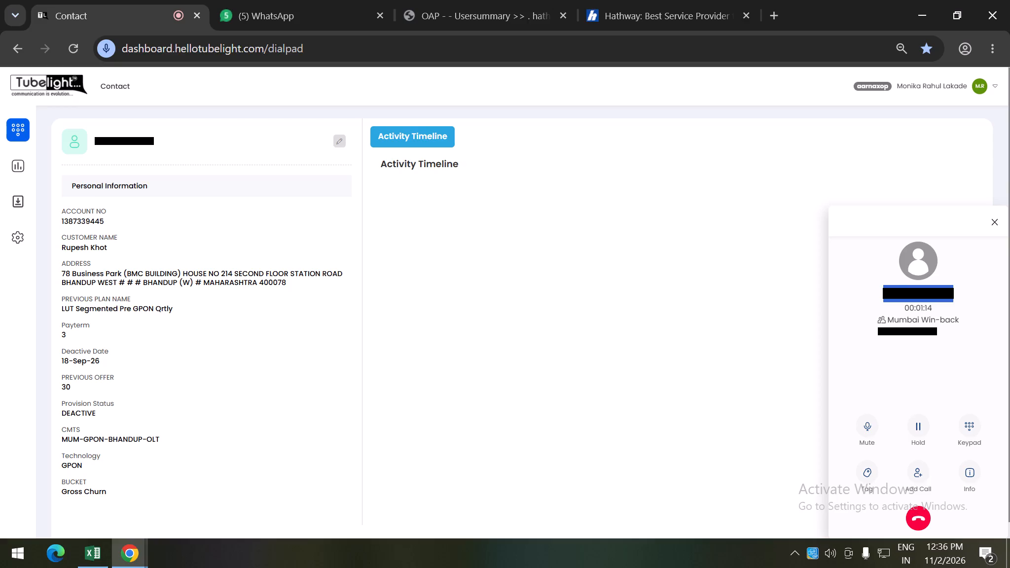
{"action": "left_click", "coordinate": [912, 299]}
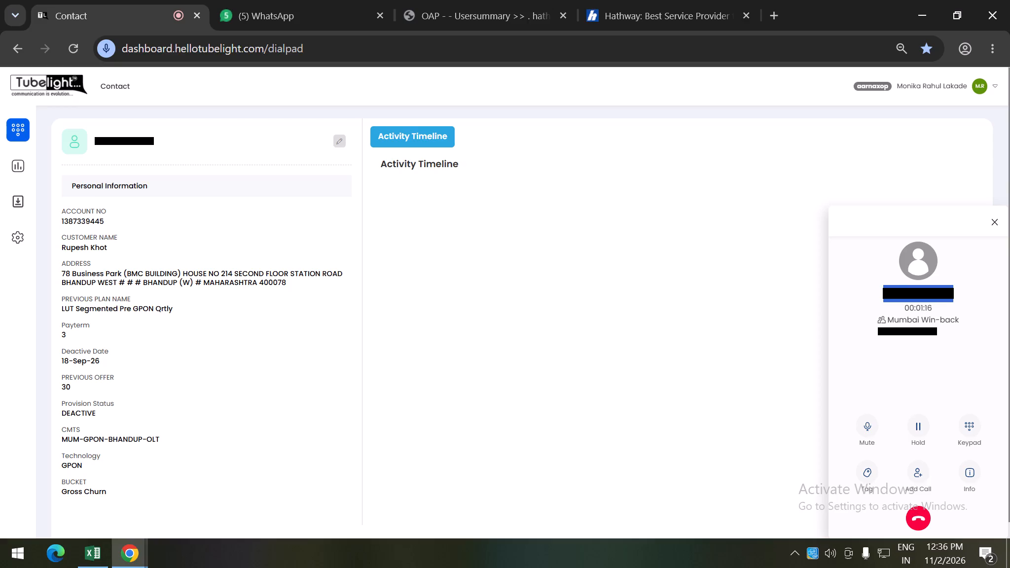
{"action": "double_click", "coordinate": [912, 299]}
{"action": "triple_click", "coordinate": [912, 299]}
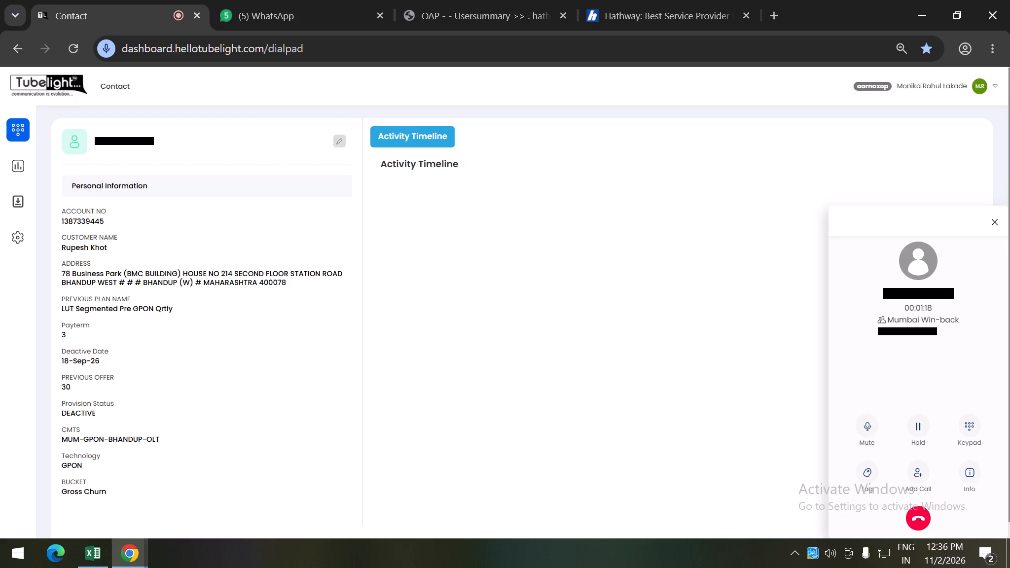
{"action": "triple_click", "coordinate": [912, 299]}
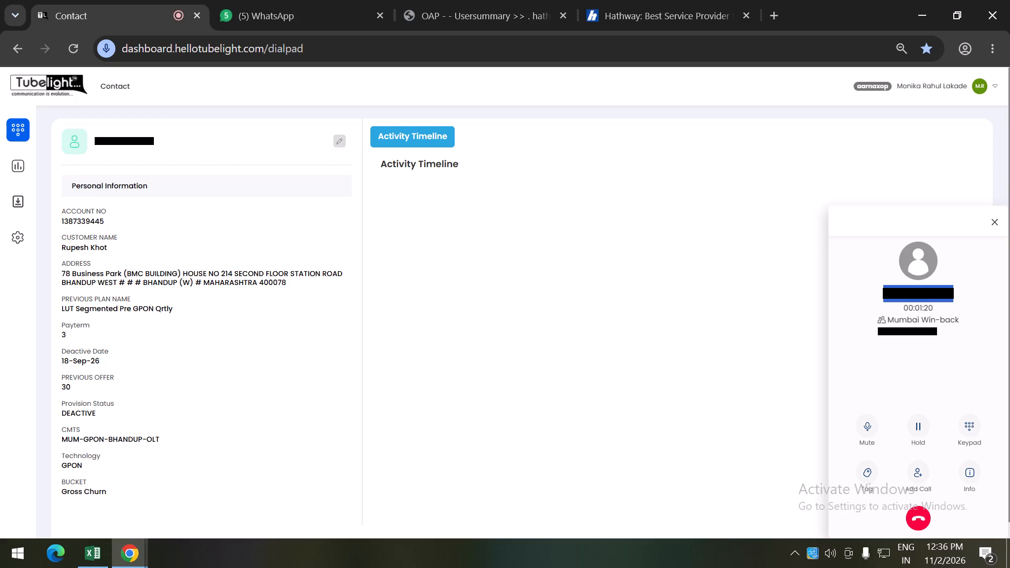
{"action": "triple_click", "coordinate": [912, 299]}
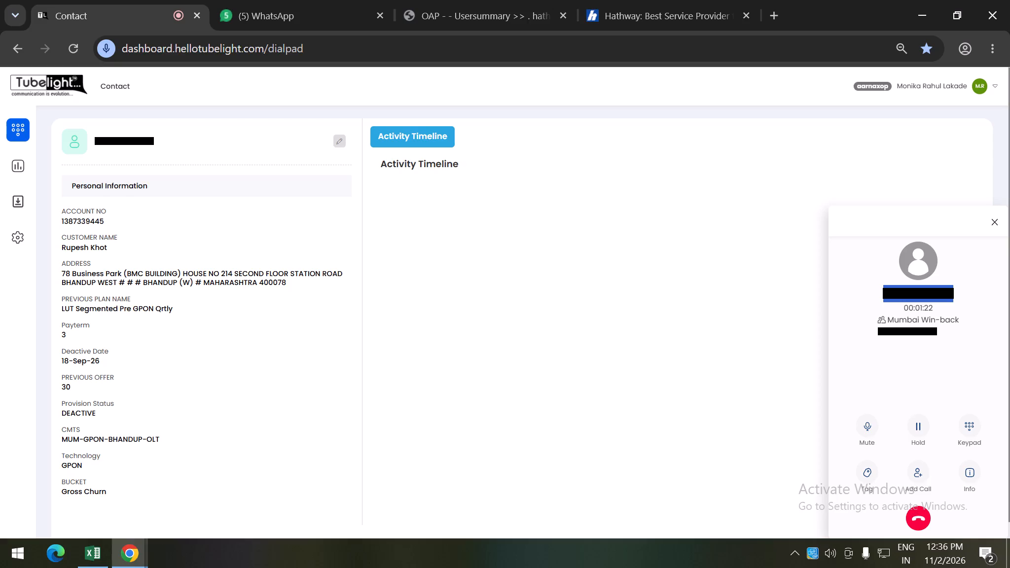
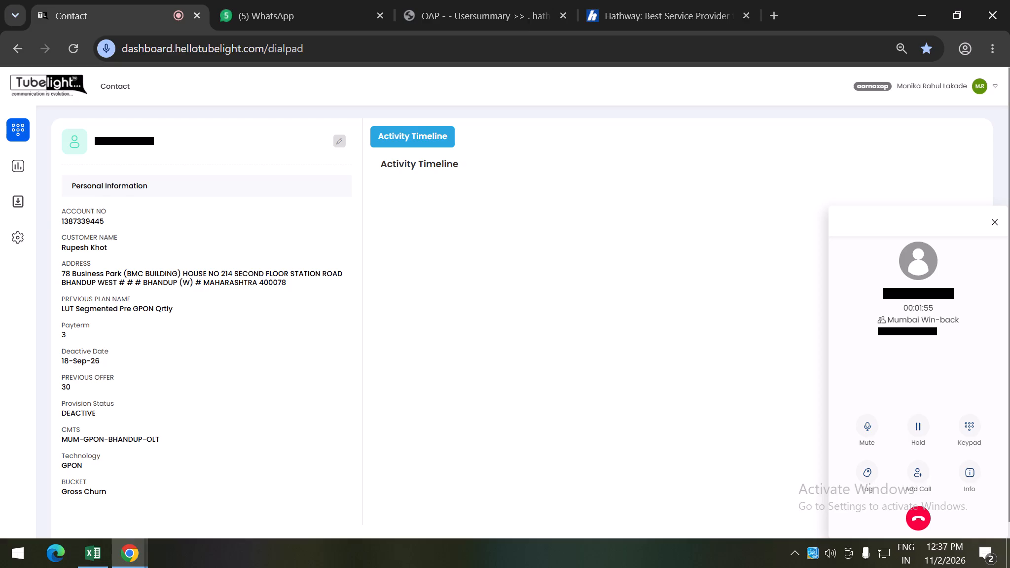
Select the customer's account number in the personal information of the contact on the active call.
{"action": "double_click", "coordinate": [66, 217]}
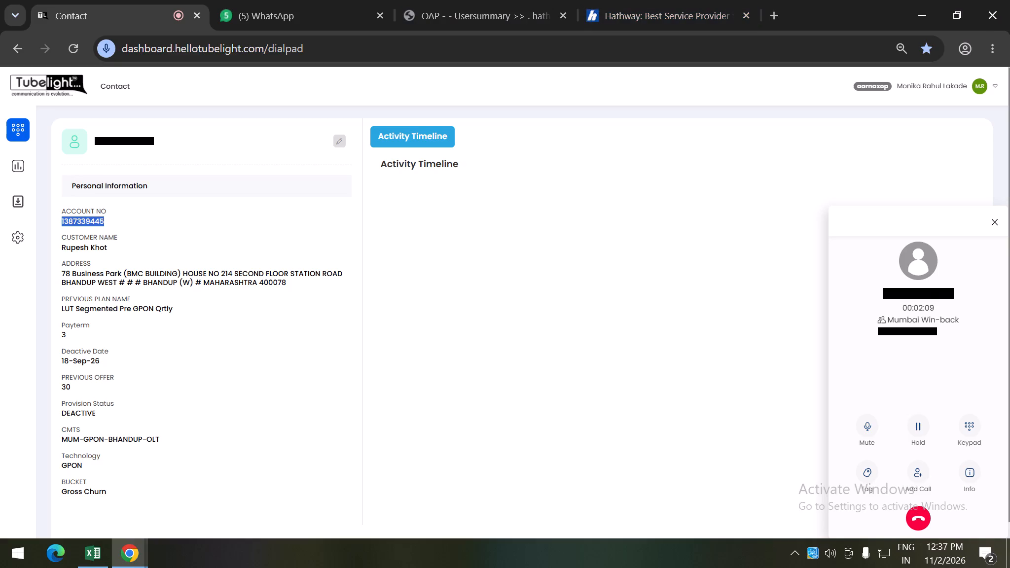
{"action": "triple_click", "coordinate": [95, 225]}
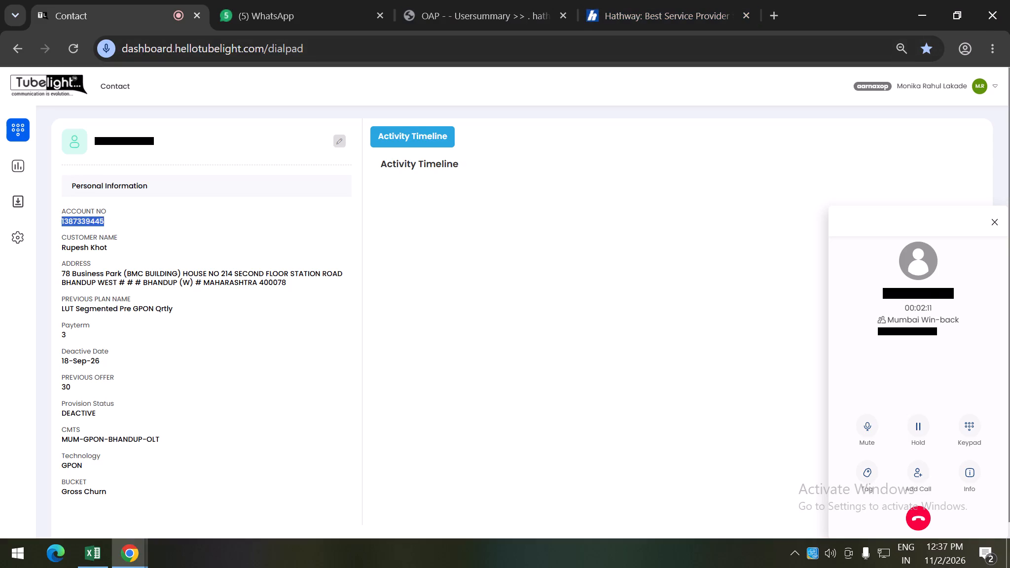
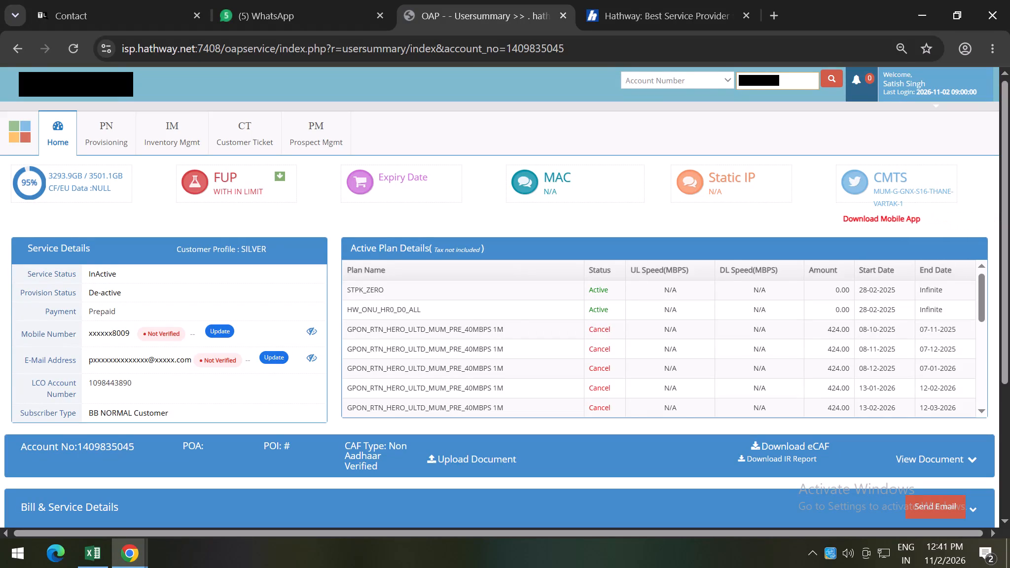
Look up the caller's account by Account Number in the OAP user summary and reveal the masked mobile number and e-mail address.
{"action": "left_click", "coordinate": [729, 78]}
{"action": "left_click", "coordinate": [700, 190]}
{"action": "left_click", "coordinate": [827, 83]}
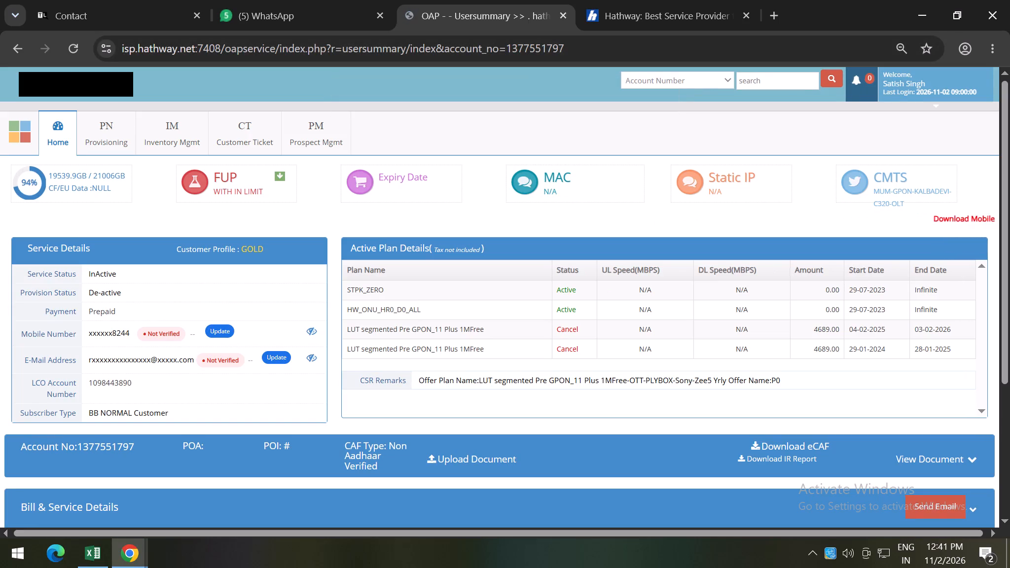
{"action": "left_click", "coordinate": [311, 333]}
{"action": "left_click", "coordinate": [311, 358]}
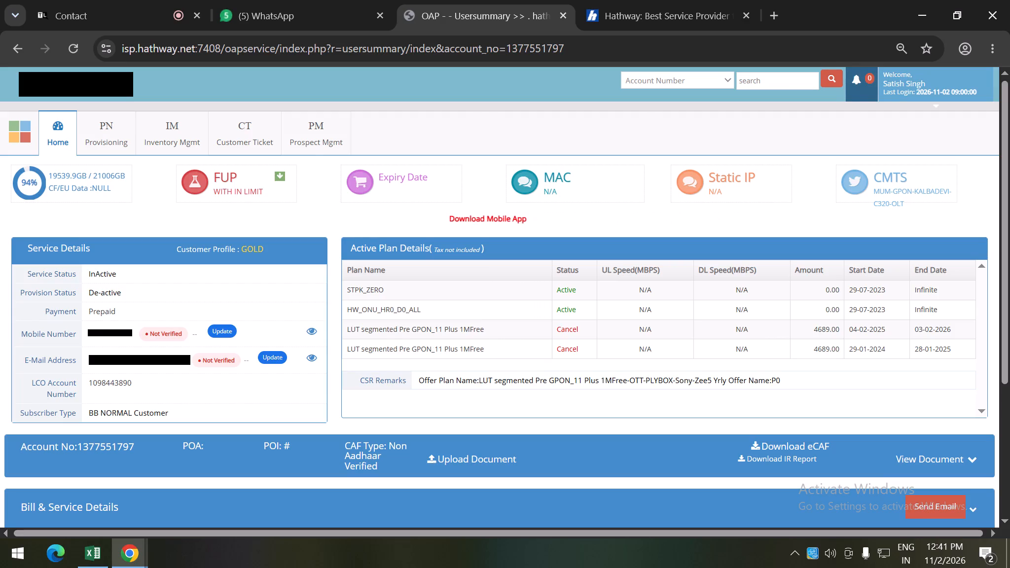
Open the Hathway account's payment history and bring up the month selection for the search start date.
{"action": "scroll", "coordinate": [112, 453], "scroll_direction": "down", "scroll_amount": 11}
{"action": "left_click", "coordinate": [47, 357]}
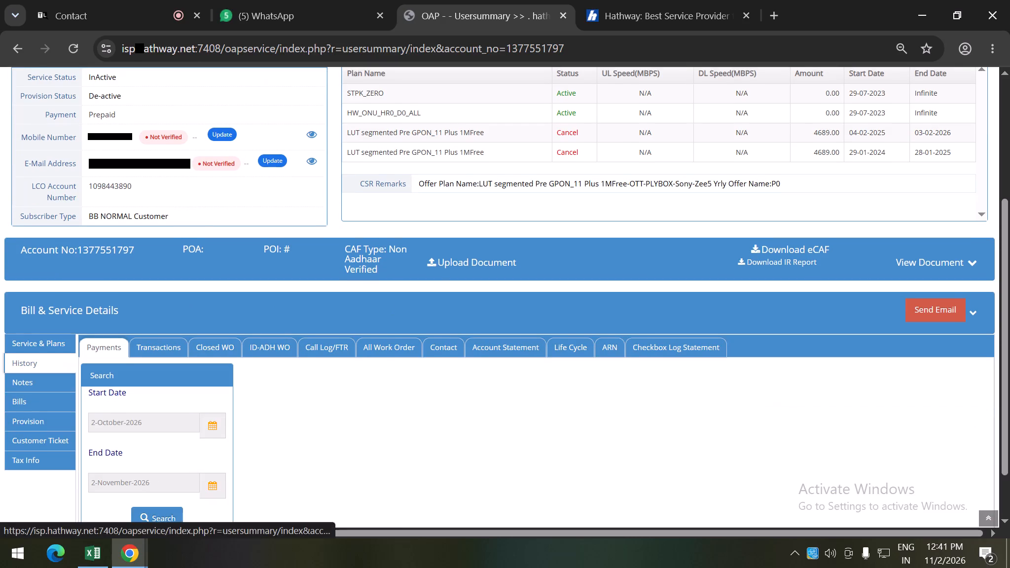
{"action": "scroll", "coordinate": [115, 397], "scroll_direction": "down", "scroll_amount": 5}
{"action": "left_click", "coordinate": [217, 367]}
{"action": "left_click", "coordinate": [159, 364]}
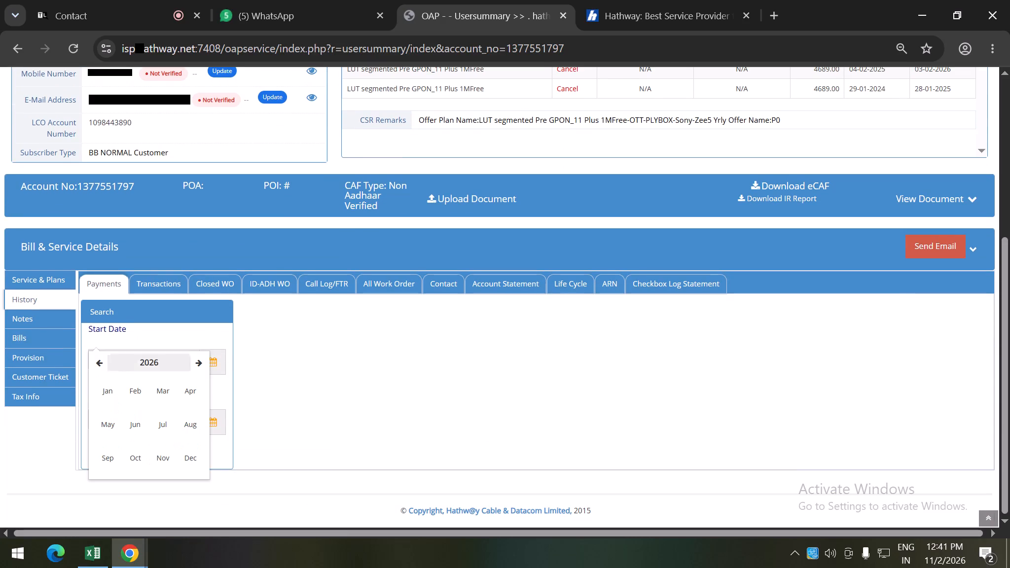
End the active Mumbai Win-back call in the Tubelight dialer and tag it as Personal reasons and Not Required.
{"action": "left_click", "coordinate": [122, 20]}
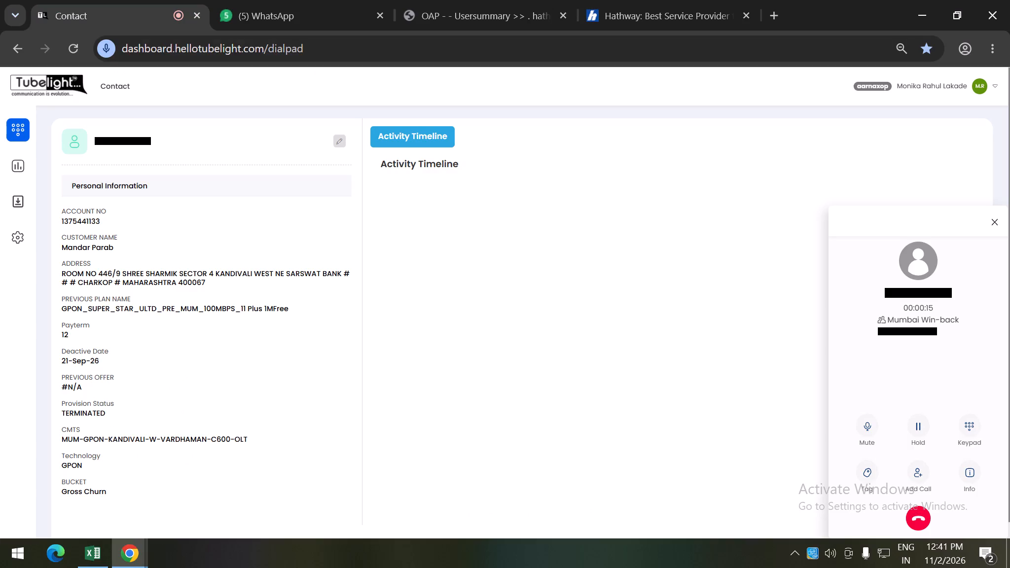
{"action": "left_click", "coordinate": [921, 519]}
{"action": "left_click", "coordinate": [907, 382]}
{"action": "scroll", "coordinate": [894, 427], "scroll_direction": "down", "scroll_amount": 2}
{"action": "scroll", "coordinate": [898, 410], "scroll_direction": "up", "scroll_amount": 1}
{"action": "left_click_drag", "start_coordinate": [898, 410], "coordinate": [904, 405]}
{"action": "left_click_drag", "start_coordinate": [943, 364], "coordinate": [935, 374]}
{"action": "left_click_drag", "start_coordinate": [886, 429], "coordinate": [902, 417]}
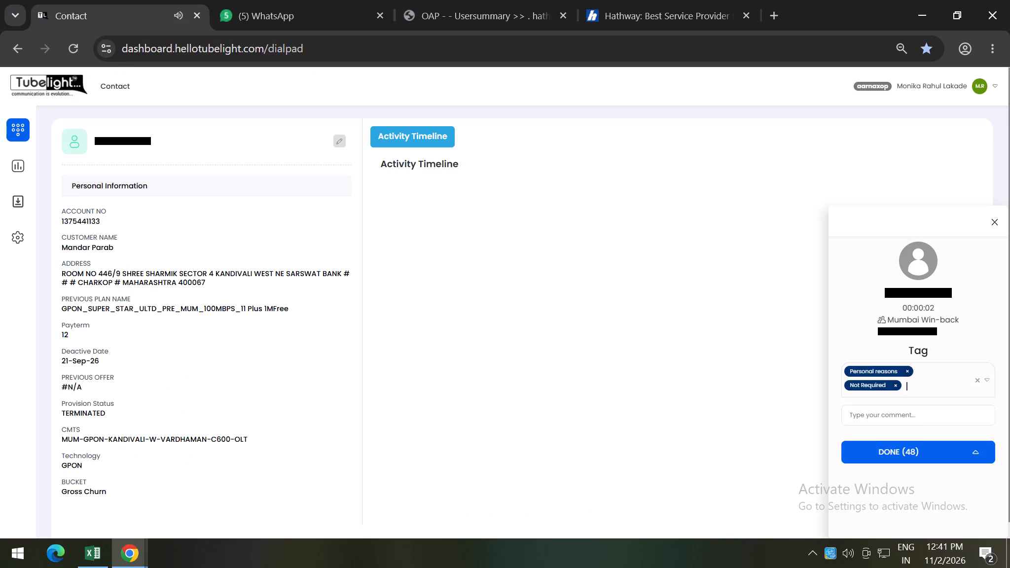
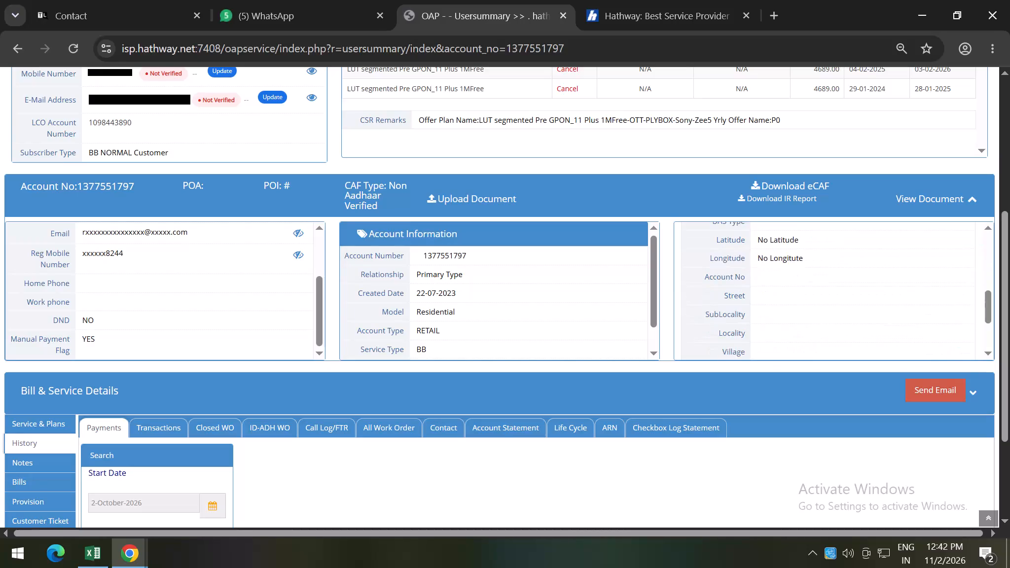
Search the Hathway account's payment history from a start date of 24-June-2020 to 2-November-2026.
{"action": "scroll", "coordinate": [879, 322], "scroll_direction": "down", "scroll_amount": 3}
{"action": "scroll", "coordinate": [160, 464], "scroll_direction": "down", "scroll_amount": 5}
{"action": "left_click", "coordinate": [212, 361]}
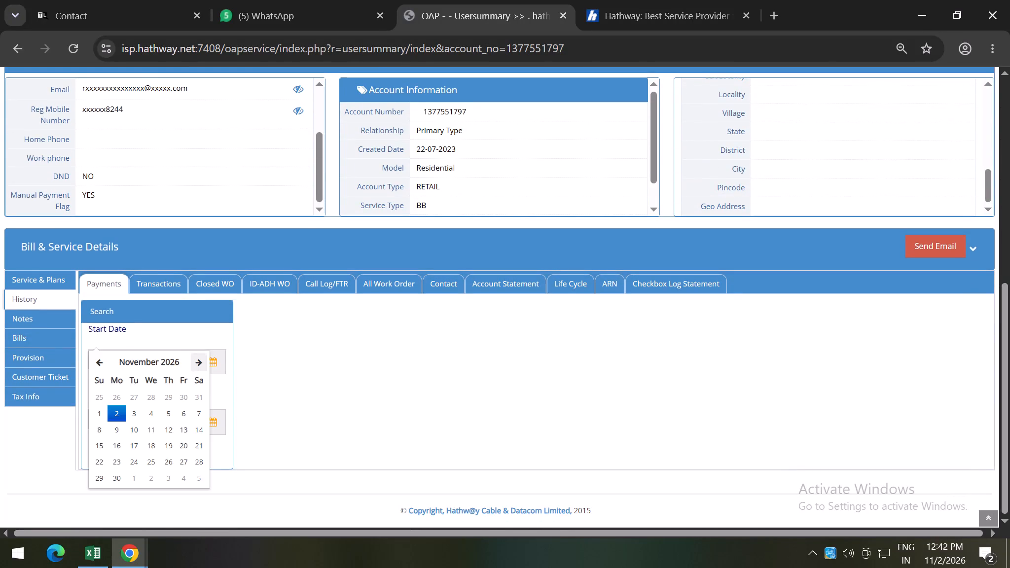
{"action": "double_click", "coordinate": [155, 357]}
{"action": "left_click", "coordinate": [141, 383]}
{"action": "left_click", "coordinate": [136, 416]}
{"action": "left_click", "coordinate": [142, 439]}
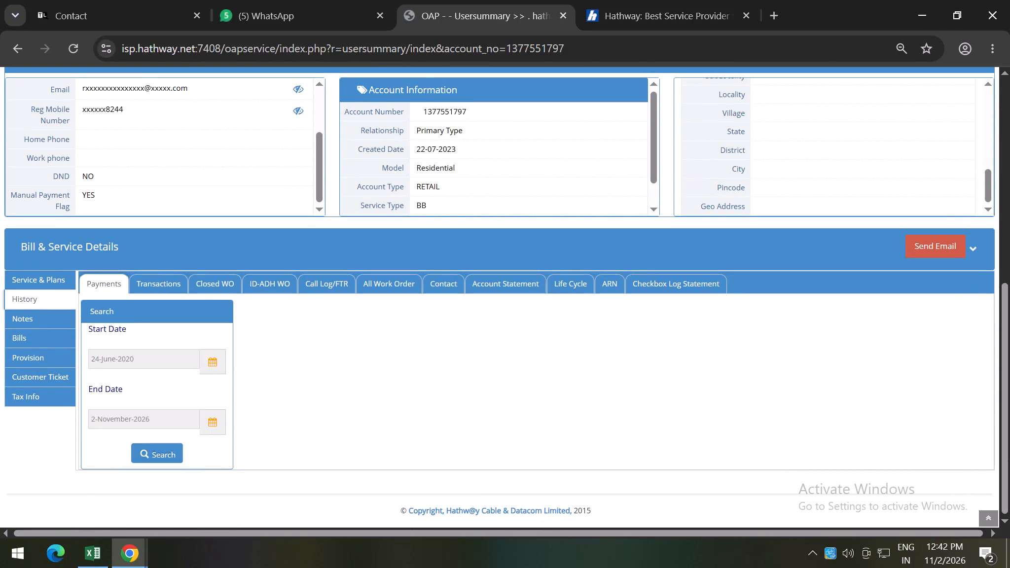
{"action": "left_click", "coordinate": [158, 448]}
{"action": "scroll", "coordinate": [401, 384], "scroll_direction": "down", "scroll_amount": 2}
Return to the Tubelight dialer, end the active Mumbai Win-back call and tag it as Personal reasons and Not Required.
{"action": "left_click", "coordinate": [97, 8]}
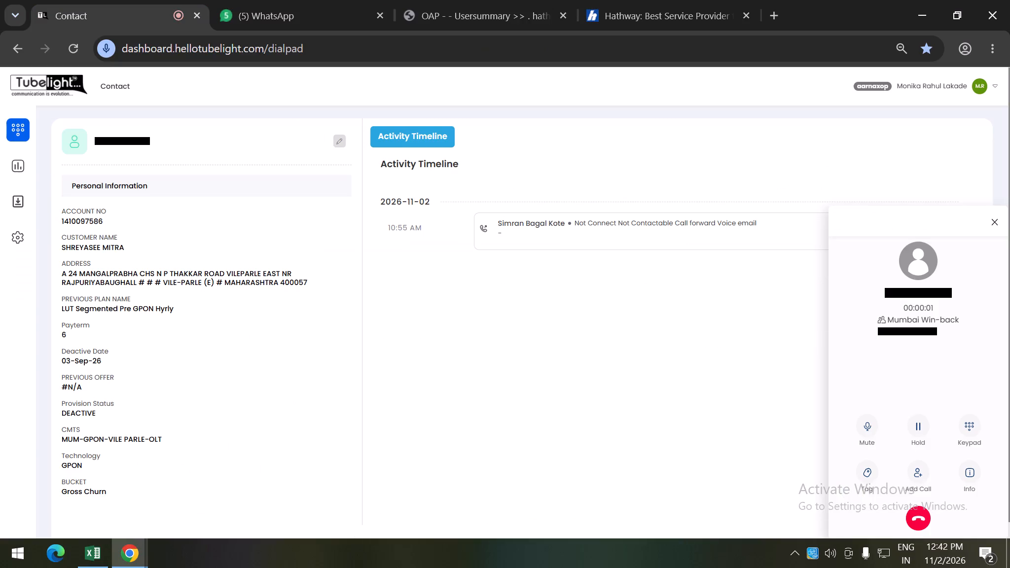
{"action": "left_click", "coordinate": [912, 519]}
{"action": "left_click_drag", "start_coordinate": [896, 376], "coordinate": [891, 389]}
{"action": "scroll", "coordinate": [863, 422], "scroll_direction": "down", "scroll_amount": 1}
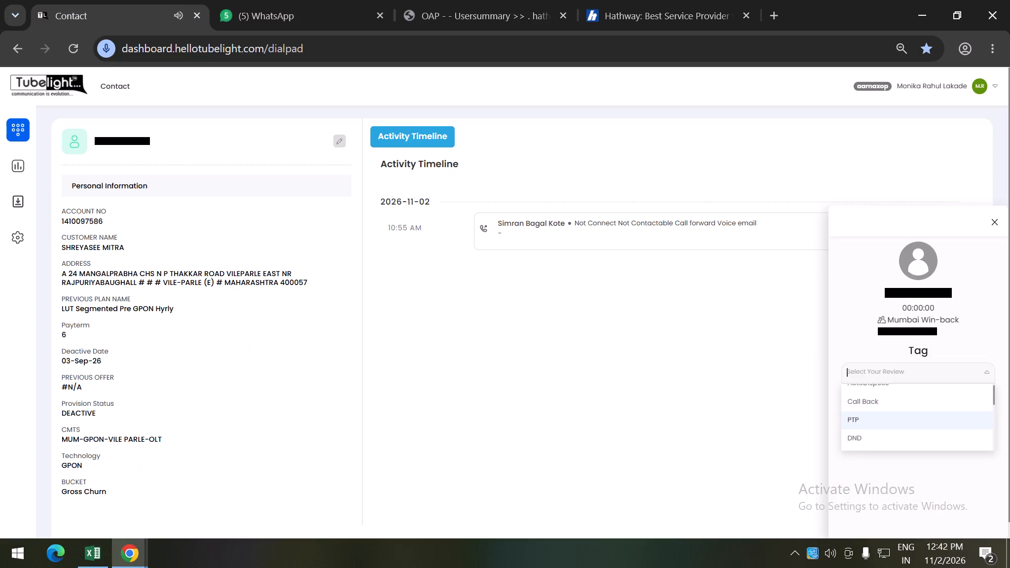
{"action": "left_click", "coordinate": [876, 421]}
{"action": "left_click", "coordinate": [930, 390]}
{"action": "left_click_drag", "start_coordinate": [941, 377], "coordinate": [921, 397]}
{"action": "left_click", "coordinate": [892, 434]}
{"action": "left_click_drag", "start_coordinate": [909, 402], "coordinate": [900, 426]}
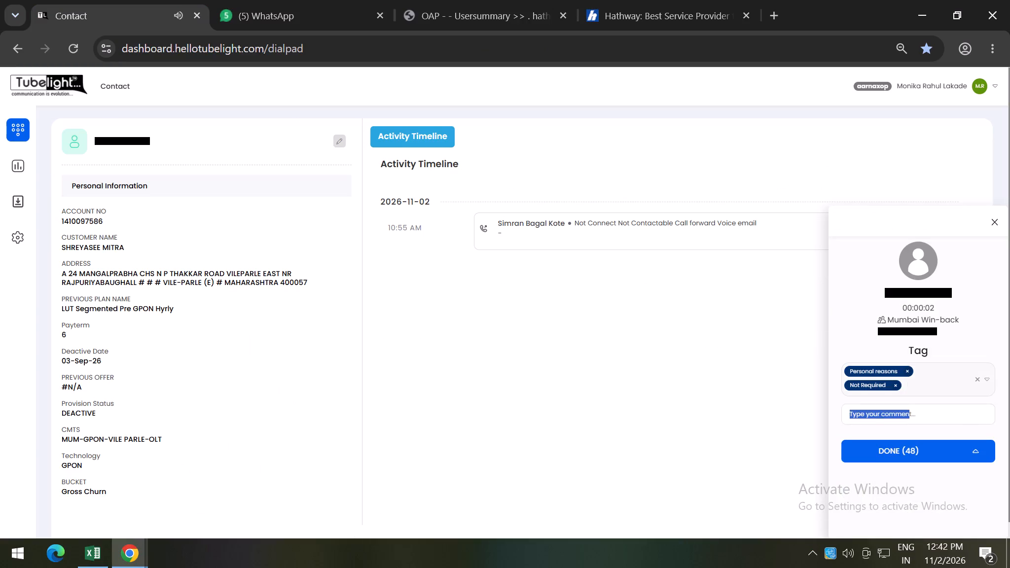
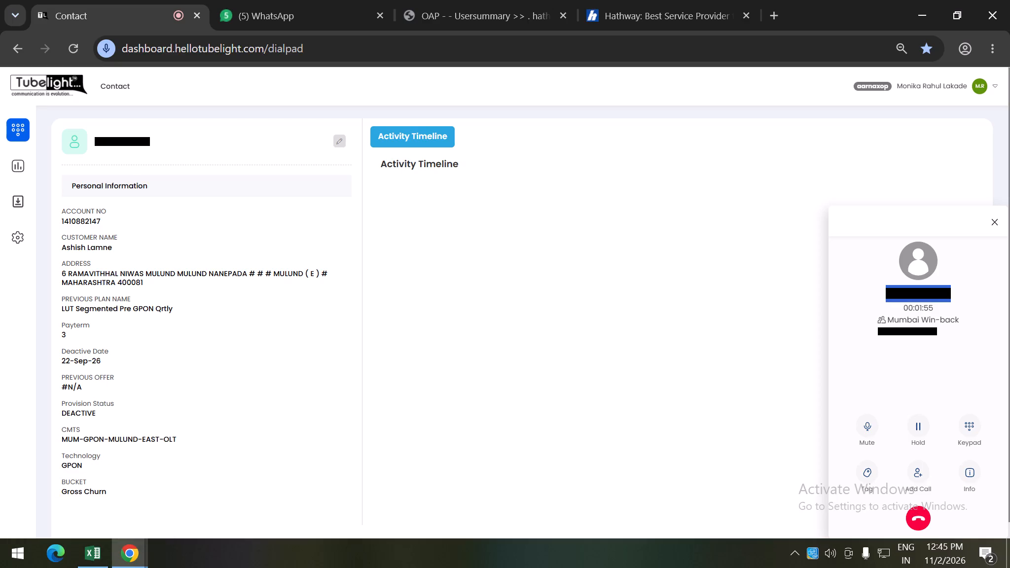
Tag the Mumbai Win-back call as Personal reasons and Not Required, add a child reason beneath them, and submit the disposition.
{"action": "left_click", "coordinate": [903, 375]}
{"action": "scroll", "coordinate": [897, 417], "scroll_direction": "down", "scroll_amount": 1}
{"action": "left_click_drag", "start_coordinate": [897, 417], "coordinate": [898, 412]}
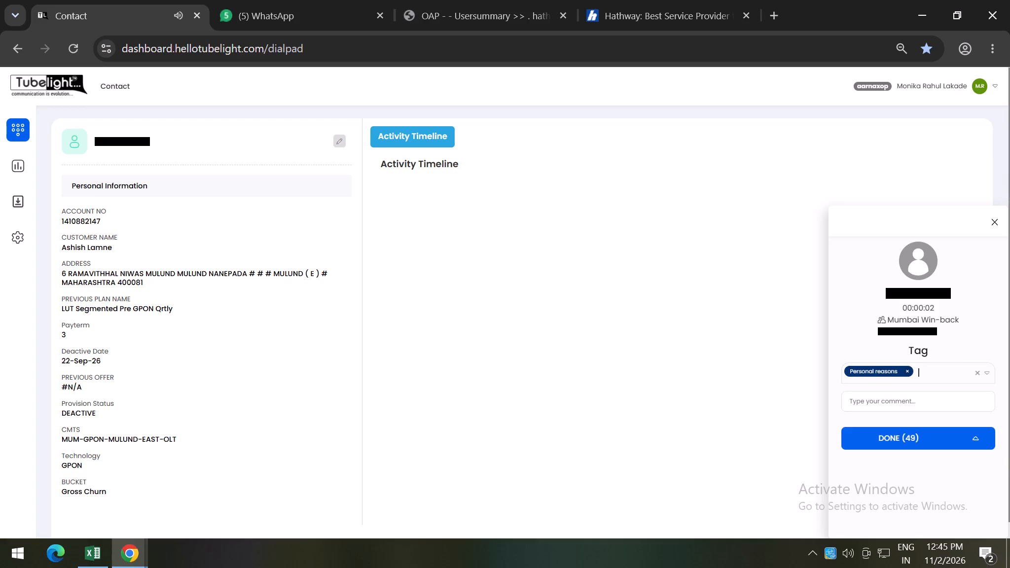
{"action": "left_click", "coordinate": [916, 377]}
{"action": "left_click", "coordinate": [876, 427]}
{"action": "left_click", "coordinate": [921, 398]}
{"action": "left_click", "coordinate": [909, 423]}
{"action": "left_click", "coordinate": [901, 457]}
{"action": "left_click", "coordinate": [943, 382]}
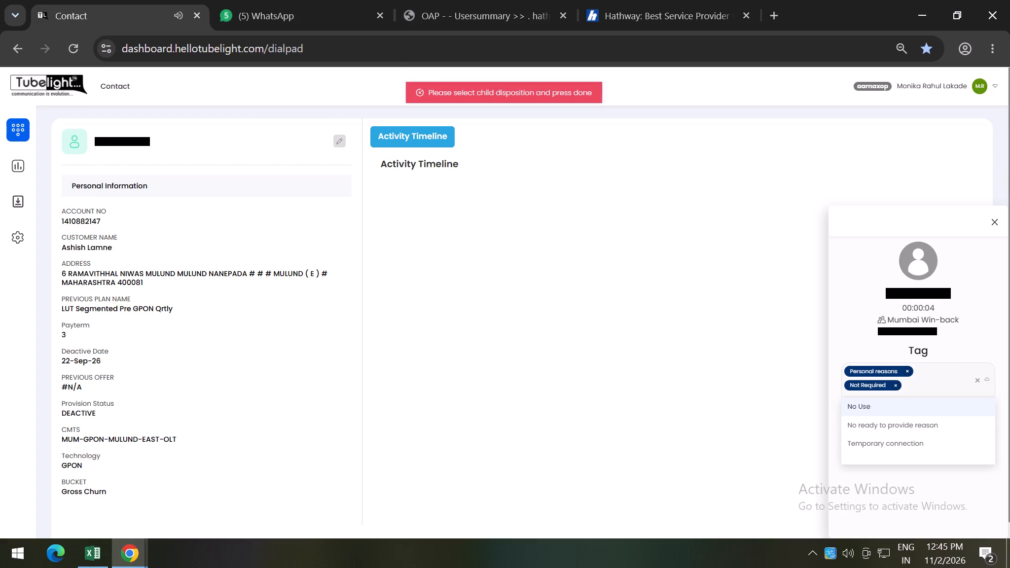
{"action": "left_click_drag", "start_coordinate": [920, 415], "coordinate": [919, 421]}
{"action": "left_click", "coordinate": [906, 457]}
Switch to the November workbook in Excel and copy the account number of the filtered record in row 1858.
{"action": "left_click", "coordinate": [97, 557]}
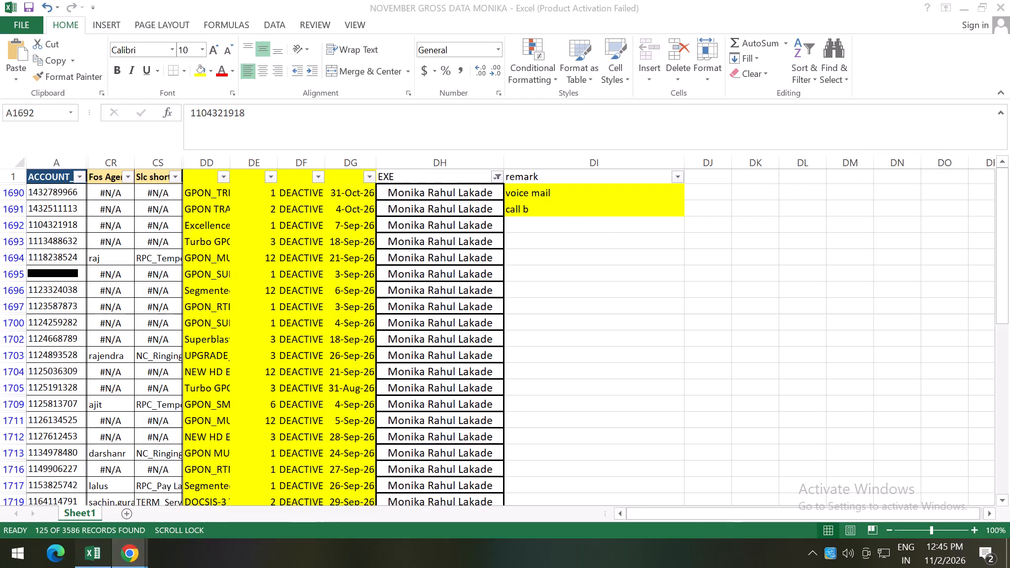
{"action": "left_click", "coordinate": [529, 227]}
{"action": "scroll", "coordinate": [492, 475], "scroll_direction": "down", "scroll_amount": 17}
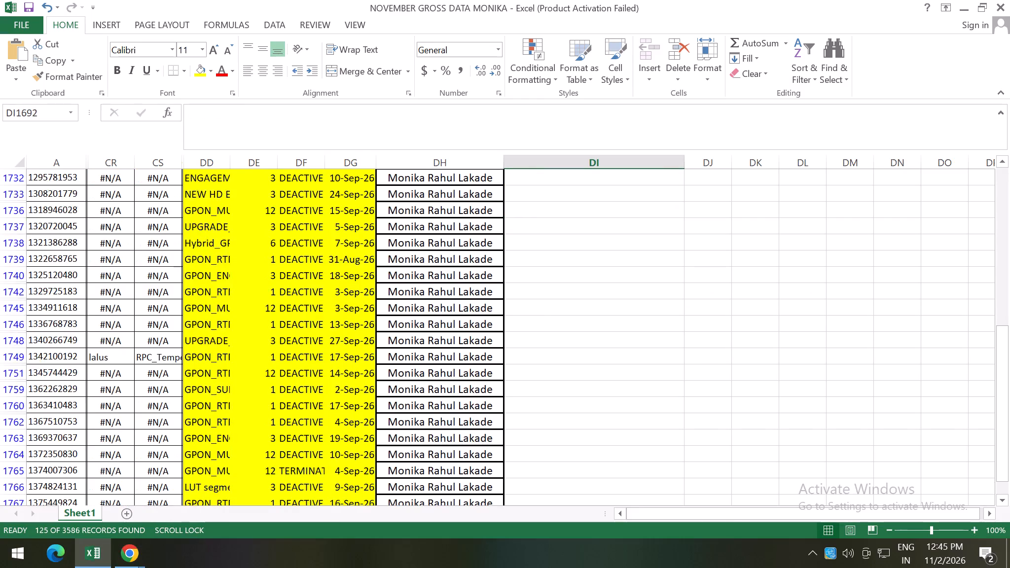
{"action": "scroll", "coordinate": [564, 380], "scroll_direction": "down", "scroll_amount": 2}
{"action": "scroll", "coordinate": [562, 392], "scroll_direction": "down", "scroll_amount": 20}
{"action": "scroll", "coordinate": [562, 392], "scroll_direction": "down", "scroll_amount": 19}
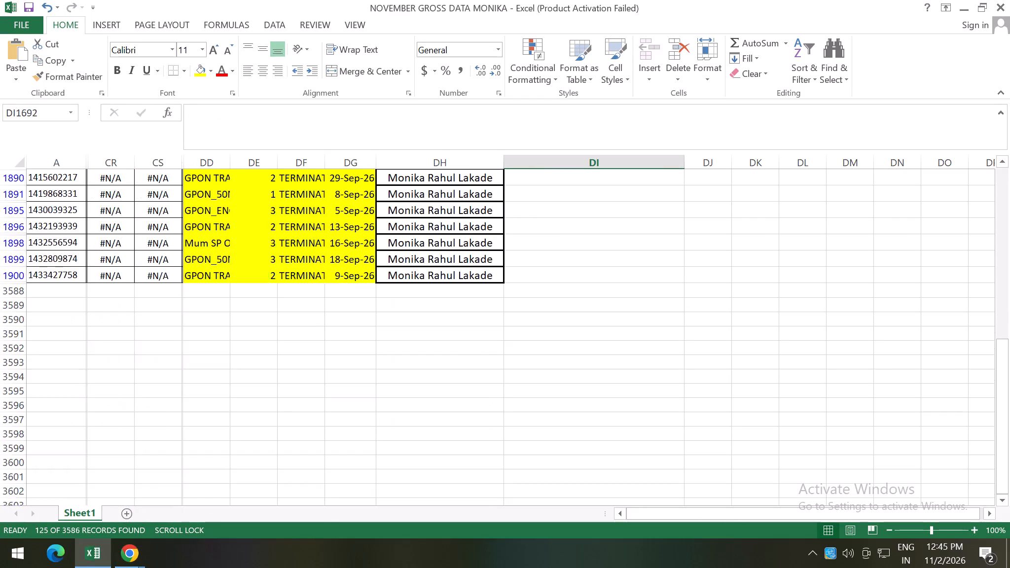
{"action": "scroll", "coordinate": [521, 428], "scroll_direction": "down", "scroll_amount": 5}
{"action": "scroll", "coordinate": [481, 355], "scroll_direction": "up", "scroll_amount": 13}
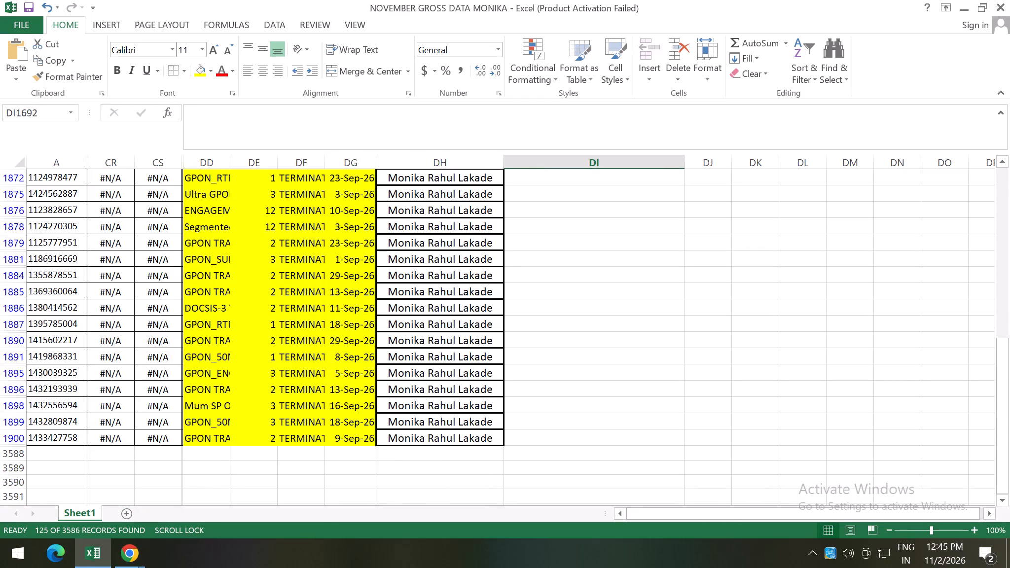
{"action": "scroll", "coordinate": [483, 354], "scroll_direction": "up", "scroll_amount": 11}
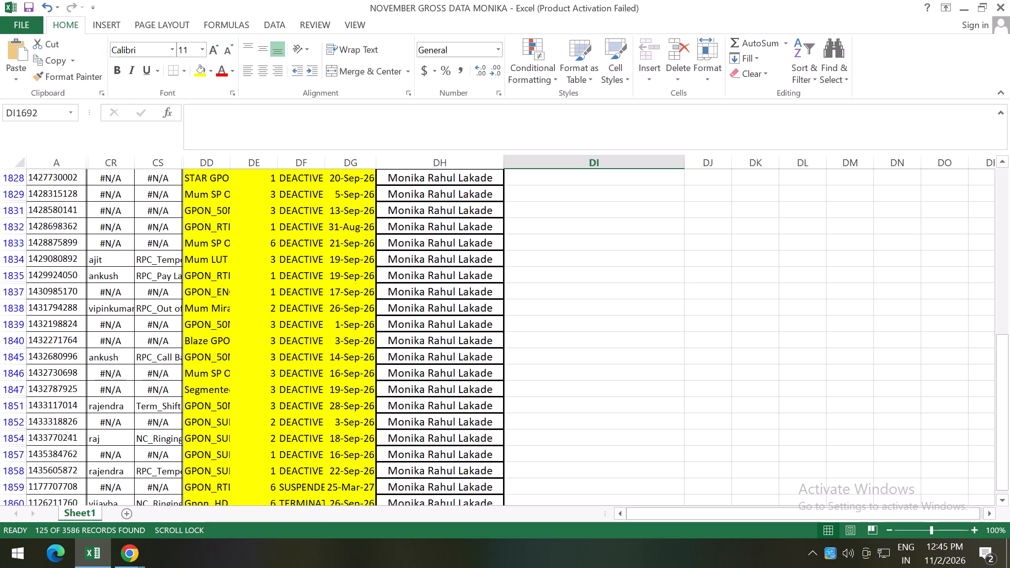
{"action": "scroll", "coordinate": [405, 432], "scroll_direction": "down", "scroll_amount": 1}
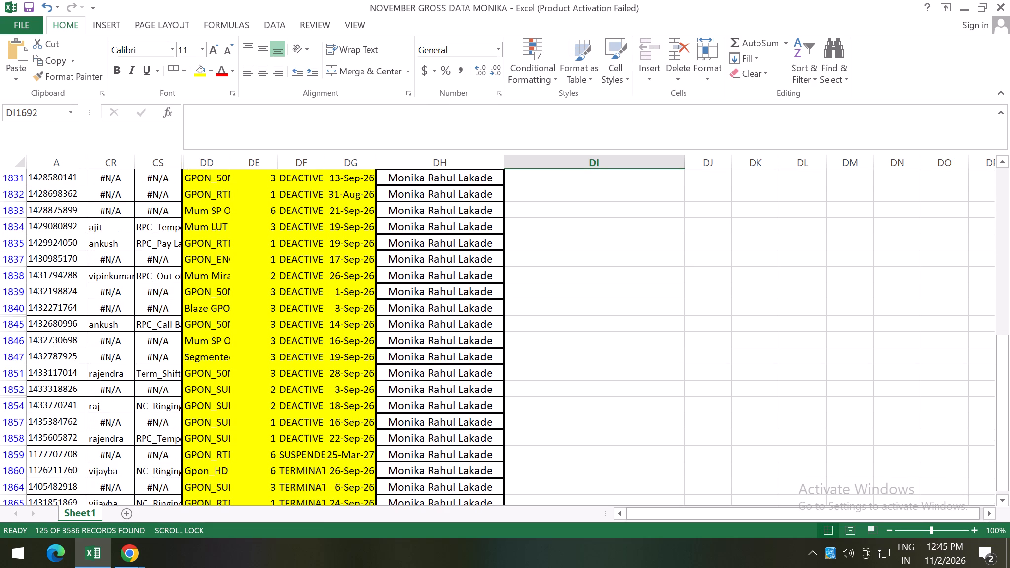
{"action": "left_click", "coordinate": [54, 440]}
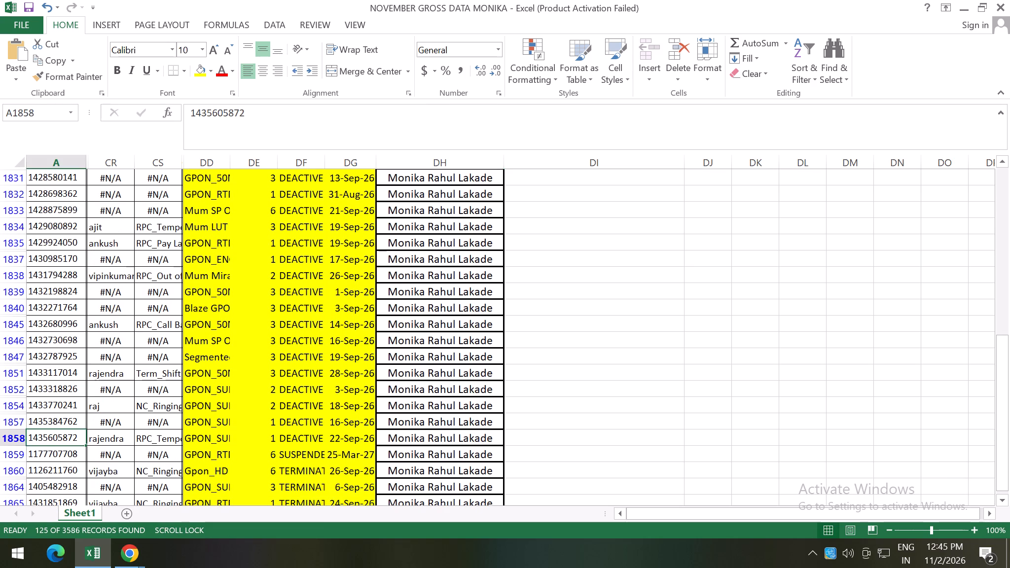
{"action": "key", "text": "ctrl+c"}
Look up the copied account number in Chrome's Hathway portal and reveal the customer's mobile number.
{"action": "left_click", "coordinate": [133, 550]}
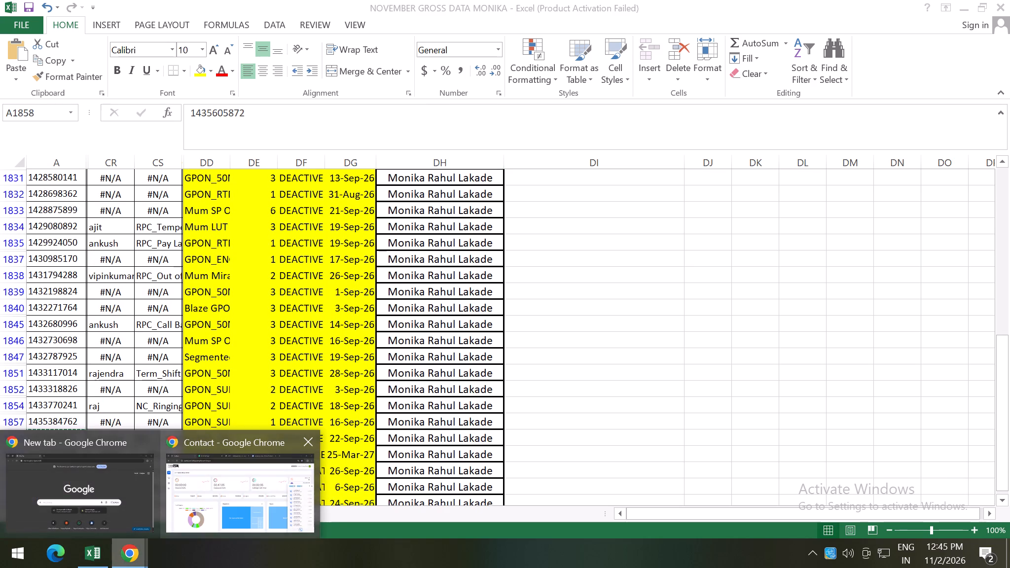
{"action": "left_click", "coordinate": [186, 490]}
{"action": "left_click", "coordinate": [486, 0]}
{"action": "scroll", "coordinate": [704, 109], "scroll_direction": "up", "scroll_amount": 5}
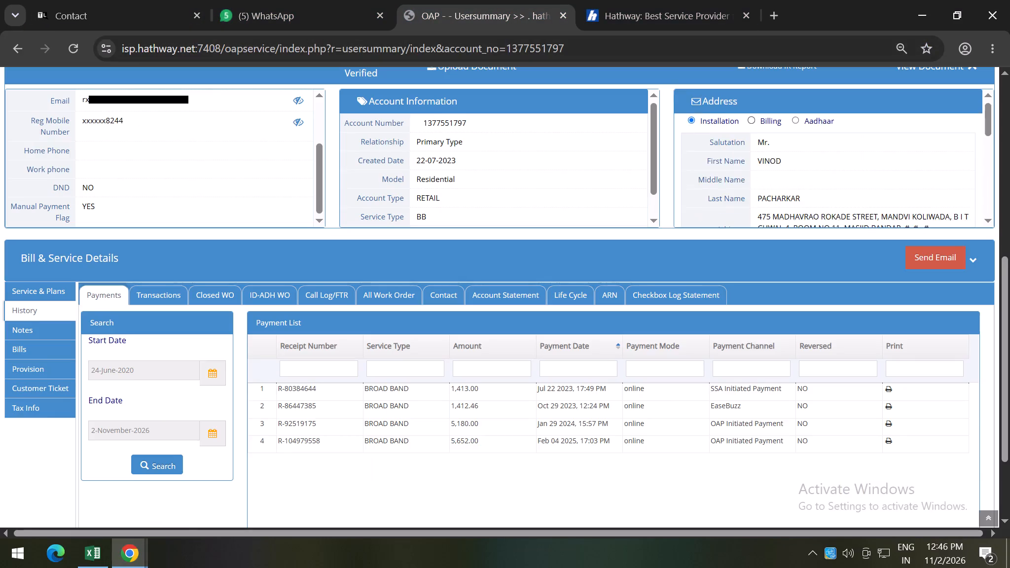
{"action": "scroll", "coordinate": [731, 114], "scroll_direction": "up", "scroll_amount": 7}
{"action": "left_click", "coordinate": [749, 78]}
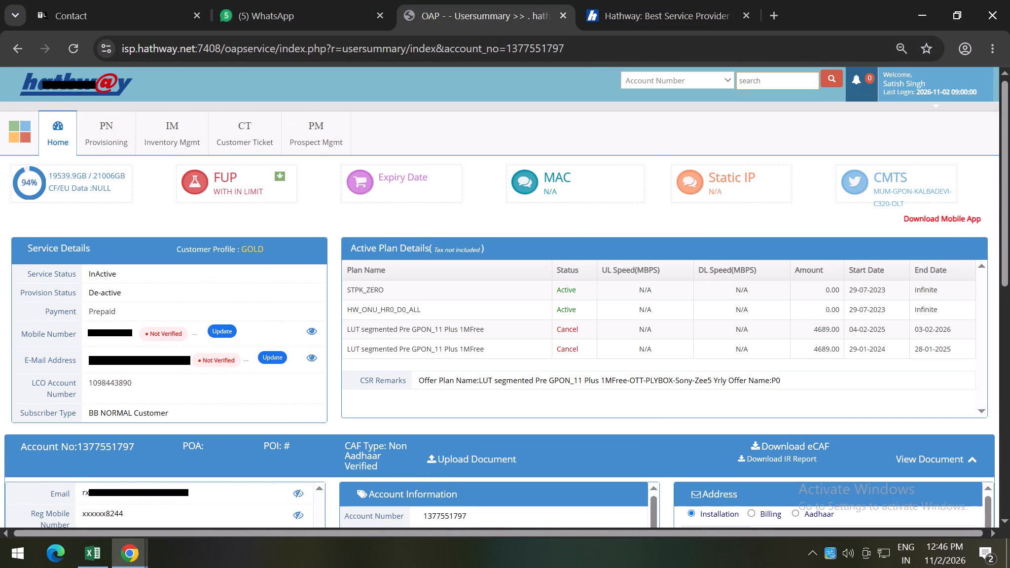
{"action": "key", "text": "ctrl+v"}
{"action": "left_click", "coordinate": [831, 76]}
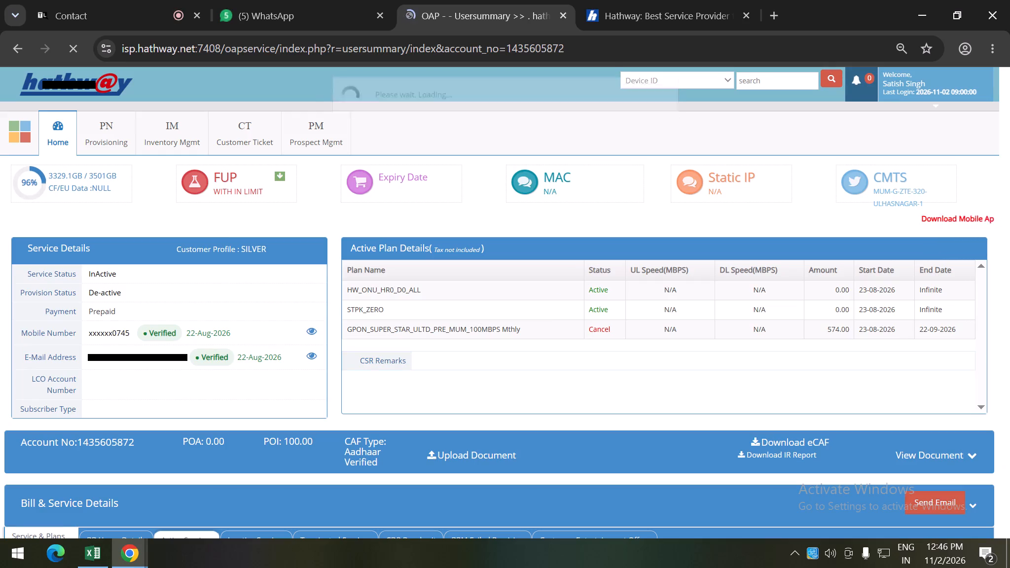
{"action": "left_click", "coordinate": [313, 333]}
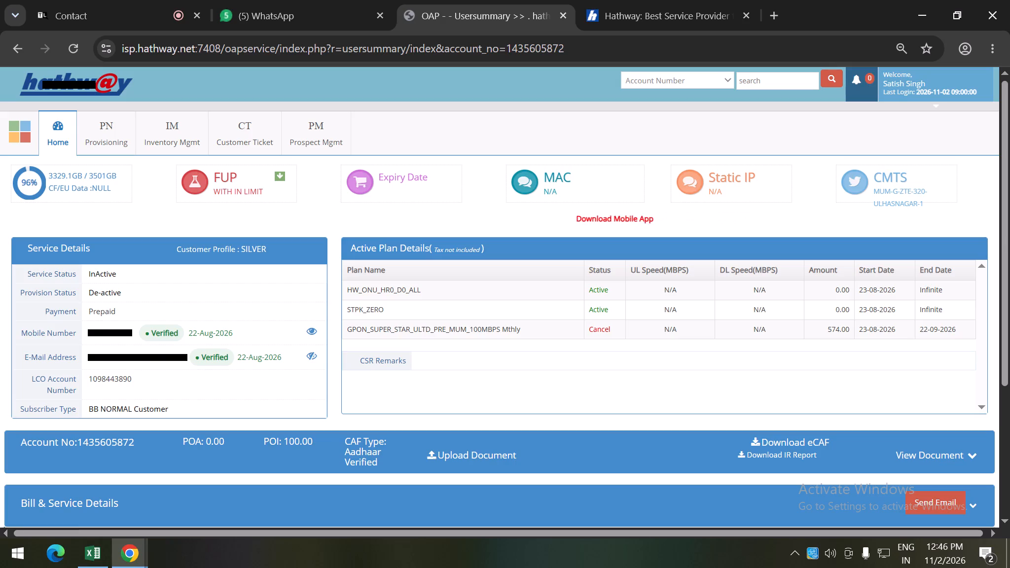
Return to the Tubelight dialer and select the phone number shown for the Prime Chemicals call.
{"action": "left_click", "coordinate": [118, 0]}
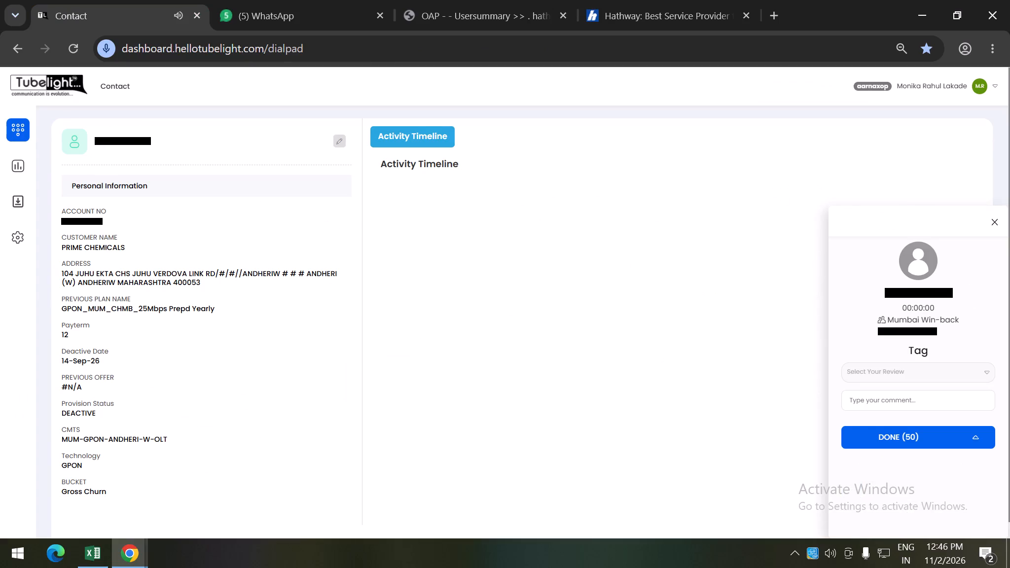
{"action": "double_click", "coordinate": [903, 292]}
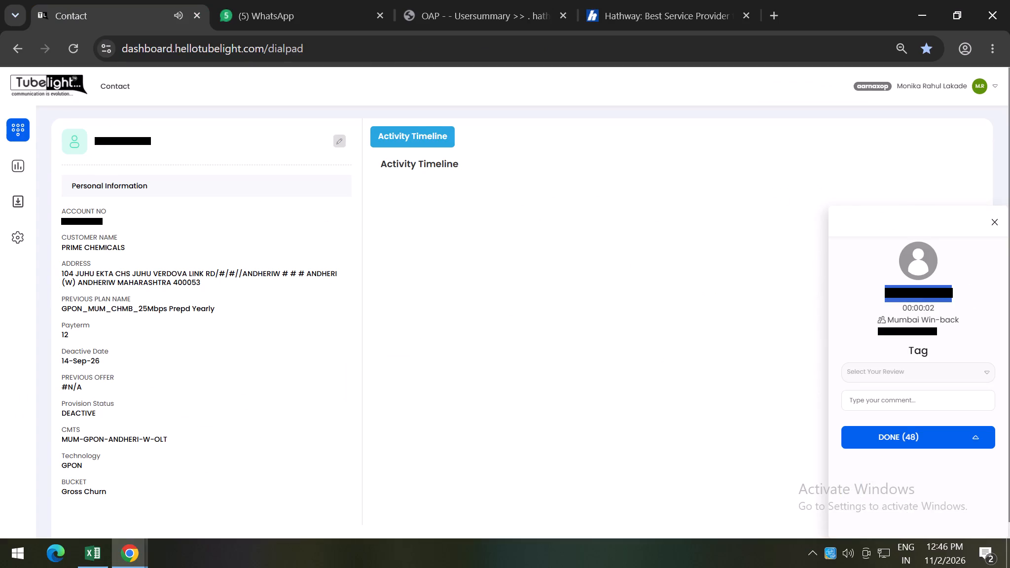
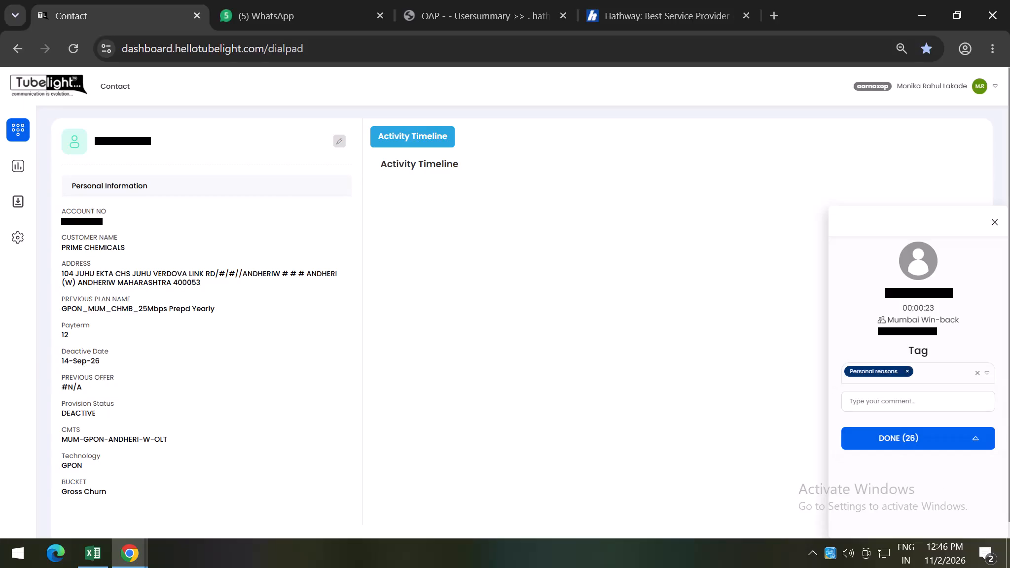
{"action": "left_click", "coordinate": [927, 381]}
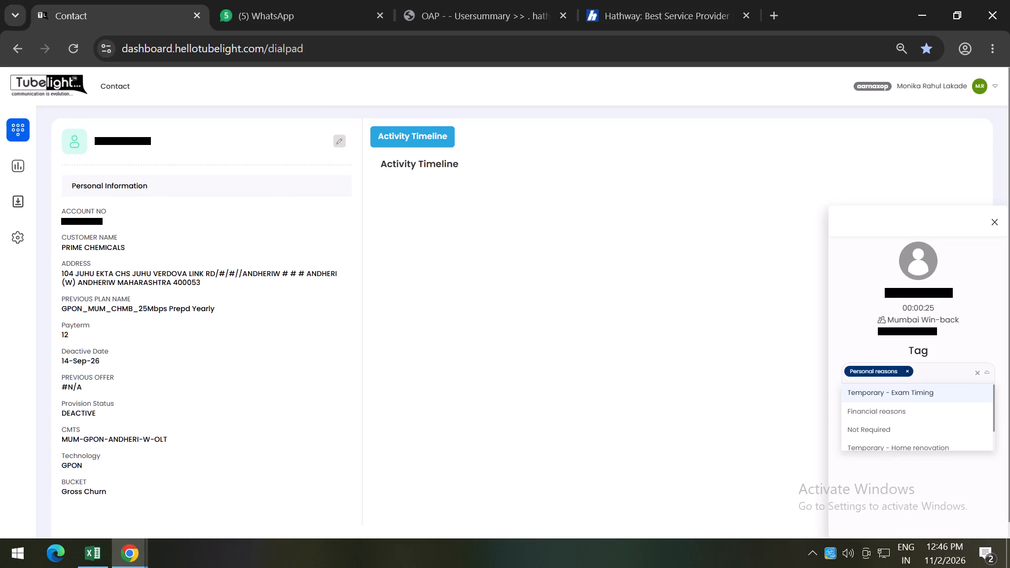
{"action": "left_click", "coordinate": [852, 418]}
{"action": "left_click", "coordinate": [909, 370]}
Tag the Prime Chemicals Mumbai Win-back call as Personal reasons, Not Required and No ready to provide reason.
{"action": "left_click", "coordinate": [893, 360]}
{"action": "scroll", "coordinate": [878, 428], "scroll_direction": "down", "scroll_amount": 1}
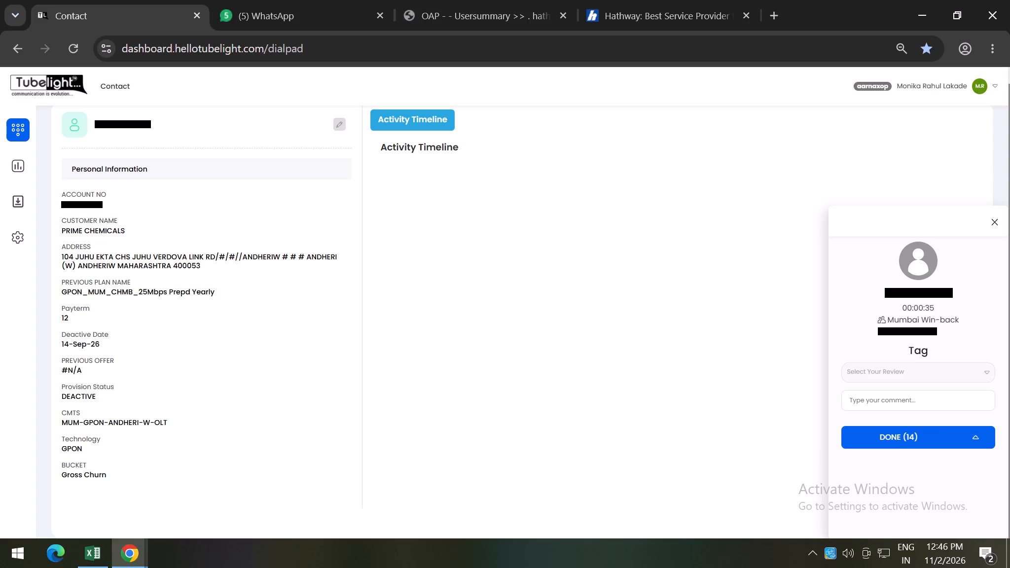
{"action": "left_click", "coordinate": [892, 382]}
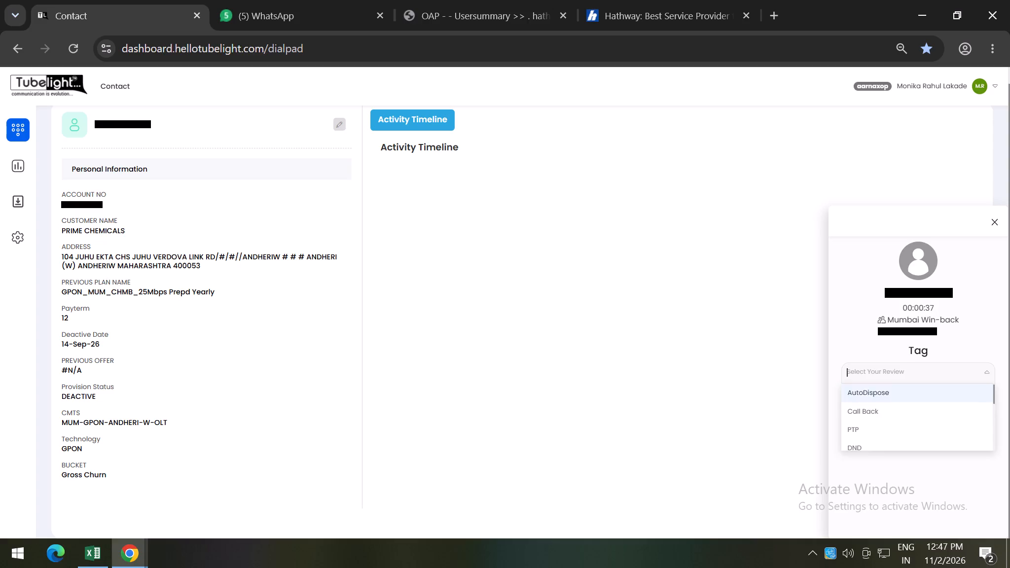
{"action": "scroll", "coordinate": [881, 416], "scroll_direction": "down", "scroll_amount": 1}
{"action": "left_click", "coordinate": [881, 418]}
{"action": "left_click", "coordinate": [928, 377]}
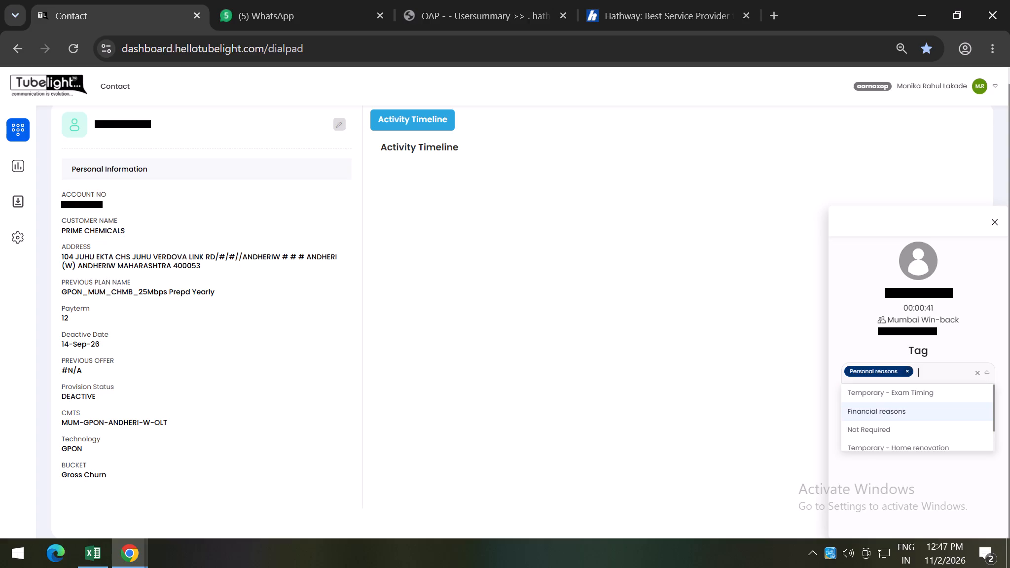
{"action": "left_click", "coordinate": [882, 423]}
{"action": "left_click_drag", "start_coordinate": [918, 389], "coordinate": [918, 394]}
{"action": "left_click", "coordinate": [914, 416]}
{"action": "left_click", "coordinate": [912, 450]}
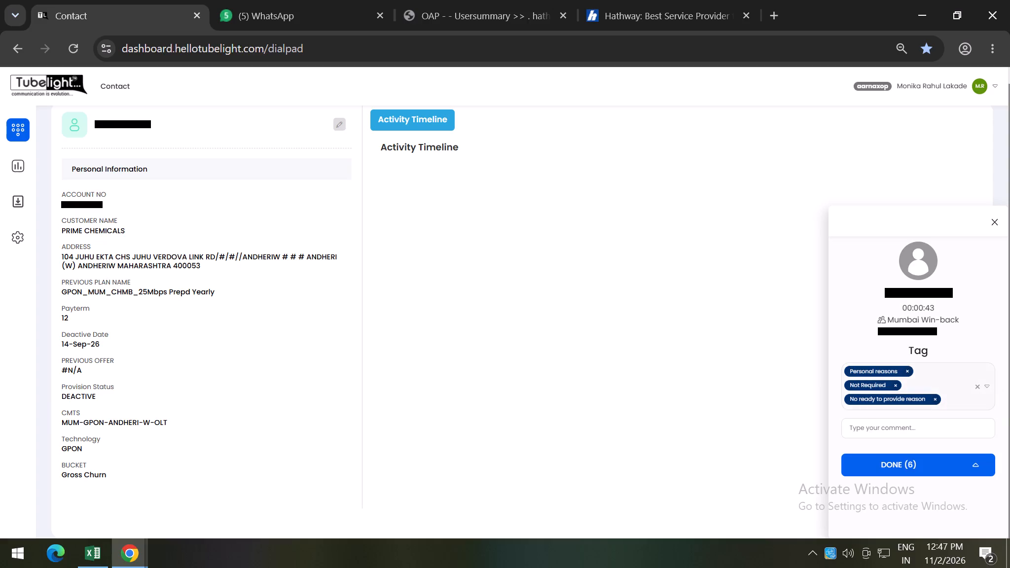
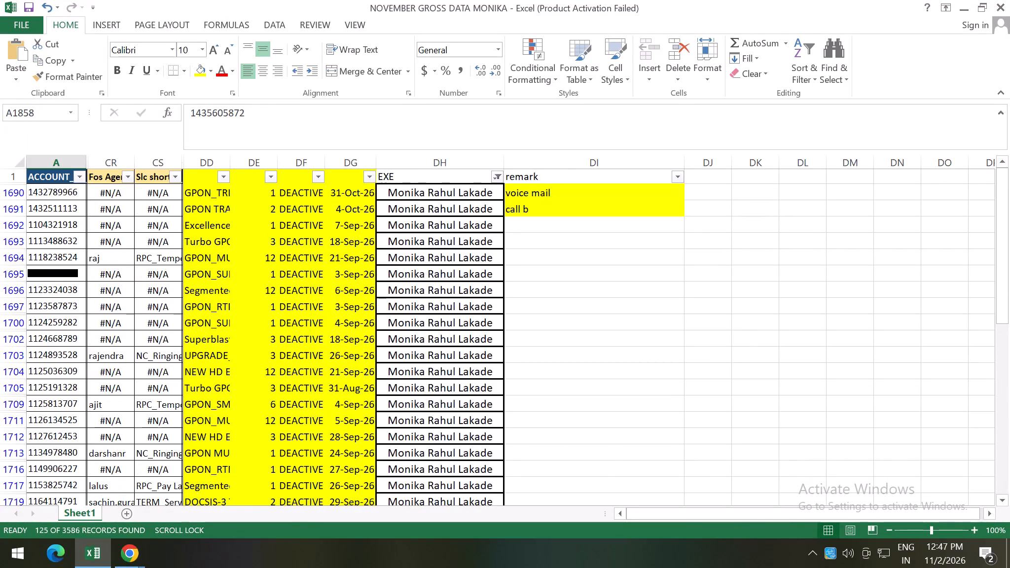
Enter the remark "call b" for the last two filtered records, rows 1900 and 1899.
{"action": "scroll", "coordinate": [303, 365], "scroll_direction": "down", "scroll_amount": 20}
{"action": "scroll", "coordinate": [255, 513], "scroll_direction": "down", "scroll_amount": 15}
{"action": "scroll", "coordinate": [550, 466], "scroll_direction": "down", "scroll_amount": 19}
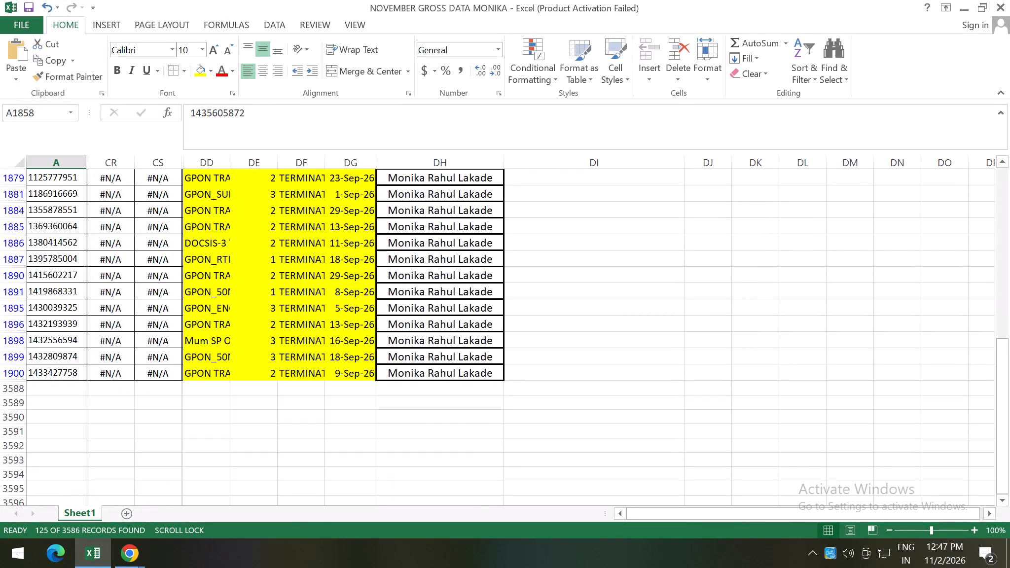
{"action": "scroll", "coordinate": [519, 380], "scroll_direction": "up", "scroll_amount": 2}
{"action": "left_click", "coordinate": [522, 441]}
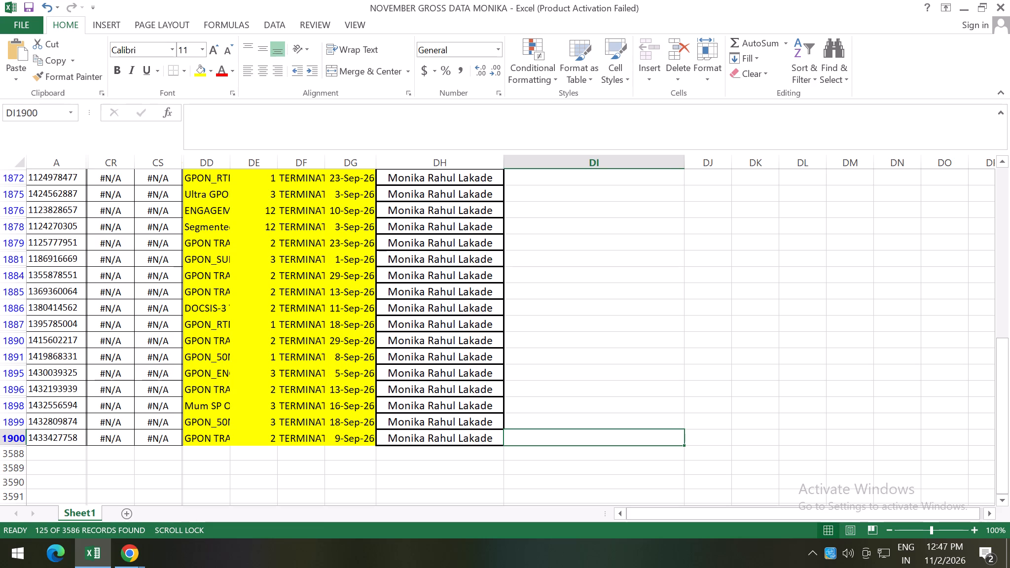
{"action": "left_click", "coordinate": [532, 444]}
{"action": "type", "text": "ca"}
{"action": "type", "text": "ll b"}
{"action": "left_click", "coordinate": [532, 422]}
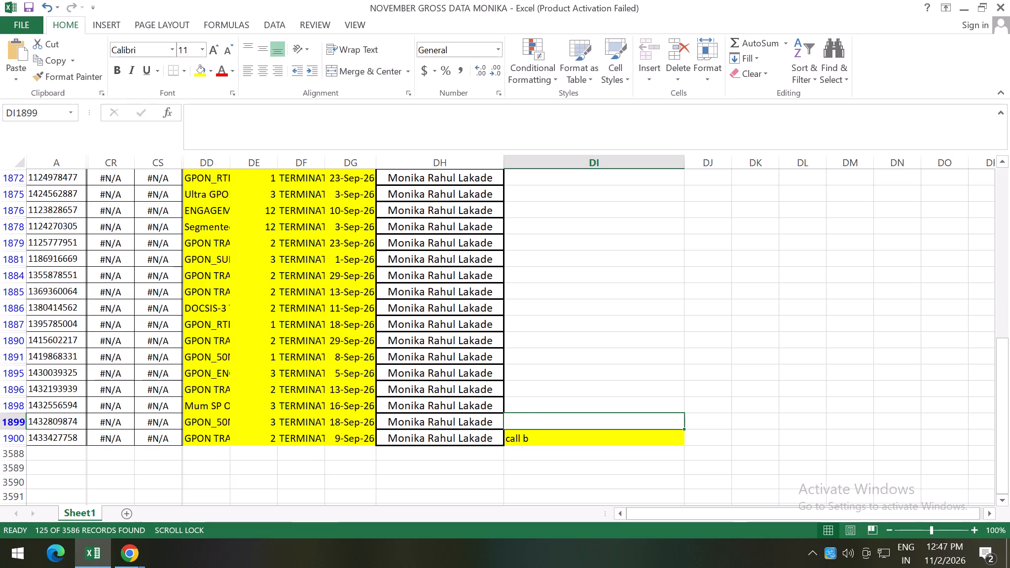
{"action": "key", "text": "c"}
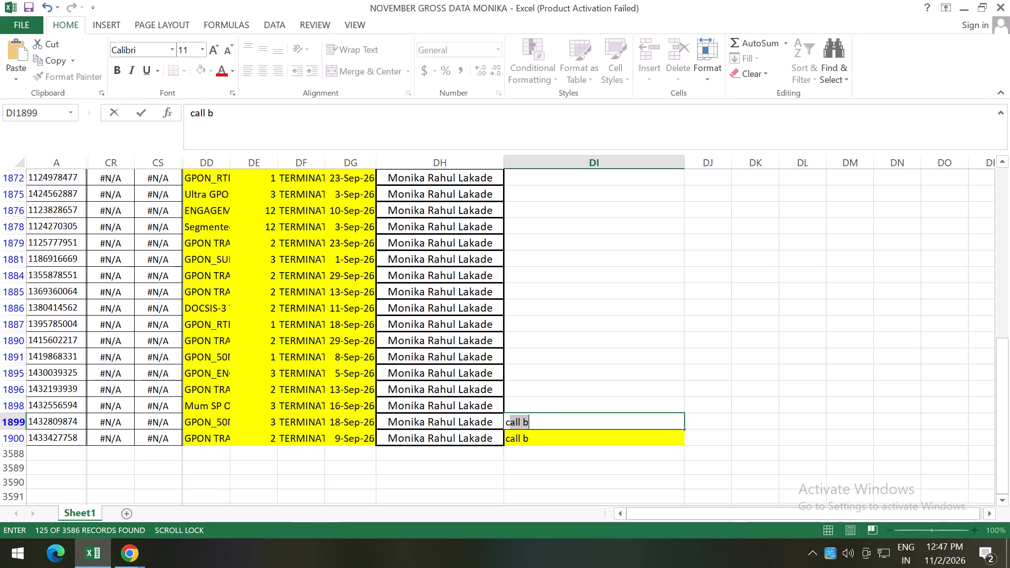
{"action": "left_click", "coordinate": [534, 405]}
Enter the remark "not intrested" for the record in row 1692.
{"action": "scroll", "coordinate": [519, 399], "scroll_direction": "up", "scroll_amount": 20}
{"action": "scroll", "coordinate": [519, 399], "scroll_direction": "up", "scroll_amount": 5}
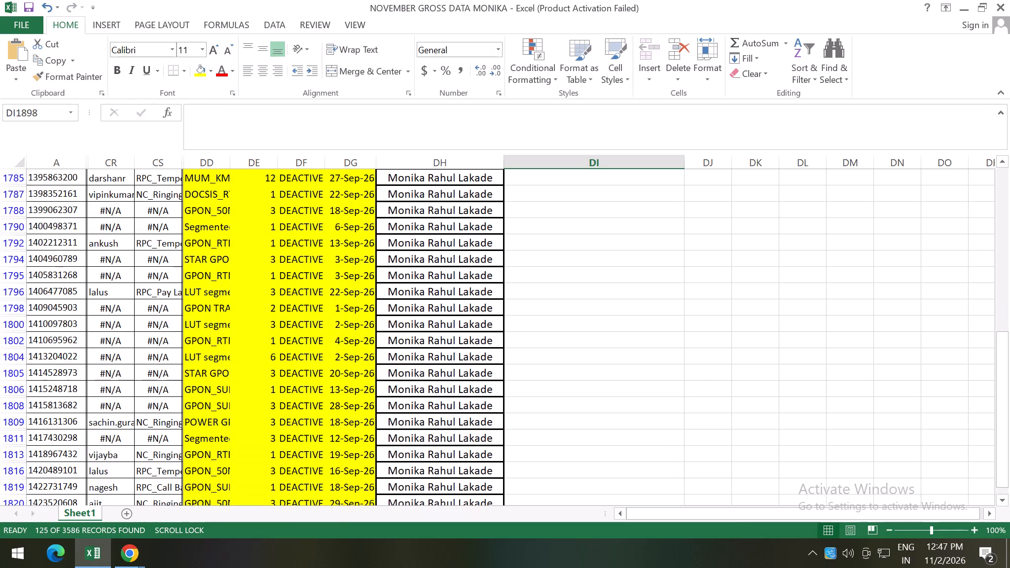
{"action": "scroll", "coordinate": [584, 352], "scroll_direction": "up", "scroll_amount": 18}
{"action": "scroll", "coordinate": [557, 358], "scroll_direction": "up", "scroll_amount": 9}
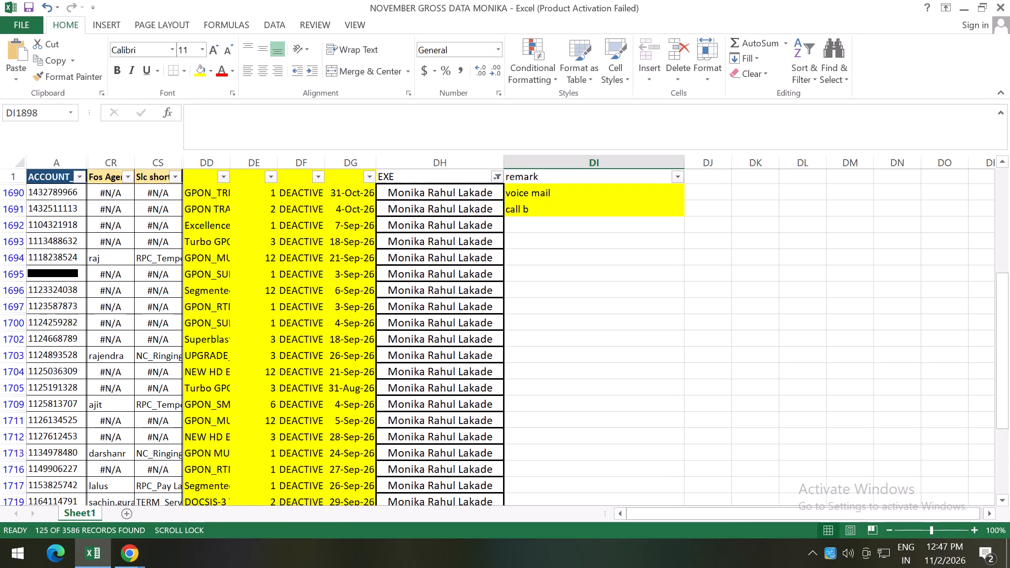
{"action": "scroll", "coordinate": [577, 384], "scroll_direction": "up", "scroll_amount": 3}
{"action": "left_click", "coordinate": [530, 226]}
{"action": "left_click", "coordinate": [54, 227]}
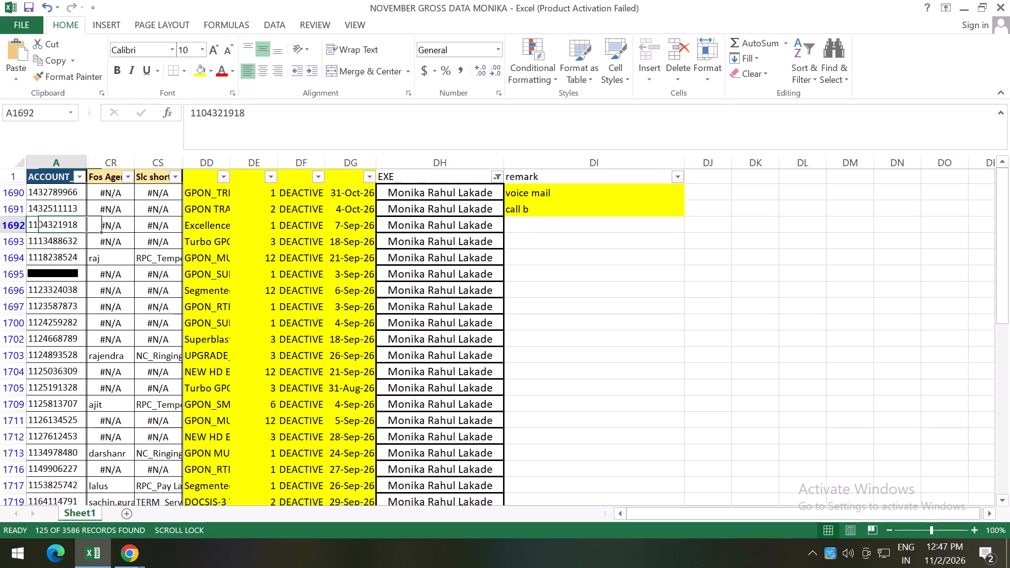
{"action": "left_click", "coordinate": [539, 224]}
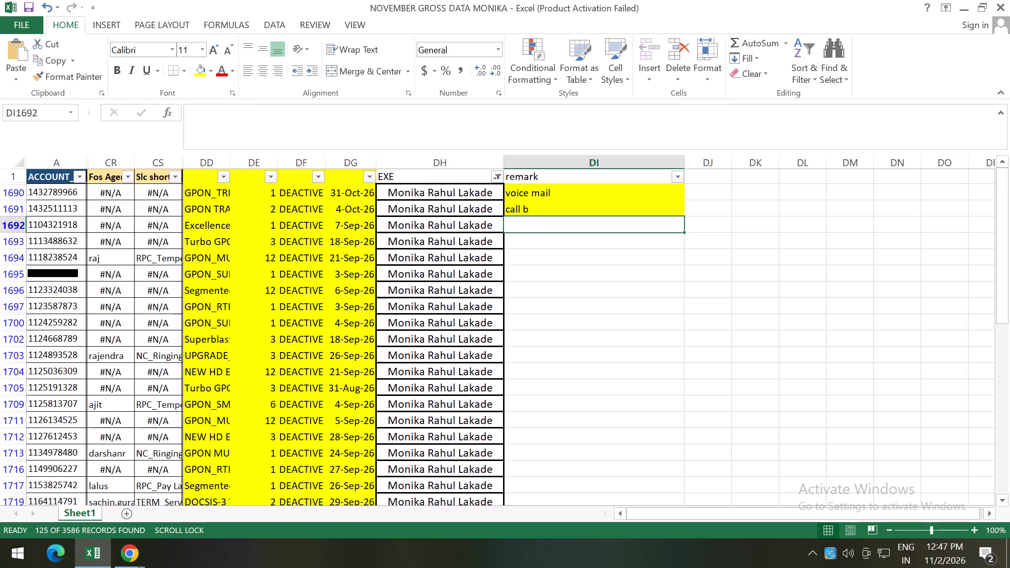
{"action": "type", "text": "not intre"}
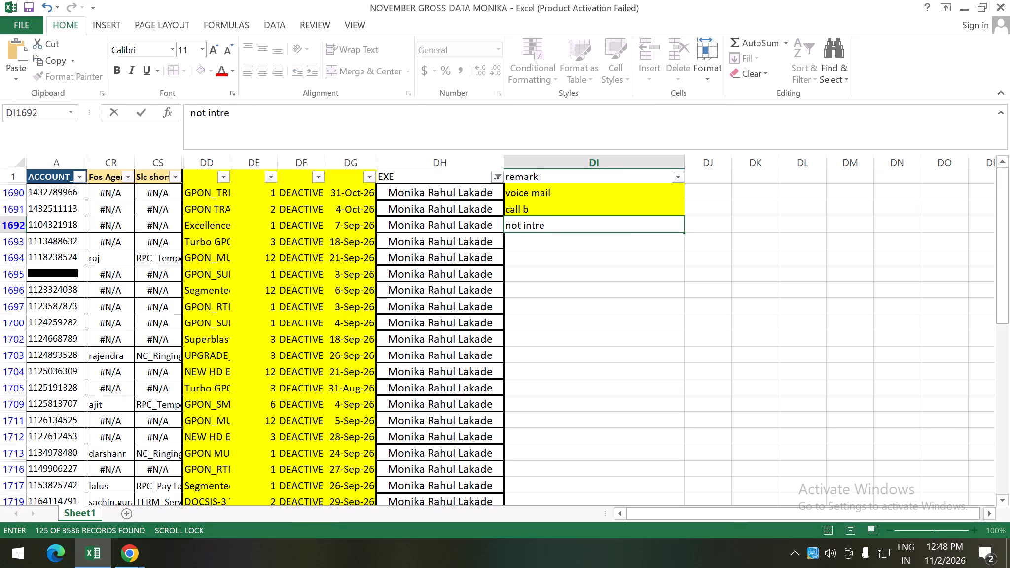
{"action": "type", "text": "sted"}
{"action": "left_click", "coordinate": [531, 247]}
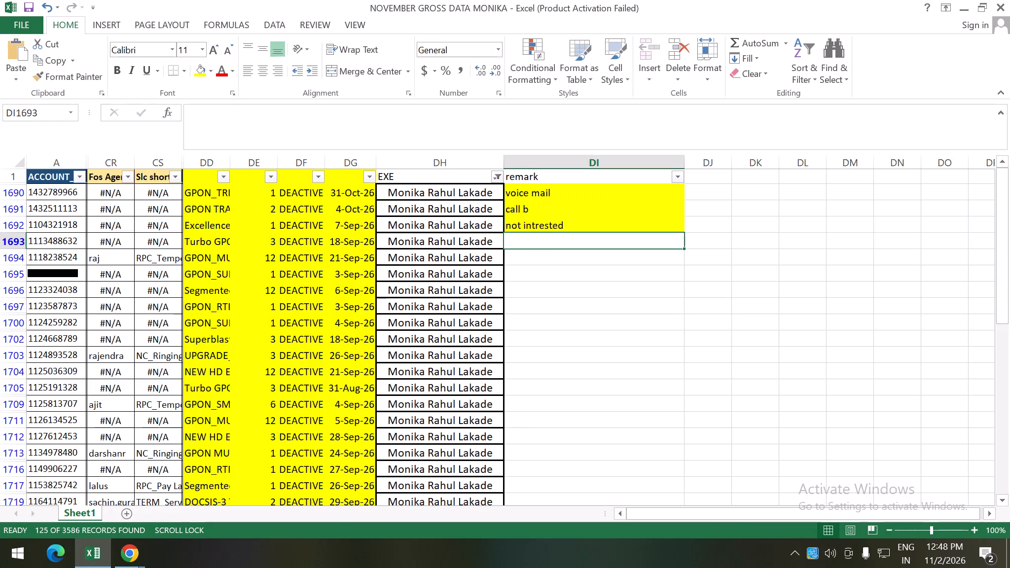
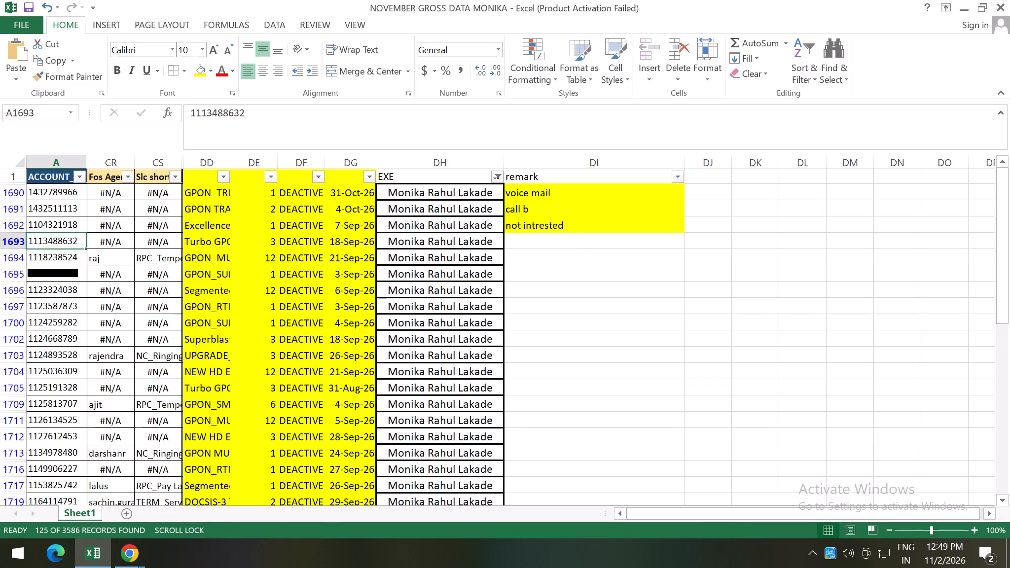
Copy the account number of the filtered record in row 1693.
{"action": "key", "text": "ctrl+c"}
{"action": "scroll", "coordinate": [432, 258], "scroll_direction": "down", "scroll_amount": 1}
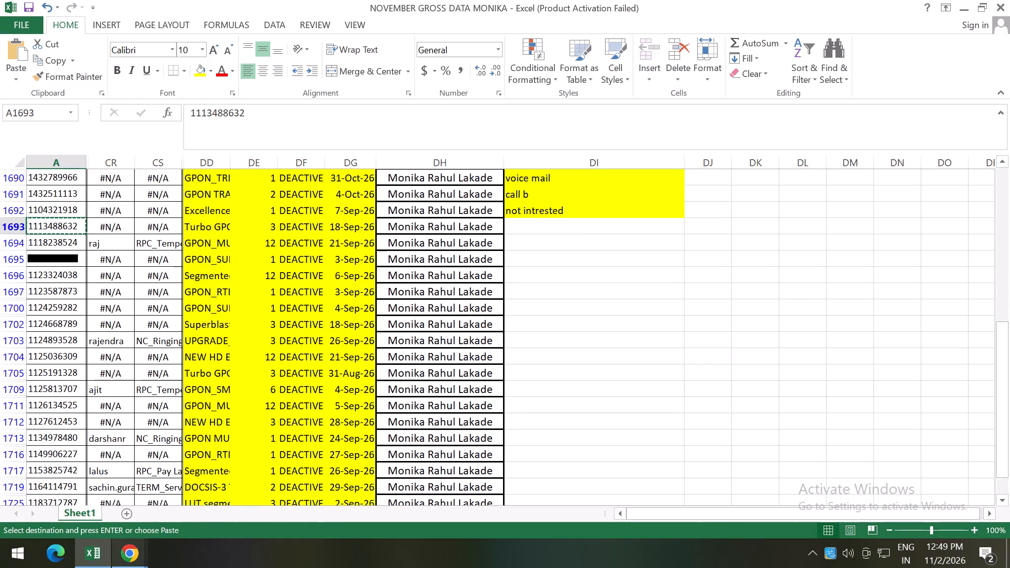
Switch to the Tubelight contact page in Chrome and open the review tag choices for the Mumbai Win-back call.
{"action": "left_click", "coordinate": [135, 549]}
{"action": "left_click", "coordinate": [240, 505]}
{"action": "left_click", "coordinate": [895, 366]}
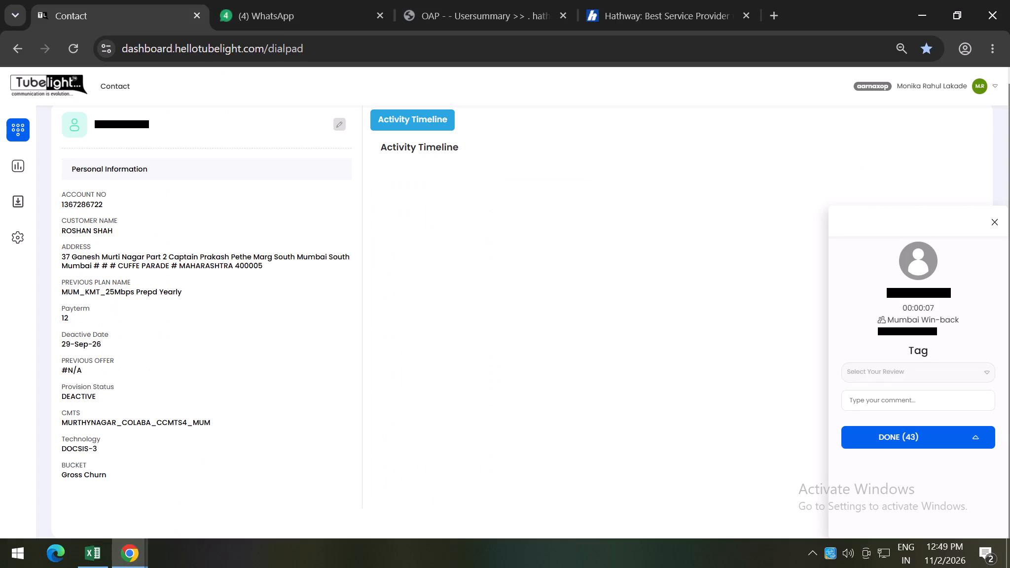
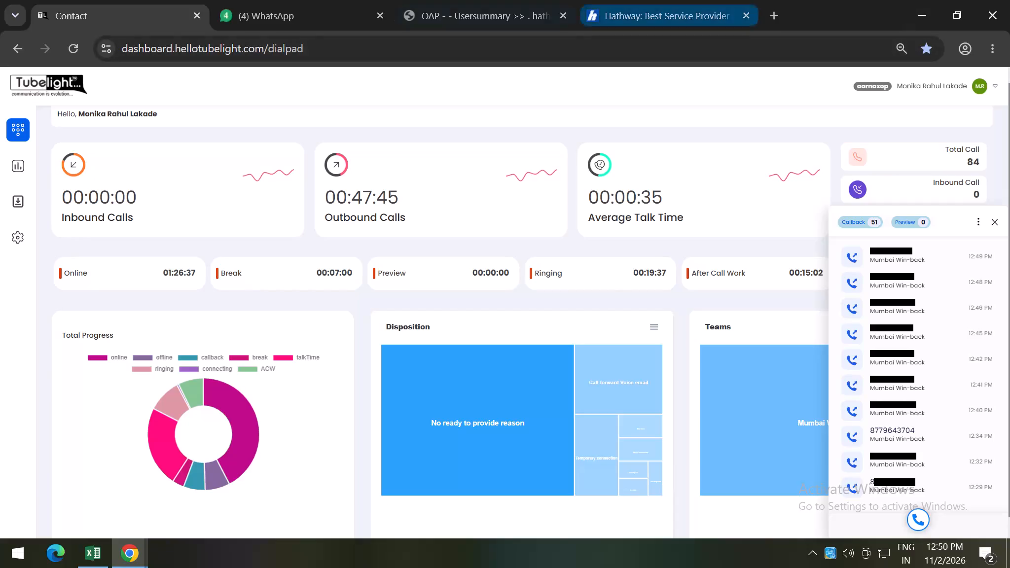
Copy the verified mobile number from the open Hathway account and dial it with the Tubelight dialpad.
{"action": "left_click", "coordinate": [456, 0]}
{"action": "scroll", "coordinate": [141, 308], "scroll_direction": "down", "scroll_amount": 1}
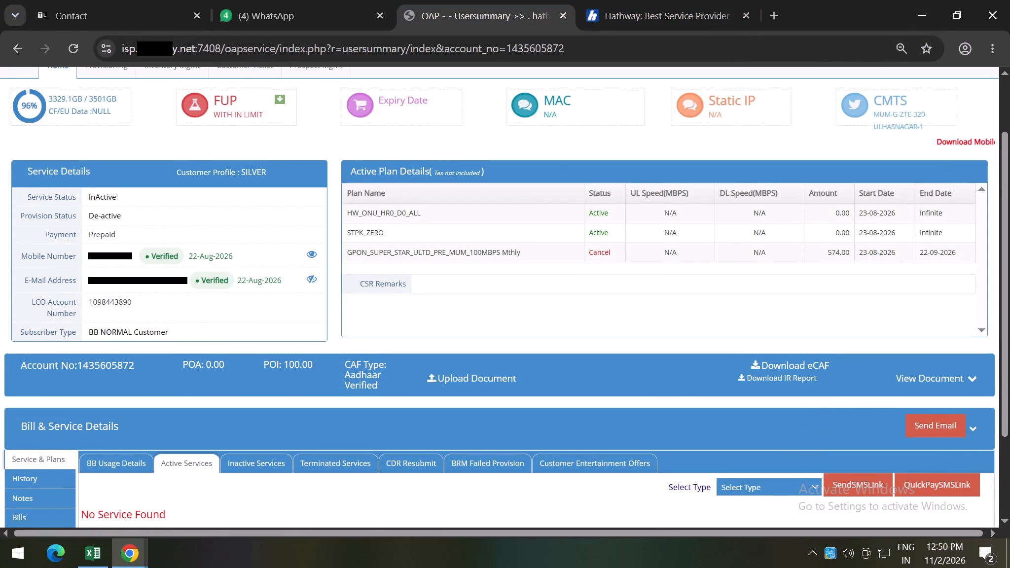
{"action": "double_click", "coordinate": [115, 256]}
{"action": "key", "text": "ctrl+c"}
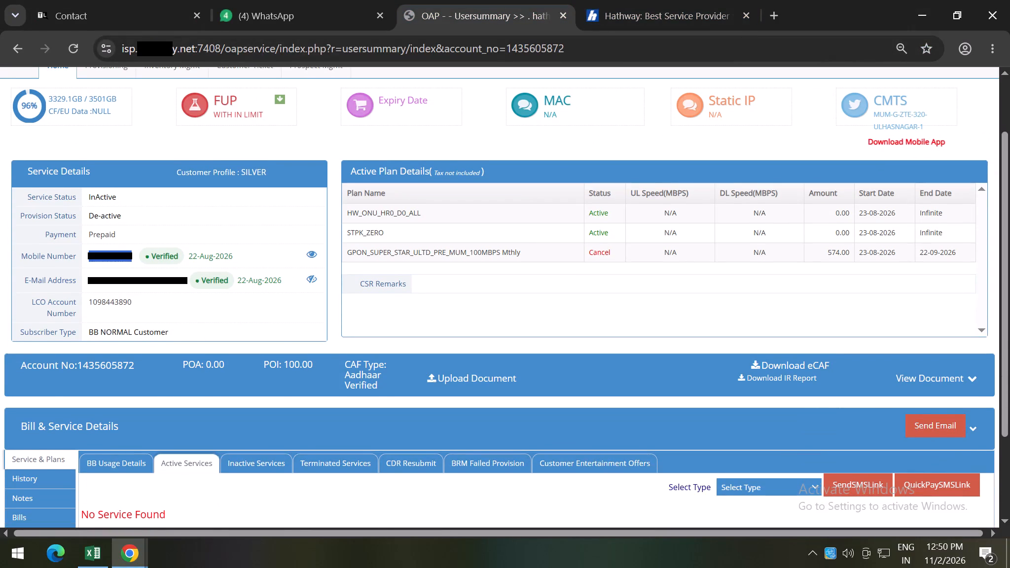
{"action": "left_click", "coordinate": [97, 0]}
{"action": "left_click", "coordinate": [923, 519]}
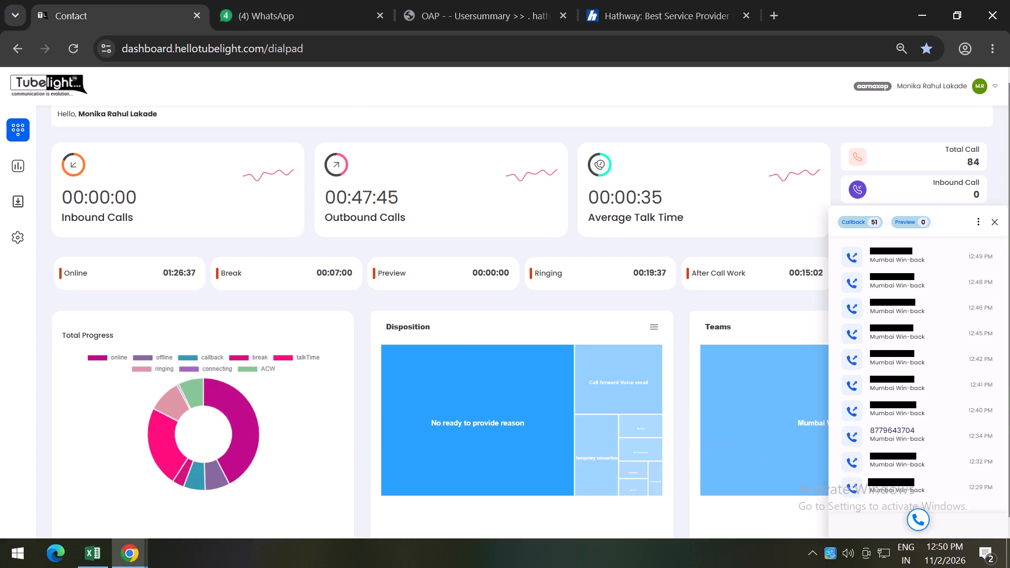
{"action": "left_click", "coordinate": [914, 412]}
{"action": "key", "text": "ctrl+v"}
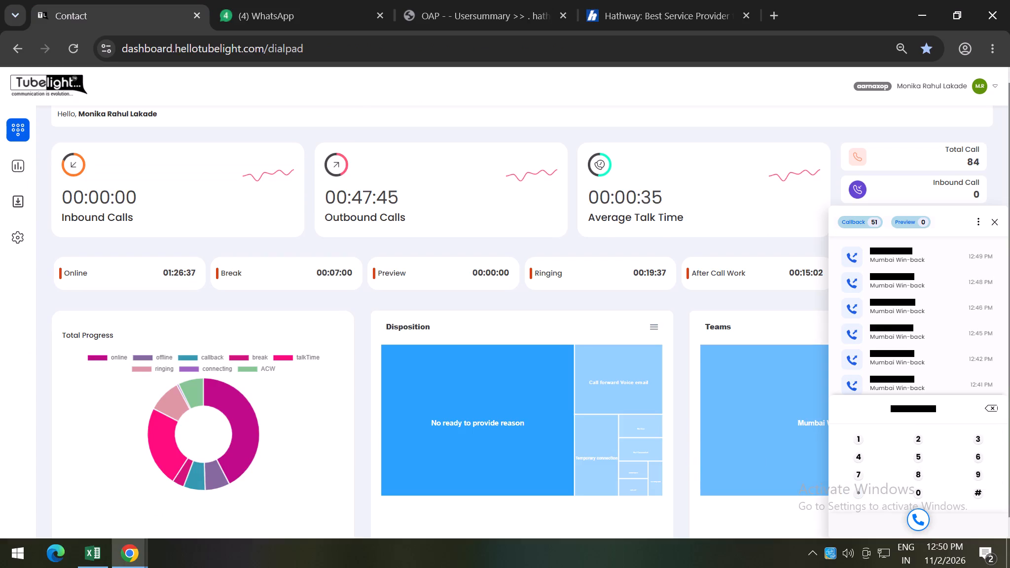
{"action": "left_click", "coordinate": [921, 516]}
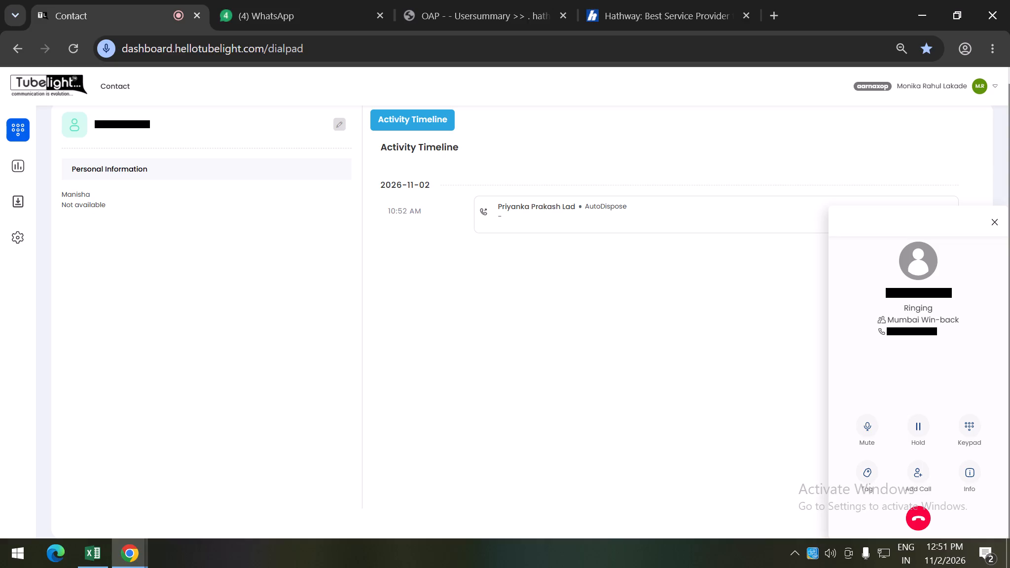
End the ringing Mumbai Win-back call and submit its tags, including Not Connect and Not Contactable.
{"action": "scroll", "coordinate": [498, 267], "scroll_direction": "down", "scroll_amount": 1}
{"action": "left_click", "coordinate": [919, 519]}
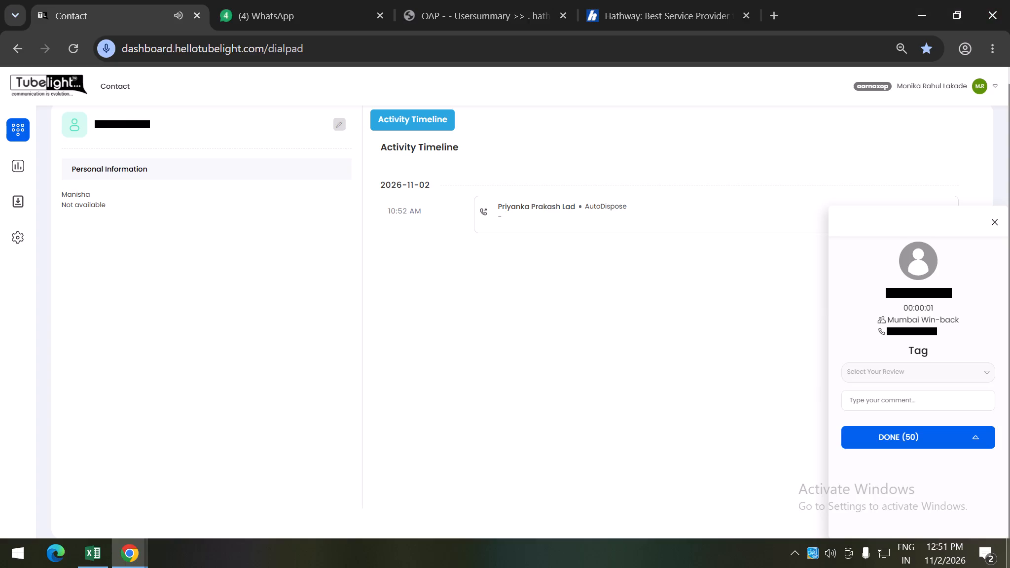
{"action": "left_click_drag", "start_coordinate": [873, 373], "coordinate": [873, 379]}
{"action": "scroll", "coordinate": [876, 422], "scroll_direction": "down", "scroll_amount": 2}
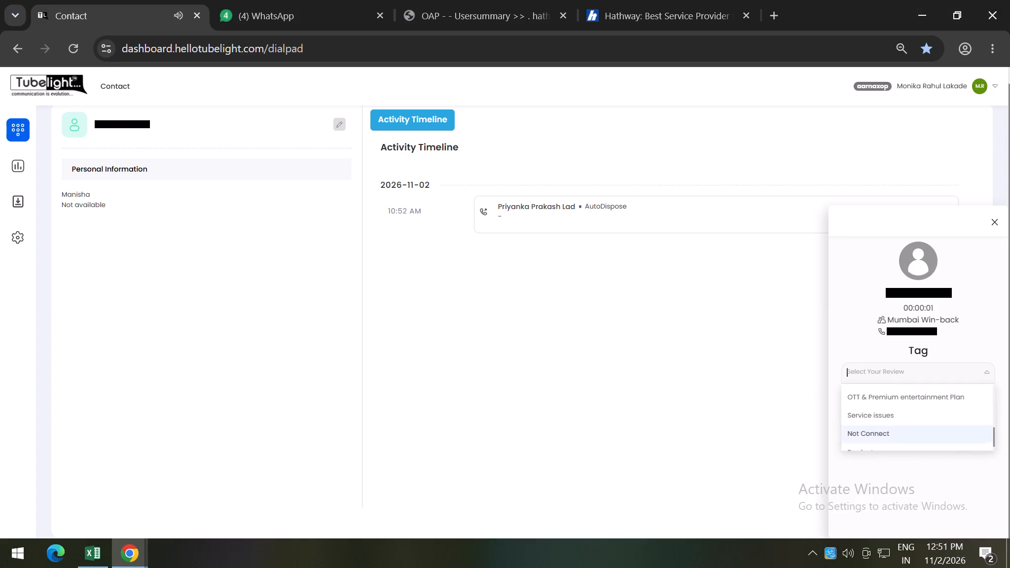
{"action": "left_click", "coordinate": [876, 431]}
{"action": "left_click_drag", "start_coordinate": [946, 380], "coordinate": [939, 383]}
{"action": "left_click", "coordinate": [893, 414]}
{"action": "left_click_drag", "start_coordinate": [925, 390], "coordinate": [881, 427]}
{"action": "scroll", "coordinate": [879, 428], "scroll_direction": "down", "scroll_amount": 1}
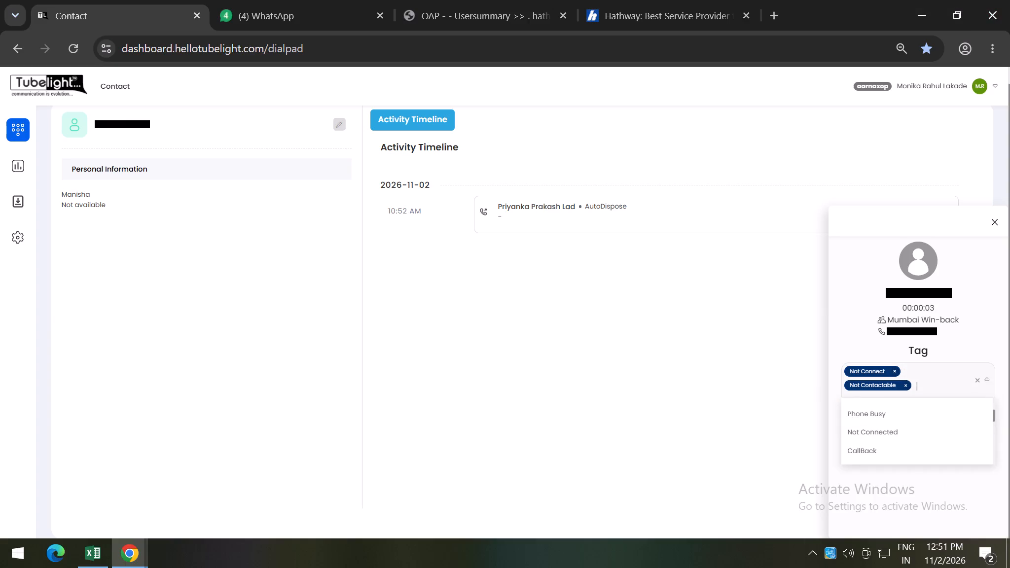
{"action": "left_click", "coordinate": [879, 431]}
{"action": "left_click", "coordinate": [884, 469]}
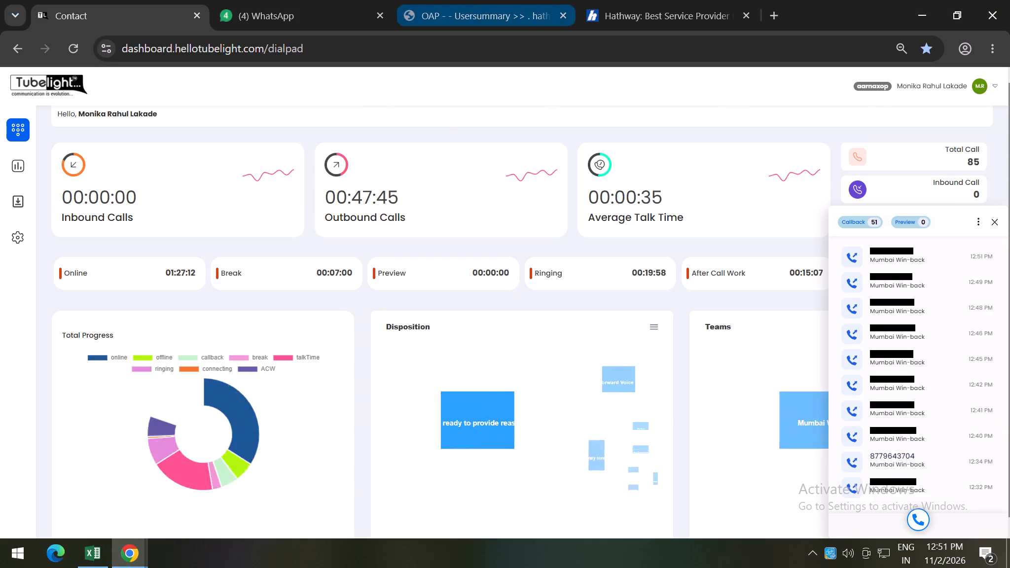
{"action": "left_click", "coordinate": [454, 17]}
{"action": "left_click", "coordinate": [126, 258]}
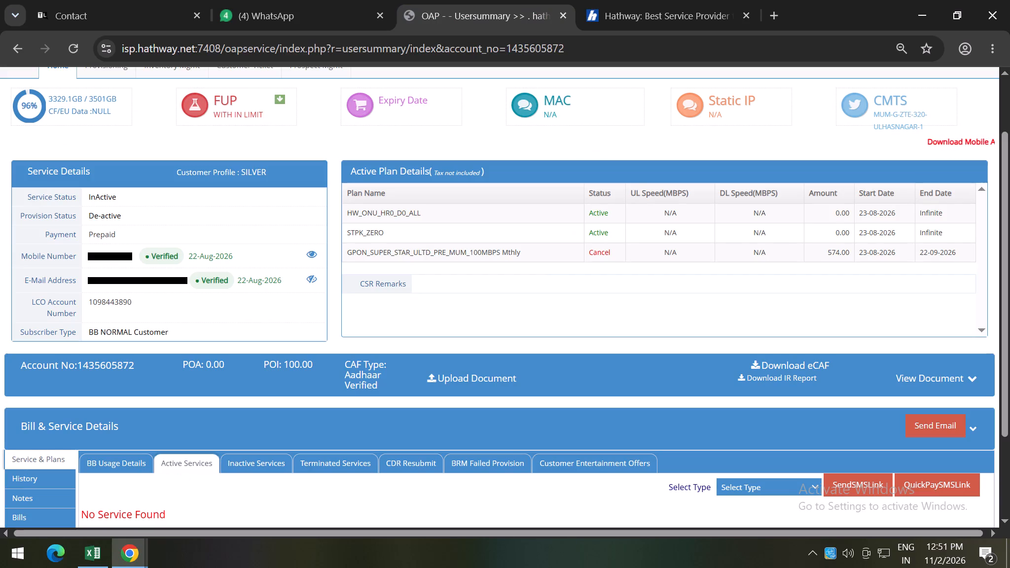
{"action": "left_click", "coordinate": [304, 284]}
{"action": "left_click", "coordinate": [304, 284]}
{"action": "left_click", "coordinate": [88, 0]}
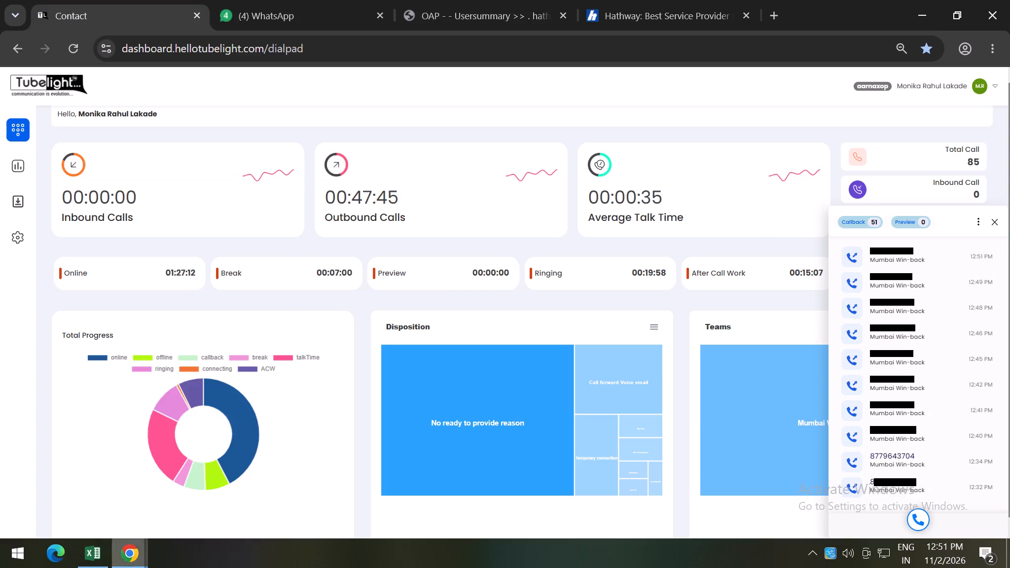
Enter the remark "ringing" in column DI for the record in row 1693 of the November workbook.
{"action": "left_click", "coordinate": [103, 555]}
{"action": "left_click", "coordinate": [530, 232]}
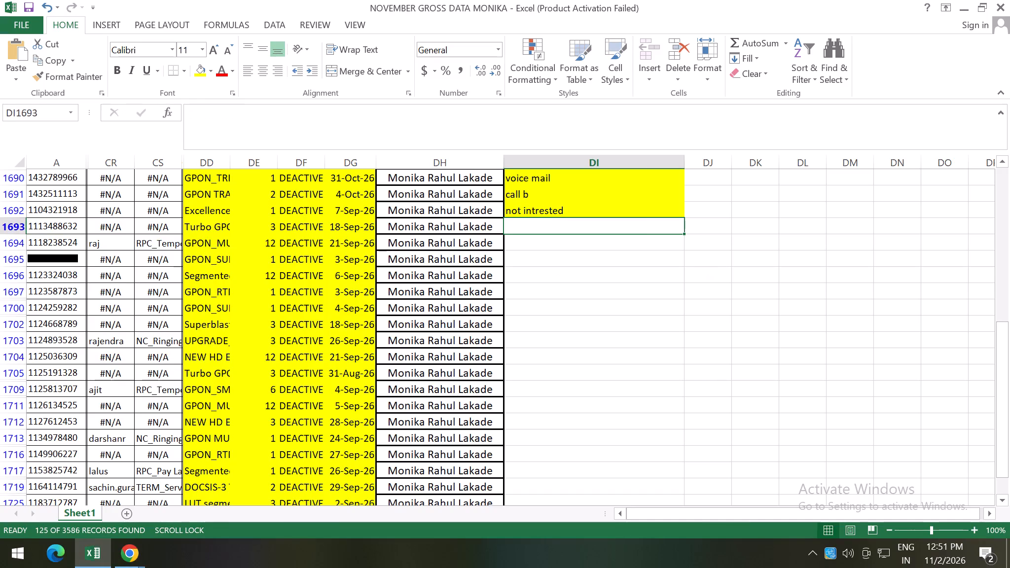
{"action": "type", "text": "rin"}
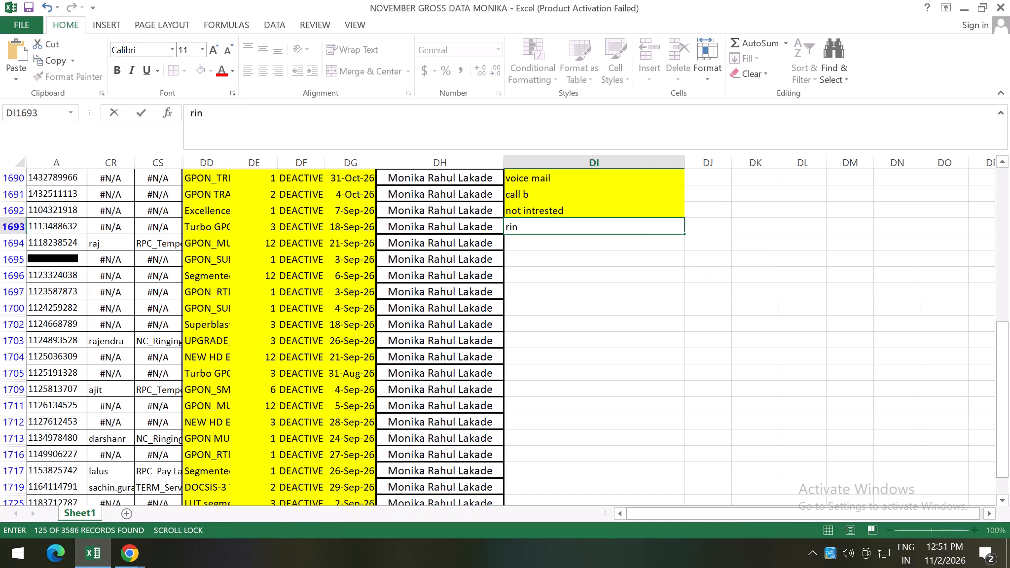
{"action": "type", "text": "ging"}
{"action": "left_click", "coordinate": [118, 559]}
{"action": "left_click", "coordinate": [206, 514]}
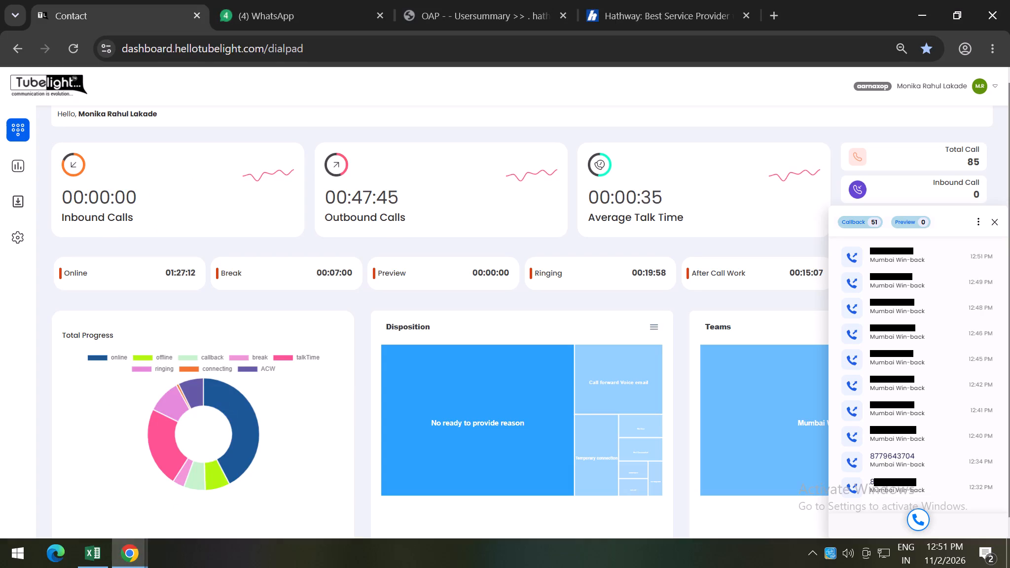
{"action": "left_click", "coordinate": [88, 564]}
{"action": "left_click", "coordinate": [531, 244]}
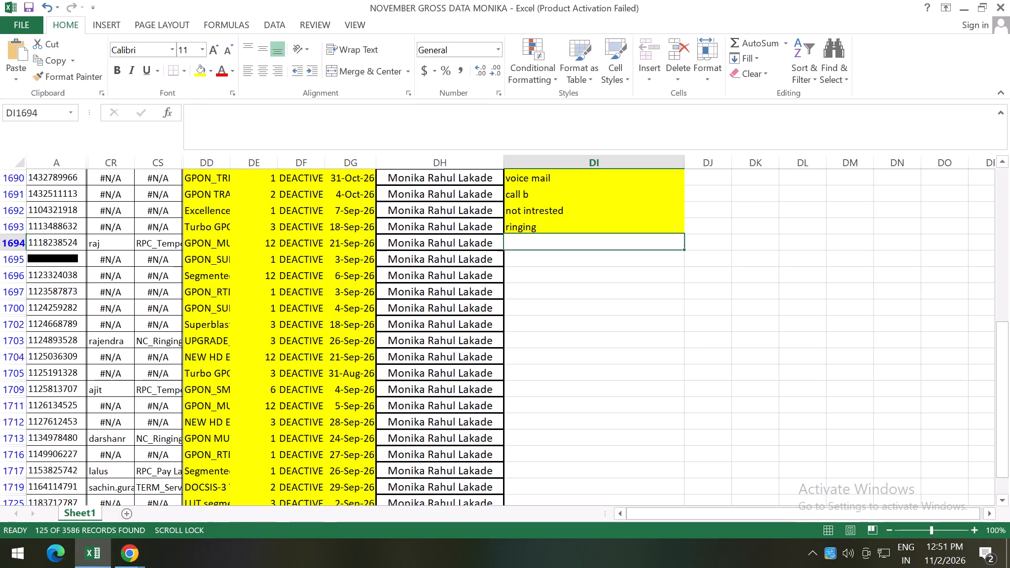
Look up the account number from row 1694 in the Hathway portal and reveal the customer's full mobile number.
{"action": "left_click", "coordinate": [56, 248]}
{"action": "key", "text": "ctrl+c"}
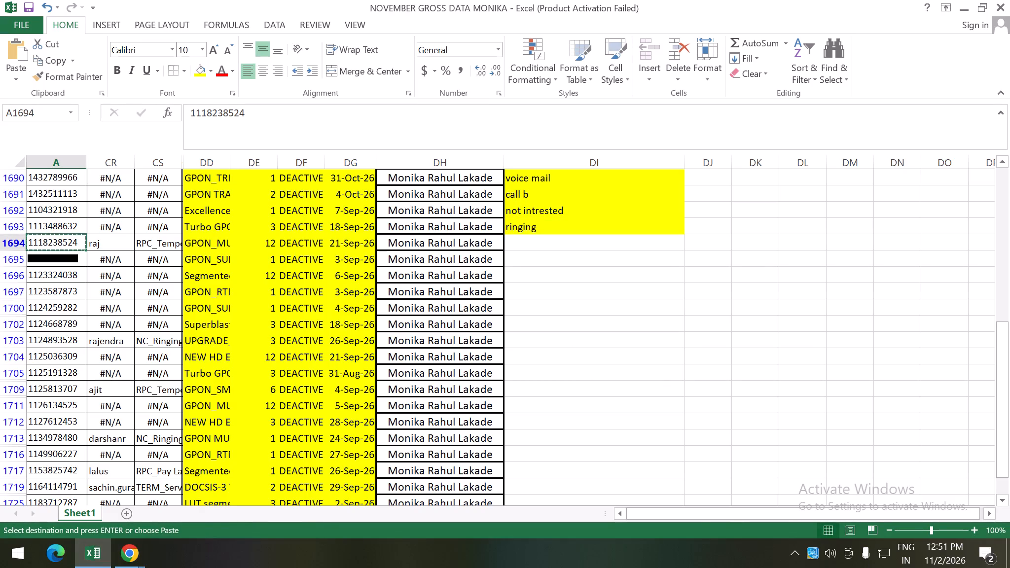
{"action": "left_click", "coordinate": [123, 549]}
{"action": "left_click", "coordinate": [221, 486]}
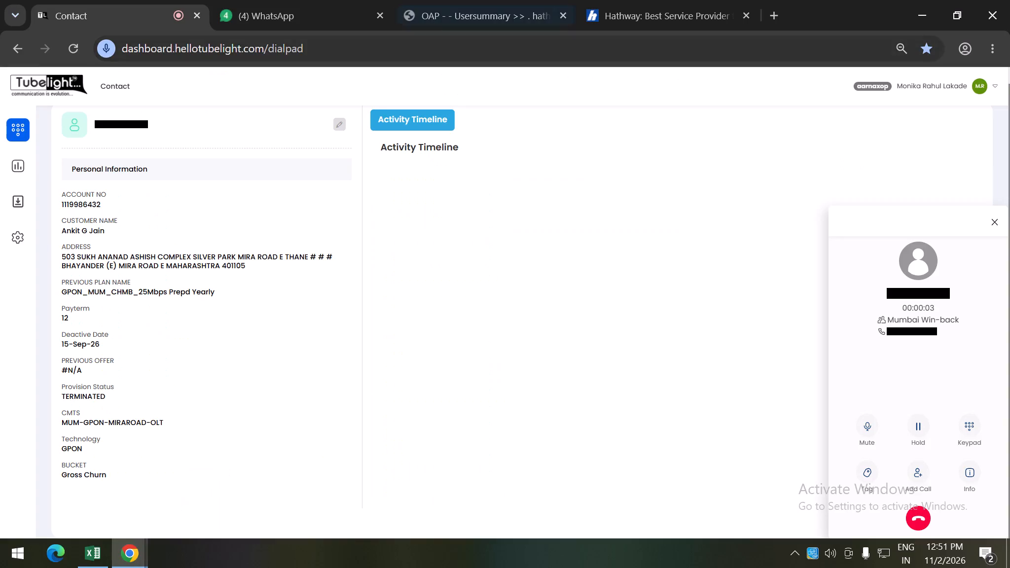
{"action": "left_click", "coordinate": [455, 25]}
{"action": "scroll", "coordinate": [610, 89], "scroll_direction": "up", "scroll_amount": 4}
{"action": "left_click", "coordinate": [760, 81]}
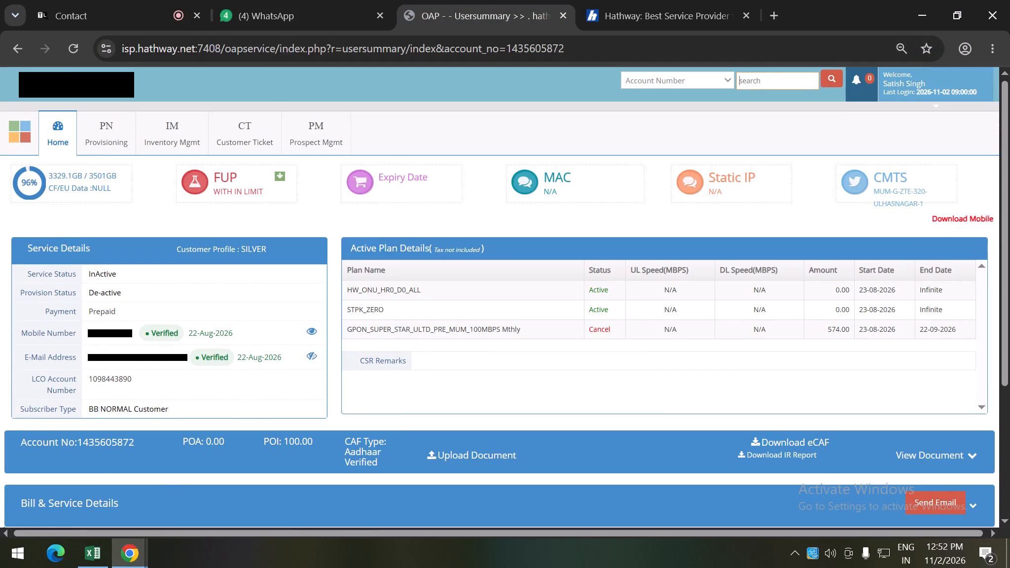
{"action": "key", "text": "ctrl+v"}
{"action": "left_click", "coordinate": [825, 81]}
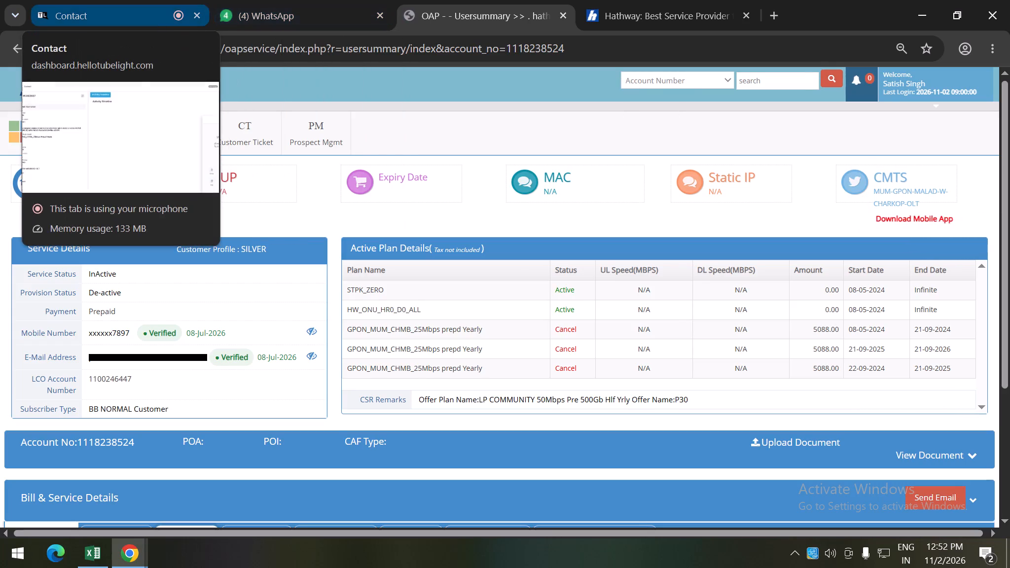
{"action": "left_click", "coordinate": [310, 335]}
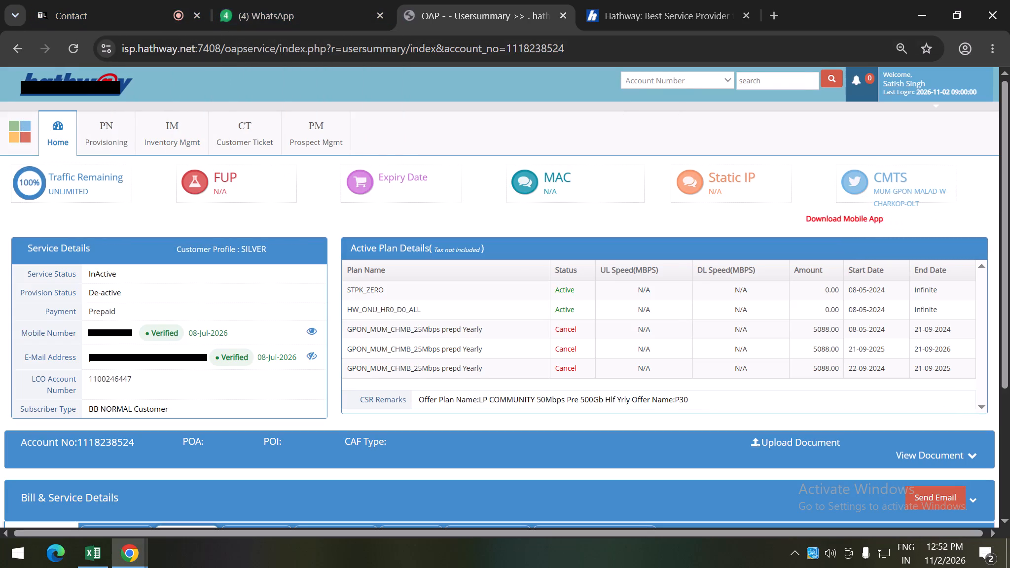
Return to the Tubelight contact page and browse the review tag choices for the Mumbai Win-back call.
{"action": "left_click", "coordinate": [47, 0]}
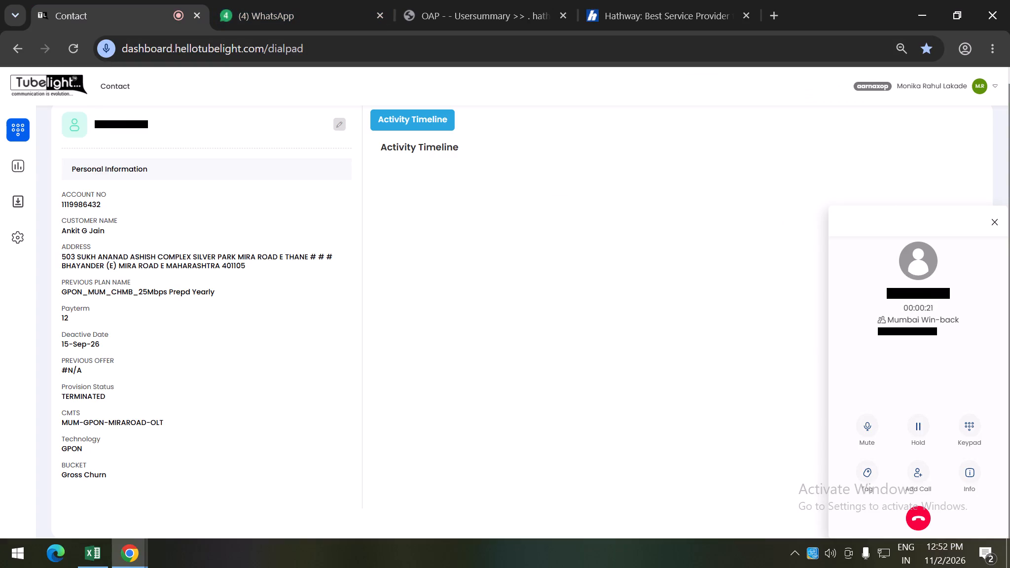
{"action": "left_click", "coordinate": [899, 359]}
{"action": "left_click", "coordinate": [899, 373]}
{"action": "scroll", "coordinate": [888, 418], "scroll_direction": "down", "scroll_amount": 1}
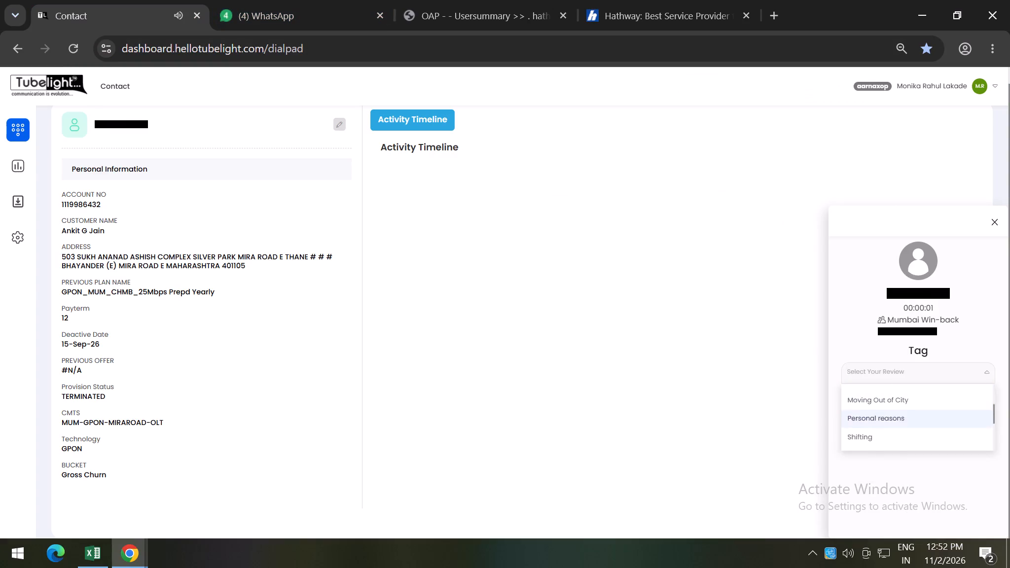
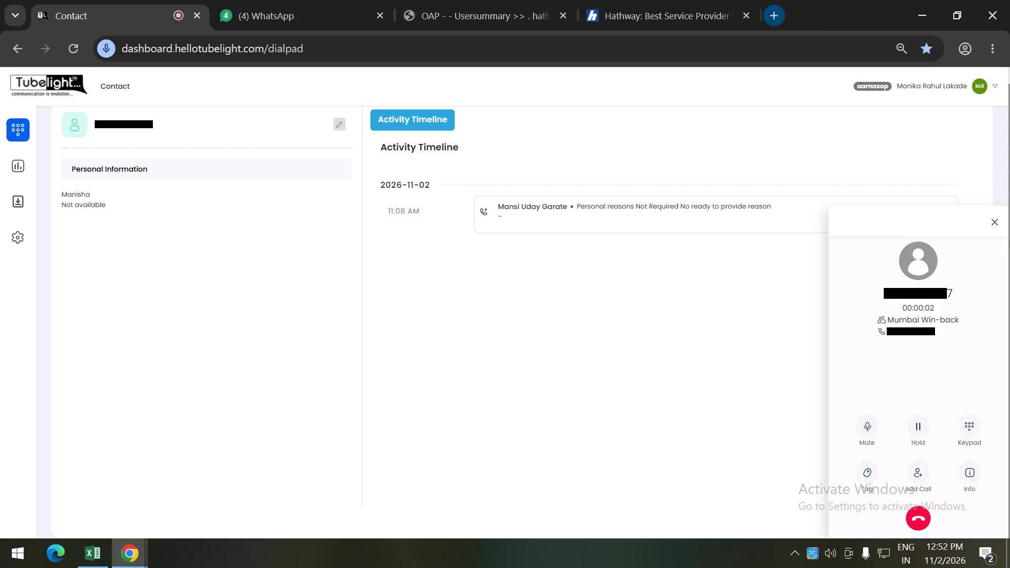
End the Mumbai Win-back call and submit it with the tags Not Connect, Not Contactable and Call forward Voice email.
{"action": "left_click", "coordinate": [922, 517]}
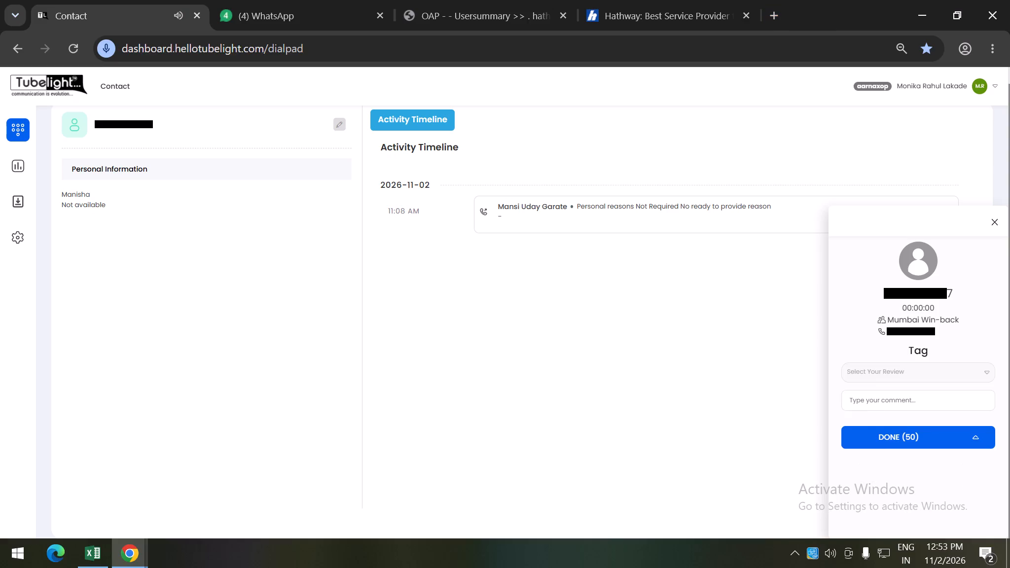
{"action": "left_click", "coordinate": [906, 362]}
{"action": "scroll", "coordinate": [891, 414], "scroll_direction": "down", "scroll_amount": 5}
{"action": "left_click", "coordinate": [884, 426]}
{"action": "left_click", "coordinate": [919, 379]}
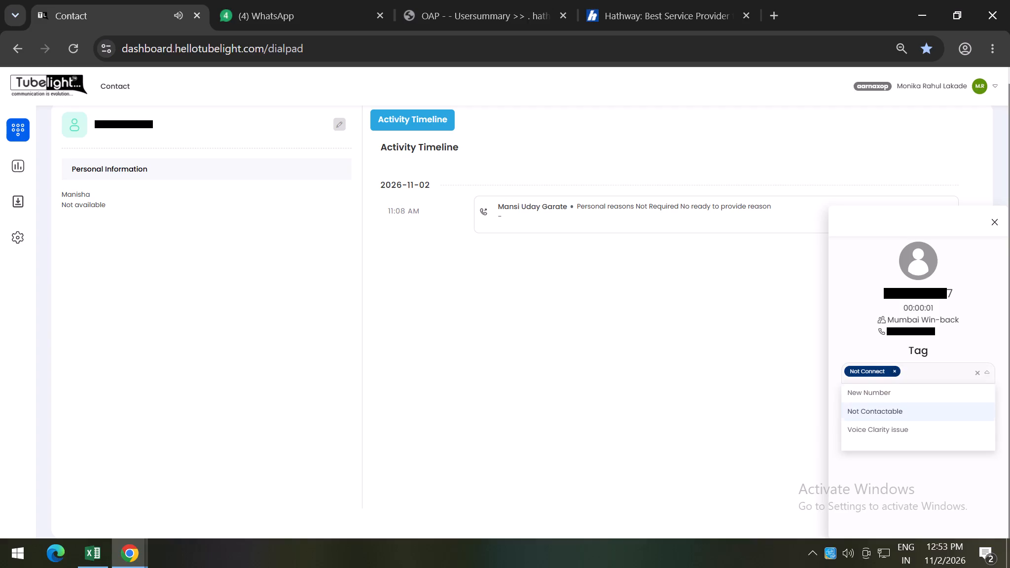
{"action": "left_click", "coordinate": [913, 405]}
{"action": "left_click_drag", "start_coordinate": [925, 392], "coordinate": [912, 409]}
{"action": "scroll", "coordinate": [883, 447], "scroll_direction": "down", "scroll_amount": 2}
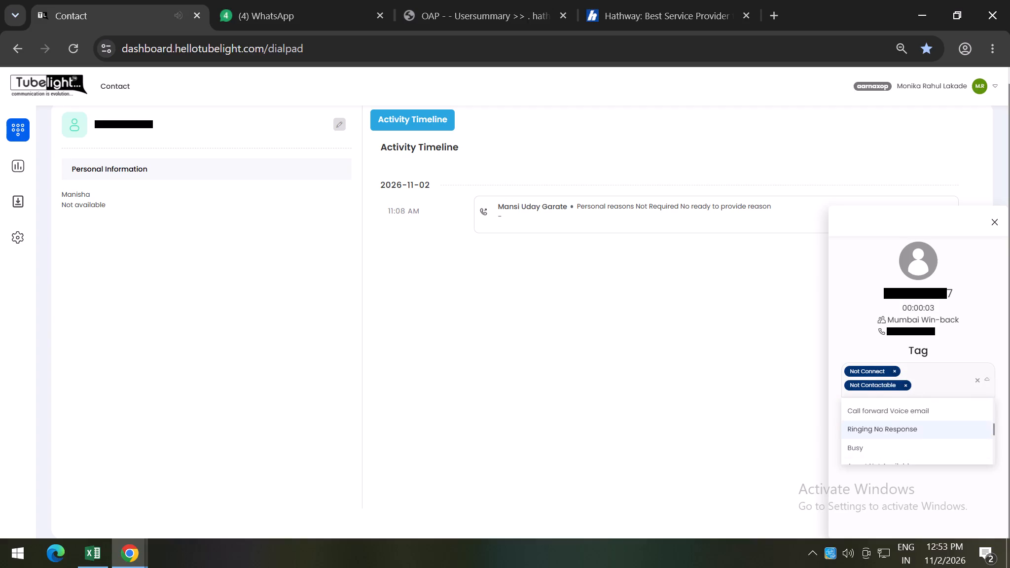
{"action": "left_click", "coordinate": [893, 412]}
{"action": "left_click", "coordinate": [891, 467]}
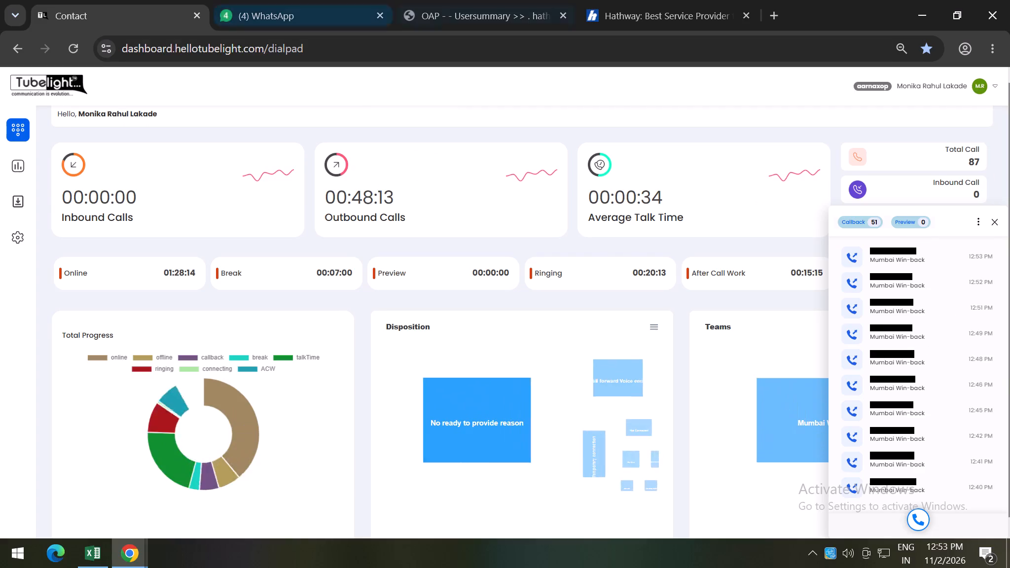
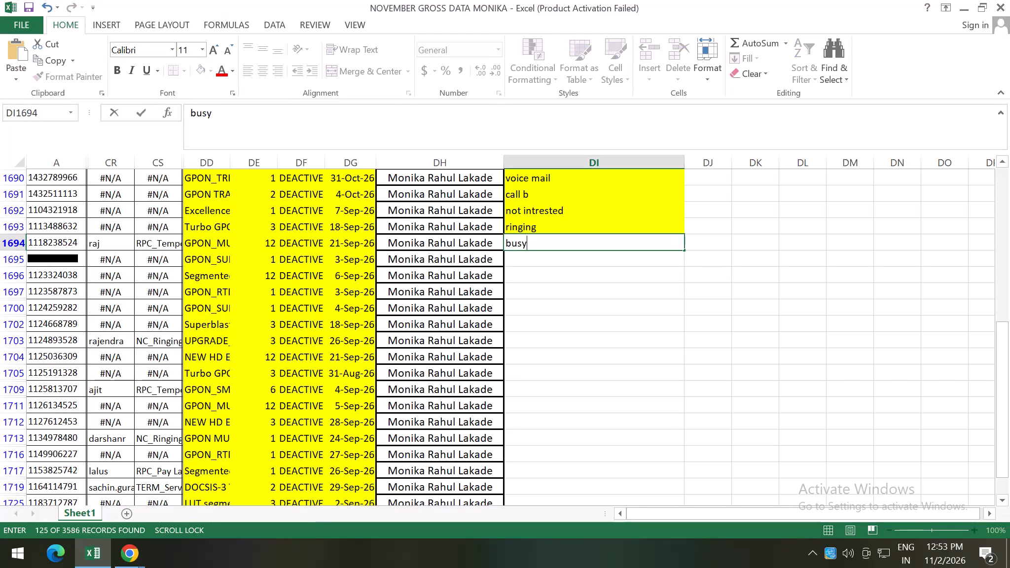
Record the remark "busy" in column DI for the record in row 1694 of the November workbook.
{"action": "left_click", "coordinate": [527, 260]}
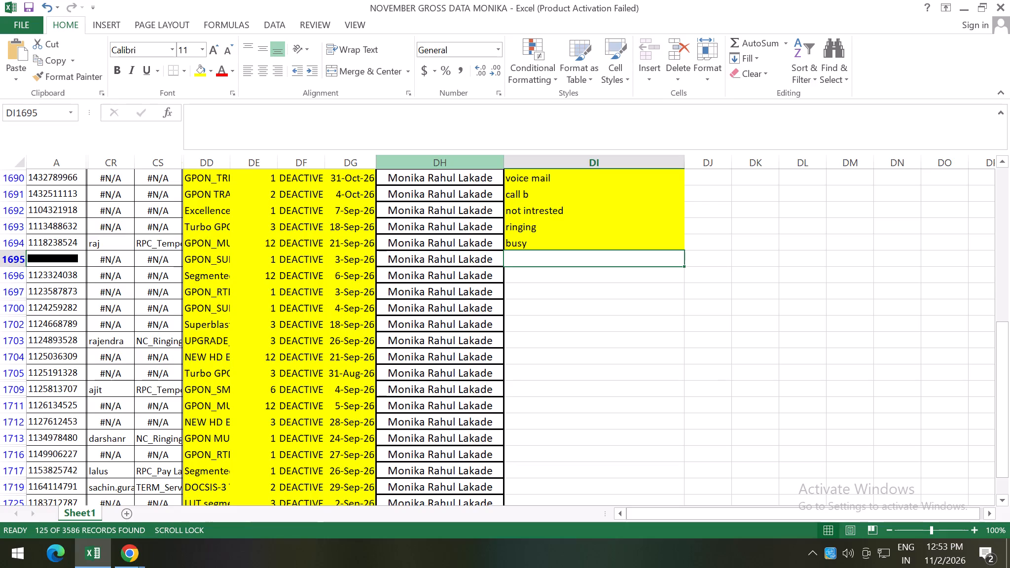
Switch to the Chrome window holding the Tubelight contact page to continue with the record in row 1695.
{"action": "left_click", "coordinate": [131, 546]}
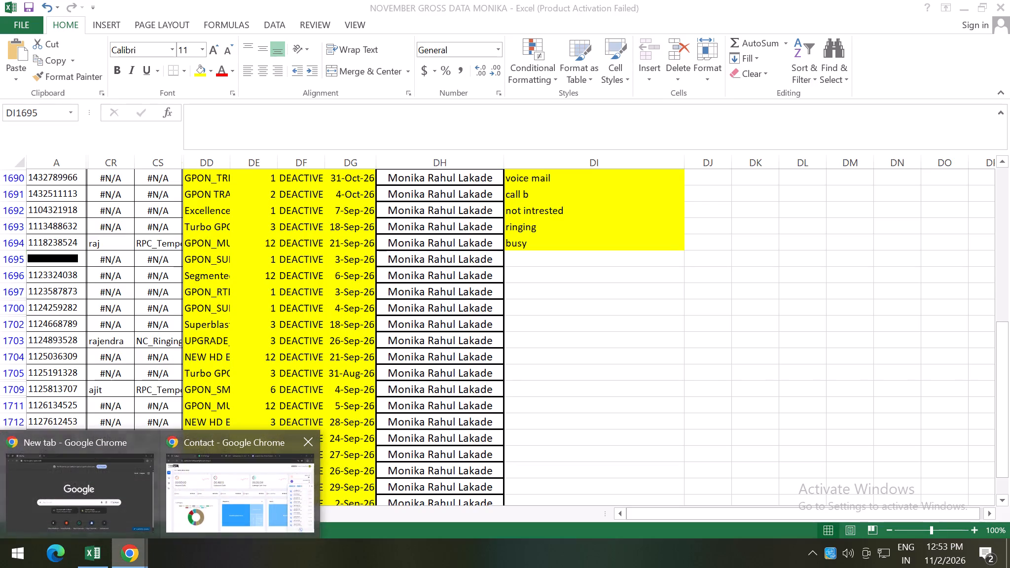
{"action": "left_click", "coordinate": [197, 510]}
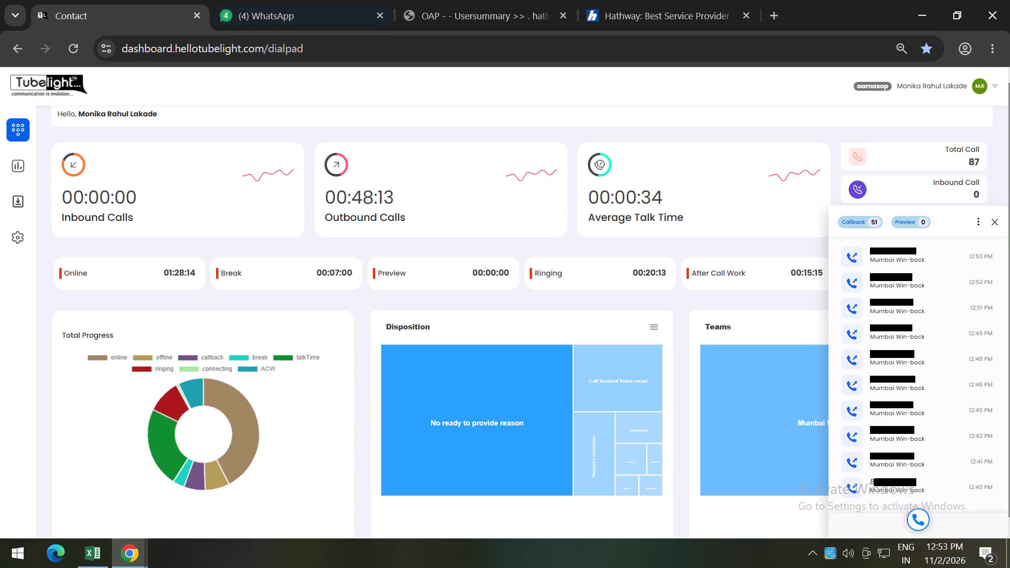
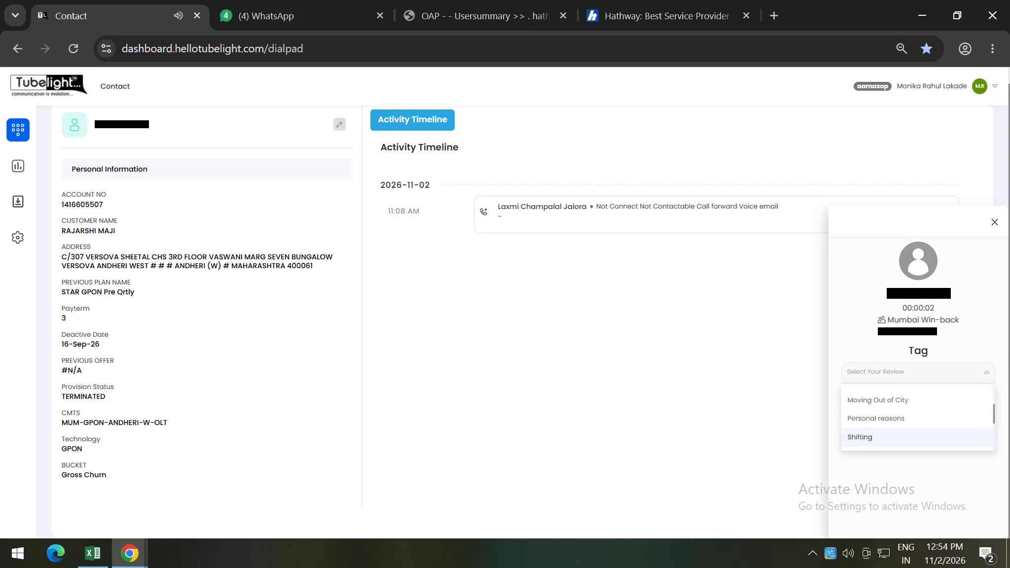
{"action": "left_click", "coordinate": [885, 428]}
{"action": "left_click_drag", "start_coordinate": [931, 377], "coordinate": [929, 384]}
{"action": "left_click", "coordinate": [883, 372]}
{"action": "left_click_drag", "start_coordinate": [890, 369], "coordinate": [886, 396]}
{"action": "scroll", "coordinate": [876, 433], "scroll_direction": "down", "scroll_amount": 1}
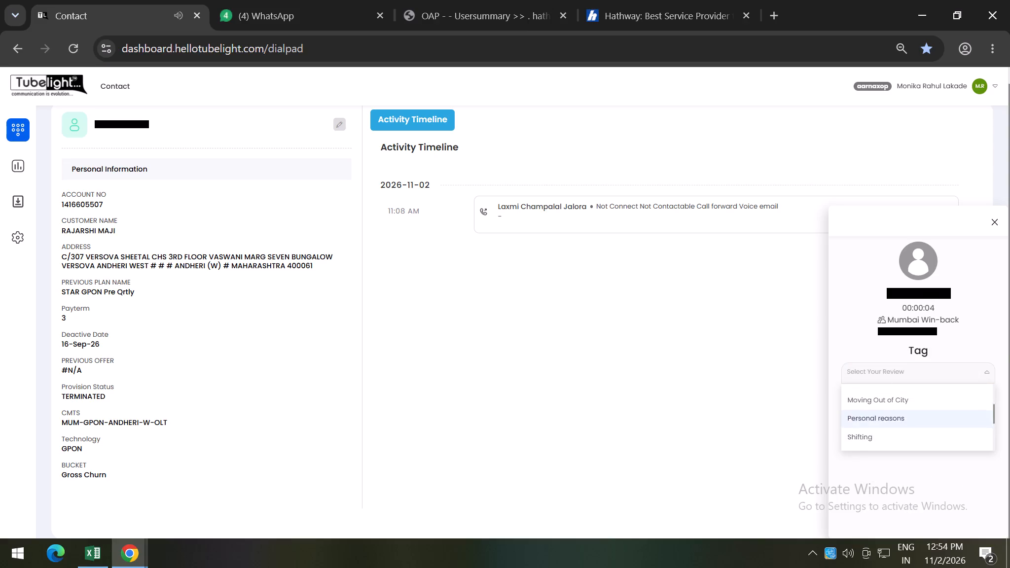
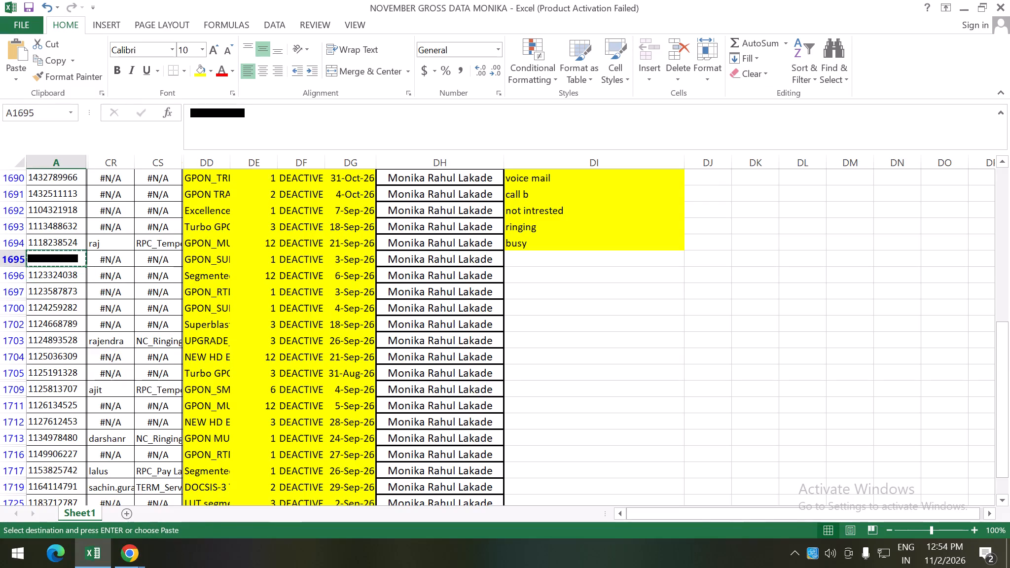
Switch from Excel to the OAP user summary in Chrome to look up the account number copied from row 1695.
{"action": "left_click", "coordinate": [129, 551]}
{"action": "left_click", "coordinate": [230, 491]}
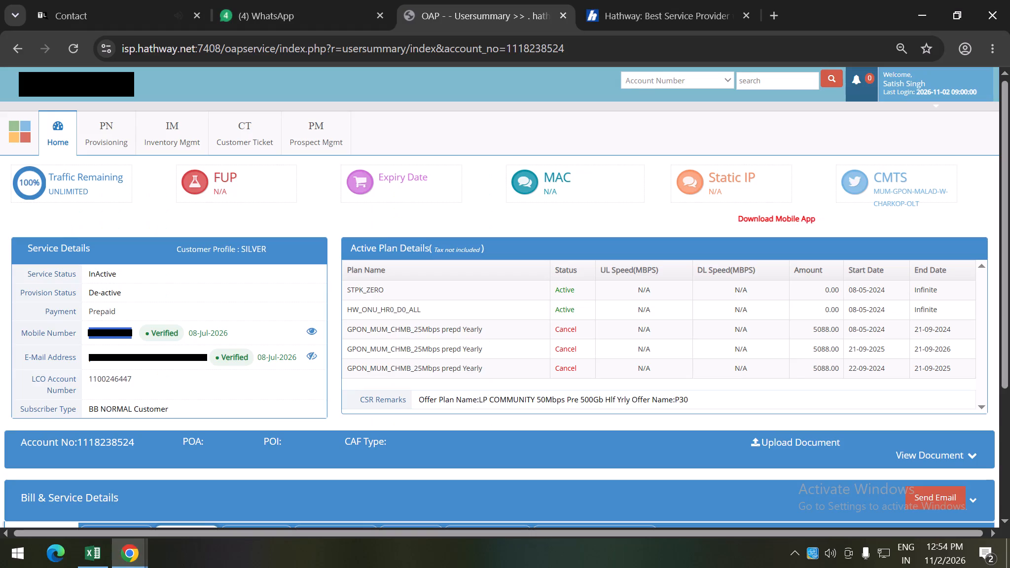
Look up the copied account number in the Hathway OAP portal and reveal the customer's masked mobile number.
{"action": "left_click", "coordinate": [761, 82]}
{"action": "key", "text": "ctrl+v"}
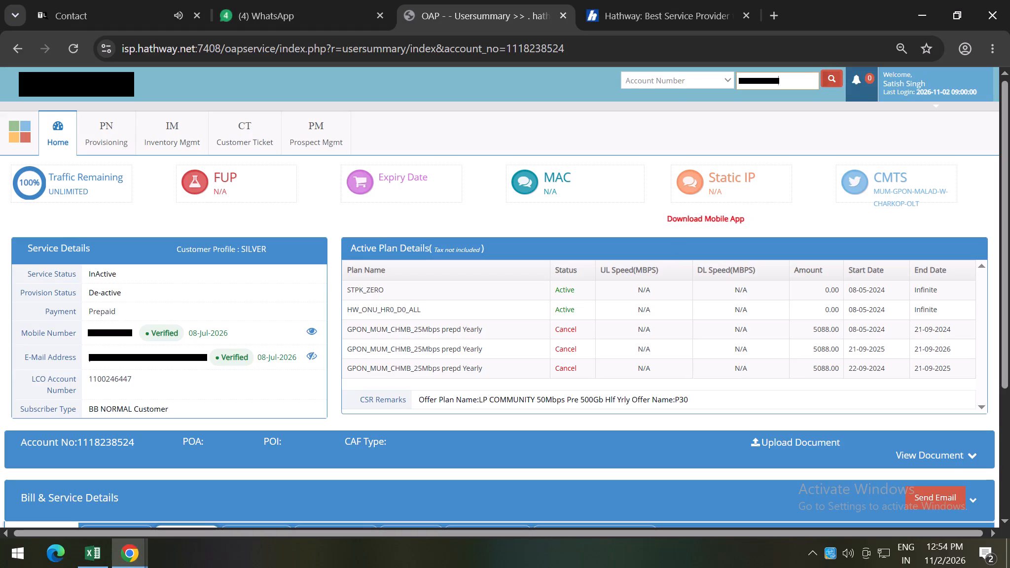
{"action": "left_click", "coordinate": [828, 73]}
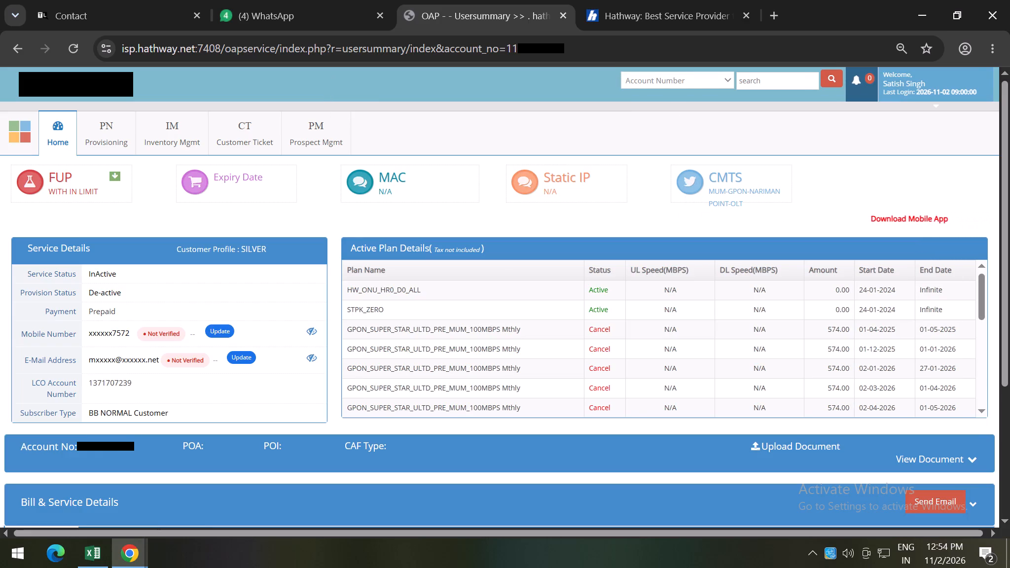
{"action": "left_click", "coordinate": [313, 334]}
Switch to the Tubelight dialpad and start tagging the ended Mumbai Win-back call with Personal reasons.
{"action": "left_click", "coordinate": [95, 0]}
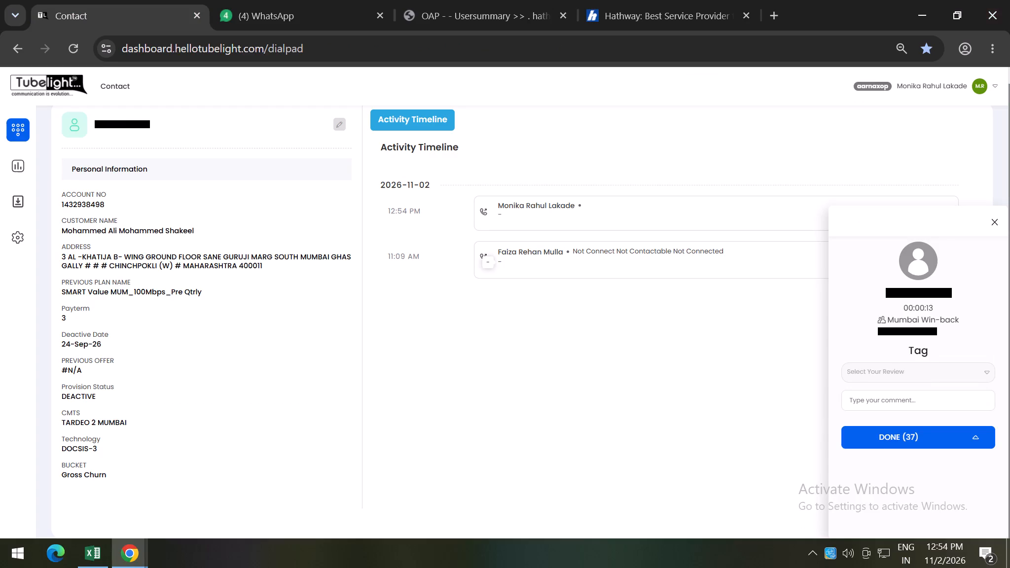
{"action": "left_click", "coordinate": [865, 367]}
{"action": "scroll", "coordinate": [874, 415], "scroll_direction": "down", "scroll_amount": 1}
{"action": "left_click", "coordinate": [877, 417]}
{"action": "left_click", "coordinate": [925, 369]}
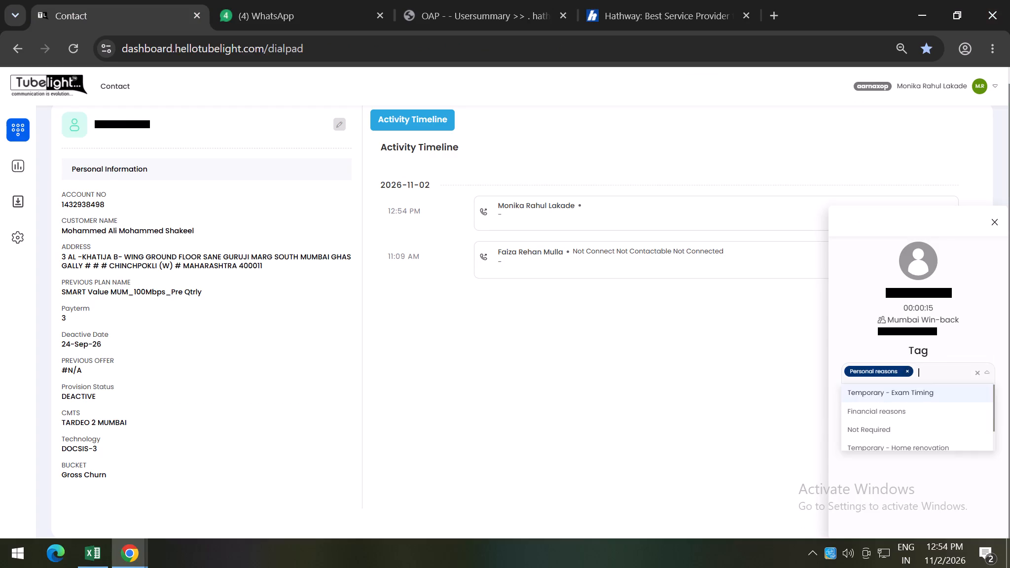
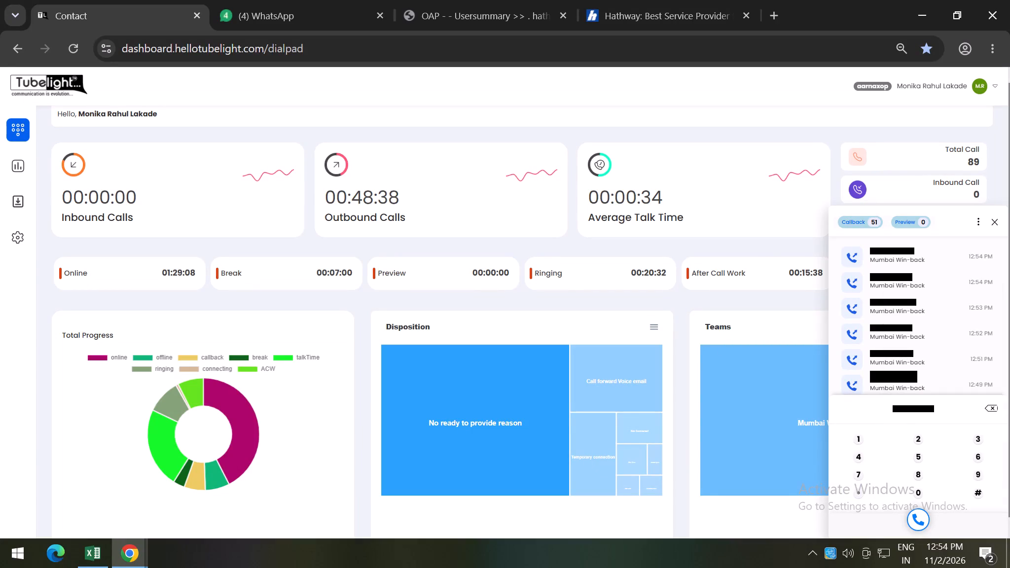
Clear the previously entered phone number from the Mumbai Win-back dialpad.
{"action": "key", "text": "BackSpace"}
{"action": "key", "text": "BackSpace"}
{"action": "key", "text": "BackSpace"}
{"action": "key", "text": "BackSpace"}
{"action": "key", "text": "BackSpace"}
{"action": "key", "text": "BackSpace"}
{"action": "key", "text": "BackSpace"}
{"action": "key", "text": "BackSpace"}
{"action": "key", "text": "BackSpace"}
{"action": "key", "text": "BackSpace"}
{"action": "key", "text": "BackSpace"}
{"action": "key", "text": "BackSpace"}
{"action": "key", "text": "BackSpace"}
Switch to the Hathway OAP portal and enter the copied number in the account number search.
{"action": "left_click", "coordinate": [439, 2]}
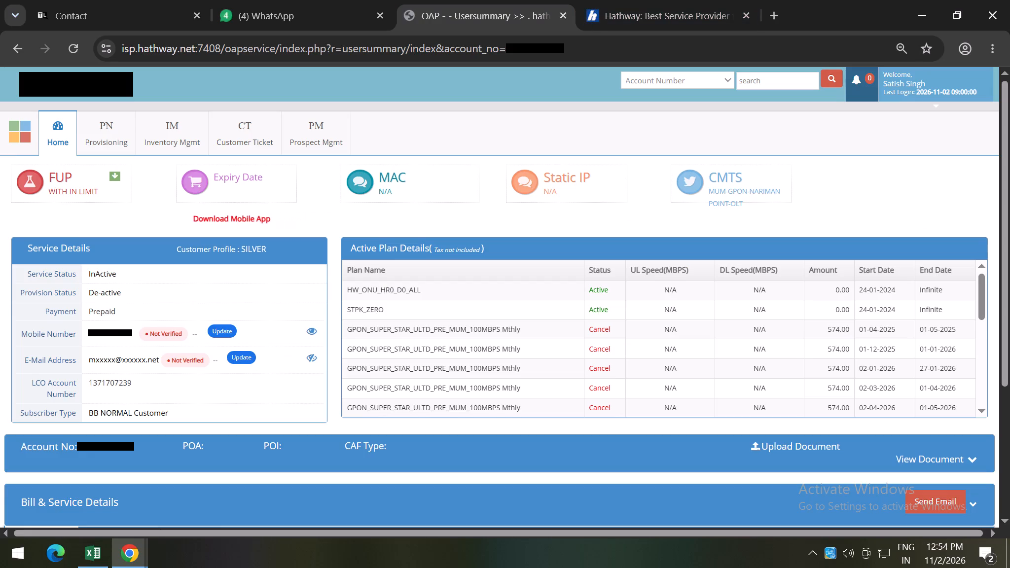
{"action": "left_click", "coordinate": [770, 84]}
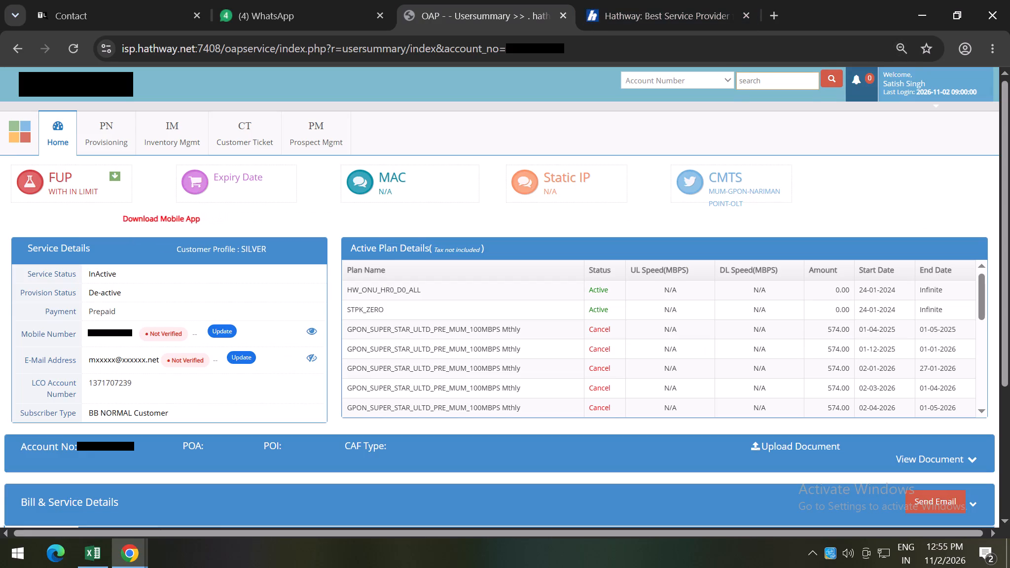
{"action": "key", "text": "ctrl+v"}
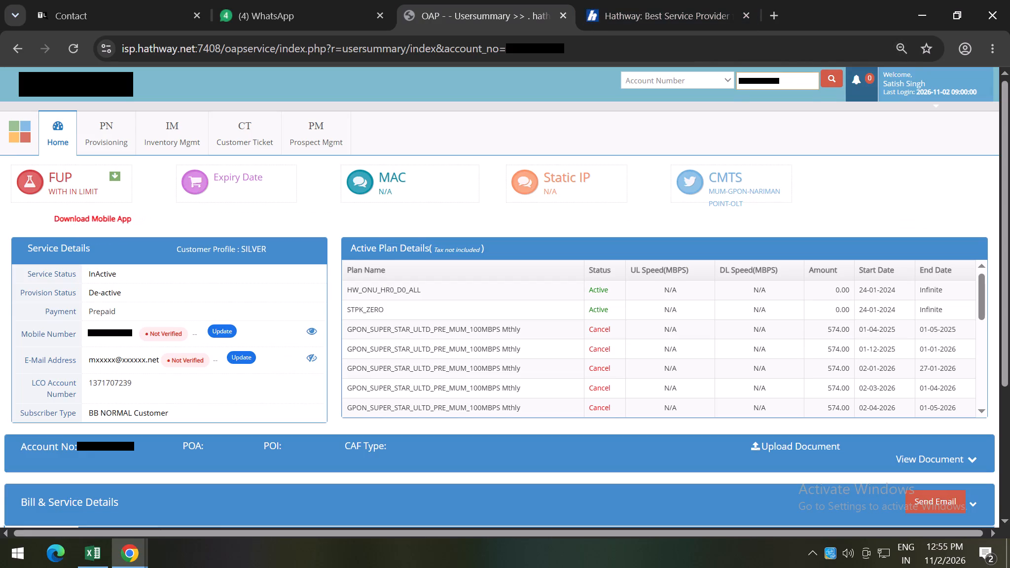
Copy the customer's revealed mobile number from Service Details and call it from the Tubelight dialpad using Mumbai Win-back.
{"action": "double_click", "coordinate": [99, 333]}
{"action": "key", "text": "ctrl+c"}
{"action": "left_click", "coordinate": [162, 0]}
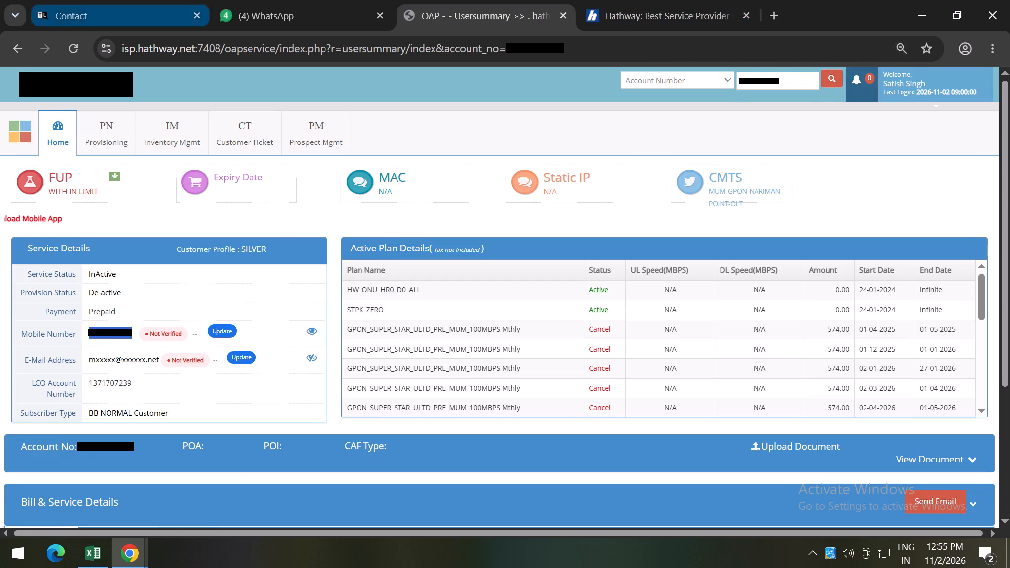
{"action": "left_click", "coordinate": [914, 413]}
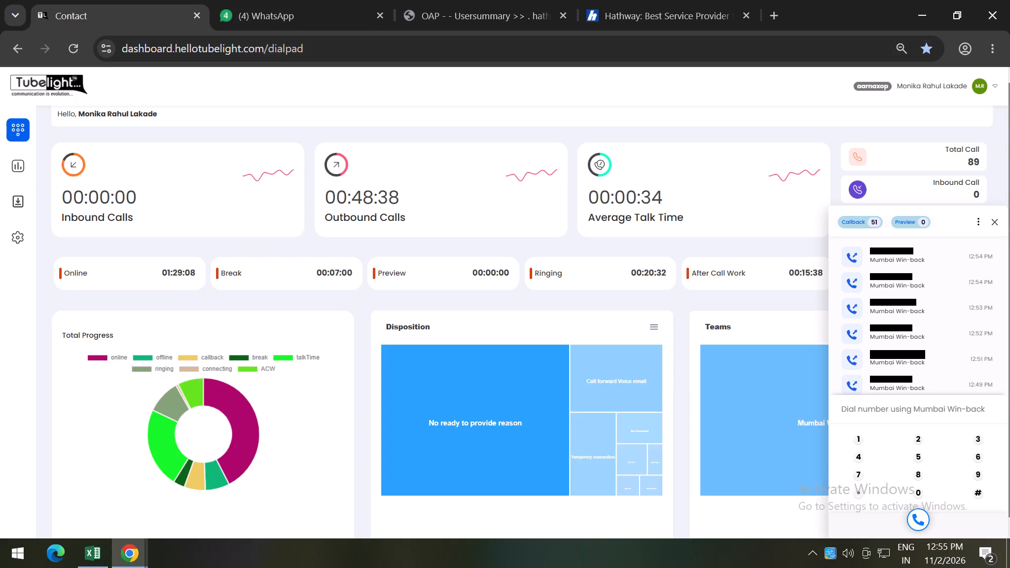
{"action": "key", "text": "ctrl+v"}
{"action": "left_click", "coordinate": [922, 521]}
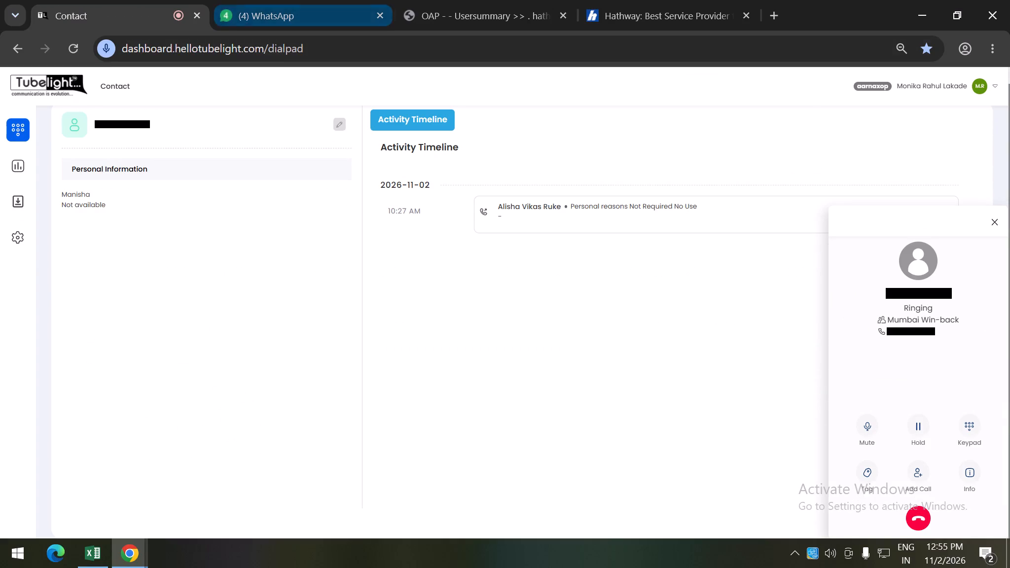
End the ringing Mumbai Win-back call and tag it with Not Connect and Not Contactable.
{"action": "left_click", "coordinate": [914, 516]}
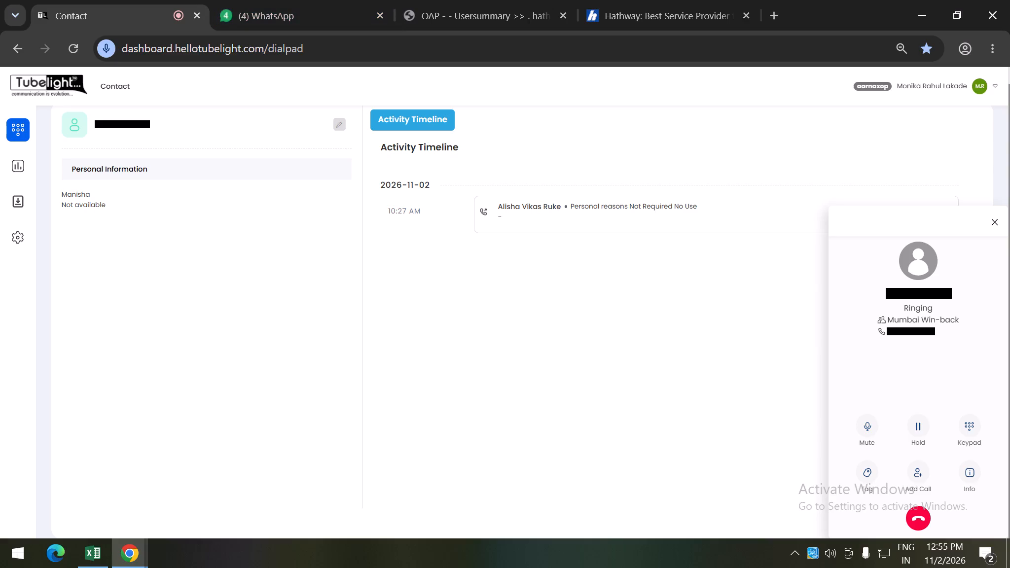
{"action": "left_click", "coordinate": [887, 376]}
{"action": "scroll", "coordinate": [887, 406], "scroll_direction": "down", "scroll_amount": 8}
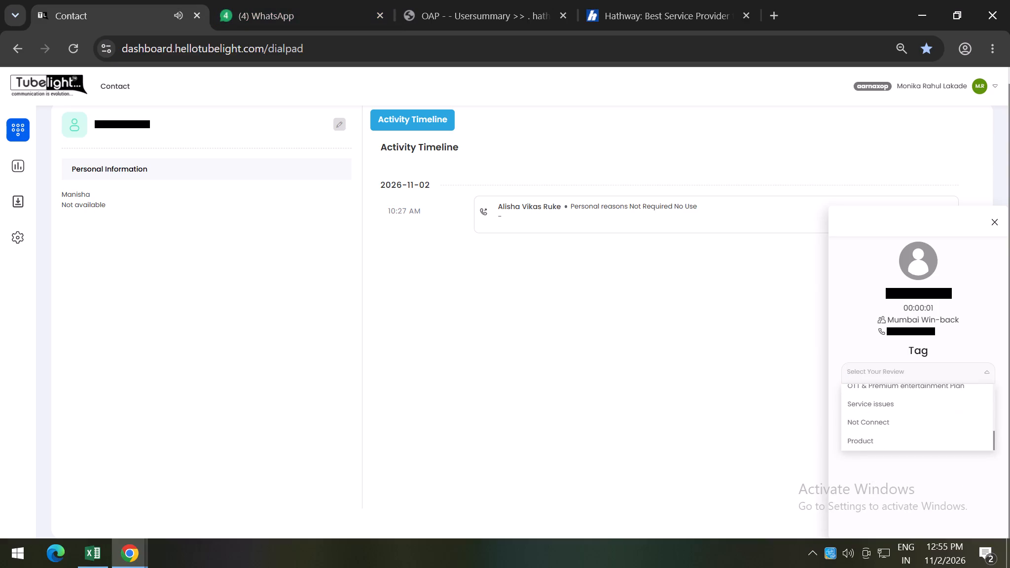
{"action": "left_click", "coordinate": [887, 423]}
{"action": "left_click", "coordinate": [909, 363]}
{"action": "left_click", "coordinate": [902, 406]}
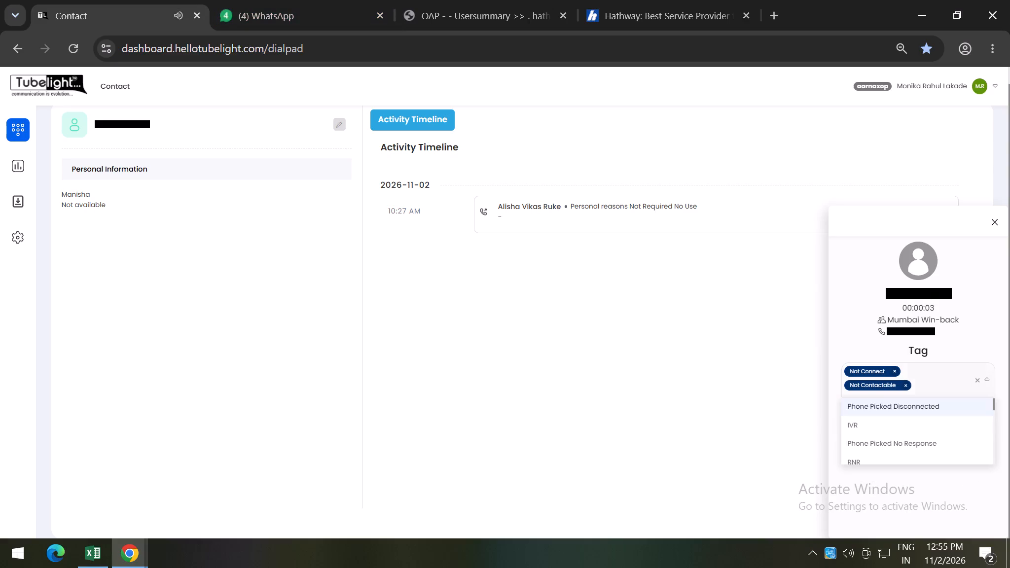
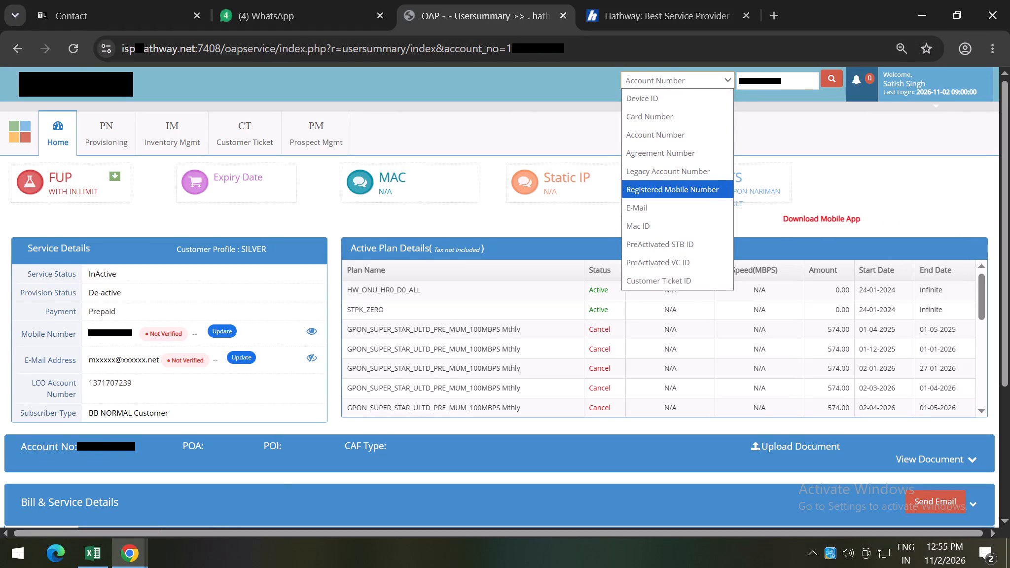
Change the search type to Registered Mobile Number, delete the extra character from the entered number, and search for the customer's account.
{"action": "left_click", "coordinate": [710, 188]}
{"action": "left_click", "coordinate": [762, 88]}
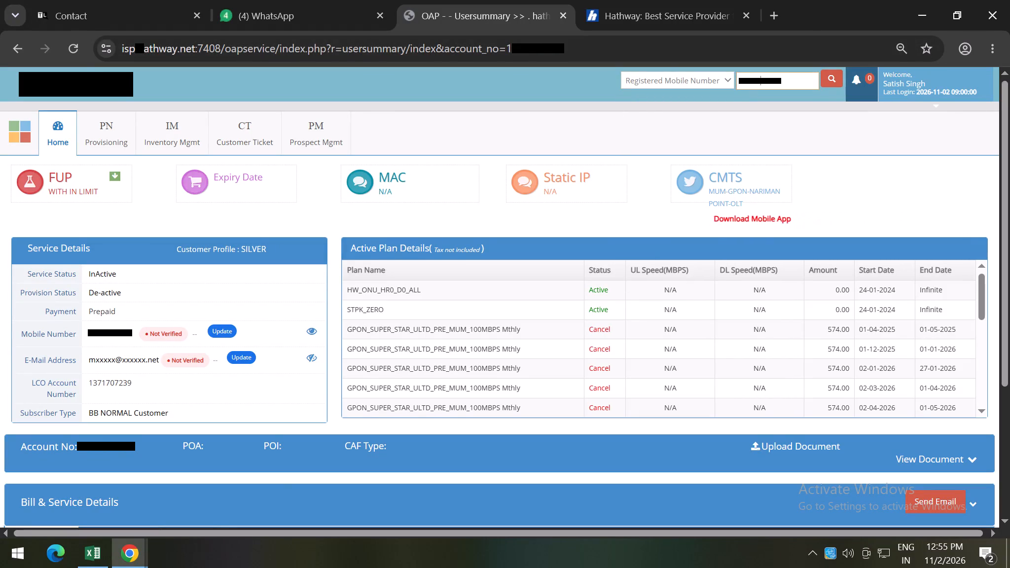
{"action": "key", "text": "BackSpace"}
{"action": "left_click", "coordinate": [837, 74]}
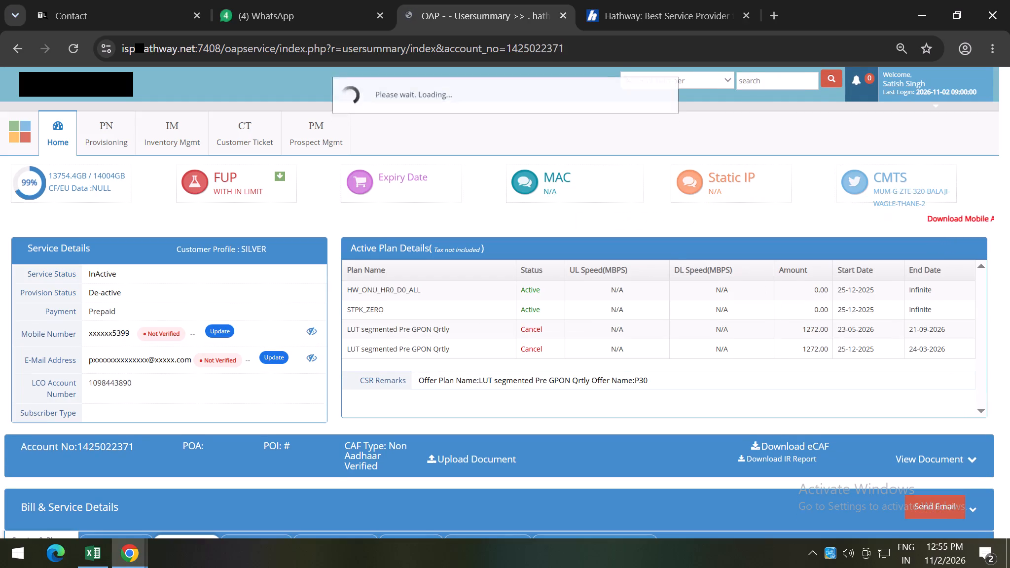
Reveal the customer's masked mobile number and e-mail address in Service Details.
{"action": "left_click", "coordinate": [314, 332]}
{"action": "left_click", "coordinate": [317, 360]}
List the account's payment history with a start date of 16-June-2020 and review it alongside the plan details.
{"action": "scroll", "coordinate": [89, 437], "scroll_direction": "down", "scroll_amount": 1}
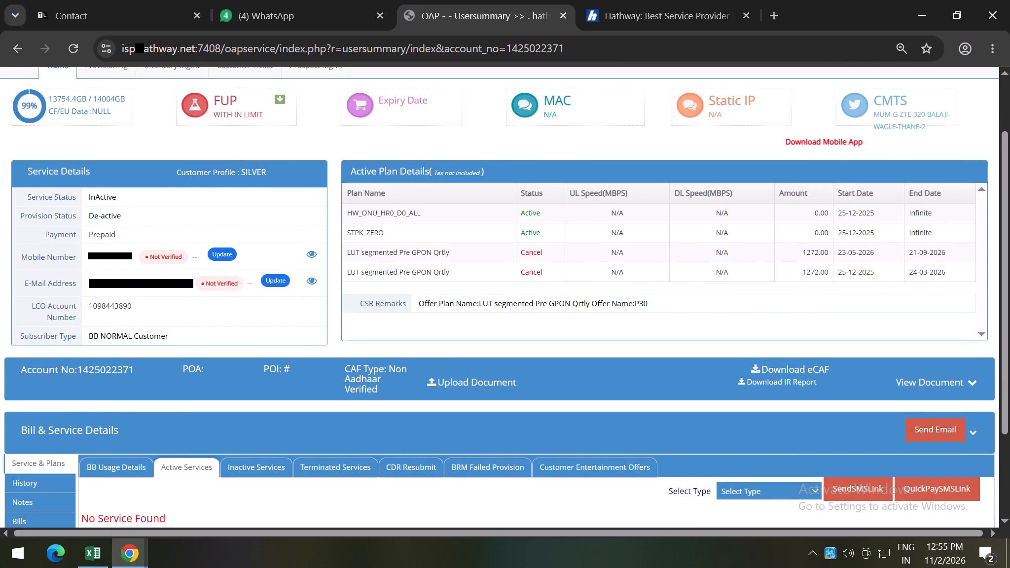
{"action": "scroll", "coordinate": [119, 349], "scroll_direction": "down", "scroll_amount": 6}
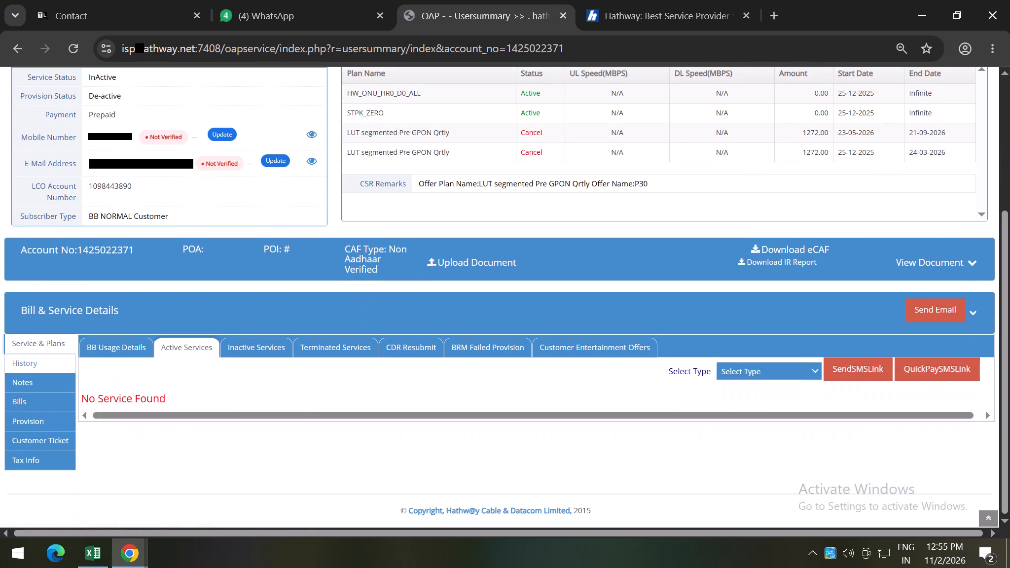
{"action": "left_click", "coordinate": [55, 365]}
{"action": "scroll", "coordinate": [81, 387], "scroll_direction": "down", "scroll_amount": 6}
{"action": "left_click", "coordinate": [215, 367]}
{"action": "left_click", "coordinate": [166, 366]}
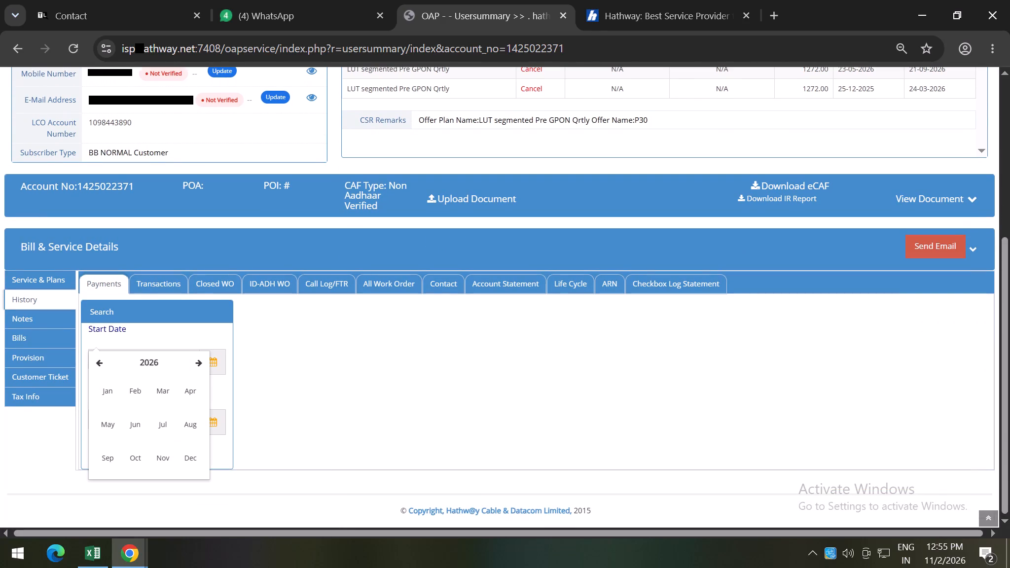
{"action": "left_click", "coordinate": [142, 367]}
{"action": "left_click", "coordinate": [142, 390]}
{"action": "left_click", "coordinate": [139, 413]}
{"action": "left_click", "coordinate": [139, 432]}
{"action": "left_click", "coordinate": [147, 459]}
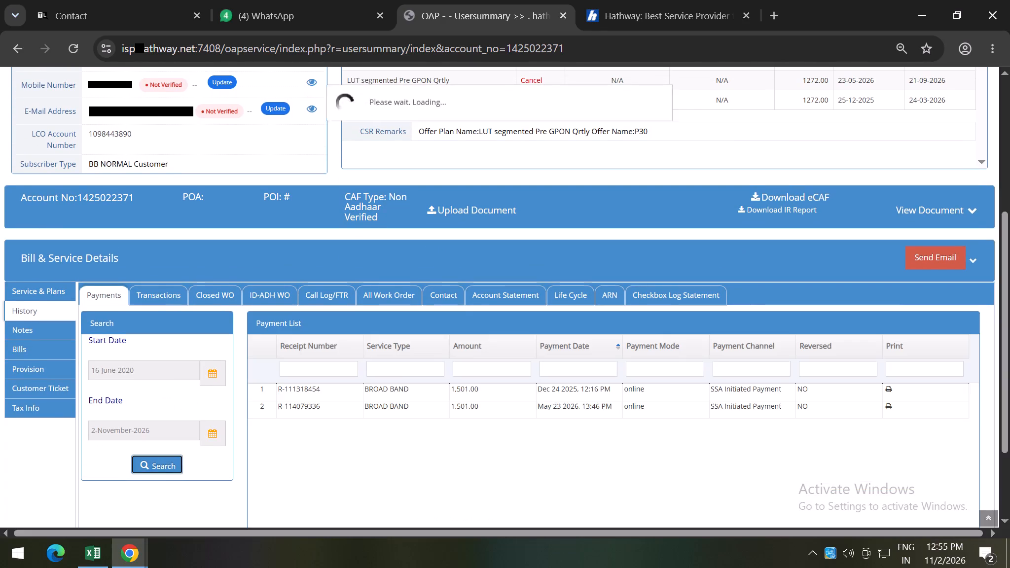
{"action": "scroll", "coordinate": [156, 457], "scroll_direction": "down", "scroll_amount": 8}
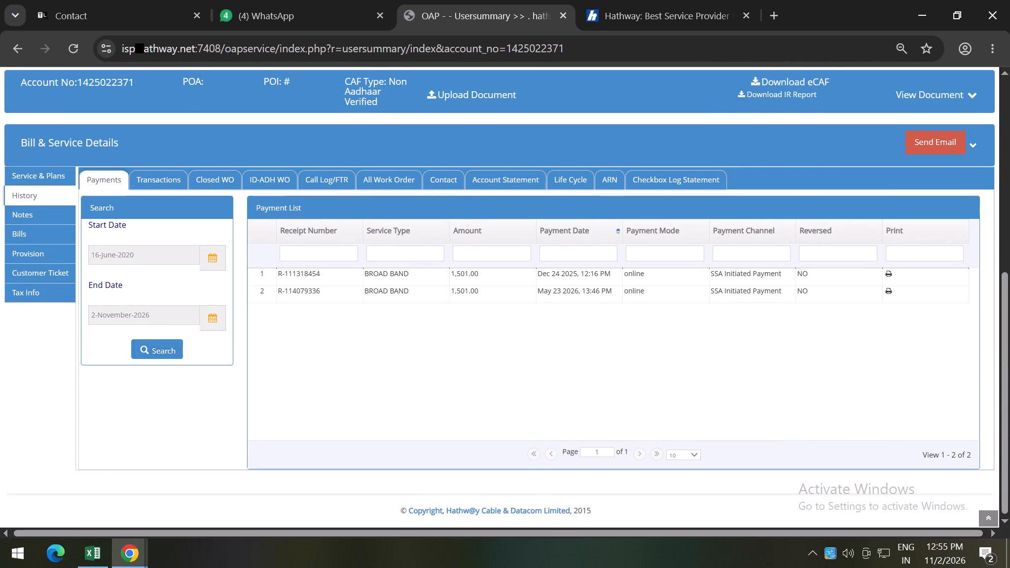
{"action": "scroll", "coordinate": [401, 381], "scroll_direction": "up", "scroll_amount": 3}
{"action": "scroll", "coordinate": [401, 381], "scroll_direction": "down", "scroll_amount": 2}
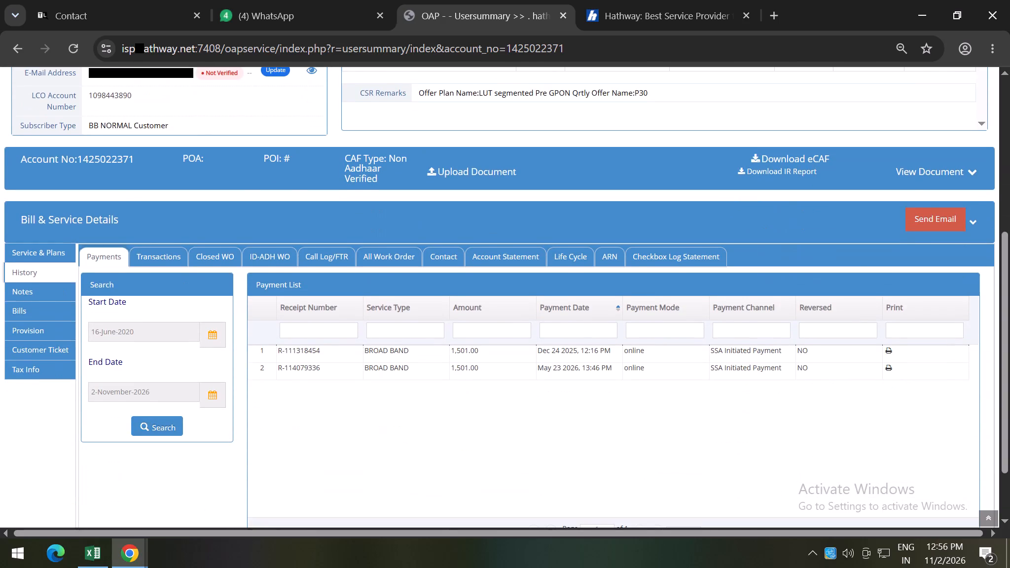
{"action": "scroll", "coordinate": [401, 381], "scroll_direction": "down", "scroll_amount": 1}
{"action": "scroll", "coordinate": [470, 323], "scroll_direction": "up", "scroll_amount": 3}
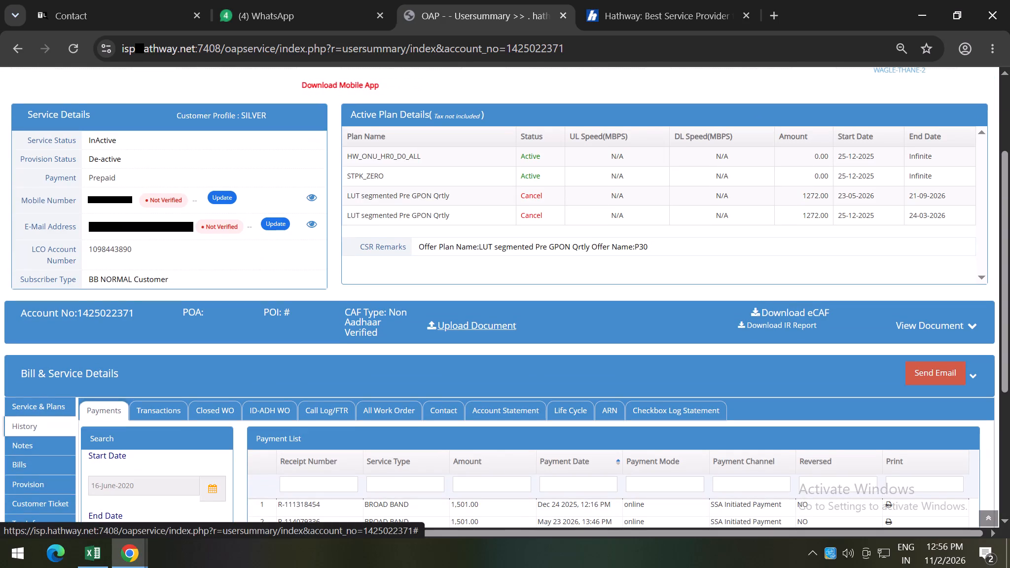
{"action": "scroll", "coordinate": [523, 254], "scroll_direction": "up", "scroll_amount": 4}
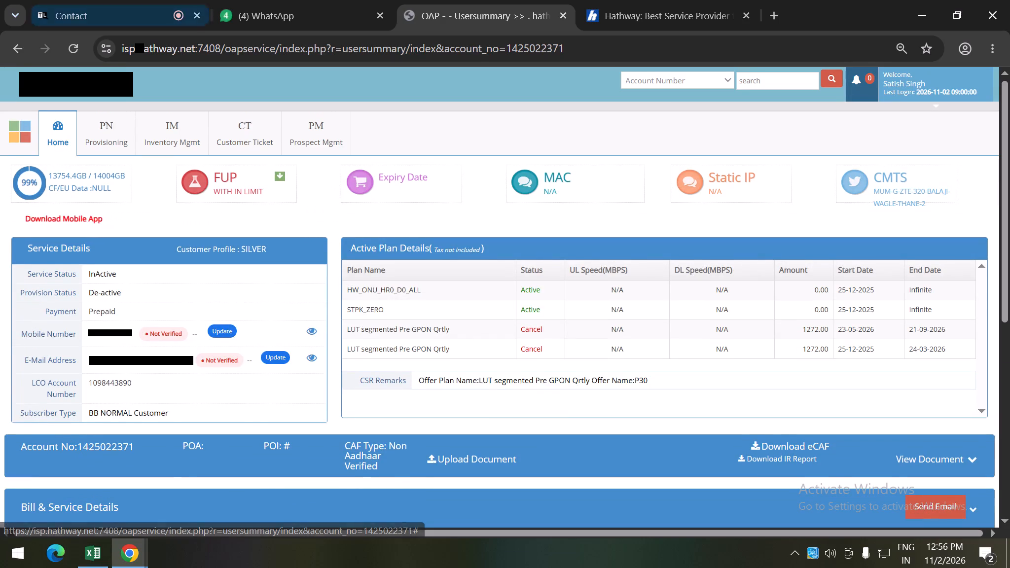
Switch to the Tubelight contact page and select the account number in the caller's personal information.
{"action": "left_click", "coordinate": [104, 0]}
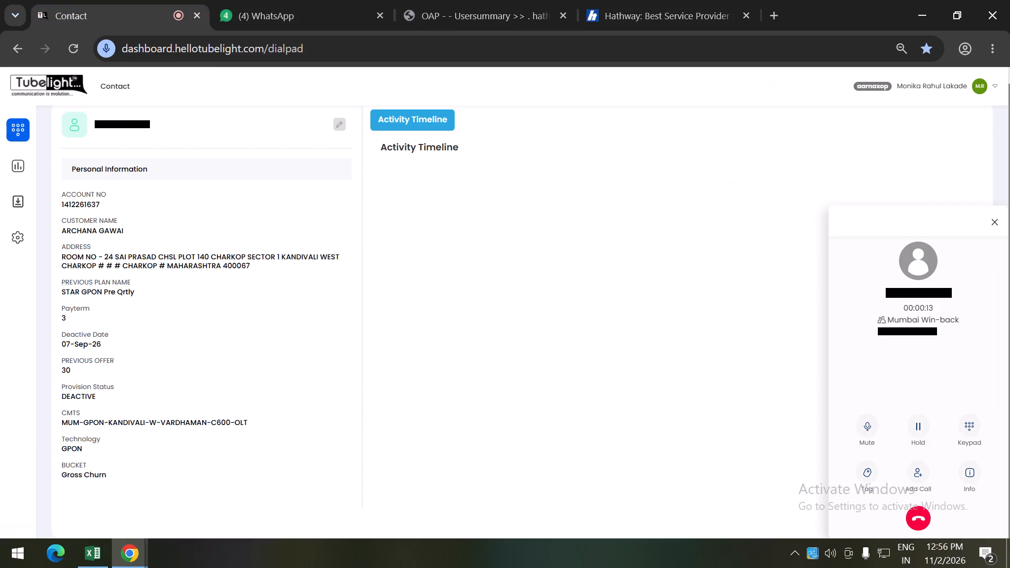
{"action": "double_click", "coordinate": [82, 208]}
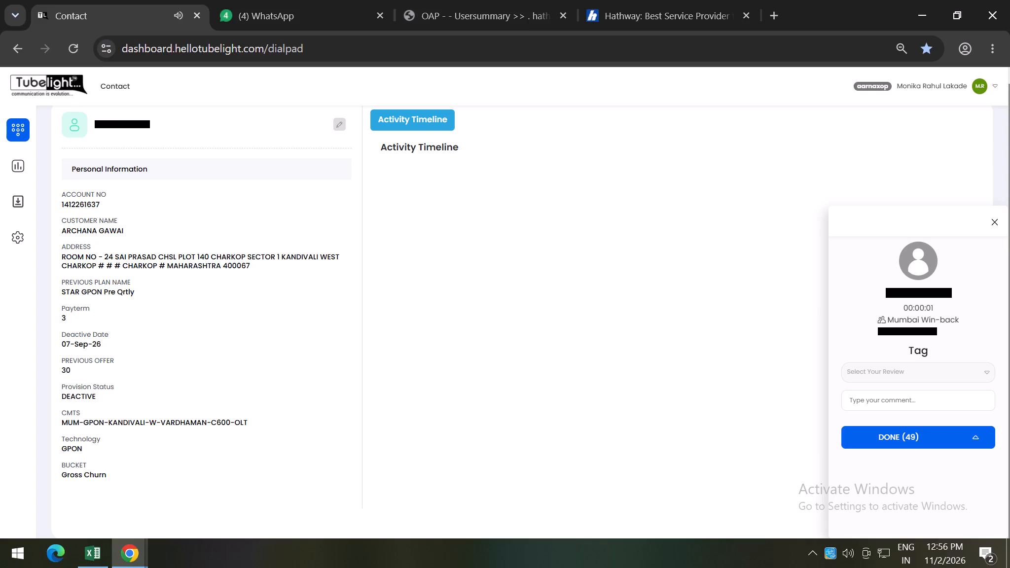
Tag the ended Mumbai Win-back call with Personal reasons, Not Required and No ready to provide reason, and submit it.
{"action": "left_click", "coordinate": [895, 364]}
{"action": "scroll", "coordinate": [875, 433], "scroll_direction": "down", "scroll_amount": 1}
{"action": "left_click", "coordinate": [876, 421]}
{"action": "left_click_drag", "start_coordinate": [934, 374], "coordinate": [929, 384]}
{"action": "left_click_drag", "start_coordinate": [898, 431], "coordinate": [898, 426]}
{"action": "left_click_drag", "start_coordinate": [917, 377], "coordinate": [918, 377]}
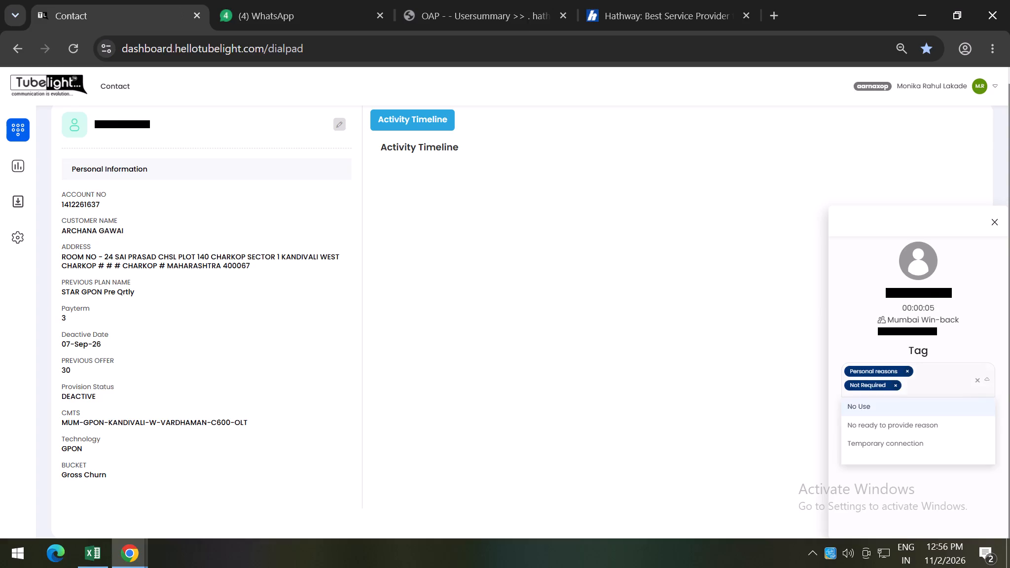
{"action": "left_click_drag", "start_coordinate": [918, 377], "coordinate": [917, 393]}
{"action": "left_click", "coordinate": [911, 428]}
{"action": "left_click", "coordinate": [911, 464]}
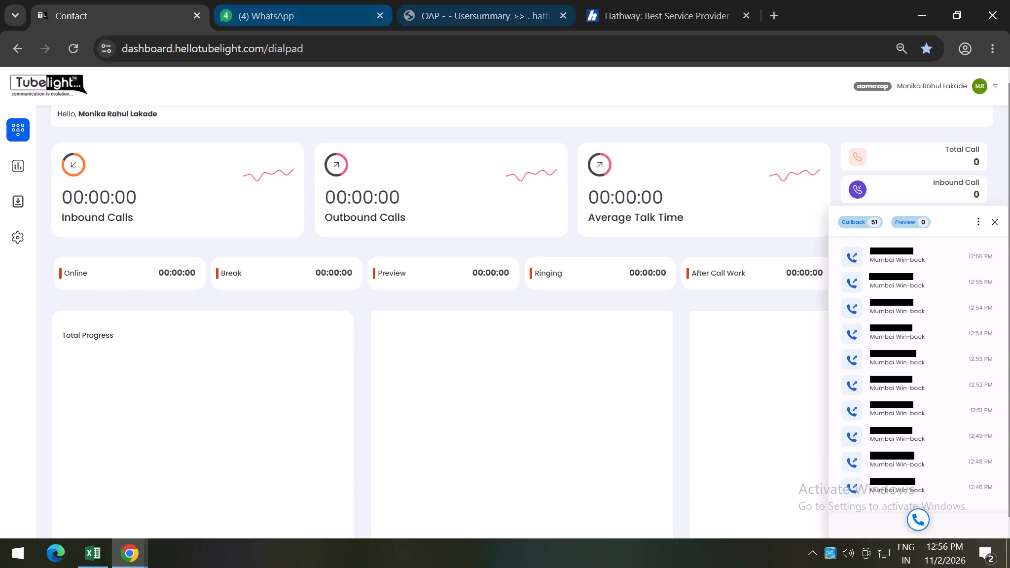
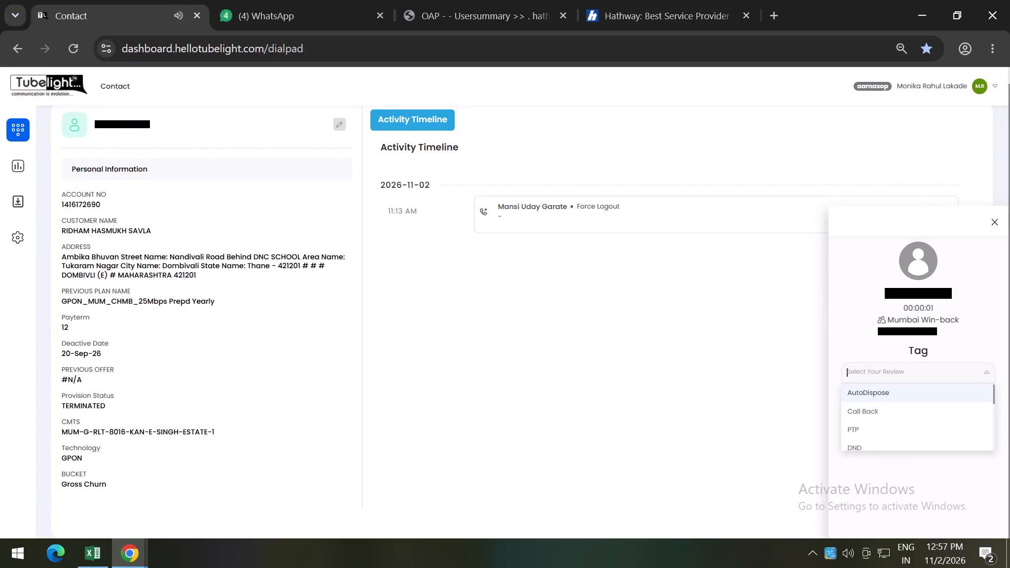
Tag the ended Mumbai Win-back call with Not Connect and Not Contactable.
{"action": "scroll", "coordinate": [891, 379], "scroll_direction": "down", "scroll_amount": 3}
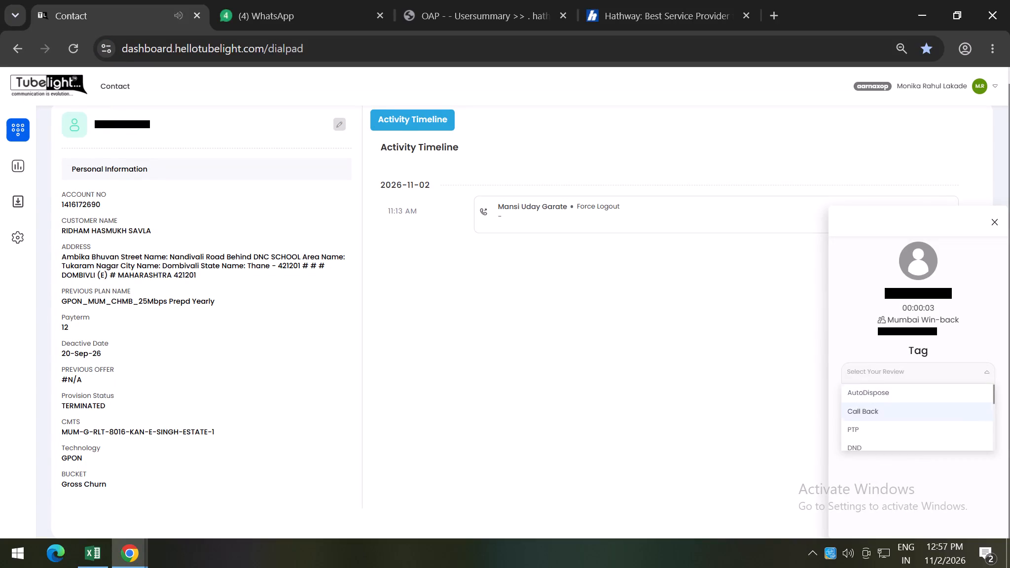
{"action": "scroll", "coordinate": [911, 409], "scroll_direction": "down", "scroll_amount": 2}
{"action": "left_click", "coordinate": [889, 429]}
{"action": "left_click", "coordinate": [925, 374]}
{"action": "left_click", "coordinate": [893, 419]}
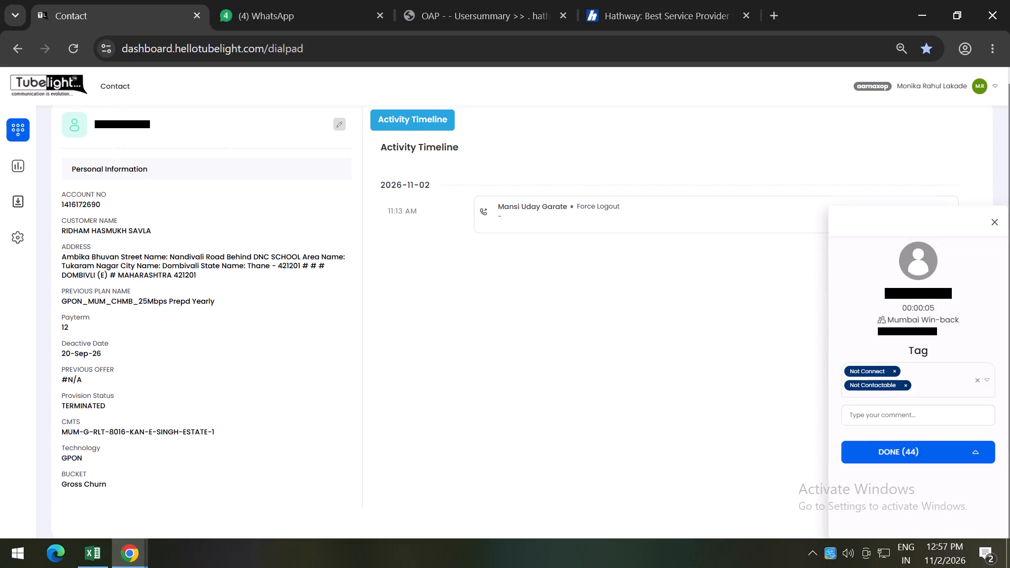
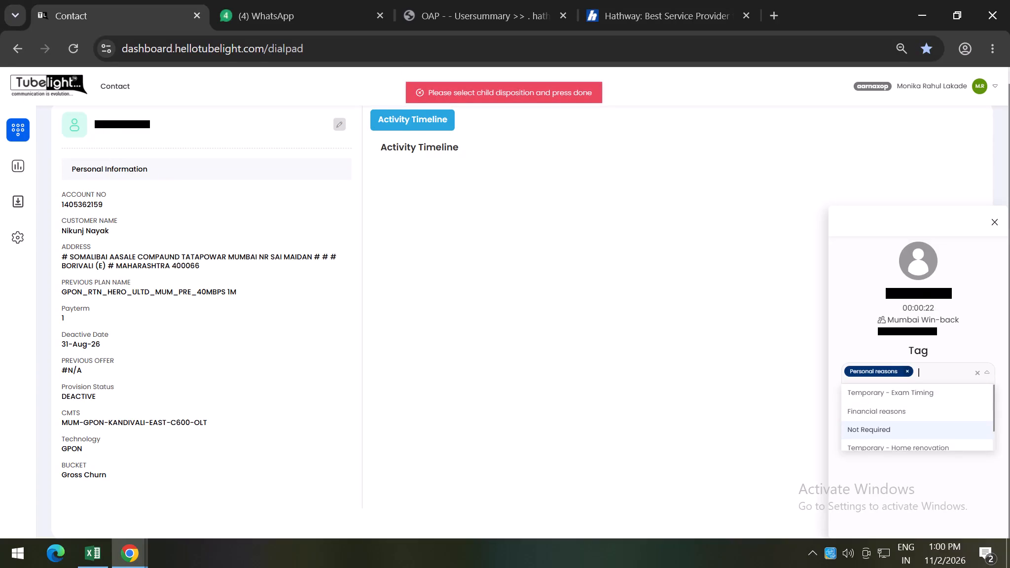
Add the child disposition Out Of station alongside the Personal reasons tag for the Mumbai Win-back call.
{"action": "scroll", "coordinate": [873, 438], "scroll_direction": "down", "scroll_amount": 5}
{"action": "left_click", "coordinate": [874, 439]}
{"action": "left_click", "coordinate": [916, 388]}
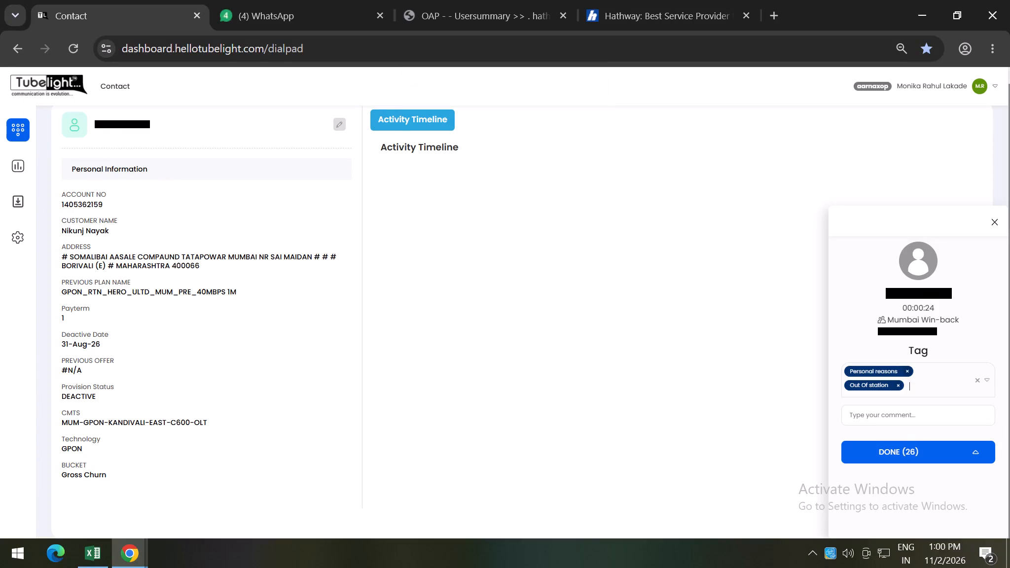
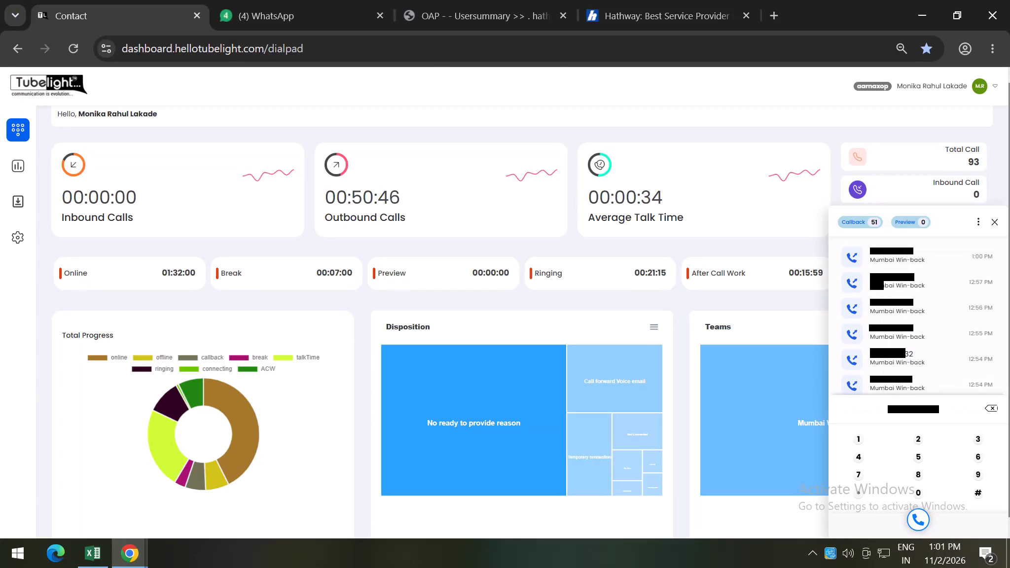
Remove the extra character from the entered phone number and dial the Mumbai Win-back customer.
{"action": "left_click", "coordinate": [922, 522]}
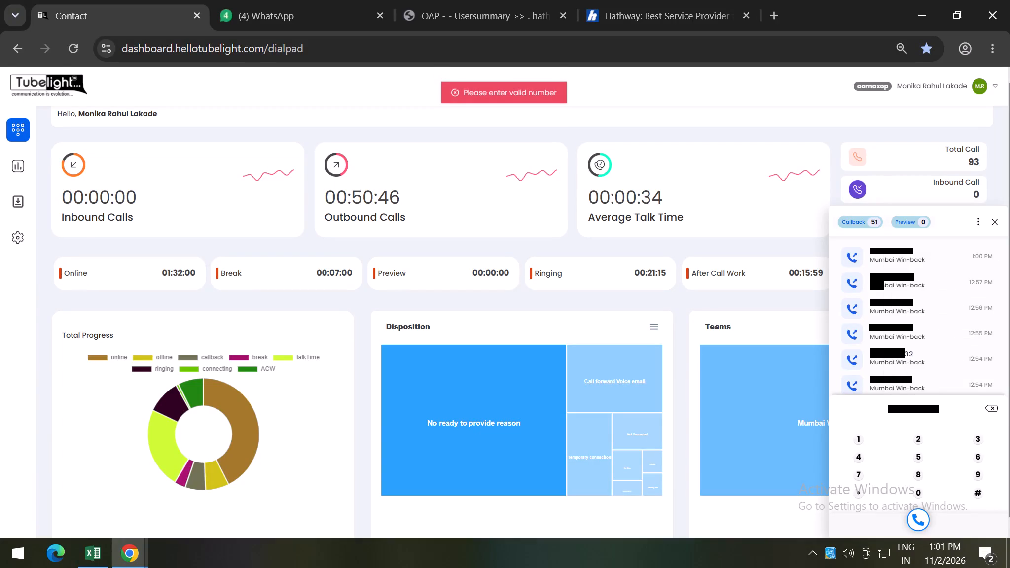
{"action": "left_click", "coordinate": [914, 413]}
{"action": "key", "text": "BackSpace"}
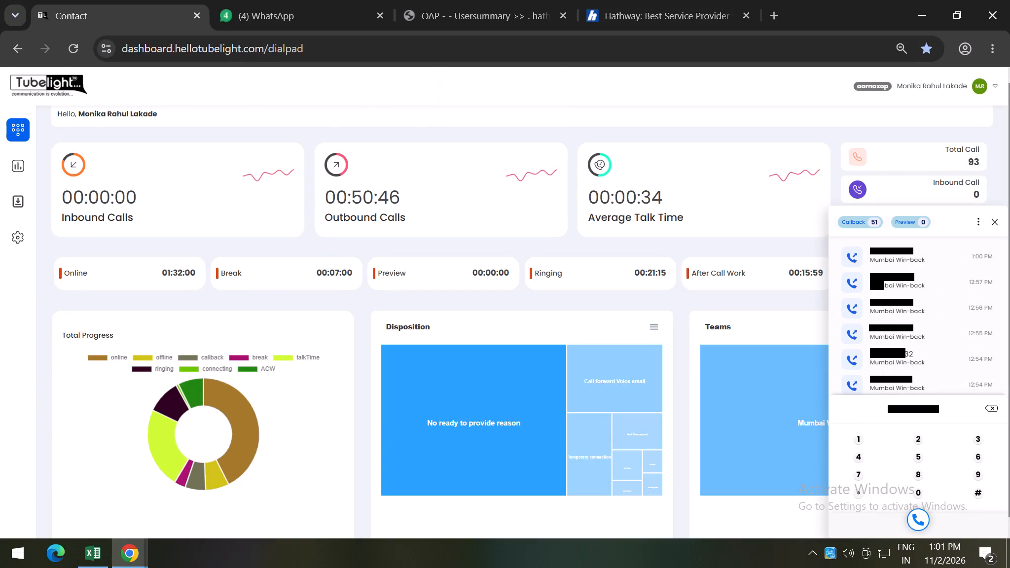
{"action": "left_click", "coordinate": [922, 510]}
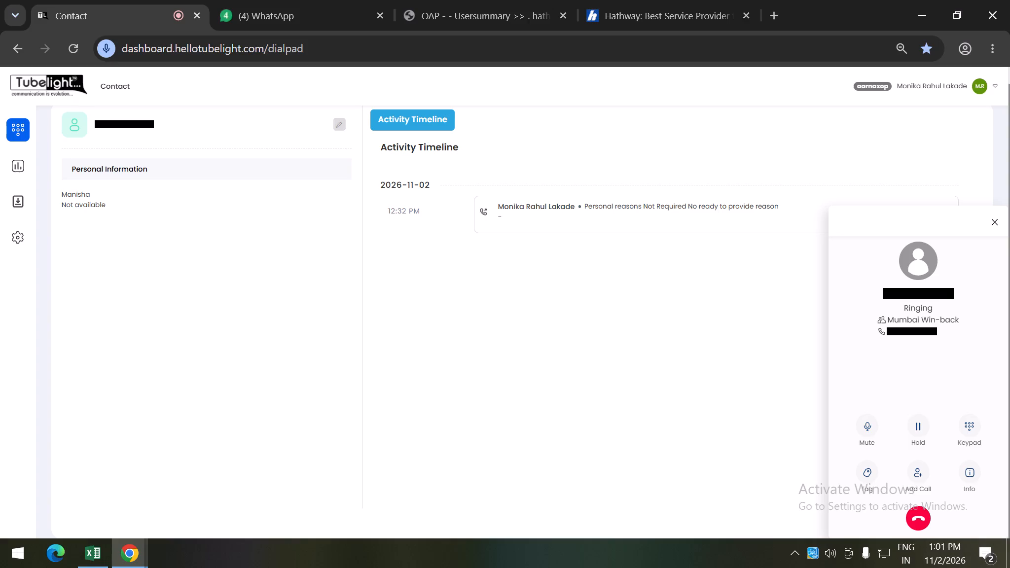
End the ringing Mumbai Win-back call and tag it Not Connect with the child disposition Not Contactable.
{"action": "left_click", "coordinate": [915, 520]}
{"action": "left_click", "coordinate": [885, 365]}
{"action": "scroll", "coordinate": [880, 426], "scroll_direction": "down", "scroll_amount": 6}
{"action": "left_click", "coordinate": [880, 427]}
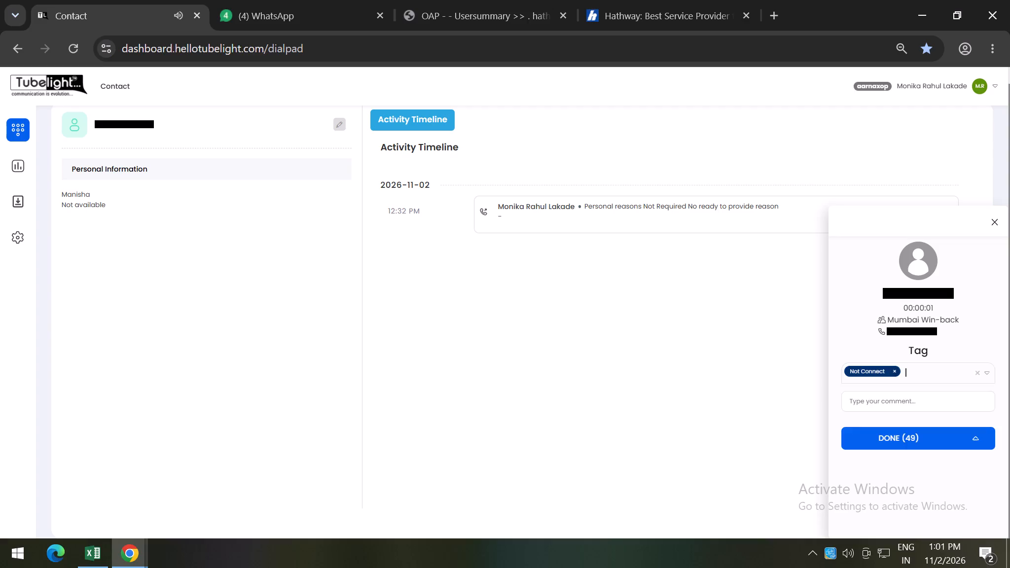
{"action": "left_click_drag", "start_coordinate": [939, 362], "coordinate": [937, 370]}
{"action": "left_click", "coordinate": [907, 411]}
{"action": "left_click_drag", "start_coordinate": [945, 383], "coordinate": [930, 398]}
{"action": "scroll", "coordinate": [889, 436], "scroll_direction": "down", "scroll_amount": 2}
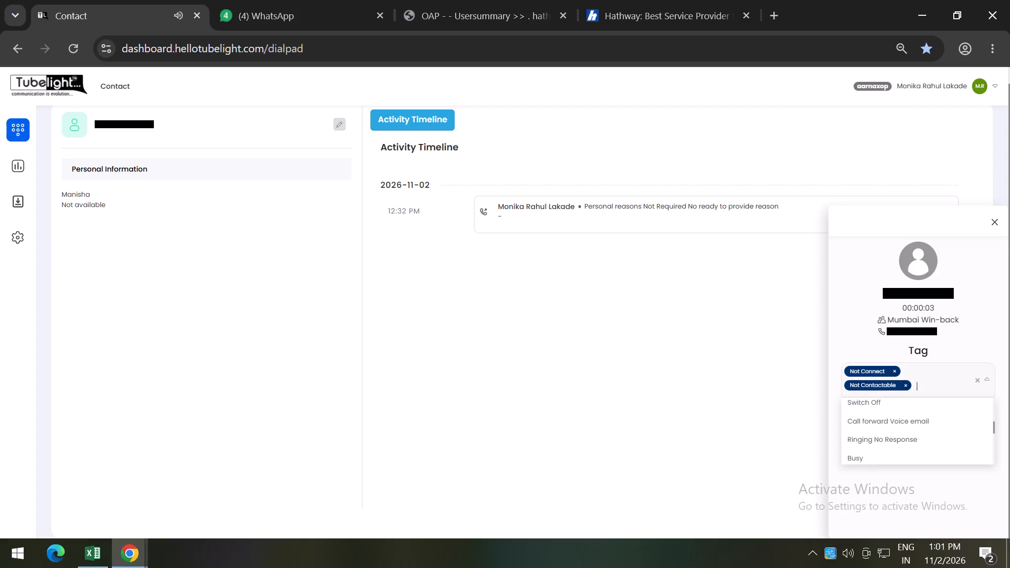
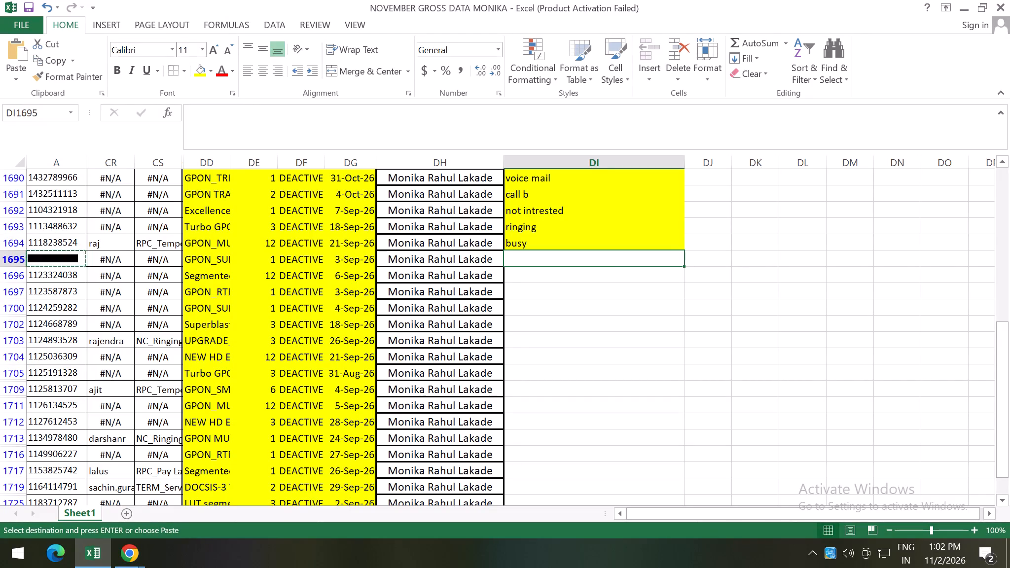
Enter the remark "busy" in column DI for the record in row 1695.
{"action": "type", "text": "busy"}
{"action": "left_click", "coordinate": [525, 278]}
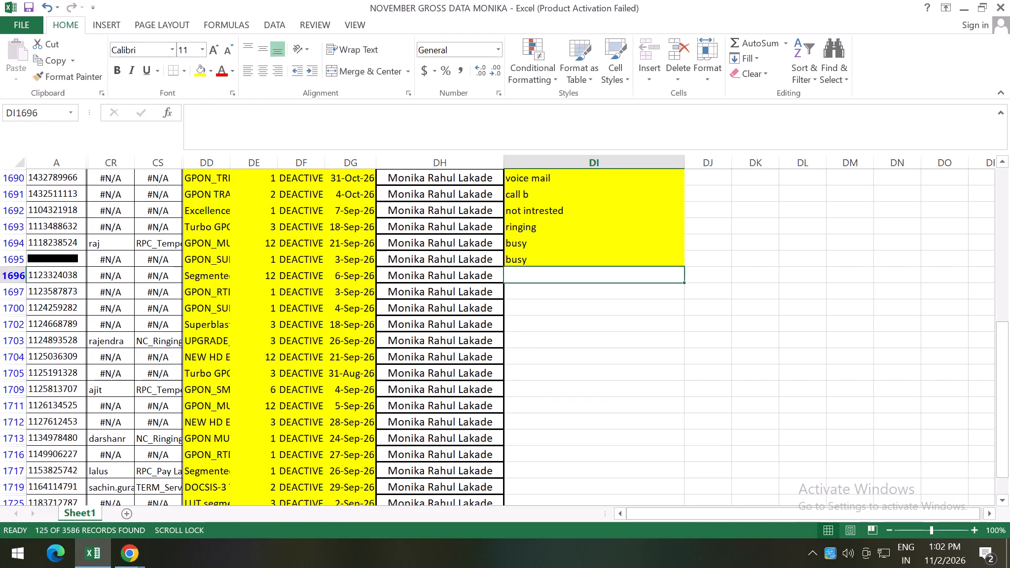
Copy the row 1696 account number, look it up in the Hathway portal, and reveal the customer's mobile number and e-mail address.
{"action": "left_click", "coordinate": [58, 279]}
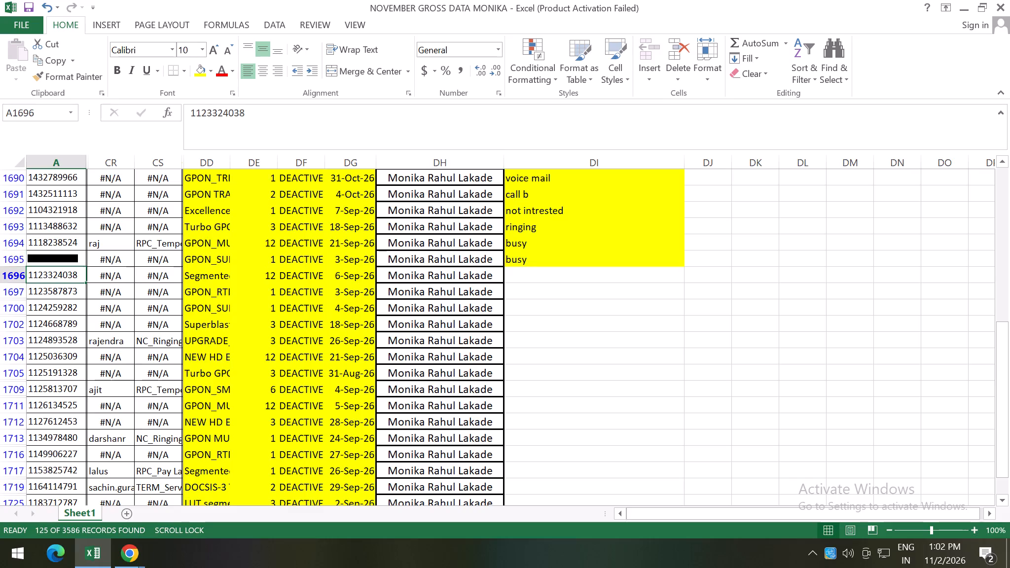
{"action": "key", "text": "ctrl+c"}
{"action": "left_click", "coordinate": [124, 548]}
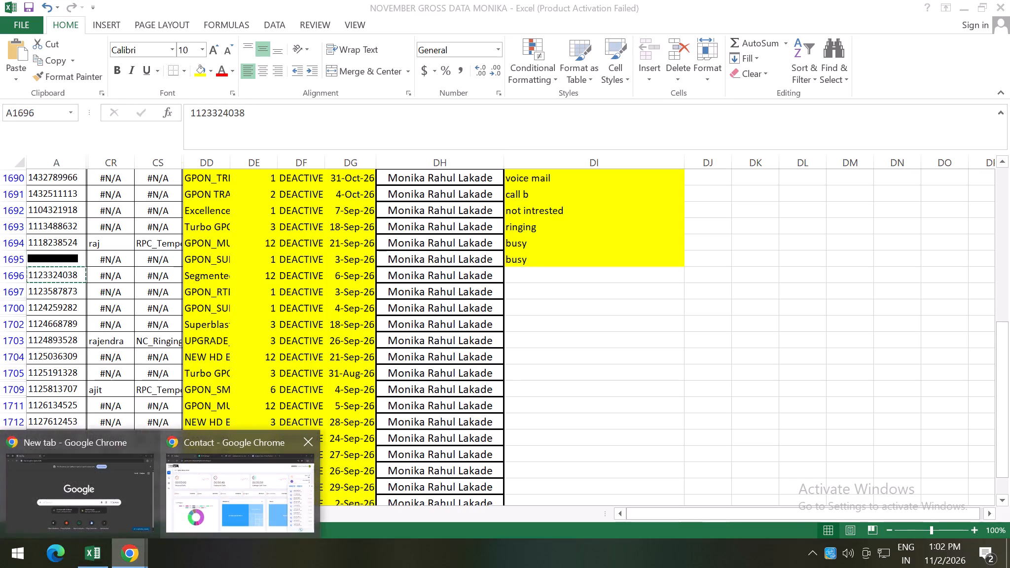
{"action": "left_click", "coordinate": [235, 486]}
{"action": "left_click", "coordinate": [513, 12]}
{"action": "left_click", "coordinate": [773, 85]}
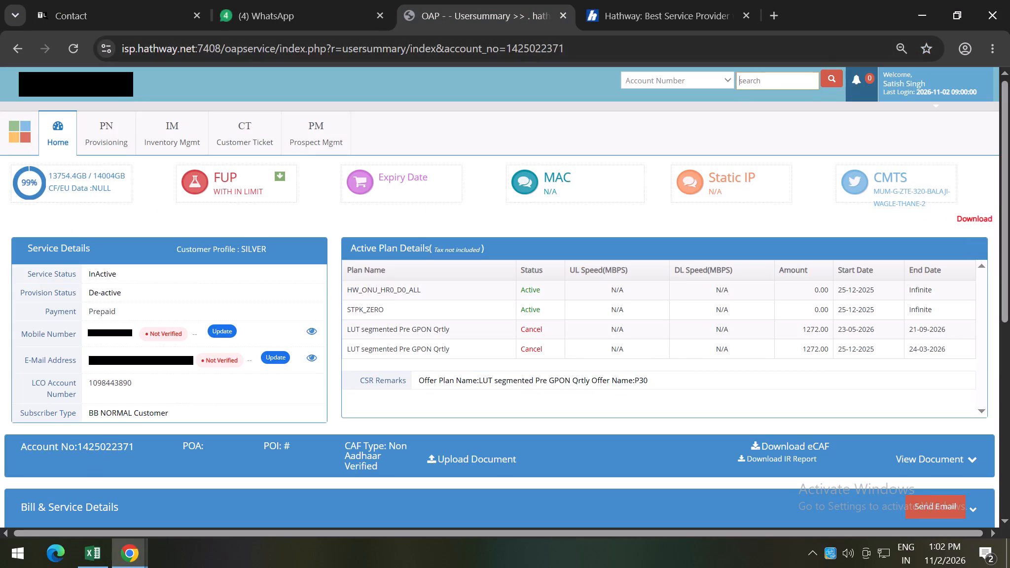
{"action": "key", "text": "ctrl+v"}
{"action": "left_click", "coordinate": [833, 80]}
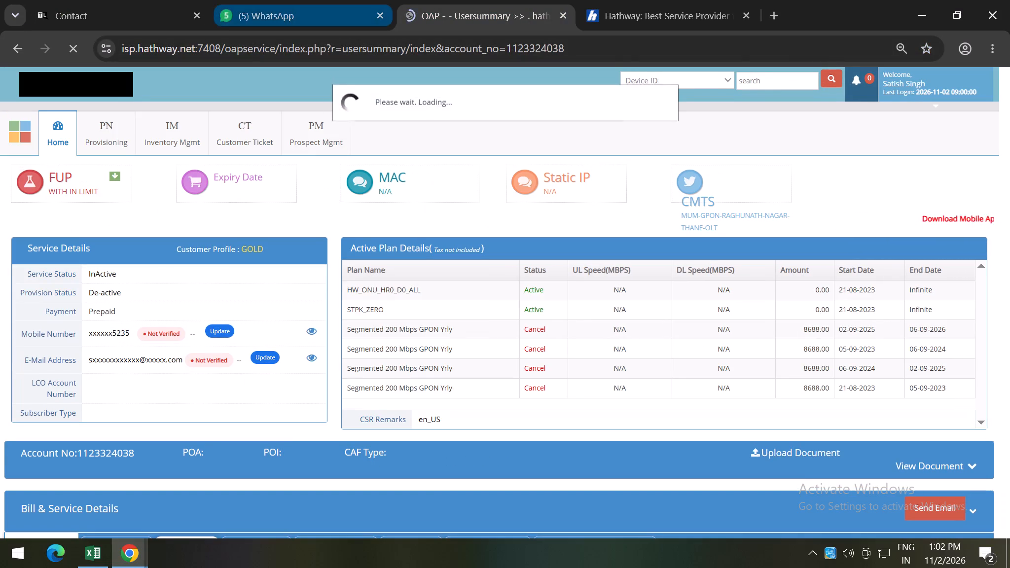
{"action": "left_click", "coordinate": [309, 332]}
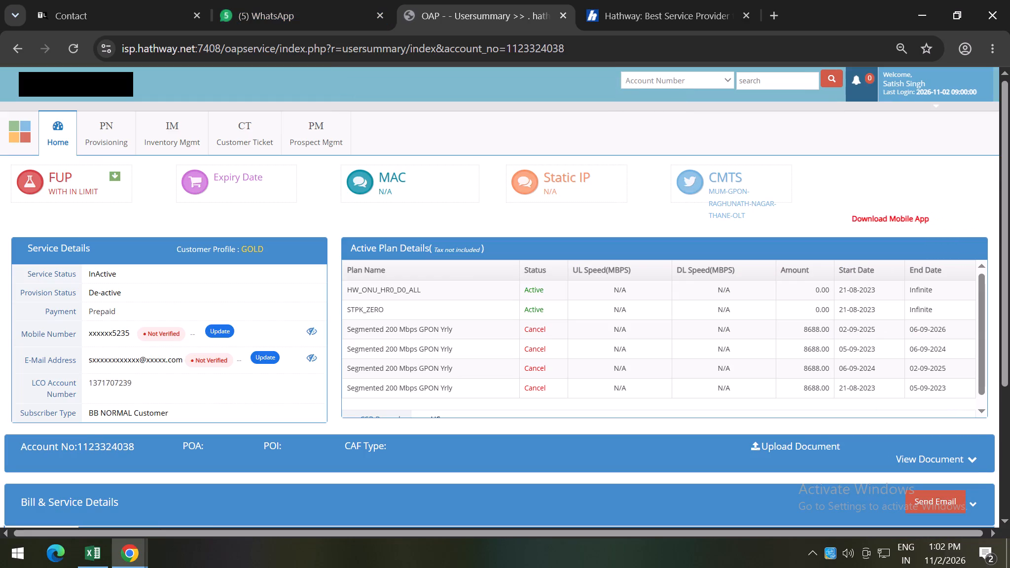
{"action": "left_click", "coordinate": [309, 350]}
{"action": "left_click", "coordinate": [314, 362]}
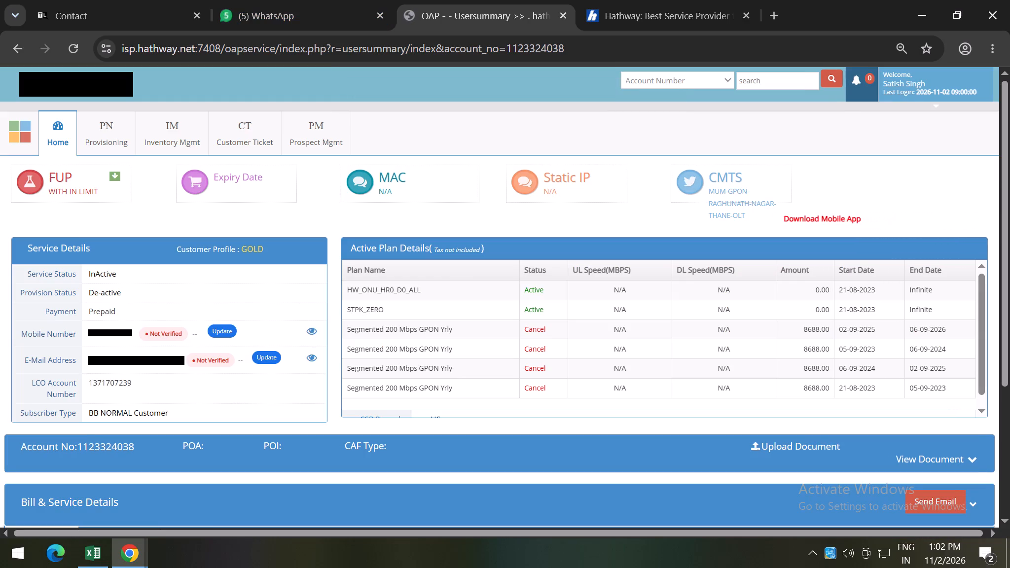
Copy the customer's mobile number into the Tubelight dialpad and dial it using Mumbai Win-back.
{"action": "double_click", "coordinate": [116, 338]}
{"action": "key", "text": "ctrl+c"}
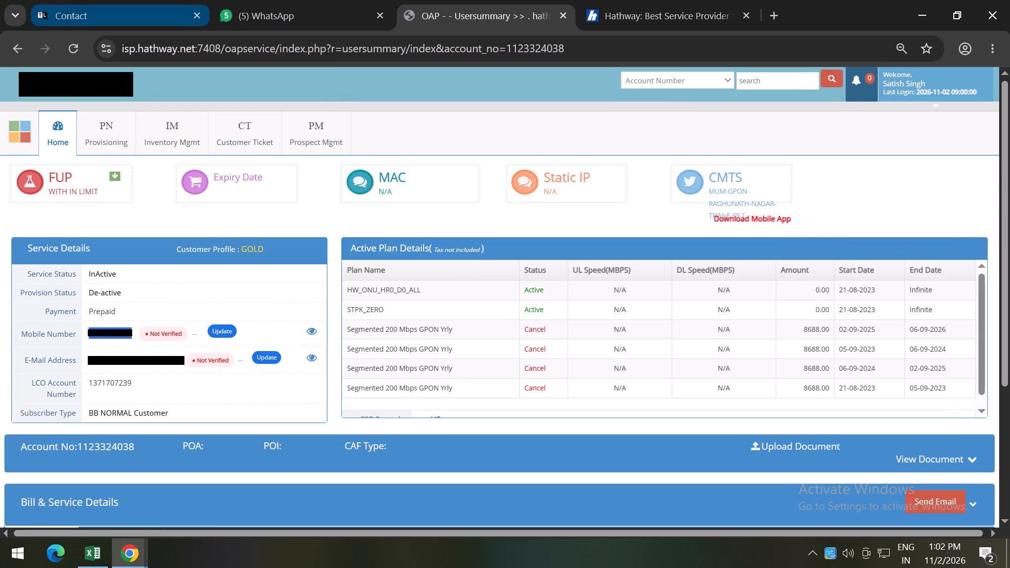
{"action": "left_click", "coordinate": [166, 0]}
{"action": "left_click", "coordinate": [920, 517]}
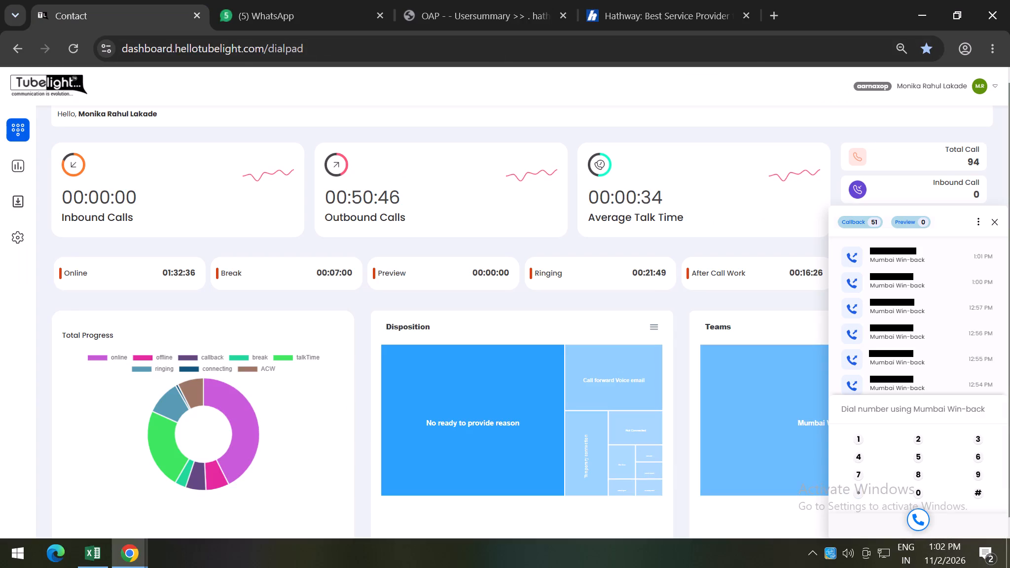
{"action": "left_click", "coordinate": [917, 403]}
{"action": "right_click", "coordinate": [915, 405]}
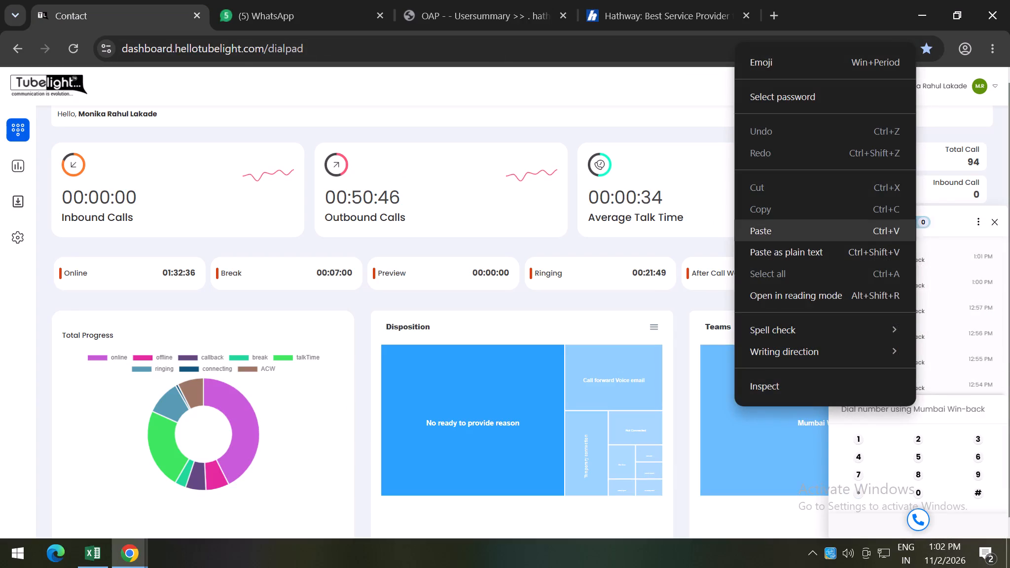
{"action": "left_click", "coordinate": [796, 230]}
{"action": "left_click", "coordinate": [923, 522]}
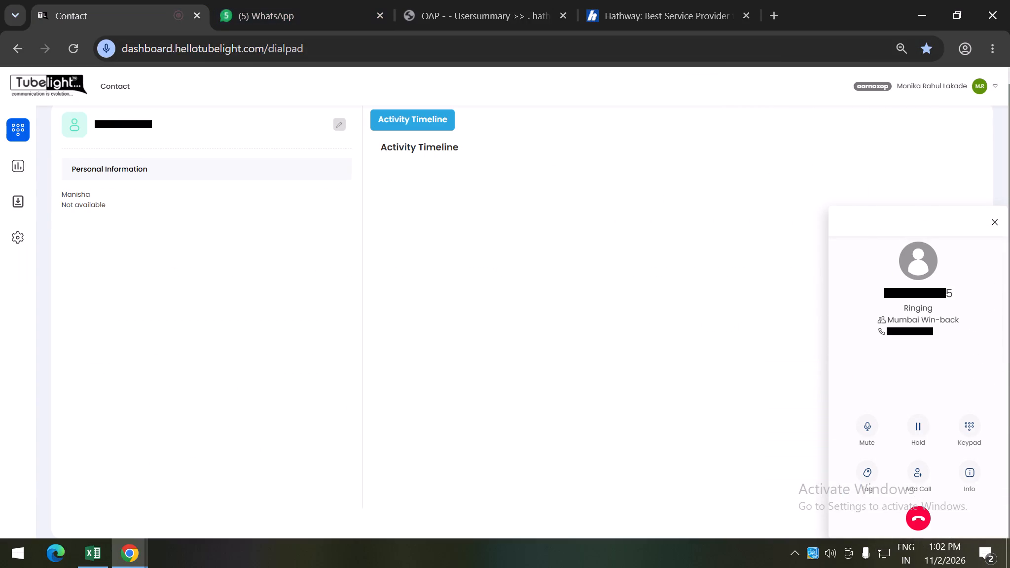
Switch to the November workbook in Excel, save it, and enter the remark "ringing" in column DI for row 1696.
{"action": "left_click", "coordinate": [96, 551]}
{"action": "left_click", "coordinate": [522, 278]}
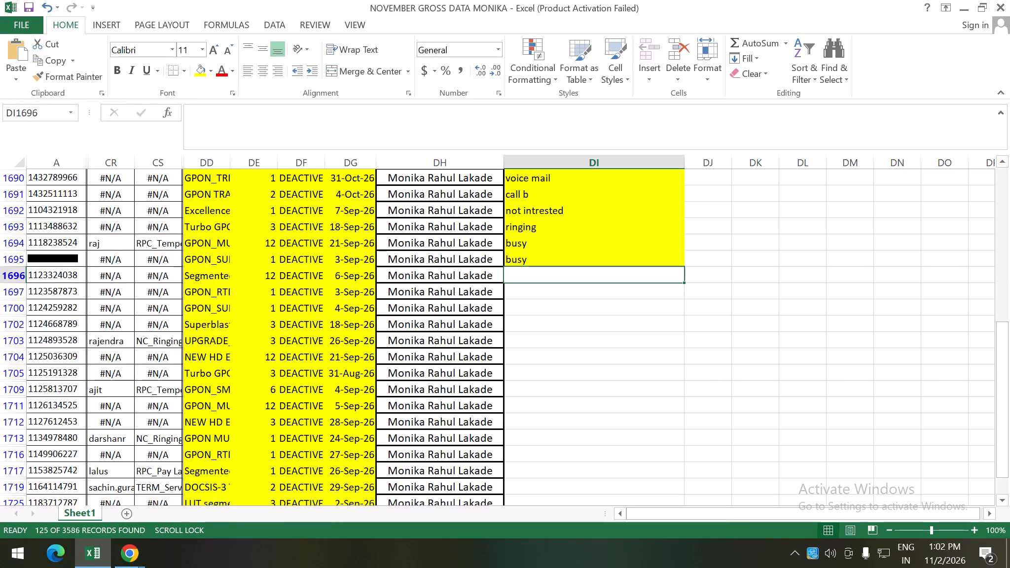
{"action": "key", "text": "ctrl+s"}
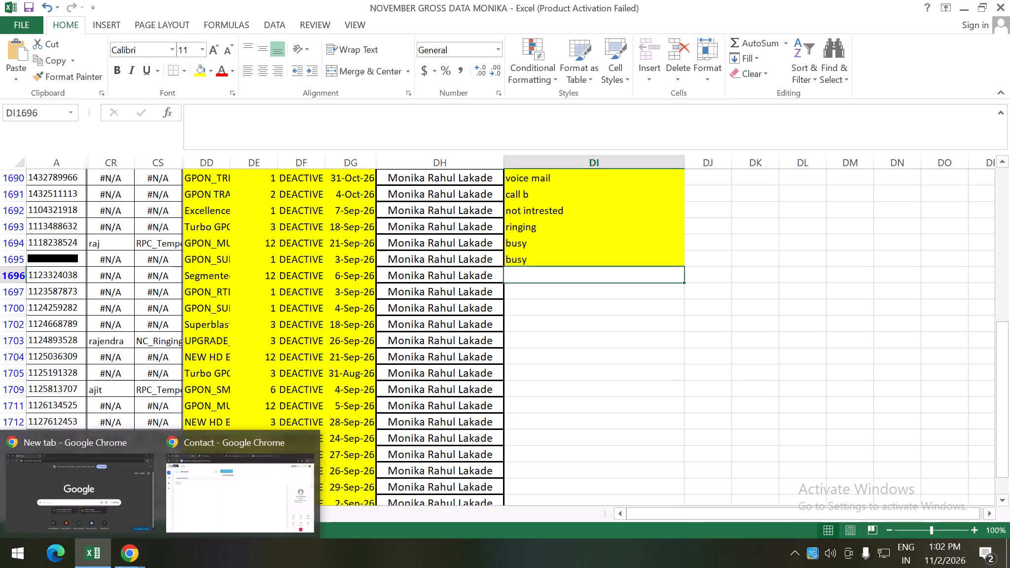
{"action": "left_click", "coordinate": [531, 274]}
{"action": "type", "text": "ring"}
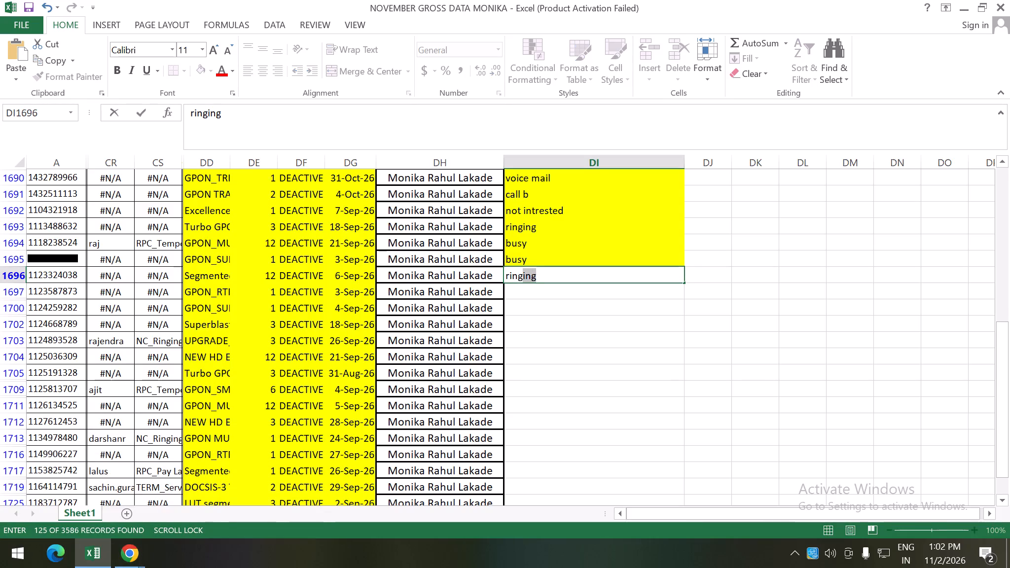
{"action": "left_click", "coordinate": [540, 297]}
Switch back to Tubelight, end the Mumbai Win-back call, and tag it Not Connect with the child disposition Not Contactable.
{"action": "left_click", "coordinate": [137, 558]}
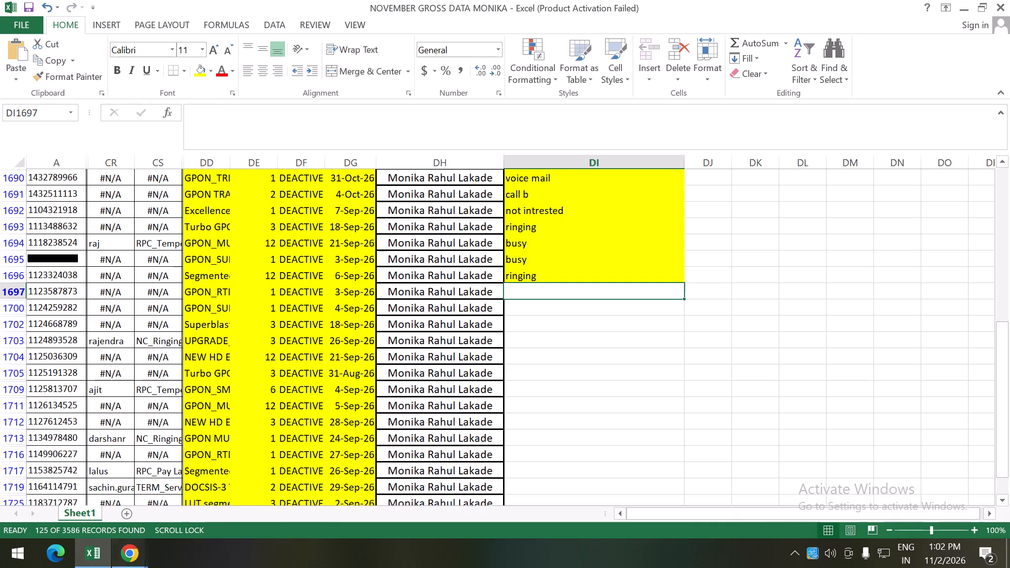
{"action": "left_click", "coordinate": [258, 475]}
{"action": "left_click", "coordinate": [918, 514]}
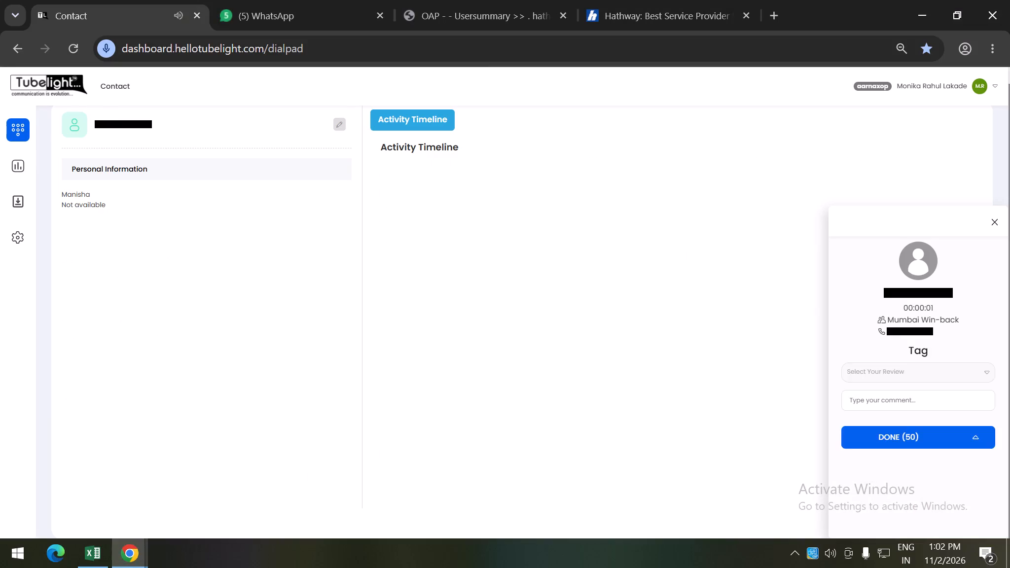
{"action": "left_click", "coordinate": [882, 370]}
{"action": "scroll", "coordinate": [878, 419], "scroll_direction": "down", "scroll_amount": 6}
{"action": "left_click_drag", "start_coordinate": [879, 423], "coordinate": [887, 419]}
{"action": "left_click_drag", "start_coordinate": [929, 375], "coordinate": [922, 384]}
{"action": "left_click", "coordinate": [903, 423]}
{"action": "left_click_drag", "start_coordinate": [936, 377], "coordinate": [926, 388]}
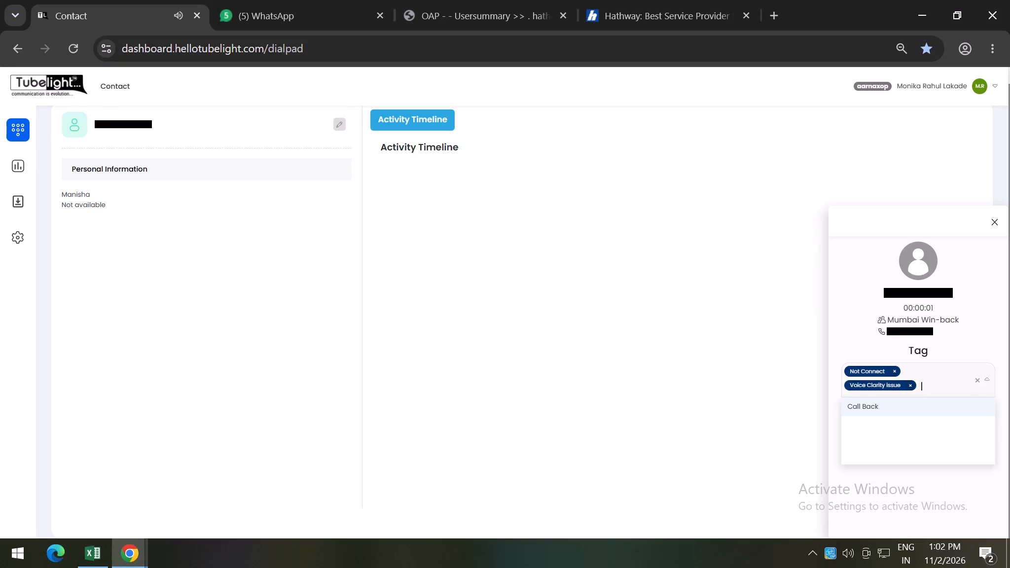
{"action": "left_click", "coordinate": [912, 387]}
{"action": "left_click_drag", "start_coordinate": [920, 375], "coordinate": [916, 385]}
{"action": "left_click_drag", "start_coordinate": [900, 414], "coordinate": [906, 411]}
{"action": "left_click_drag", "start_coordinate": [926, 390], "coordinate": [899, 423]}
{"action": "scroll", "coordinate": [897, 428], "scroll_direction": "down", "scroll_amount": 1}
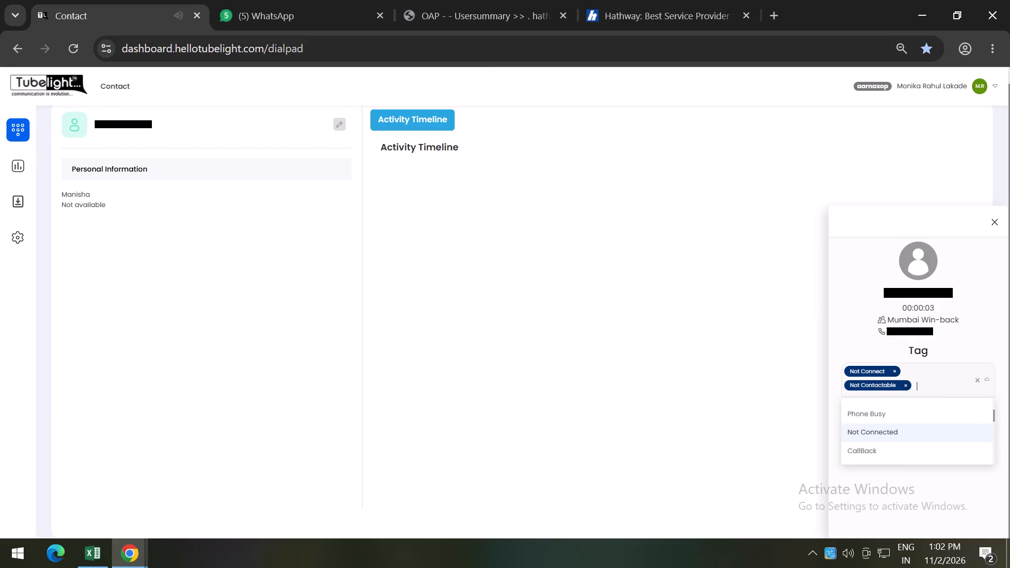
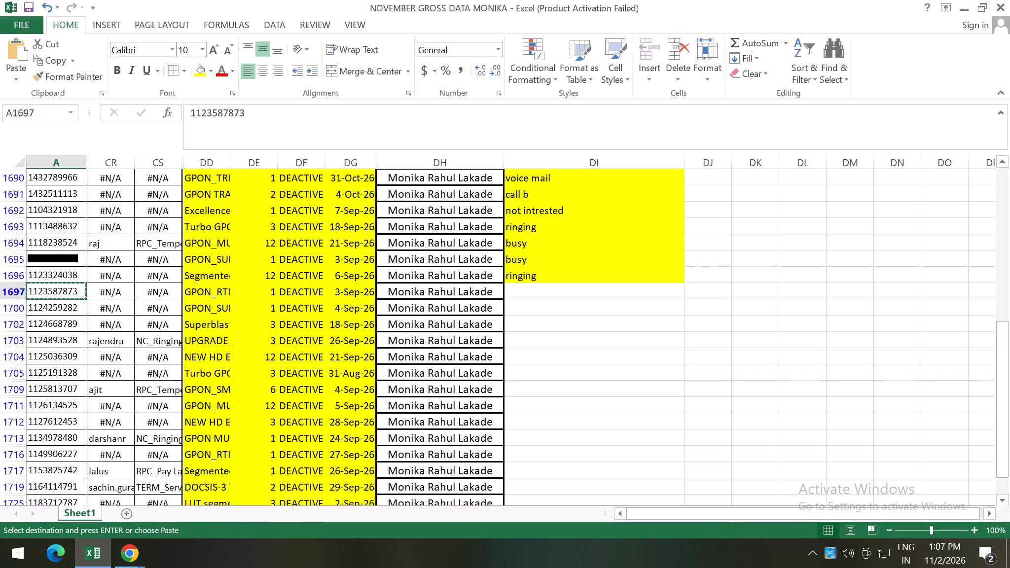
Switch to the Hathway portal in Chrome, look up the copied row 1697 account number, and reveal the customer's mobile number.
{"action": "left_click", "coordinate": [133, 549]}
{"action": "left_click", "coordinate": [194, 483]}
{"action": "left_click_drag", "start_coordinate": [455, 5], "coordinate": [462, 6]}
{"action": "left_click", "coordinate": [770, 86]}
{"action": "key", "text": "ctrl+v"}
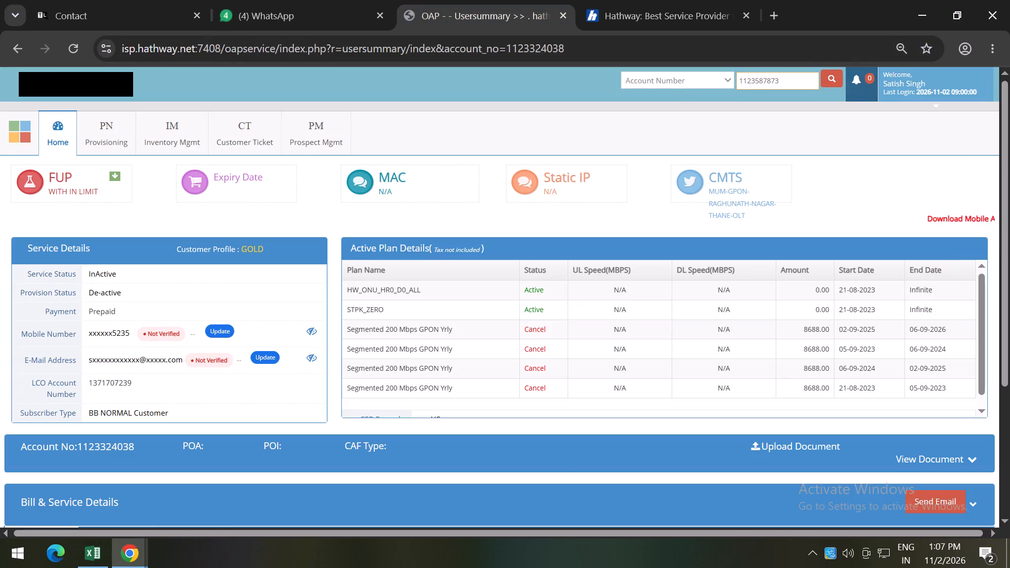
{"action": "left_click", "coordinate": [832, 82]}
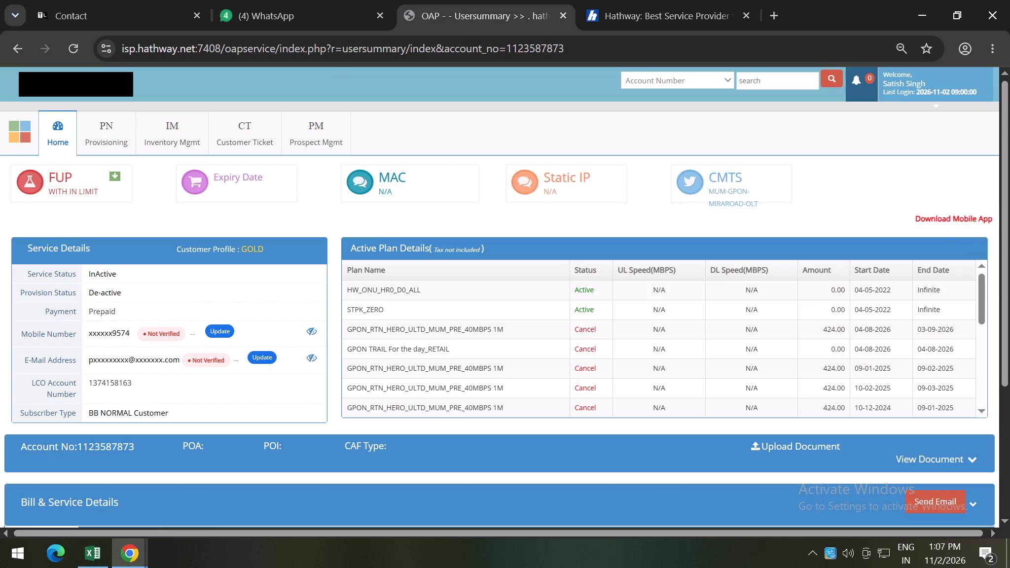
{"action": "left_click", "coordinate": [309, 331]}
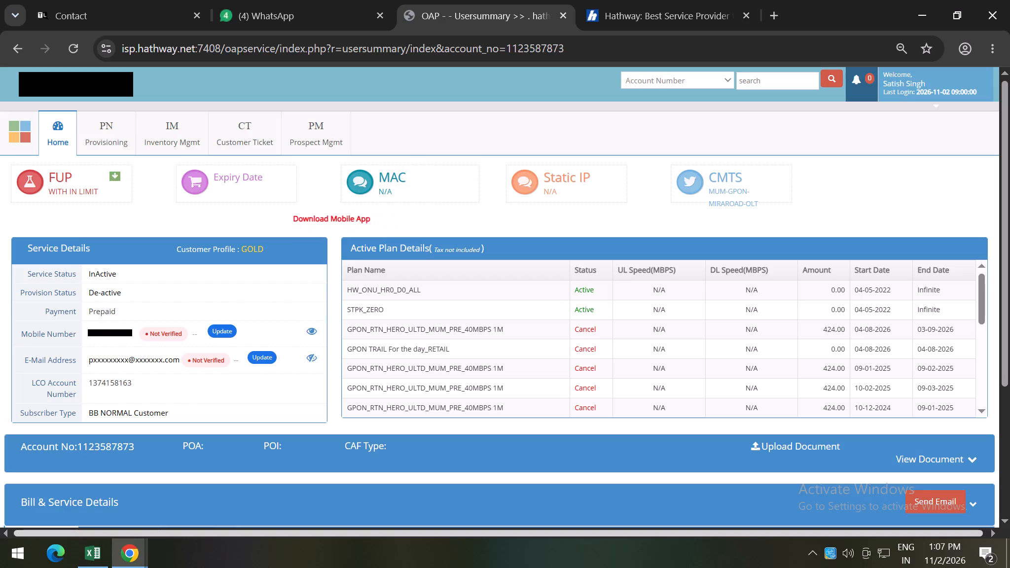
Switch to the November workbook in Excel, enter the remark "busy" in column DI for row 1697, and save the workbook.
{"action": "left_click", "coordinate": [97, 547]}
{"action": "left_click", "coordinate": [552, 292]}
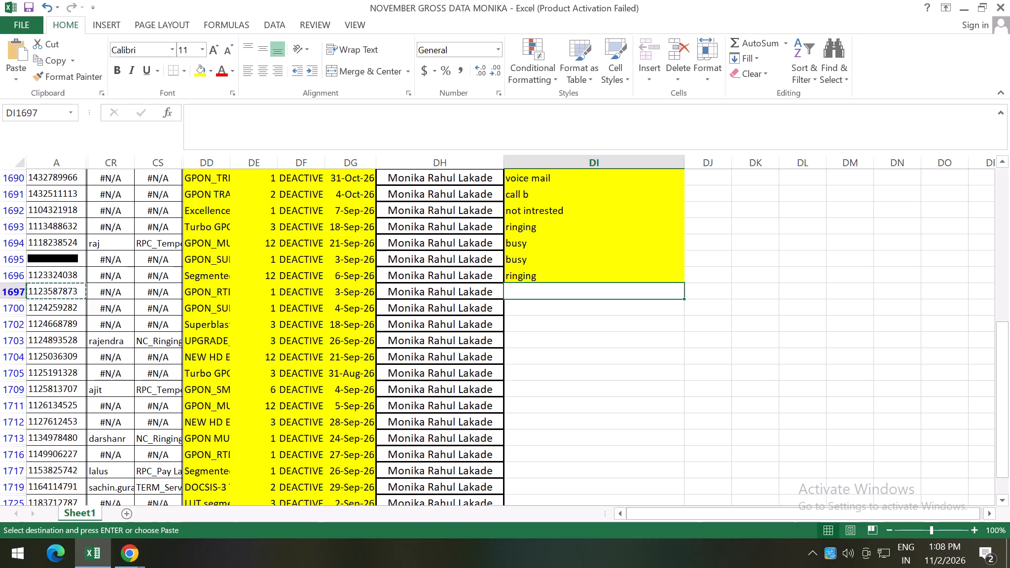
{"action": "type", "text": "bu"}
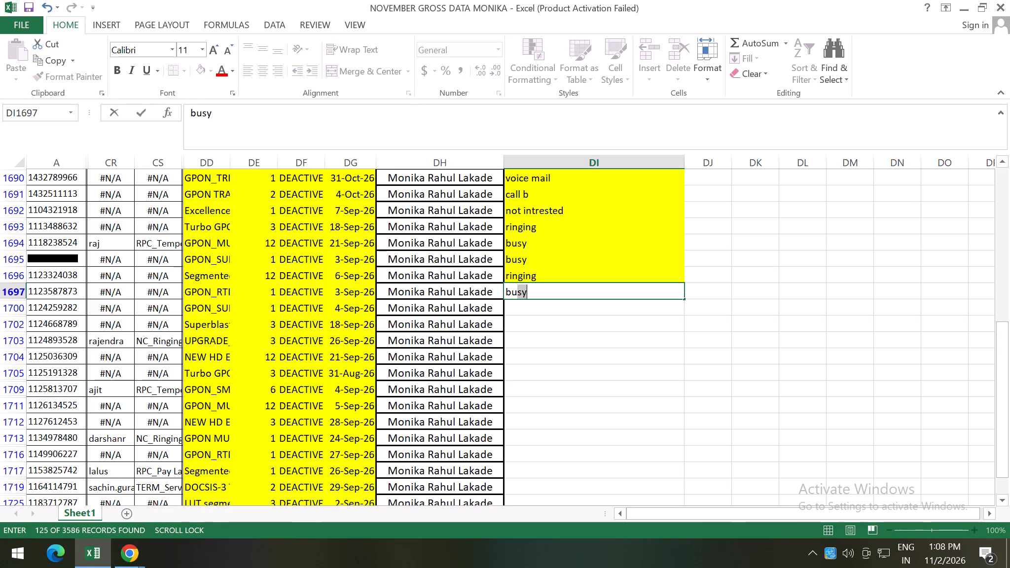
{"action": "type", "text": "sy"}
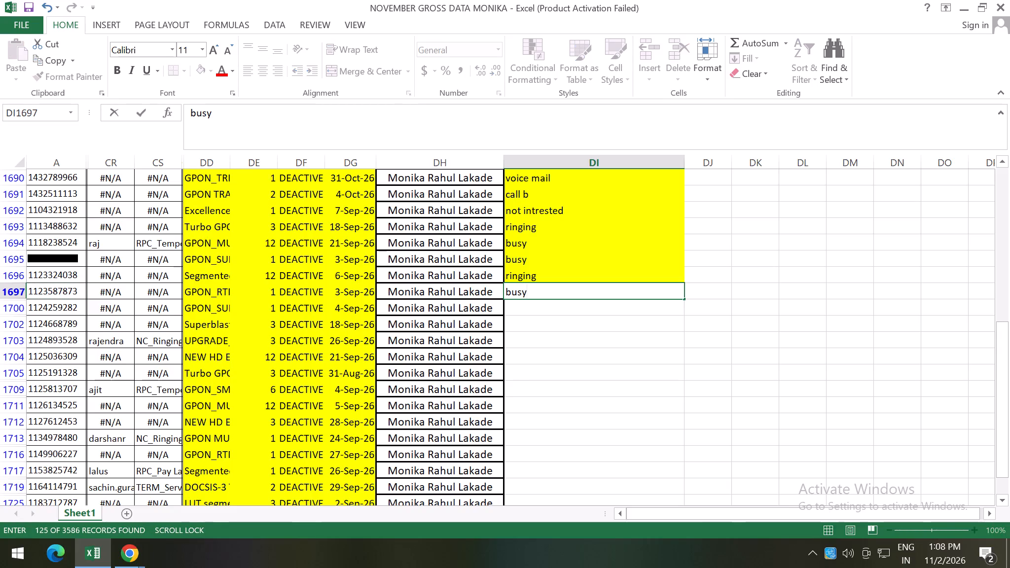
{"action": "left_click", "coordinate": [536, 316]}
{"action": "left_click", "coordinate": [527, 309]}
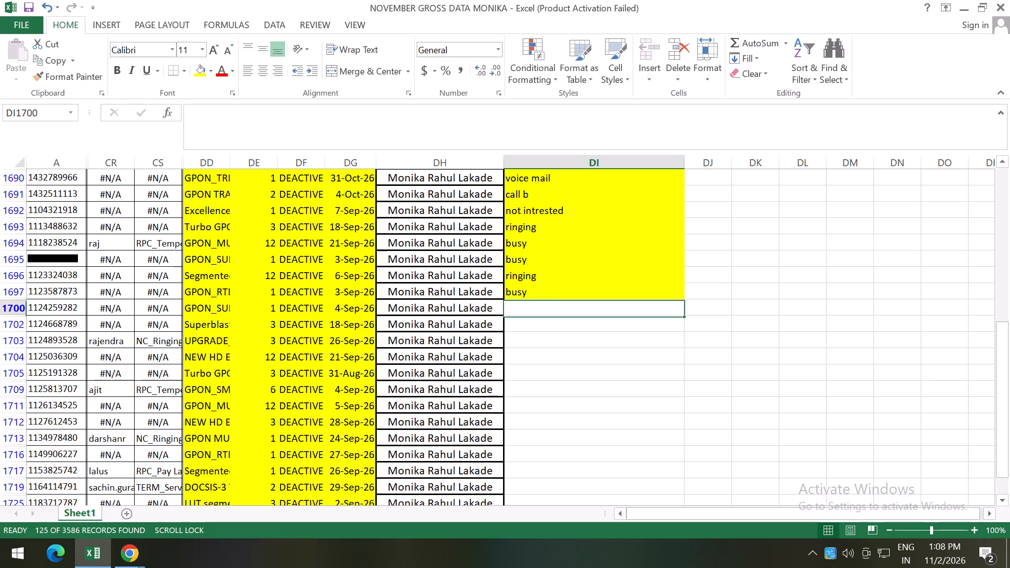
{"action": "left_click", "coordinate": [72, 312]}
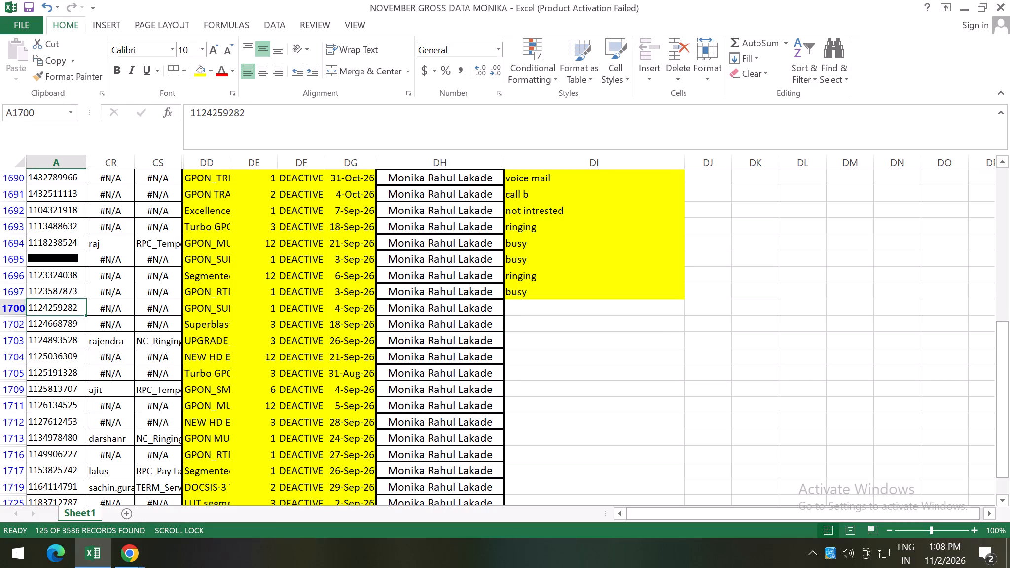
{"action": "key", "text": "ctrl+s"}
{"action": "key", "text": "ctrl+s"}
{"action": "key", "text": "ctrl+s"}
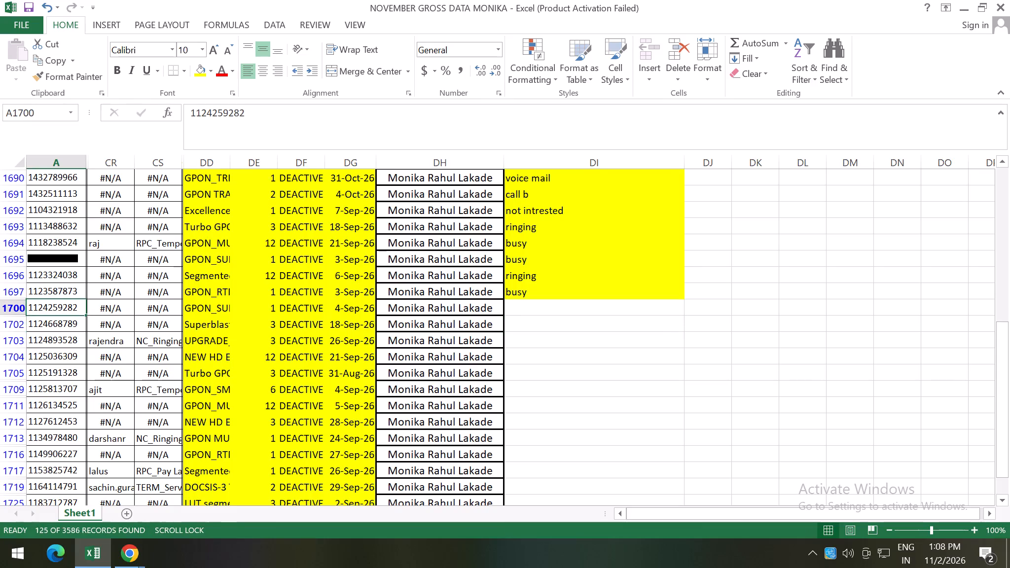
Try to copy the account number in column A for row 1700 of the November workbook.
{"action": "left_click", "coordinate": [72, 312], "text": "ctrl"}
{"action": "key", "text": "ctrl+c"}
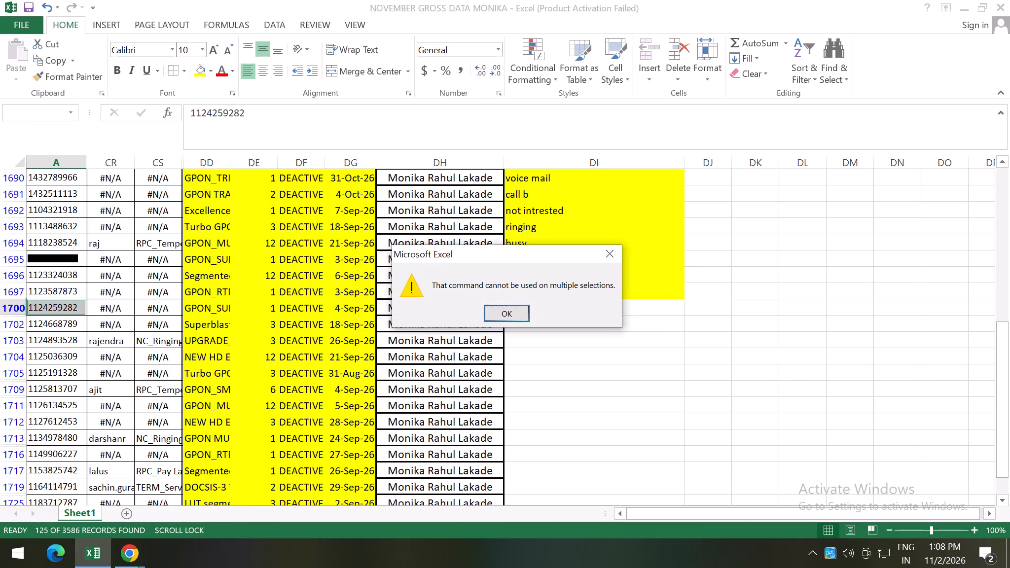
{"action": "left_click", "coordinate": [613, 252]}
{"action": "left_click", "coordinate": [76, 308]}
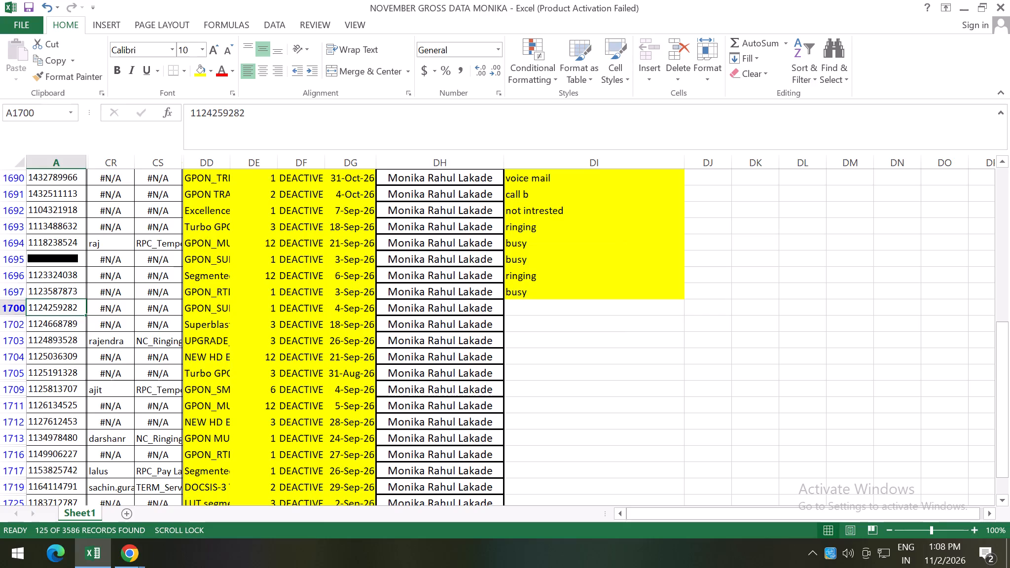
Copy the account number in column A for row 1702 and switch to the OAP user summary page in Chrome.
{"action": "left_click", "coordinate": [76, 331]}
{"action": "key", "text": "ctrl+c"}
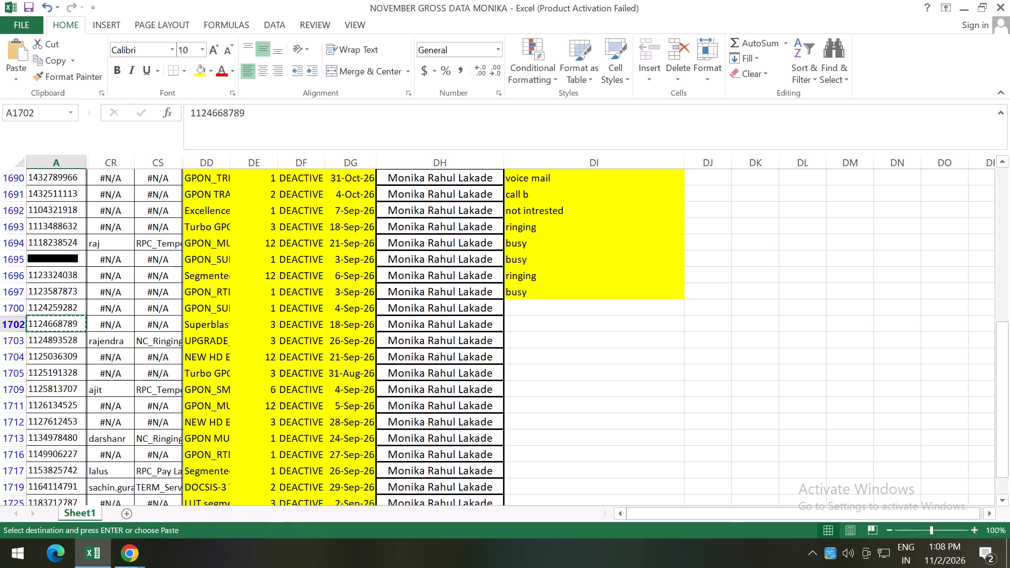
{"action": "left_click", "coordinate": [133, 549]}
{"action": "left_click", "coordinate": [255, 472]}
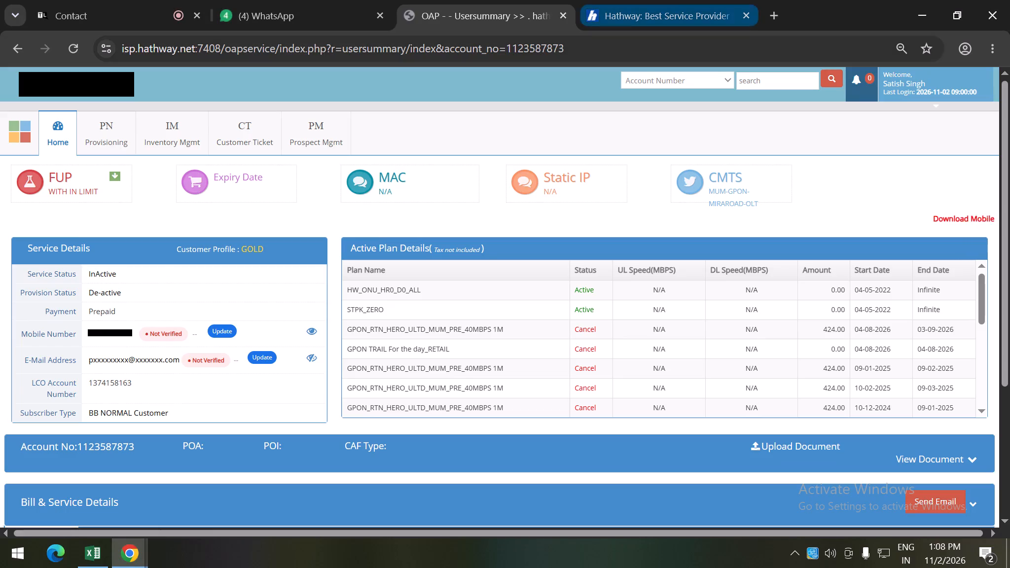
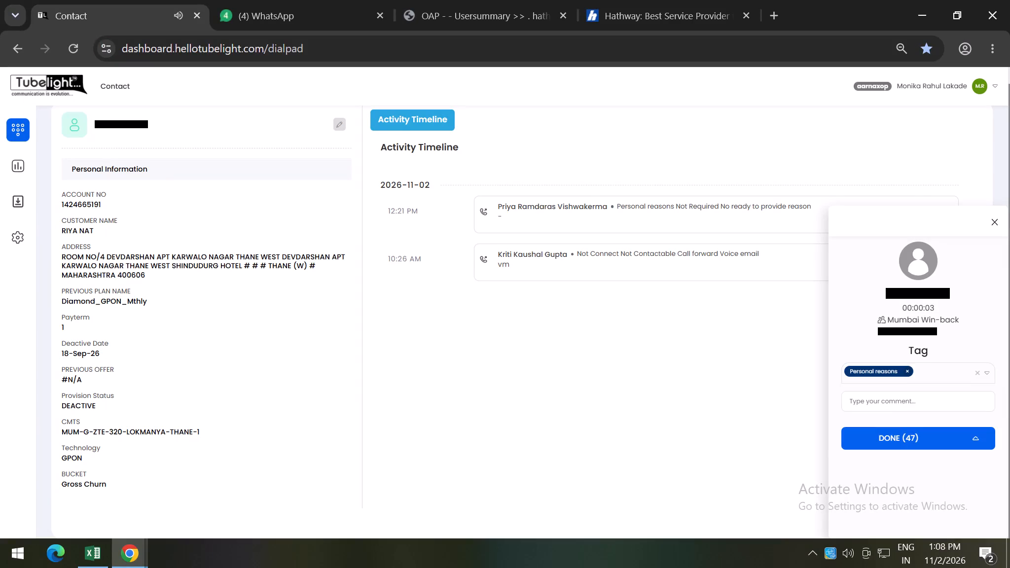
Complete the Mumbai Win-back call's Personal reasons tag with Not Required and No ready to provide reason, and submit the disposition.
{"action": "left_click_drag", "start_coordinate": [939, 352], "coordinate": [929, 378]}
{"action": "left_click_drag", "start_coordinate": [937, 365], "coordinate": [921, 381]}
{"action": "left_click", "coordinate": [895, 425]}
{"action": "left_click_drag", "start_coordinate": [918, 400], "coordinate": [917, 407]}
{"action": "left_click_drag", "start_coordinate": [907, 379], "coordinate": [908, 397]}
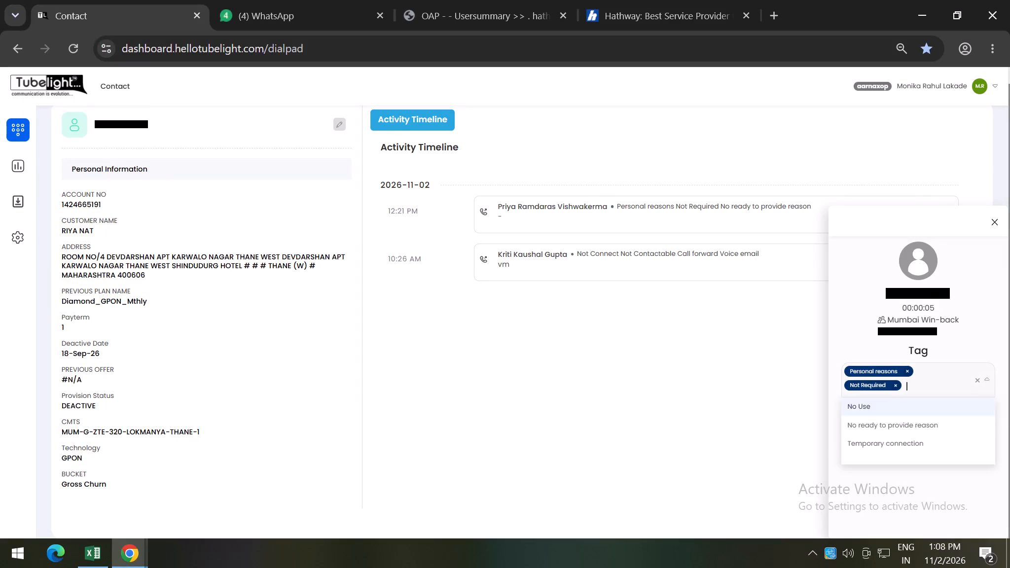
{"action": "left_click", "coordinate": [905, 428]}
{"action": "left_click", "coordinate": [901, 457]}
Switch to the OAP user summary page in Chrome.
{"action": "left_click", "coordinate": [528, 42]}
{"action": "left_click", "coordinate": [492, 18]}
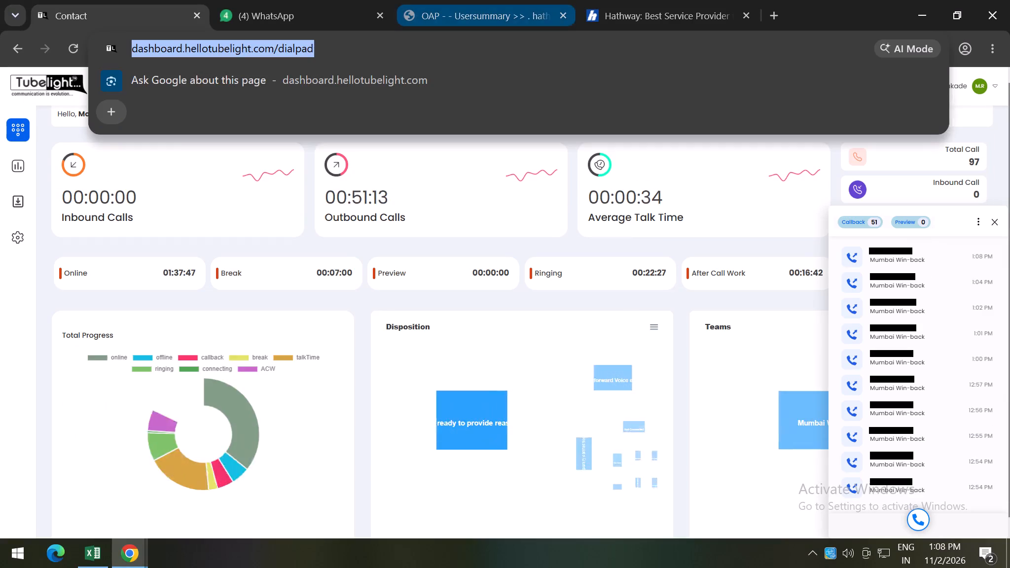
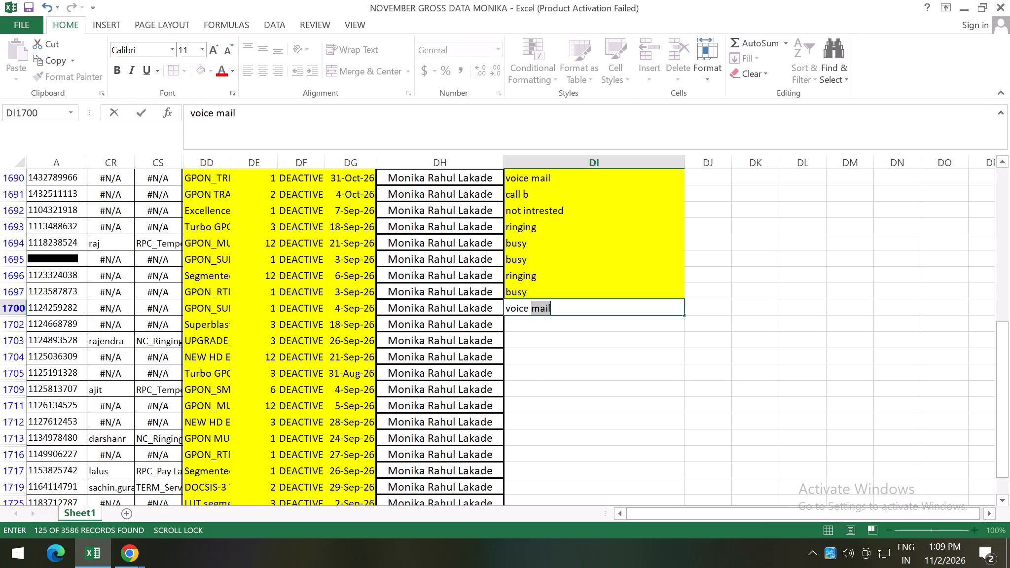
Finish the "voice mail" remark for row 1700 and copy the account number from column A of row 1702.
{"action": "left_click", "coordinate": [526, 323]}
{"action": "left_click", "coordinate": [68, 328]}
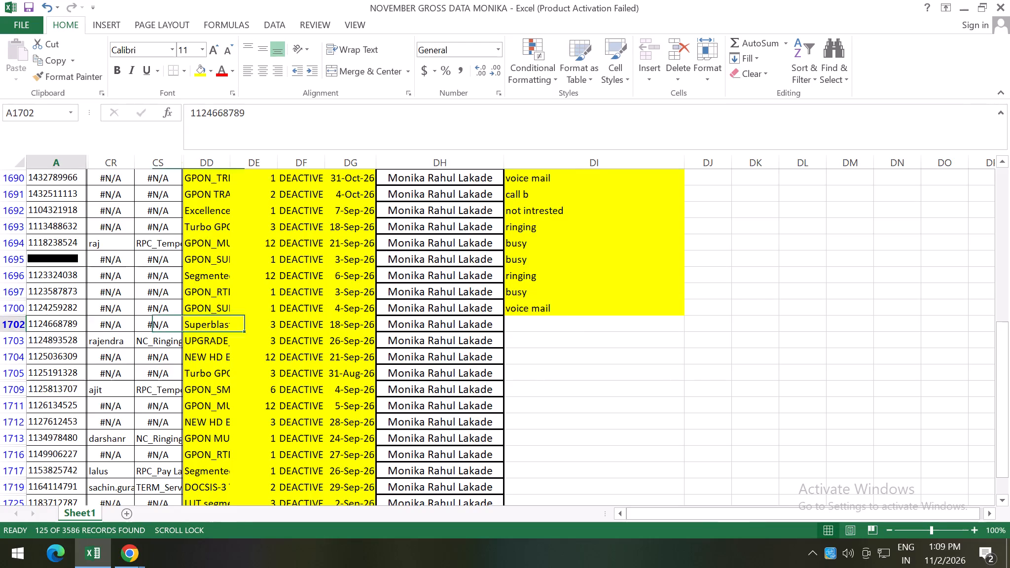
{"action": "key", "text": "ctrl+c"}
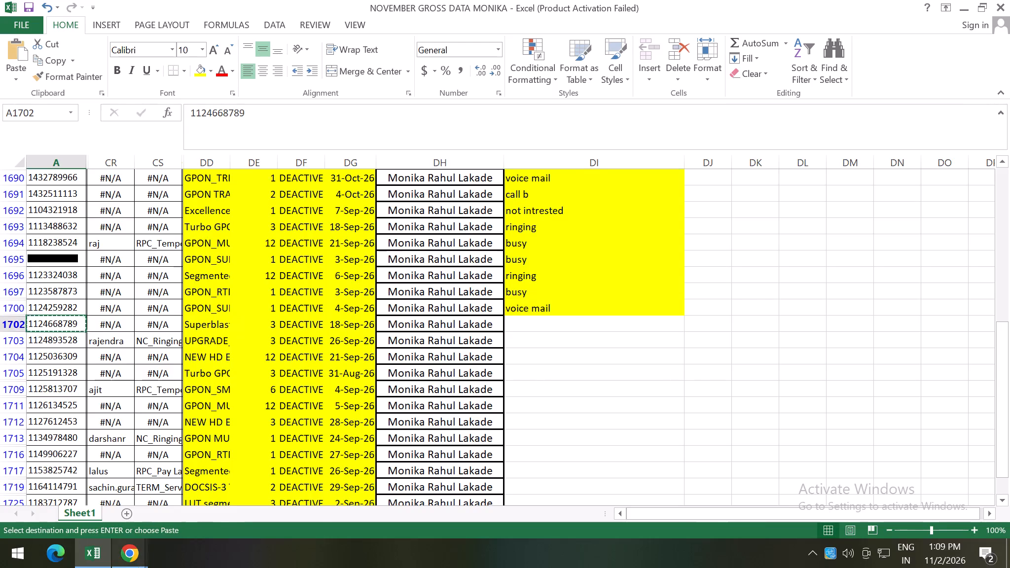
Switch to the Hathway portal in Chrome, look up the copied row 1702 account number, and reveal and copy the customer's mobile number.
{"action": "left_click", "coordinate": [133, 553]}
{"action": "left_click", "coordinate": [191, 502]}
{"action": "left_click", "coordinate": [474, 9]}
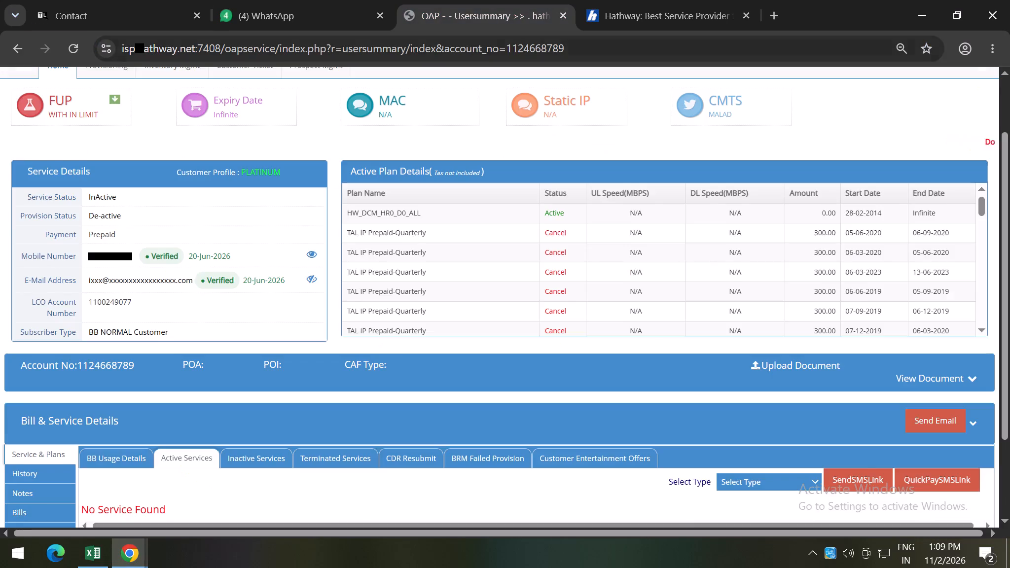
{"action": "scroll", "coordinate": [737, 97], "scroll_direction": "up", "scroll_amount": 4}
{"action": "left_click", "coordinate": [754, 78]}
{"action": "key", "text": "ctrl+v"}
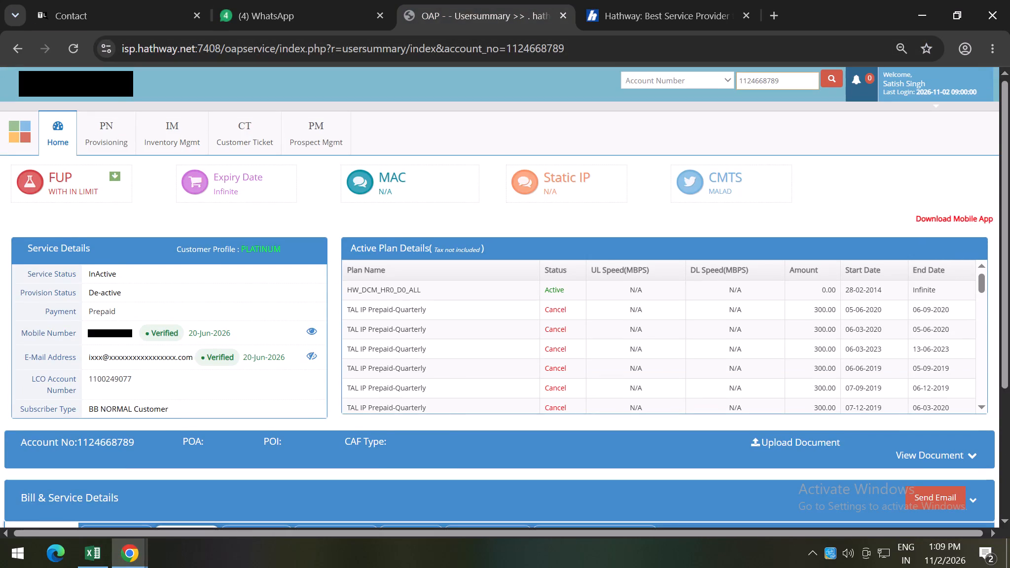
{"action": "left_click", "coordinate": [832, 78]}
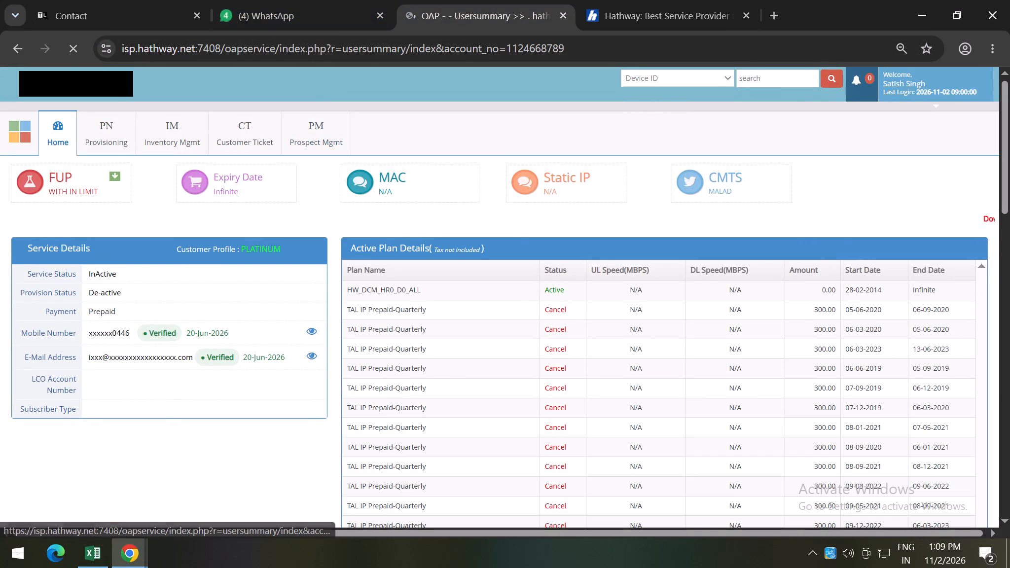
{"action": "left_click", "coordinate": [312, 334]}
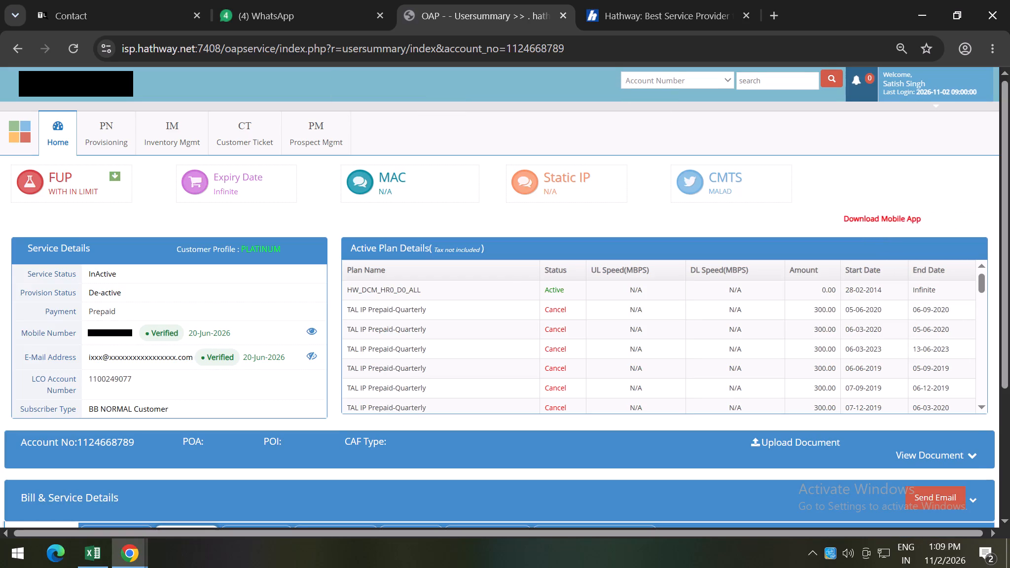
{"action": "double_click", "coordinate": [104, 333]}
{"action": "key", "text": "ctrl+c"}
Switch to the Tubelight dialpad and call the copied mobile number using Mumbai Win-back.
{"action": "left_click", "coordinate": [141, 0]}
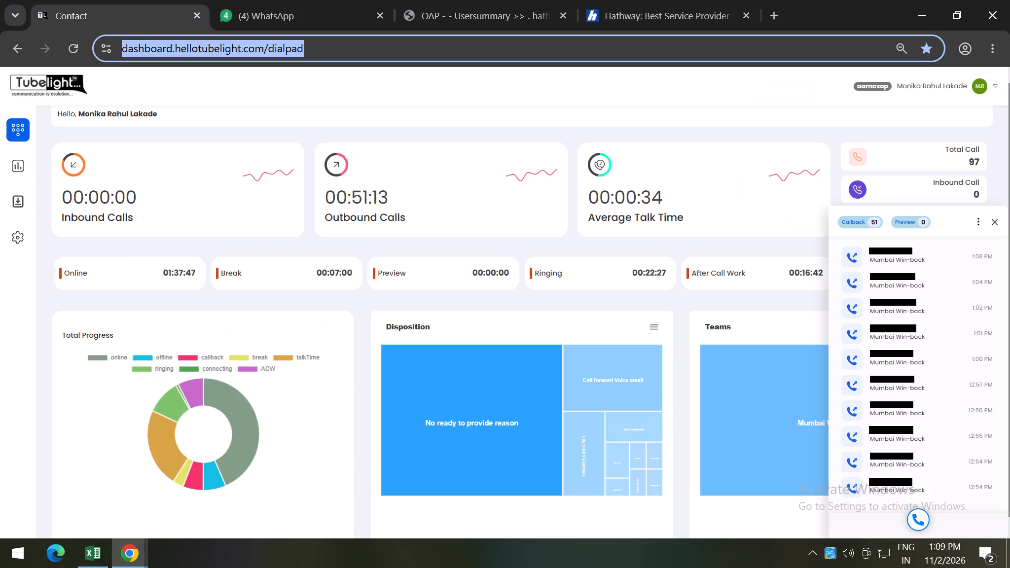
{"action": "left_click", "coordinate": [919, 526]}
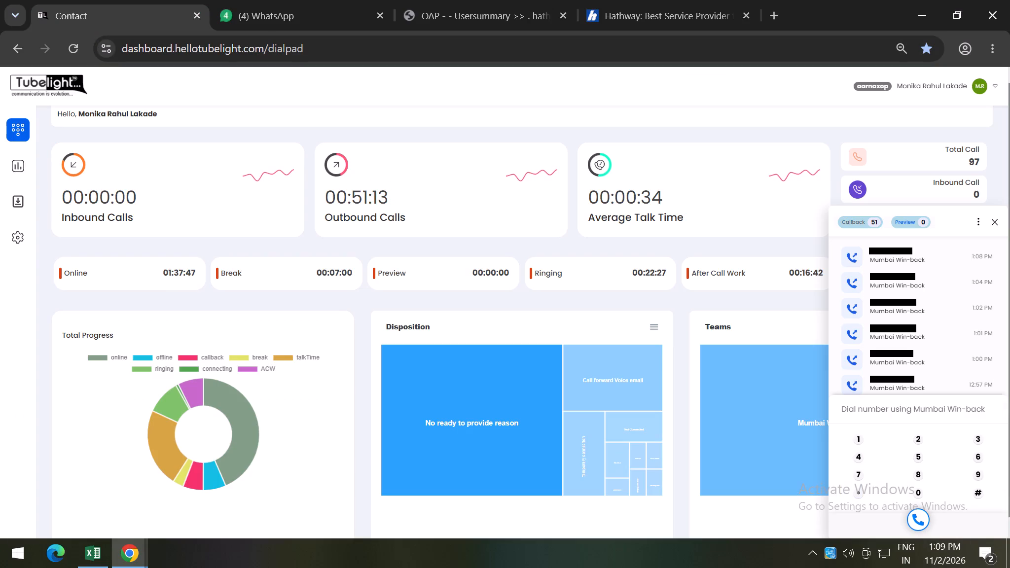
{"action": "left_click", "coordinate": [915, 416]}
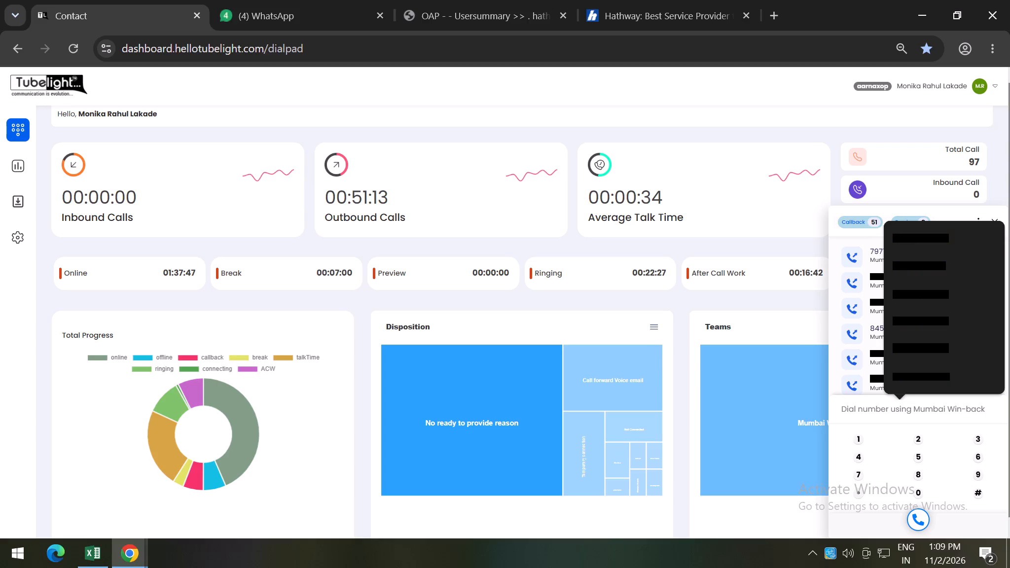
{"action": "key", "text": "ctrl+v"}
{"action": "left_click", "coordinate": [924, 519]}
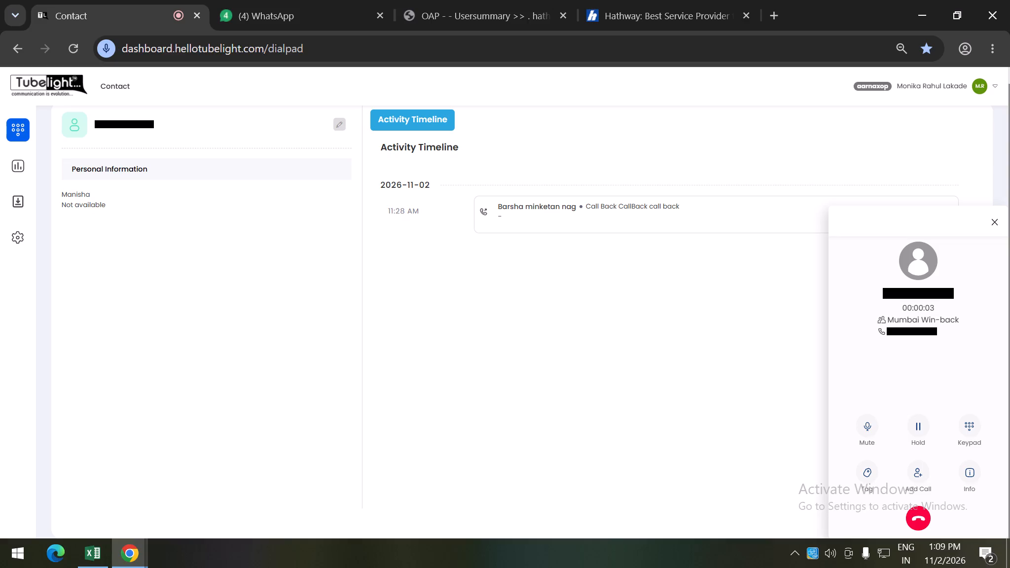
End the call, tag it "Personal reasons", "Not Required" and "No ready to provide reason", and submit the tags.
{"action": "left_click", "coordinate": [910, 515]}
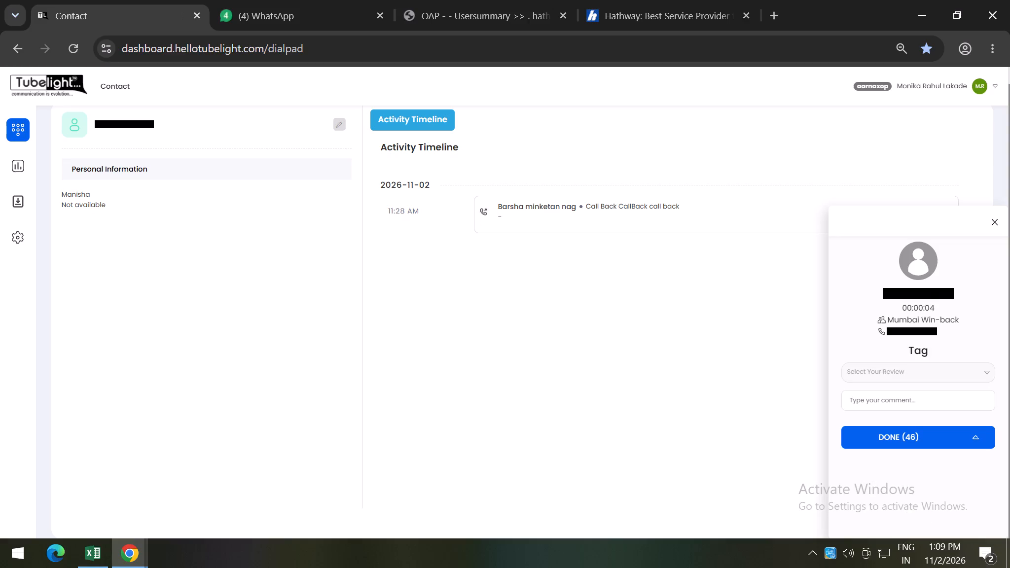
{"action": "left_click", "coordinate": [880, 374]}
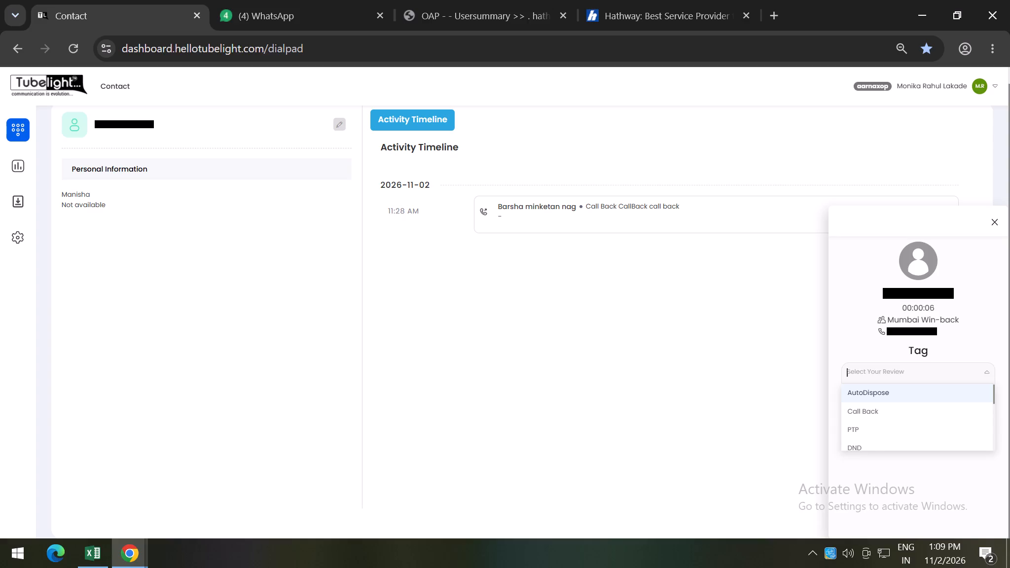
{"action": "scroll", "coordinate": [901, 425], "scroll_direction": "down", "scroll_amount": 1}
{"action": "left_click", "coordinate": [901, 422]}
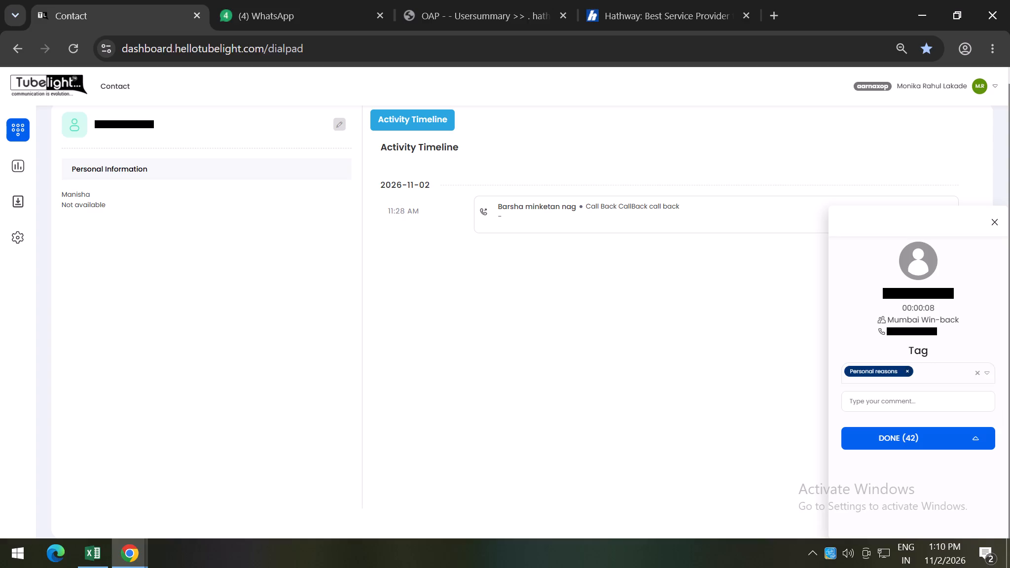
{"action": "left_click", "coordinate": [915, 378]}
{"action": "left_click_drag", "start_coordinate": [866, 432], "coordinate": [873, 427]}
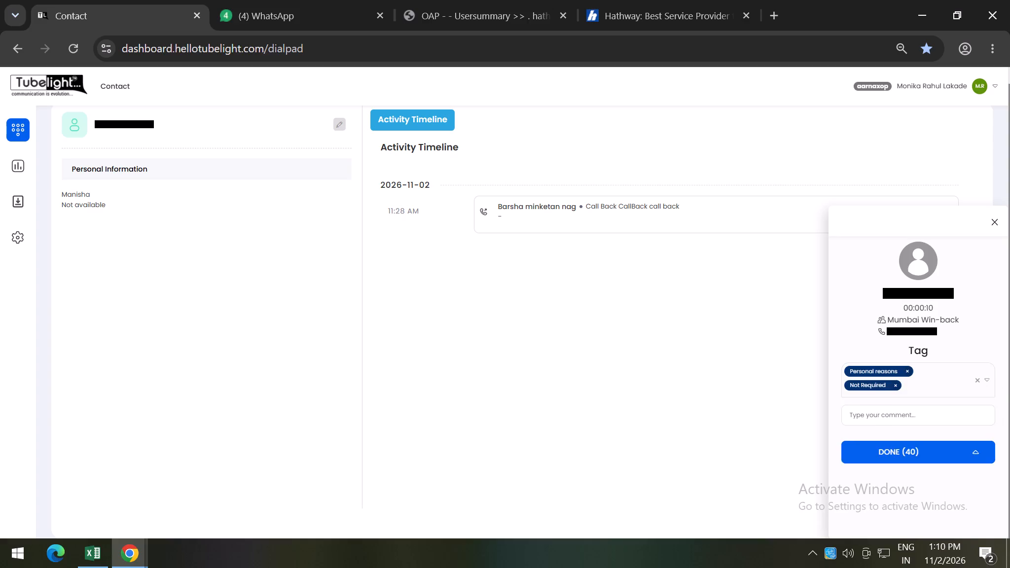
{"action": "left_click", "coordinate": [945, 367]}
{"action": "left_click", "coordinate": [925, 421]}
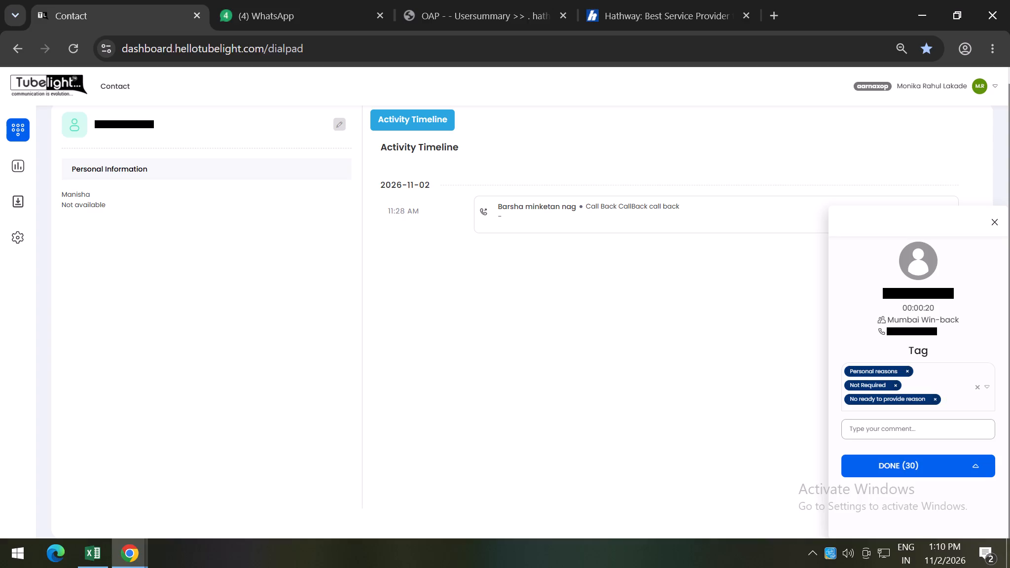
{"action": "left_click", "coordinate": [892, 467]}
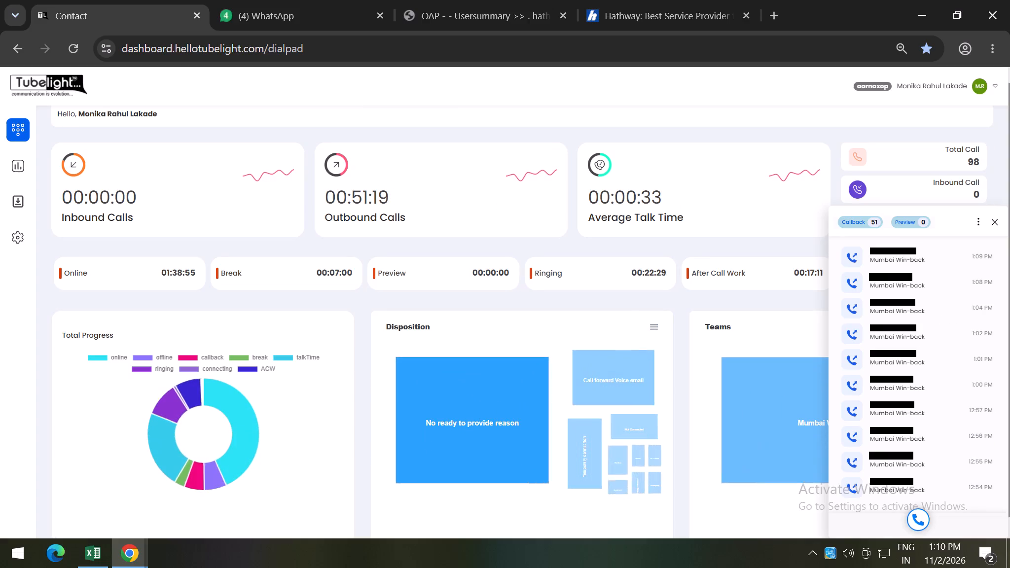
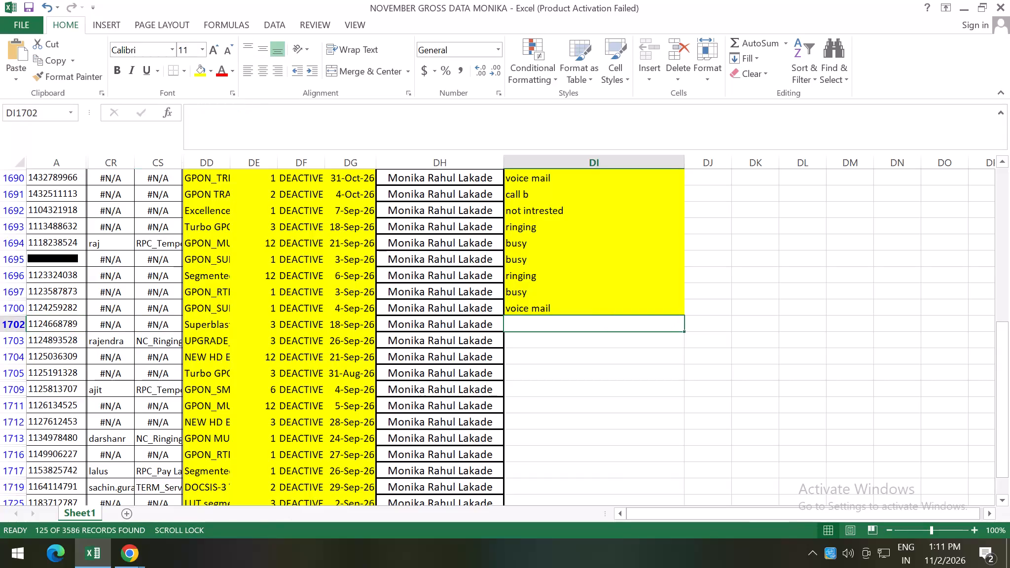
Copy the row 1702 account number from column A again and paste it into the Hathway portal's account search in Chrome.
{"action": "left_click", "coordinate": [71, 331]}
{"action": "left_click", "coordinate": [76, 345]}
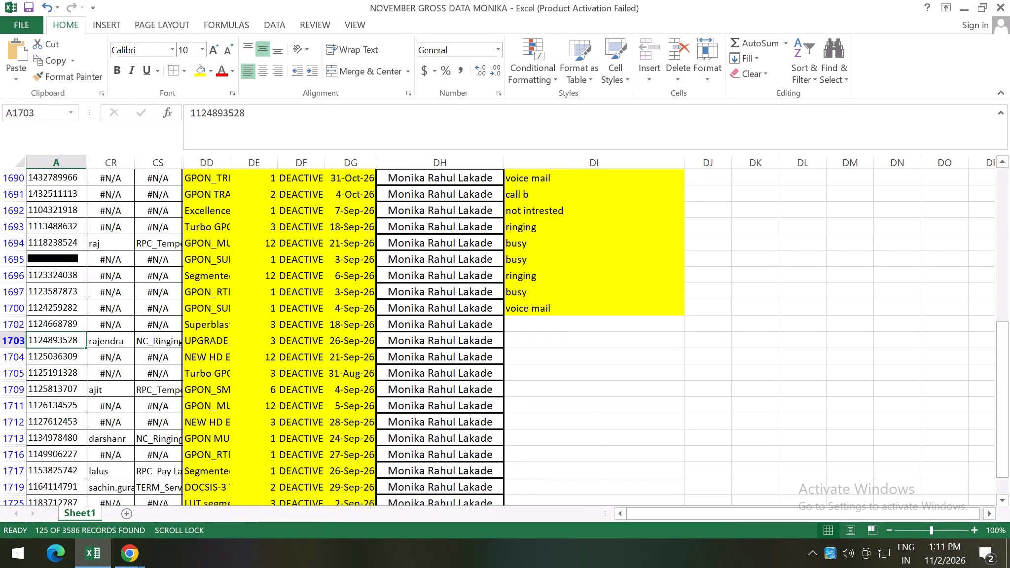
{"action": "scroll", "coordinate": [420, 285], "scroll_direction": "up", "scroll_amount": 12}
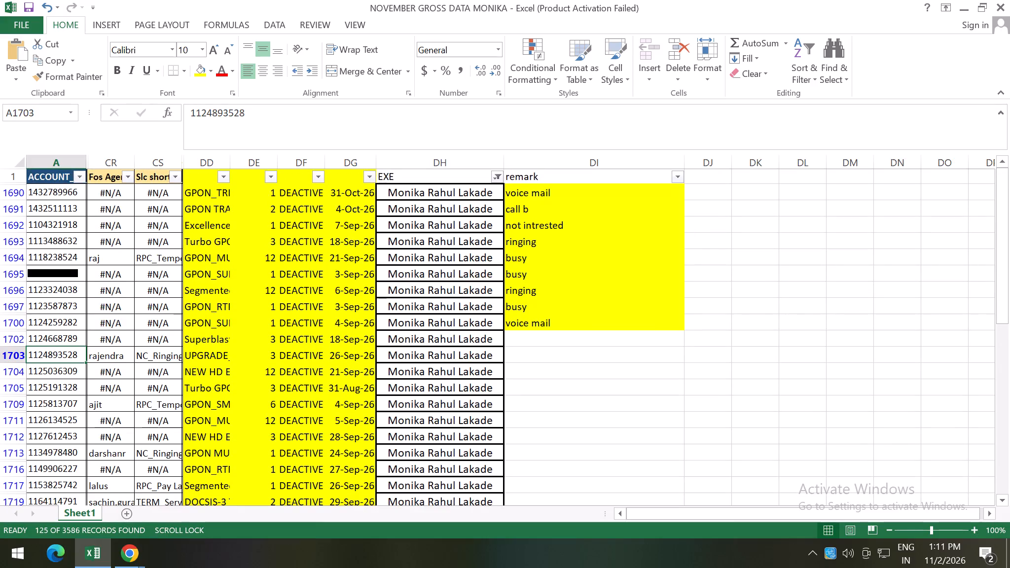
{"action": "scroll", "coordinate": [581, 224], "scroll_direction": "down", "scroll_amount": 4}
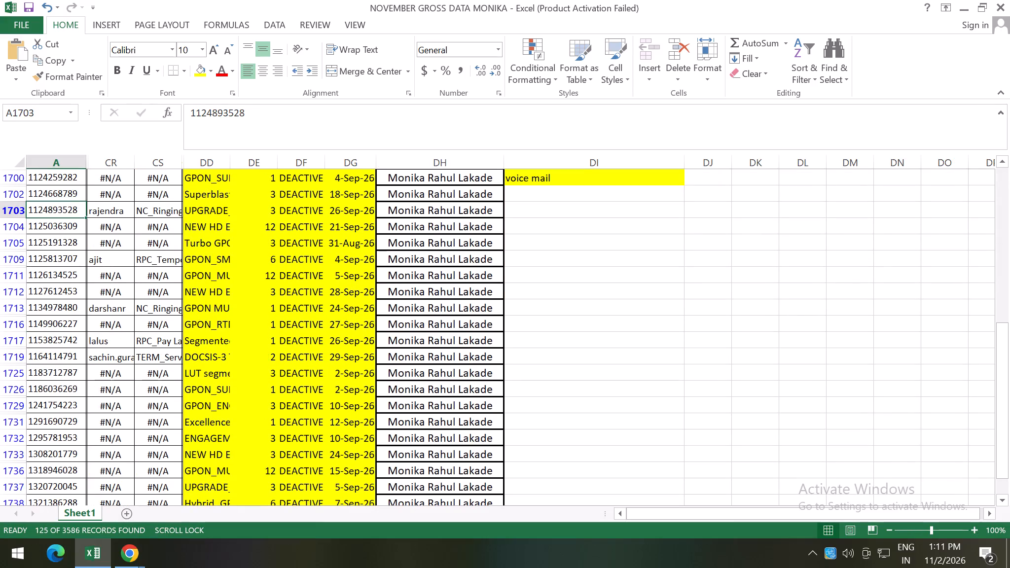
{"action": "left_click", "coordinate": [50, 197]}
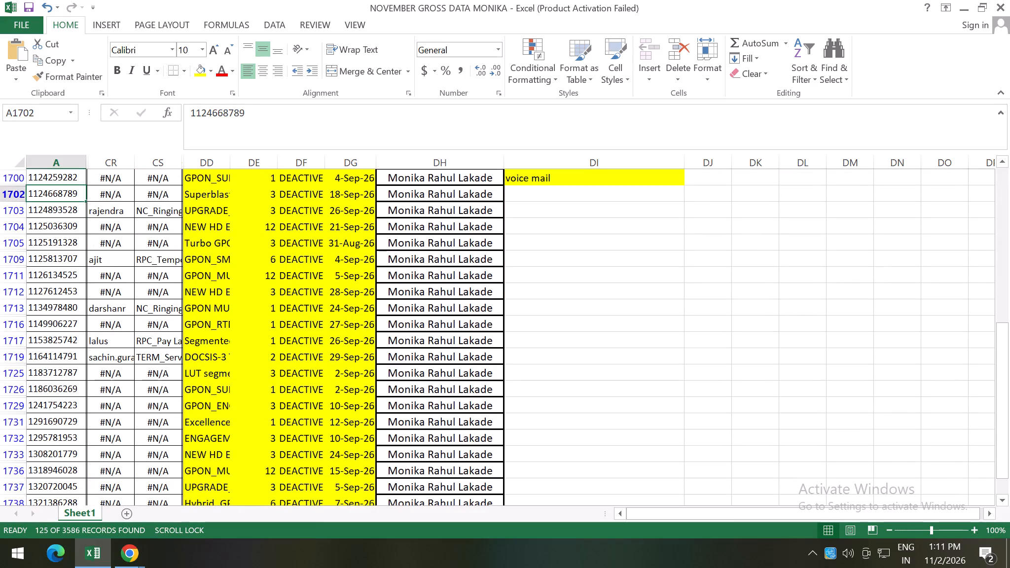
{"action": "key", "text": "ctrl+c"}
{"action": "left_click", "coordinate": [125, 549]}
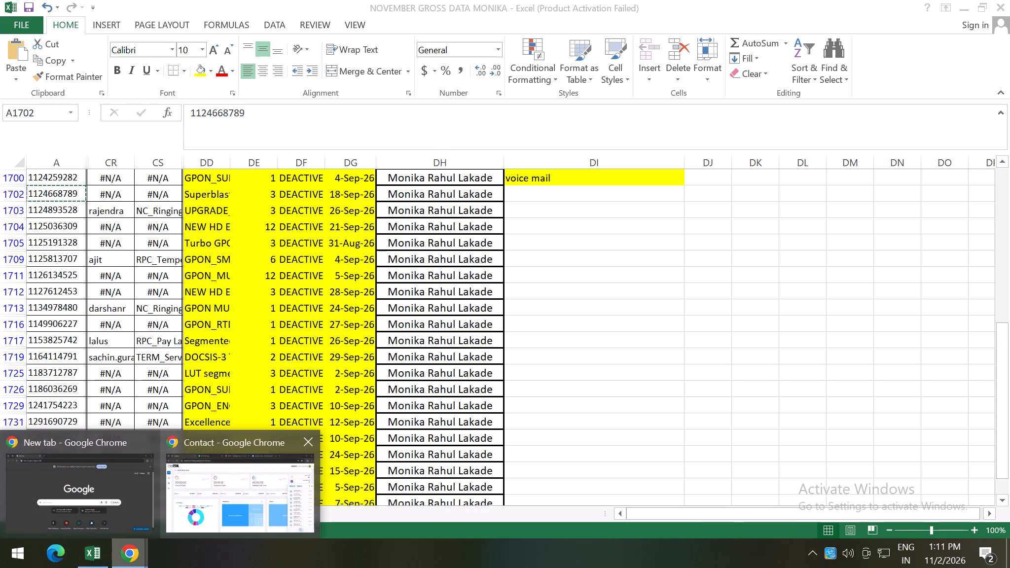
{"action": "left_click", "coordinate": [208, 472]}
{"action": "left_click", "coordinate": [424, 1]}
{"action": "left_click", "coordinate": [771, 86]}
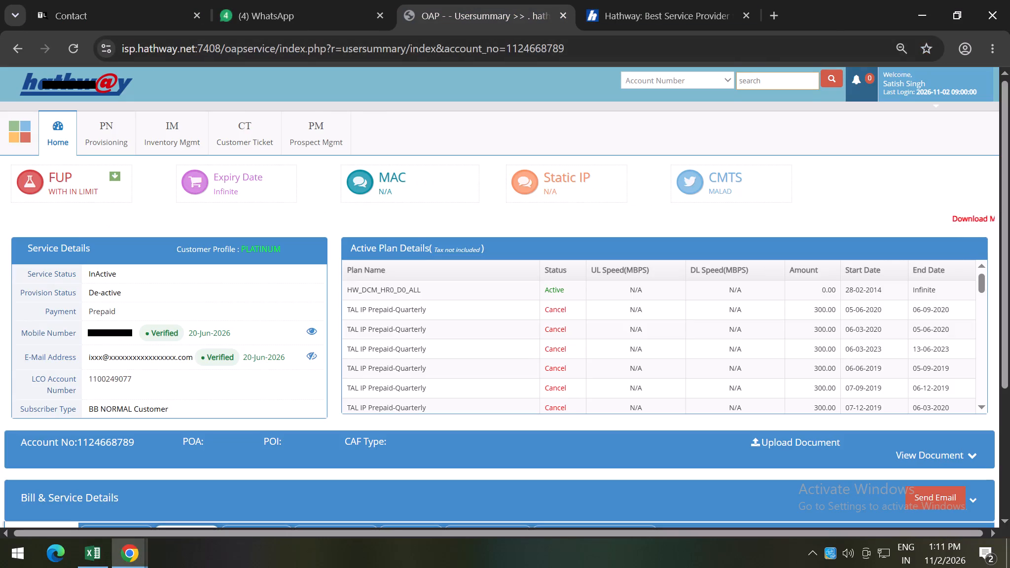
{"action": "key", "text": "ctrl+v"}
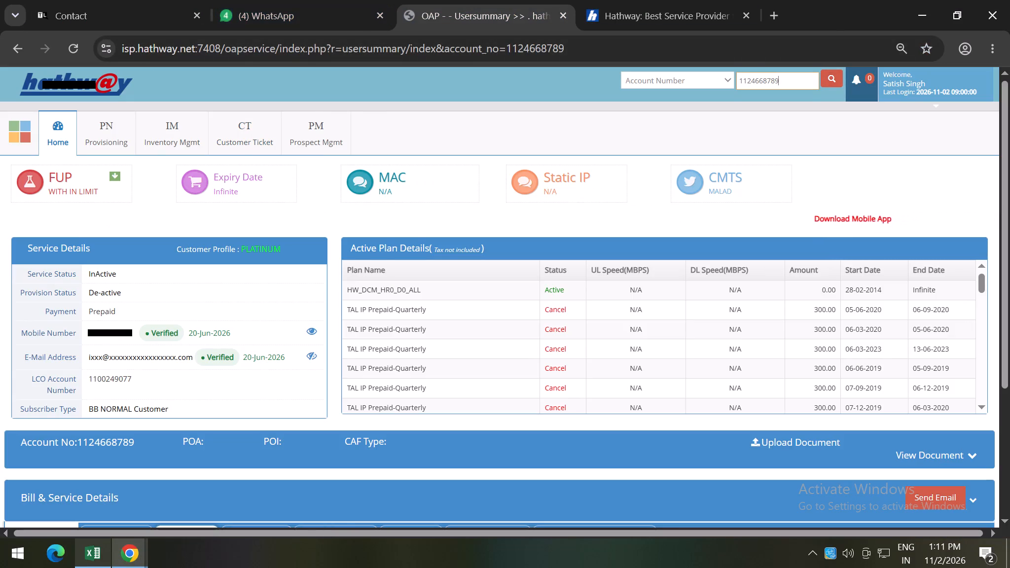
Switch back to the November workbook in Excel and enter the remark "ringing" for row 1702 in column DI.
{"action": "left_click", "coordinate": [85, 553]}
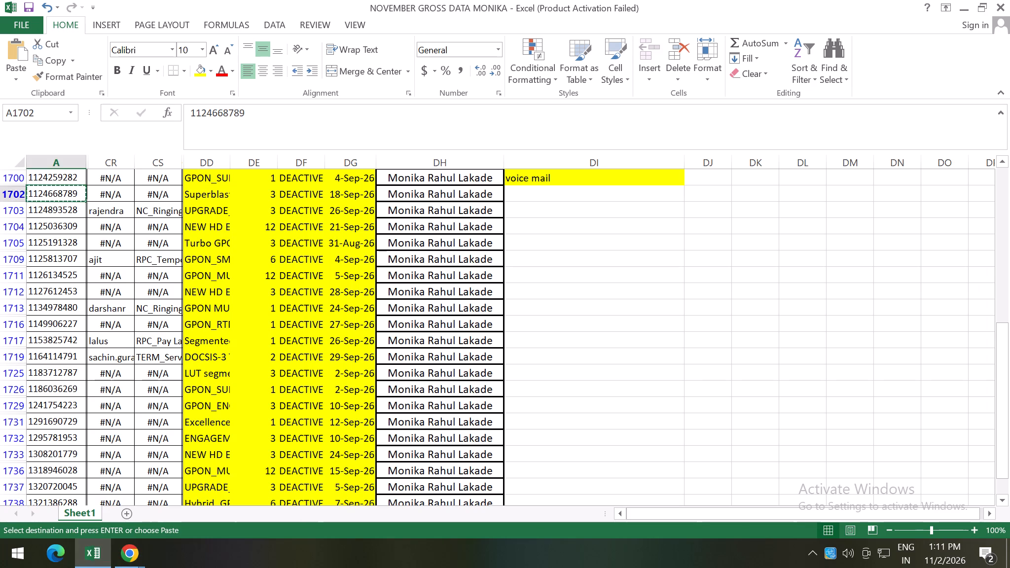
{"action": "left_click", "coordinate": [525, 197]}
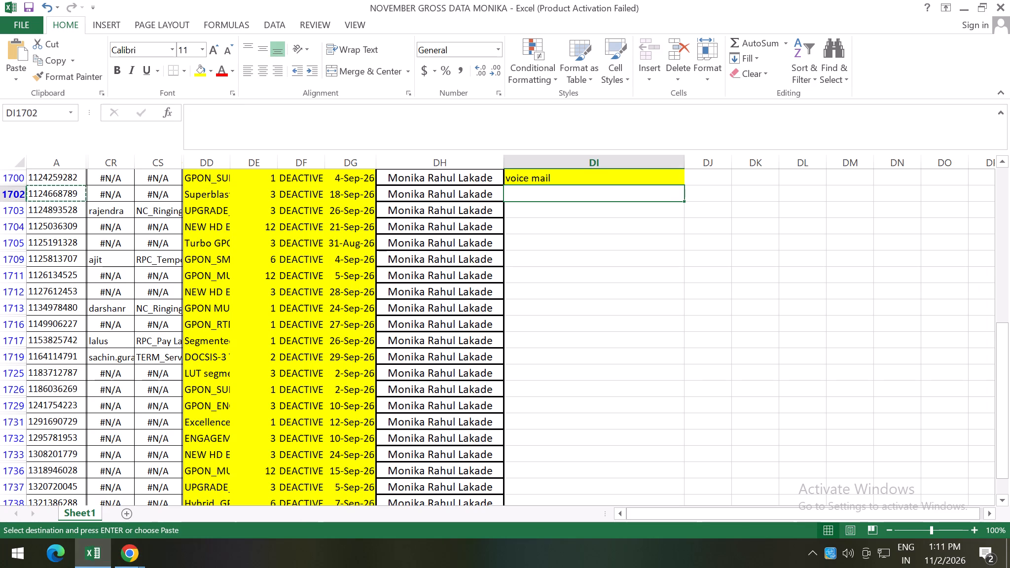
{"action": "type", "text": "ringing"}
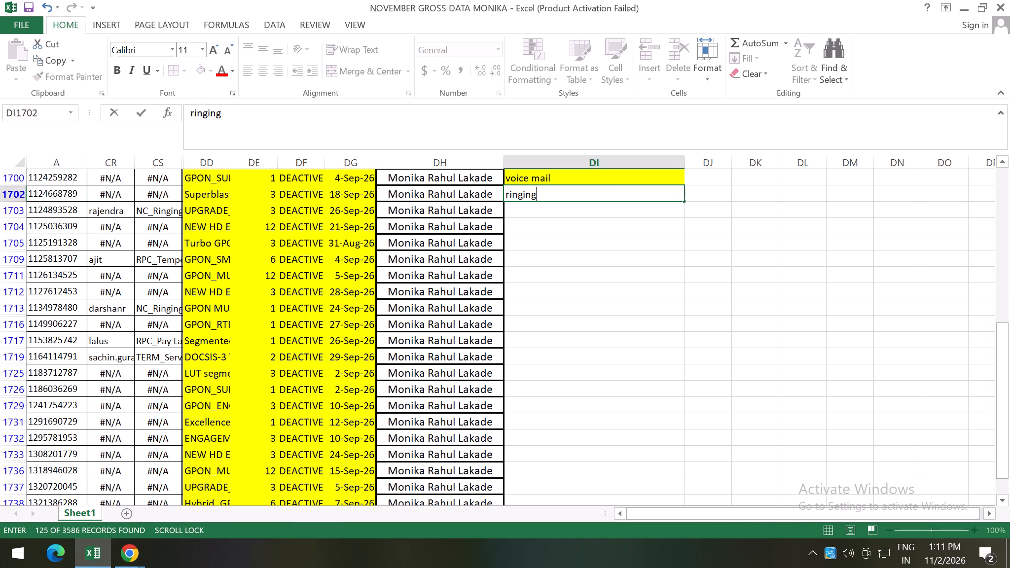
{"action": "left_click", "coordinate": [535, 211]}
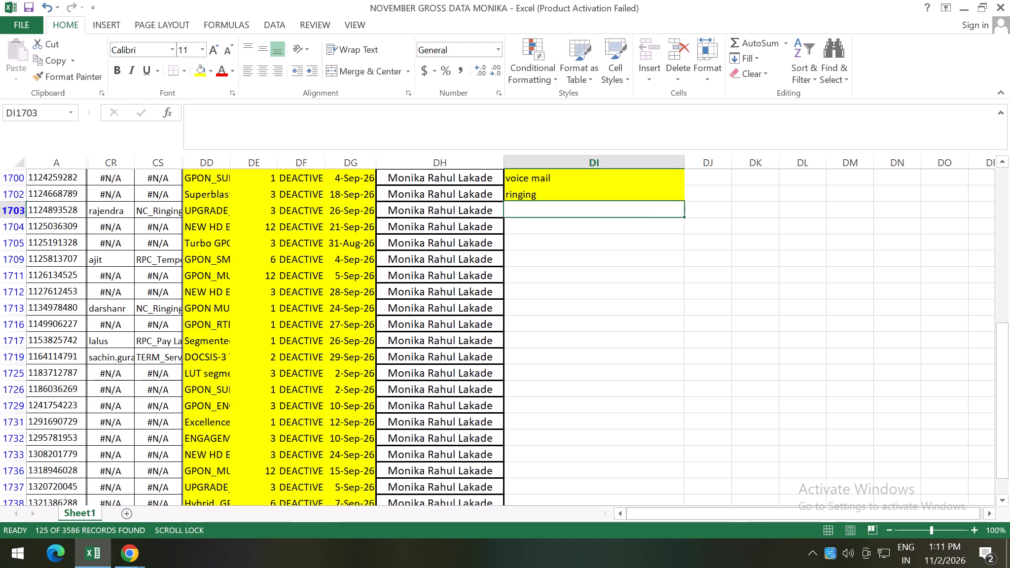
Copy the account number from column A of row 1703 and look it up in the Hathway portal in Chrome, replacing the leftover search entry.
{"action": "left_click", "coordinate": [57, 210]}
{"action": "key", "text": "ctrl+c"}
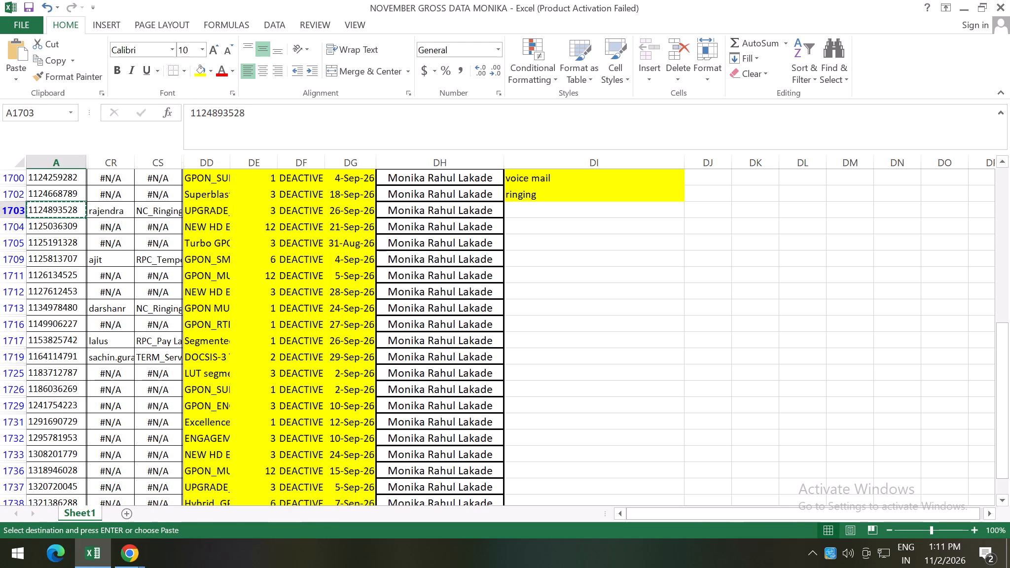
{"action": "left_click", "coordinate": [129, 557]}
{"action": "left_click", "coordinate": [273, 495]}
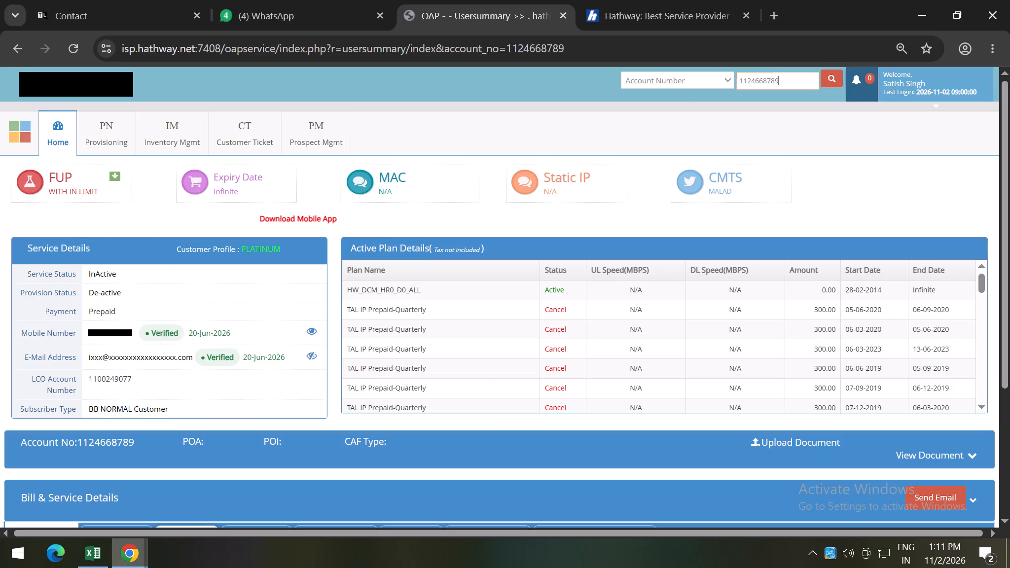
{"action": "left_click", "coordinate": [789, 84]}
{"action": "key", "text": "BackSpace"}
{"action": "key", "text": "BackSpace"}
{"action": "key", "text": "BackSpace"}
{"action": "key", "text": "BackSpace"}
{"action": "key", "text": "BackSpace"}
{"action": "key", "text": "BackSpace"}
{"action": "key", "text": "BackSpace"}
{"action": "key", "text": "BackSpace"}
{"action": "key", "text": "BackSpace"}
{"action": "key", "text": "BackSpace"}
{"action": "key", "text": "BackSpace"}
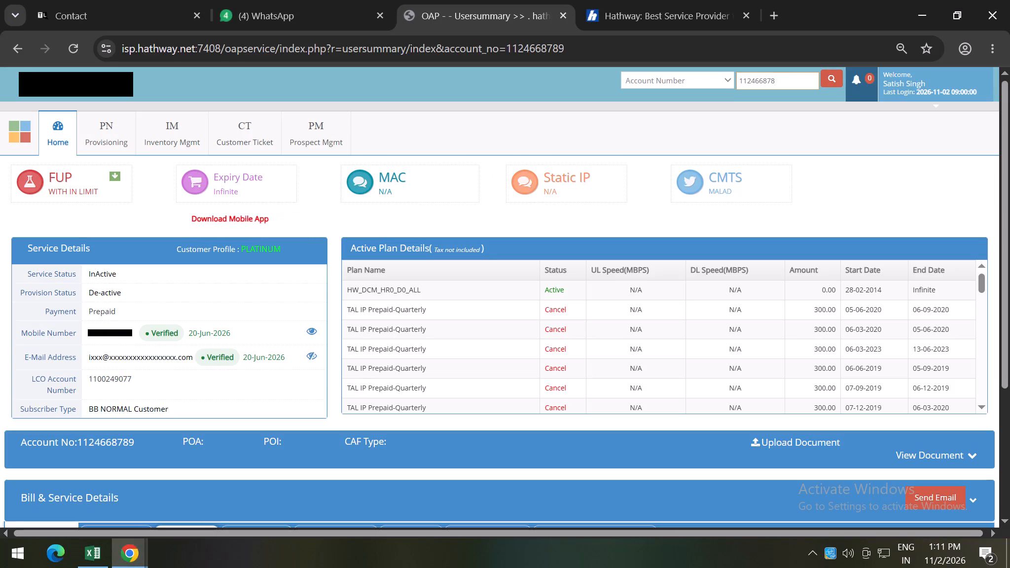
{"action": "left_click", "coordinate": [744, 75]}
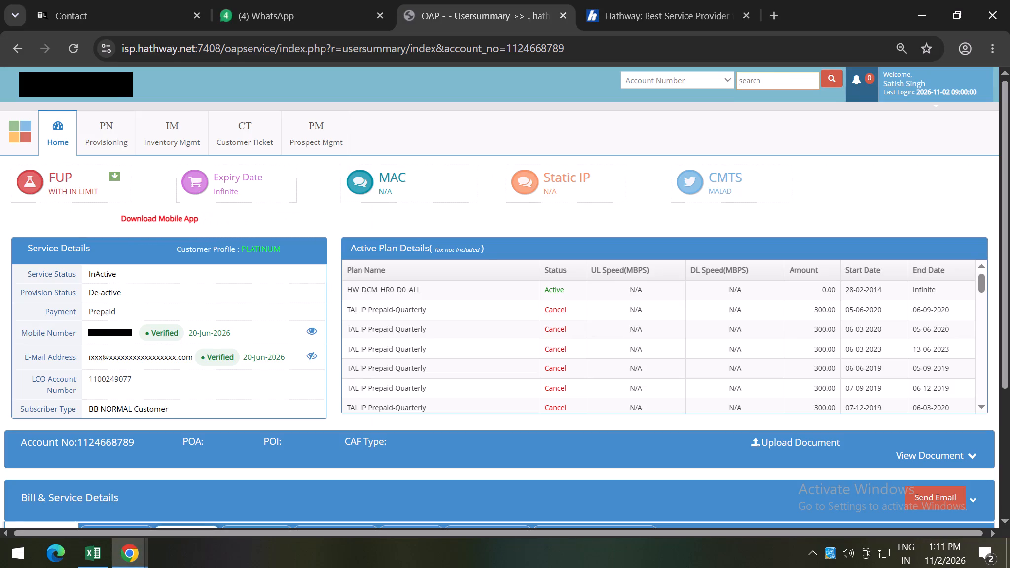
{"action": "key", "text": "ctrl+v"}
{"action": "left_click", "coordinate": [833, 79]}
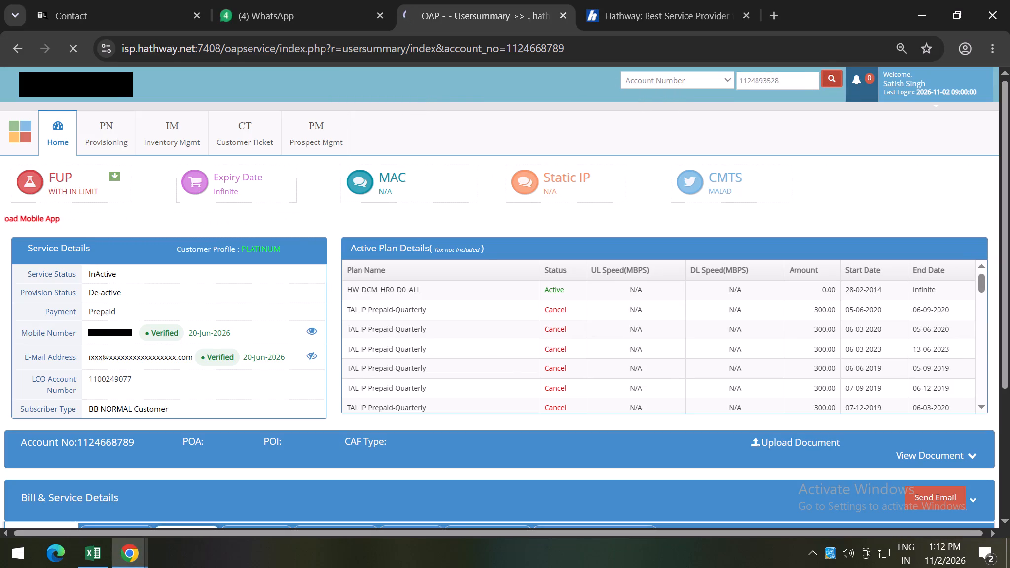
Reveal the customer's masked mobile number in Service Details and copy it.
{"action": "left_click", "coordinate": [308, 336]}
{"action": "double_click", "coordinate": [124, 333]}
{"action": "key", "text": "ctrl+c"}
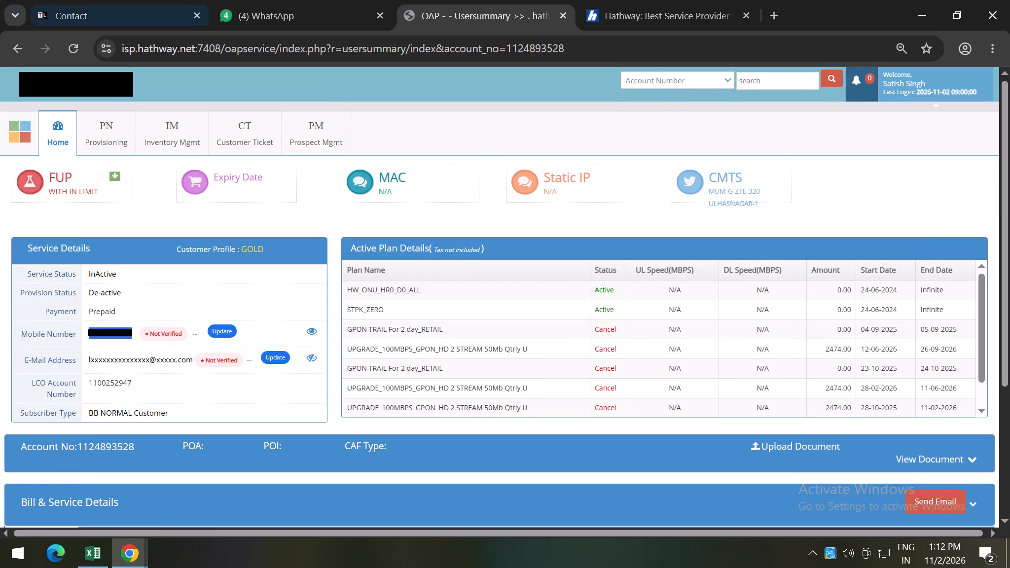
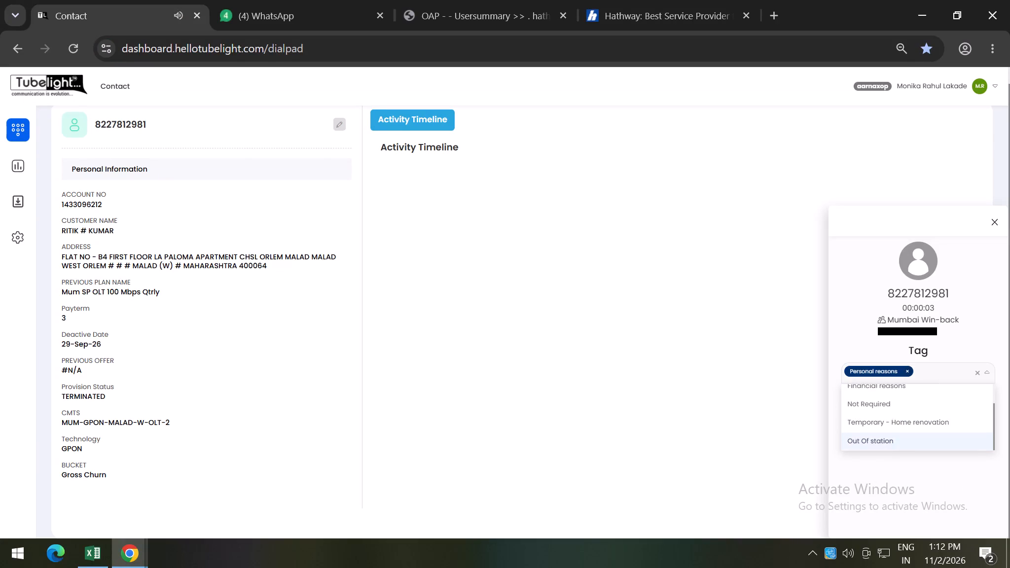
Add the Temporary - Home renovation sub-reason after the Personal reasons tag on the current Mumbai Win-back call.
{"action": "scroll", "coordinate": [883, 425], "scroll_direction": "up", "scroll_amount": 2}
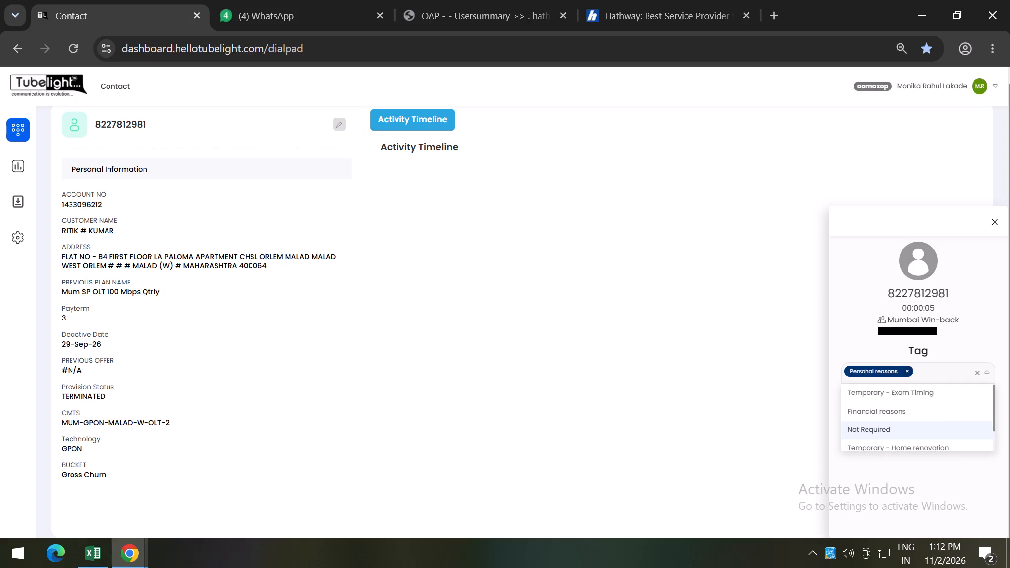
{"action": "scroll", "coordinate": [892, 450], "scroll_direction": "down", "scroll_amount": 2}
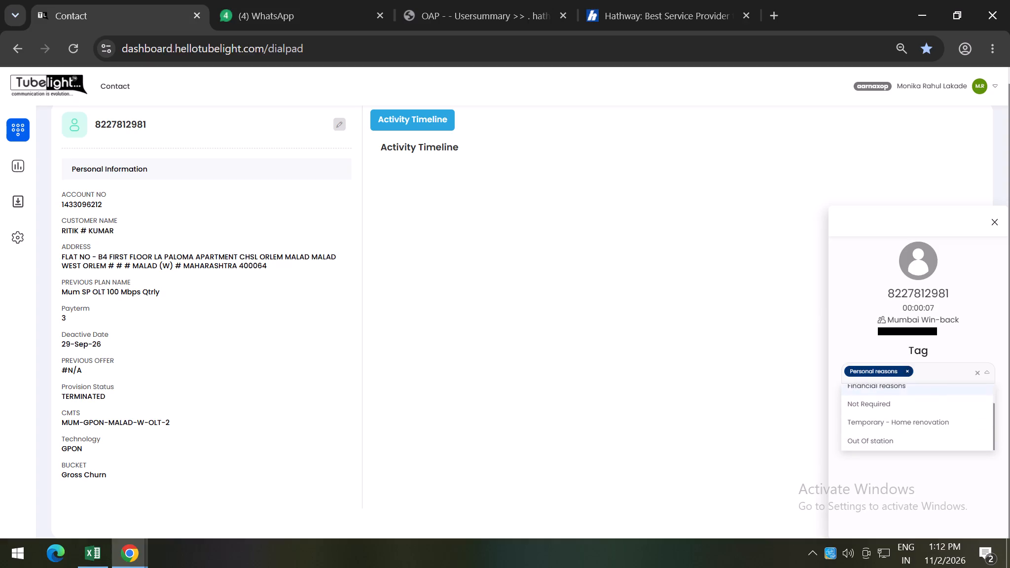
{"action": "left_click", "coordinate": [913, 383]}
{"action": "left_click", "coordinate": [927, 363]}
{"action": "scroll", "coordinate": [886, 416], "scroll_direction": "up", "scroll_amount": 2}
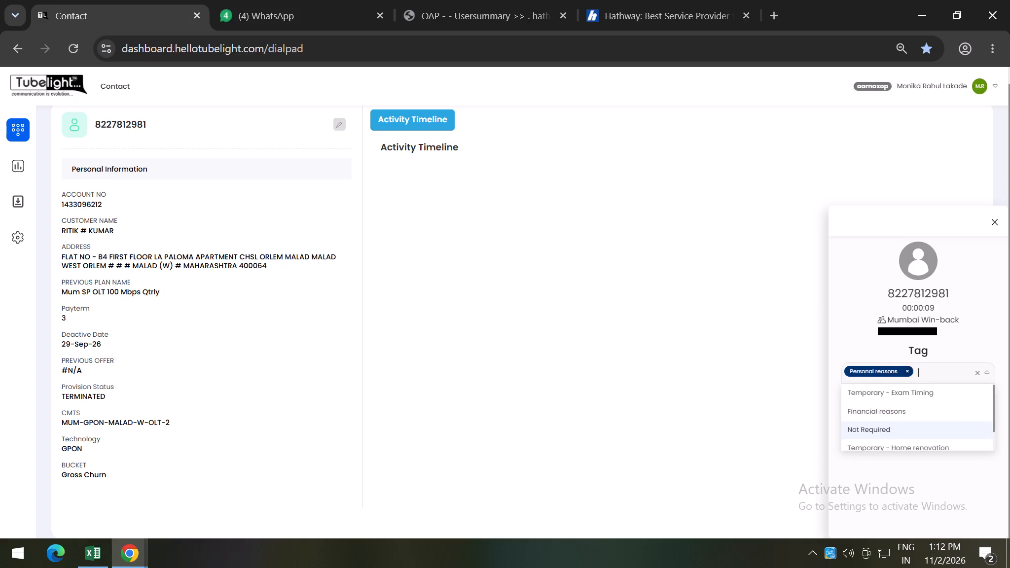
{"action": "scroll", "coordinate": [885, 422], "scroll_direction": "down", "scroll_amount": 1}
{"action": "left_click", "coordinate": [885, 422]}
{"action": "left_click_drag", "start_coordinate": [957, 389], "coordinate": [956, 394]}
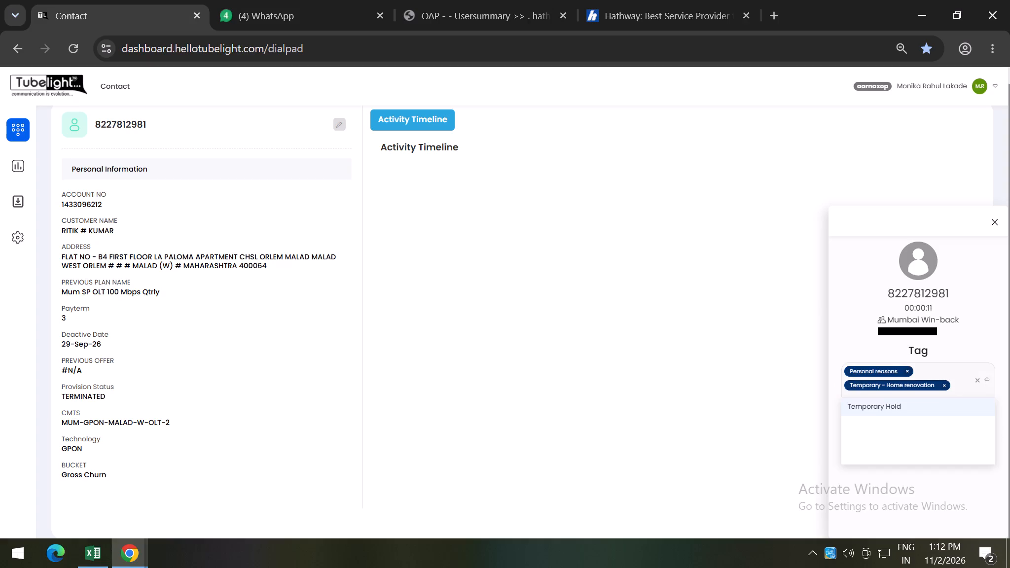
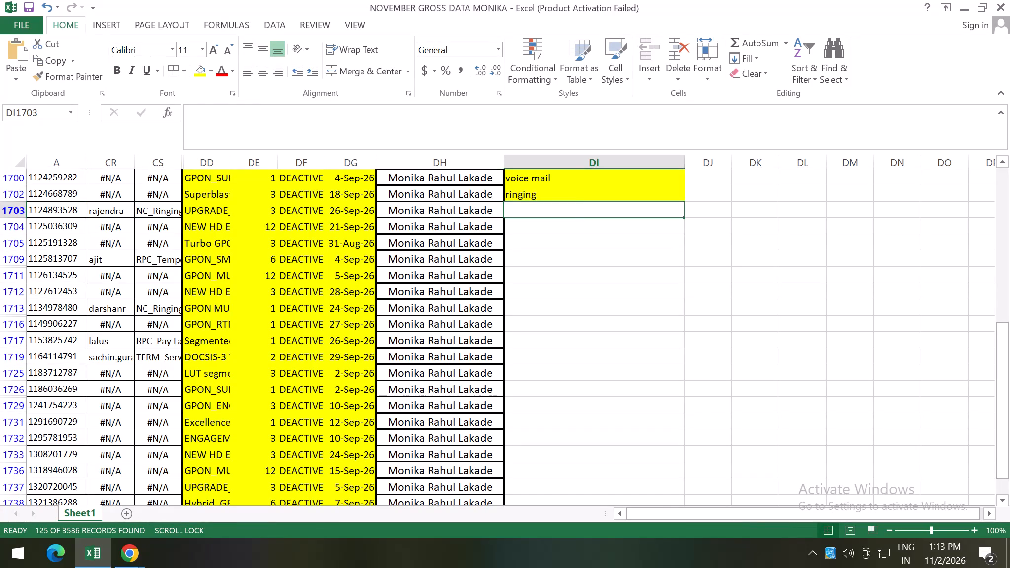
Look up row 1703's account number in the Hathway OAP portal, reveal the customer's mobile number, and copy it.
{"action": "key", "text": "ctrl+c"}
{"action": "left_click", "coordinate": [138, 557]}
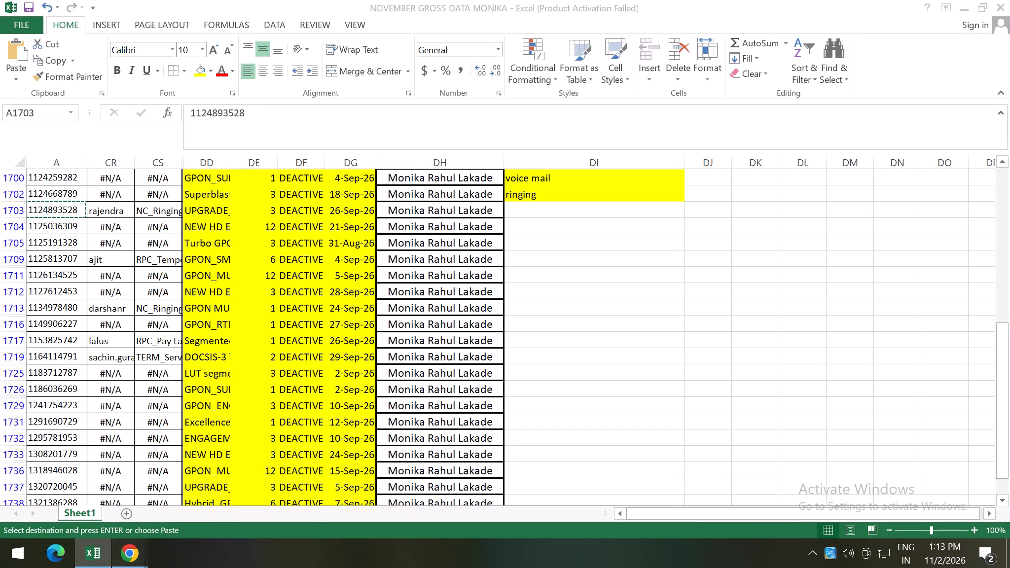
{"action": "left_click", "coordinate": [196, 500]}
{"action": "left_click", "coordinate": [487, 0]}
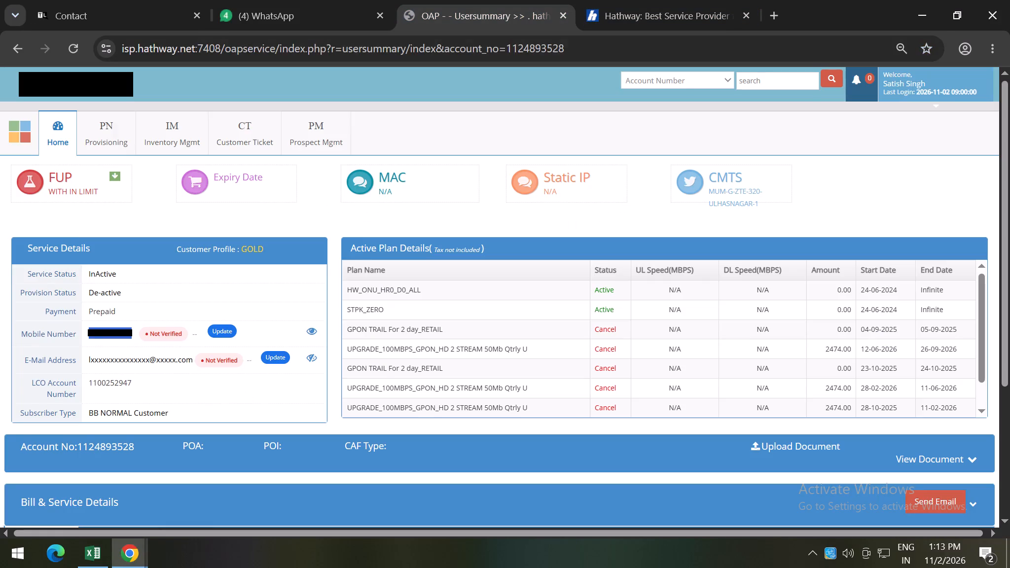
{"action": "left_click", "coordinate": [748, 80]}
{"action": "key", "text": "ctrl+v"}
{"action": "left_click", "coordinate": [836, 85]}
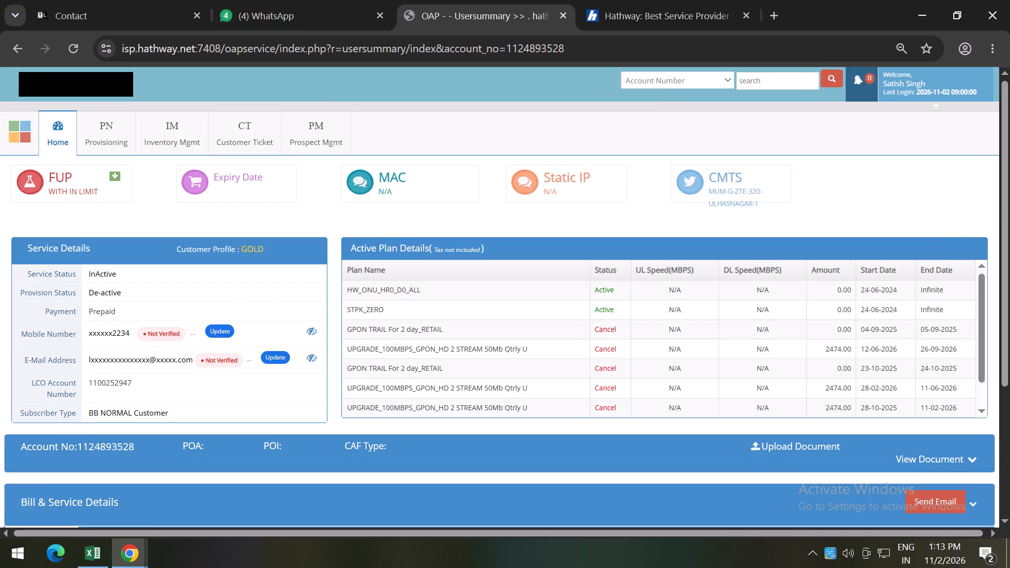
{"action": "left_click", "coordinate": [315, 329]}
{"action": "double_click", "coordinate": [118, 332]}
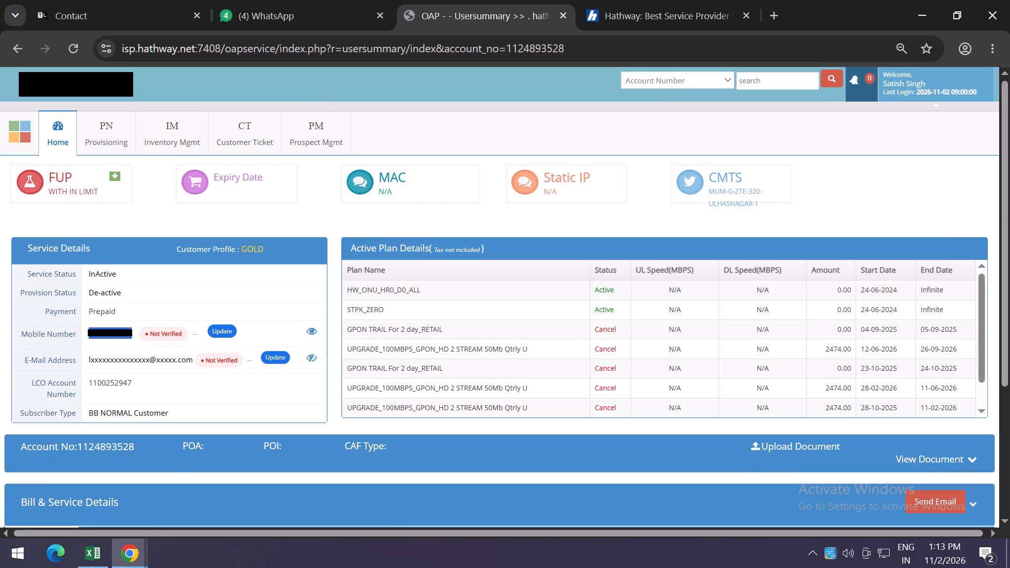
{"action": "key", "text": "ctrl+c"}
Dial the copied mobile number from the Tubelight dialpad, and end the call.
{"action": "left_click", "coordinate": [52, 0]}
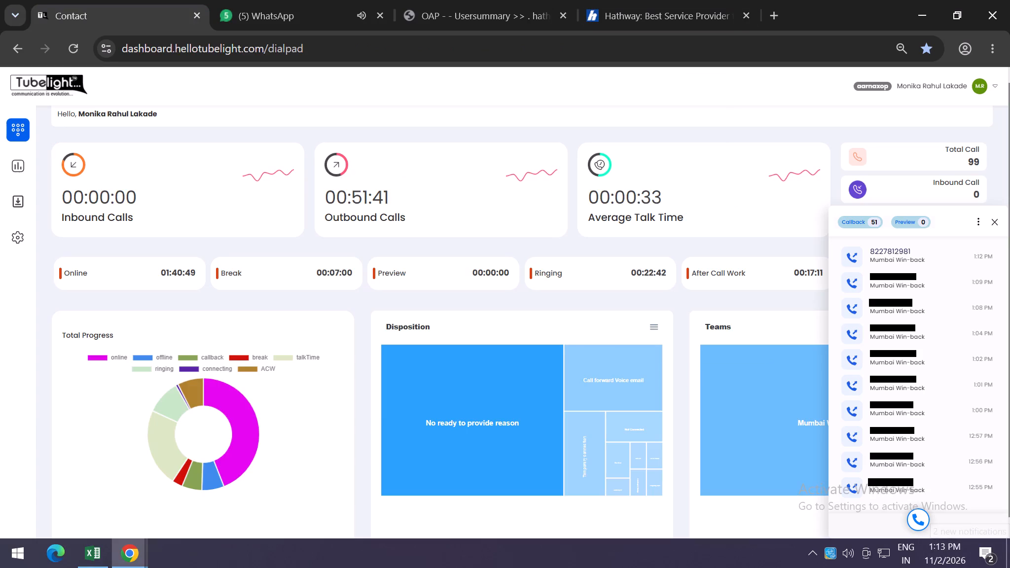
{"action": "left_click", "coordinate": [916, 518]}
{"action": "left_click", "coordinate": [914, 412]}
{"action": "key", "text": "ctrl+v"}
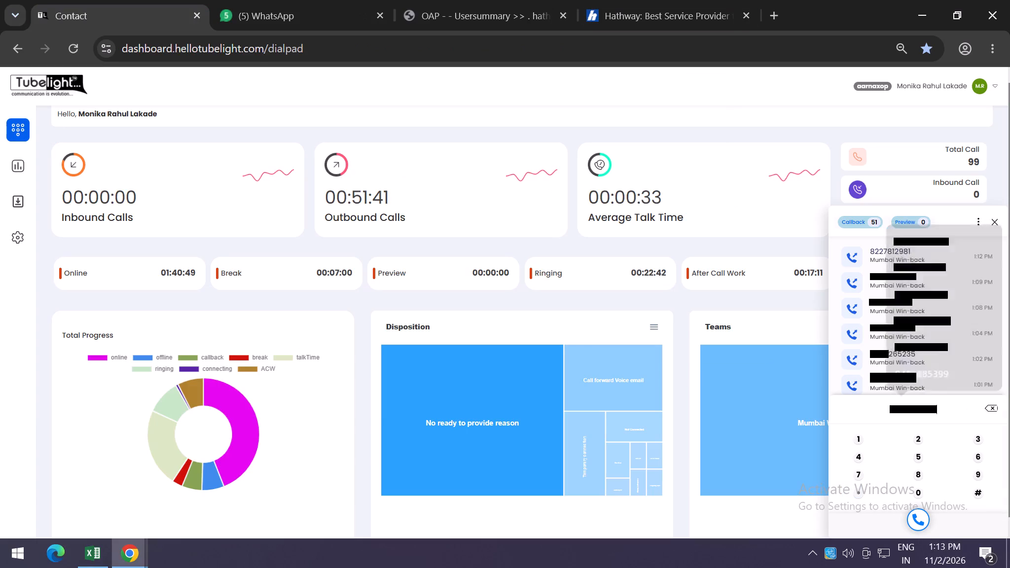
{"action": "left_click", "coordinate": [919, 515]}
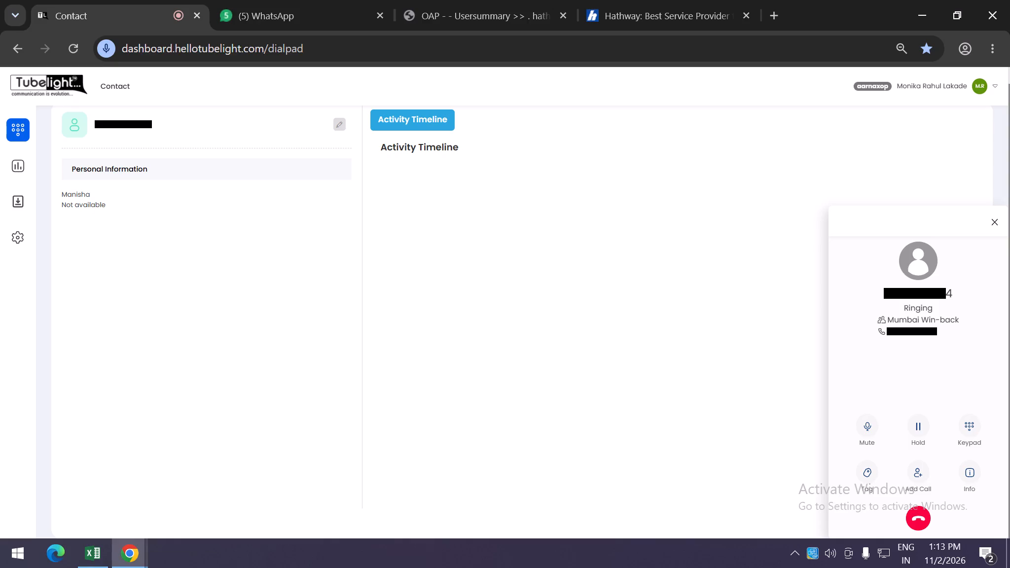
{"action": "left_click", "coordinate": [921, 515]}
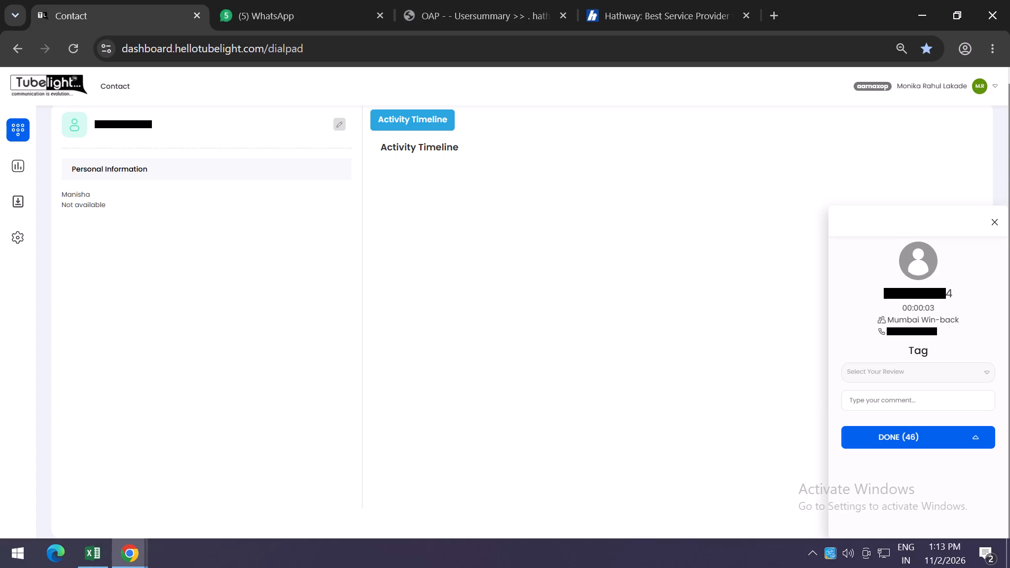
Tag the ended Mumbai Win-back call as Personal reasons, complete its sub-reason selections, and submit the tag.
{"action": "left_click", "coordinate": [881, 368]}
{"action": "scroll", "coordinate": [881, 442], "scroll_direction": "down", "scroll_amount": 1}
{"action": "left_click", "coordinate": [887, 426]}
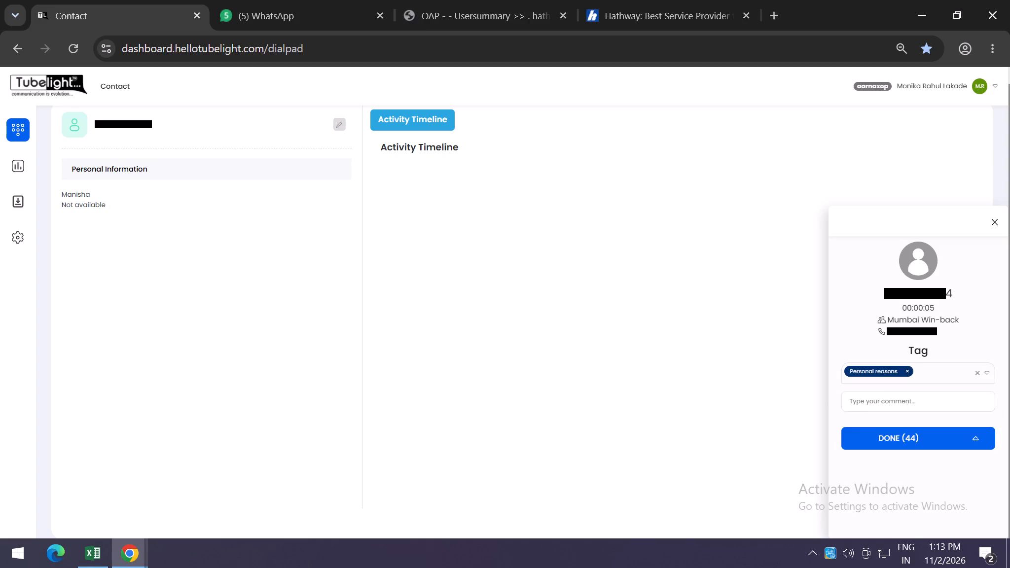
{"action": "left_click", "coordinate": [918, 374]}
{"action": "left_click_drag", "start_coordinate": [891, 431], "coordinate": [894, 425]}
{"action": "left_click_drag", "start_coordinate": [922, 384], "coordinate": [920, 402]}
{"action": "left_click_drag", "start_coordinate": [916, 432], "coordinate": [915, 441]}
{"action": "left_click", "coordinate": [915, 465]}
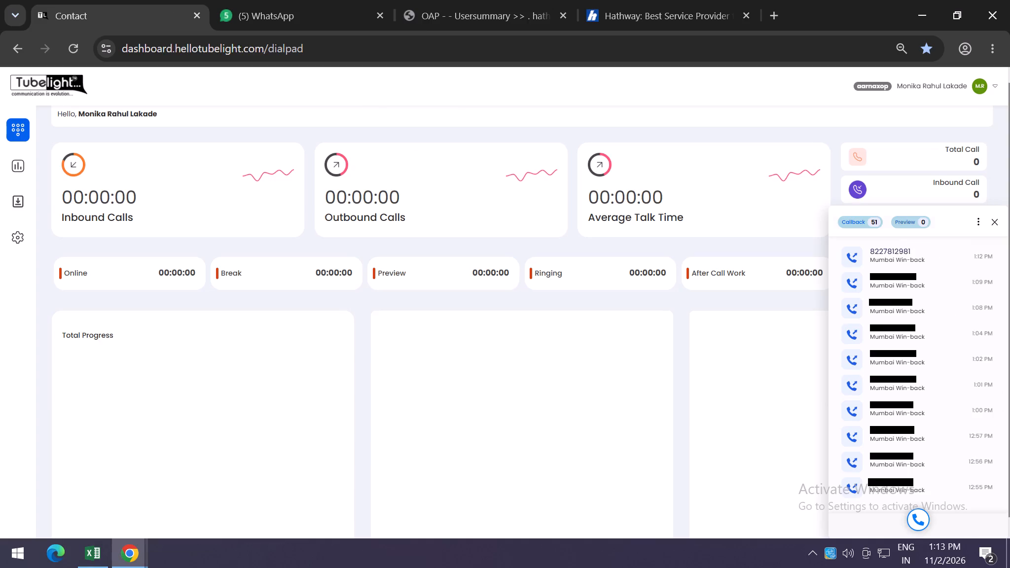
Enter the remark "call b" in column DI of row 1703 in the November Excel workbook, and save the workbook.
{"action": "left_click", "coordinate": [99, 545]}
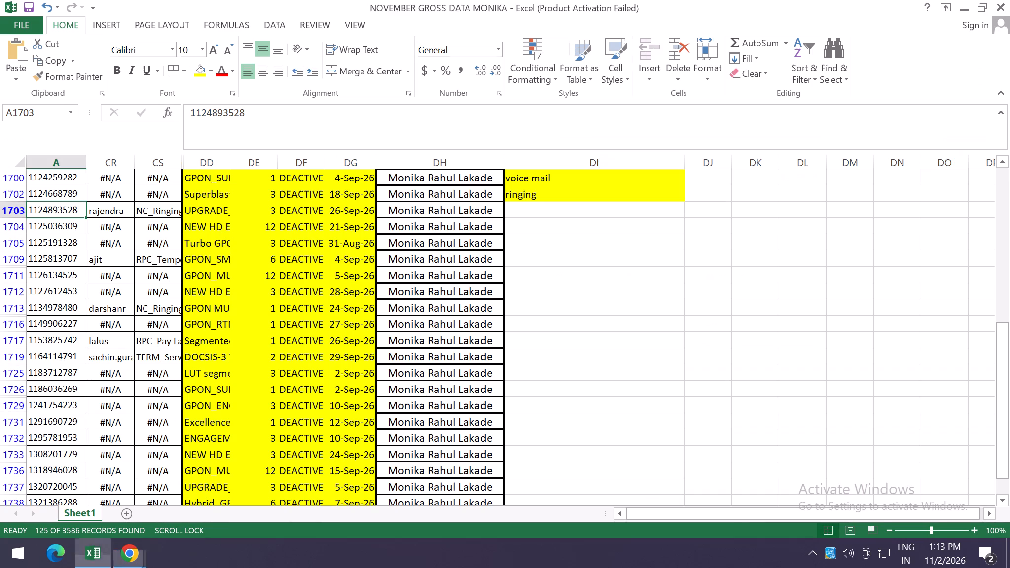
{"action": "left_click", "coordinate": [520, 217]}
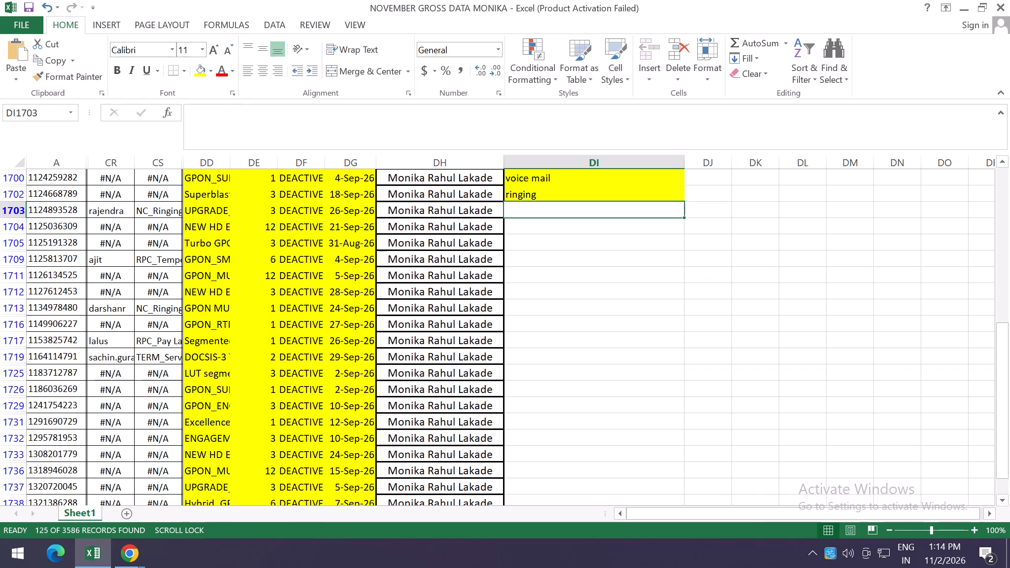
{"action": "key", "text": "c"}
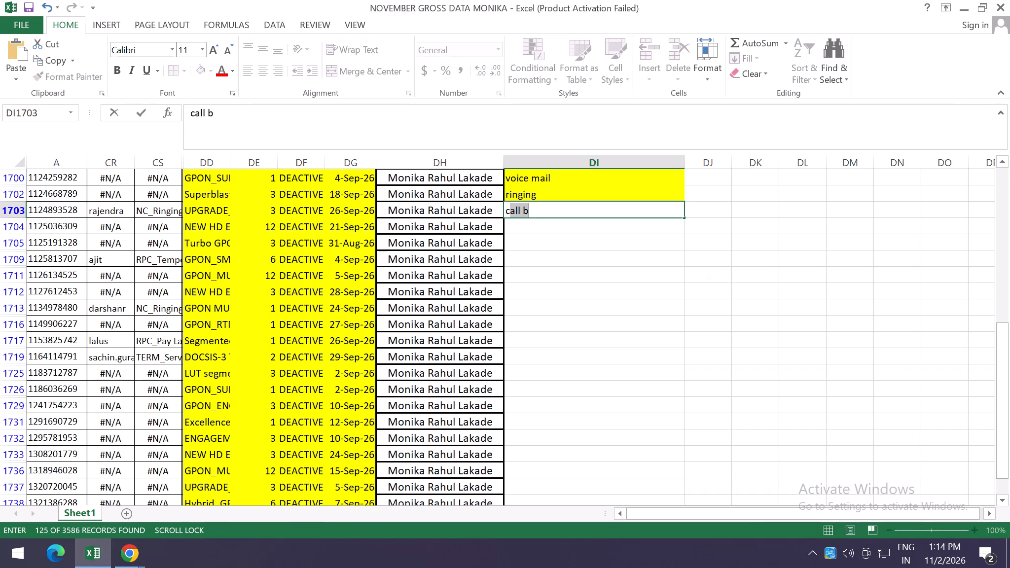
{"action": "left_click", "coordinate": [513, 226]}
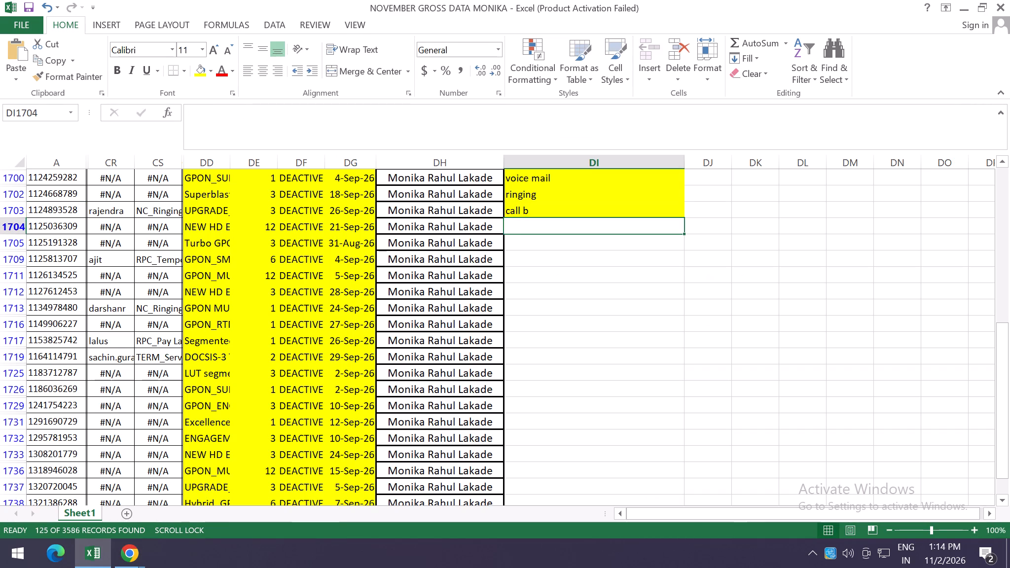
{"action": "key", "text": "ctrl+s"}
{"action": "key", "text": "ctrl+s"}
{"action": "key", "text": "ctrl+s"}
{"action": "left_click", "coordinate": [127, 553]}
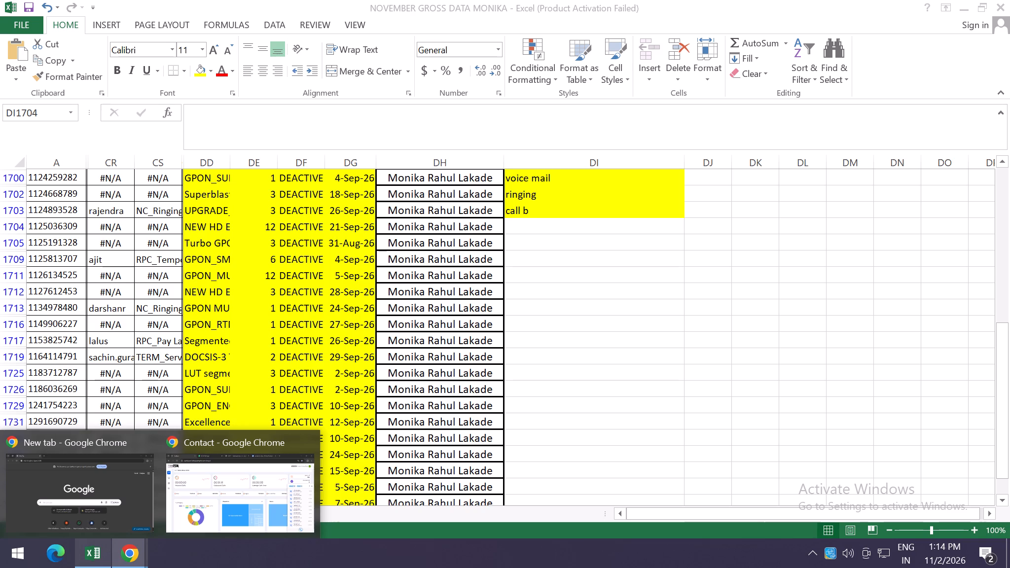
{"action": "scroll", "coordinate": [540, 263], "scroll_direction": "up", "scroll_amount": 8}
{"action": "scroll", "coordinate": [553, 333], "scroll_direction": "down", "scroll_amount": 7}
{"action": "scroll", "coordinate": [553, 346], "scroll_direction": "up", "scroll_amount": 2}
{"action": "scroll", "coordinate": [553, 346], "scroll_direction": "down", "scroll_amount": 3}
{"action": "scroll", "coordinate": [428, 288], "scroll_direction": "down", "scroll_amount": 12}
Enter the remark "ringing" in column DI of row 1704, and save the workbook.
{"action": "left_click", "coordinate": [518, 224]}
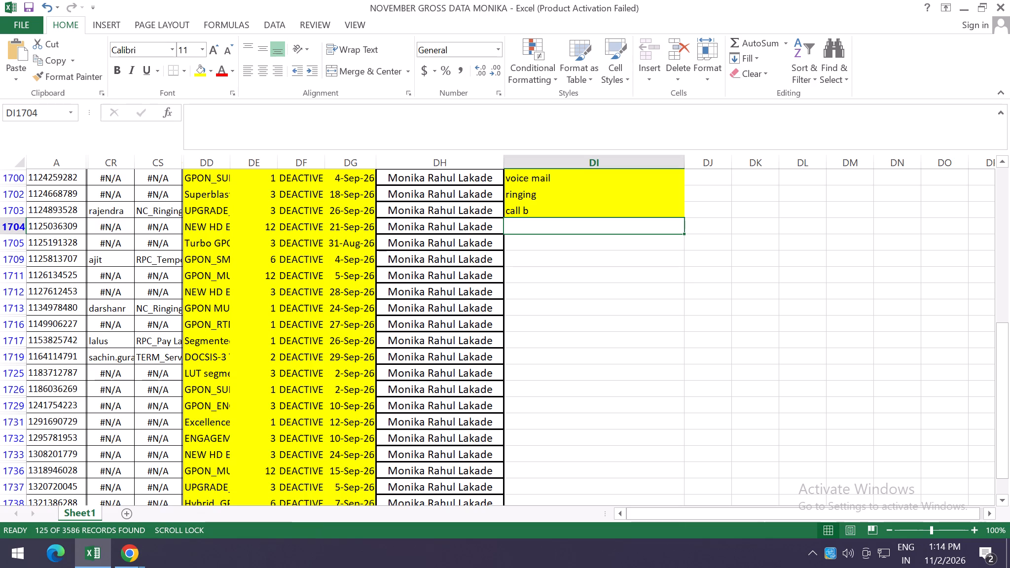
{"action": "left_click", "coordinate": [526, 229]}
{"action": "key", "text": "v"}
{"action": "key", "text": "BackSpace"}
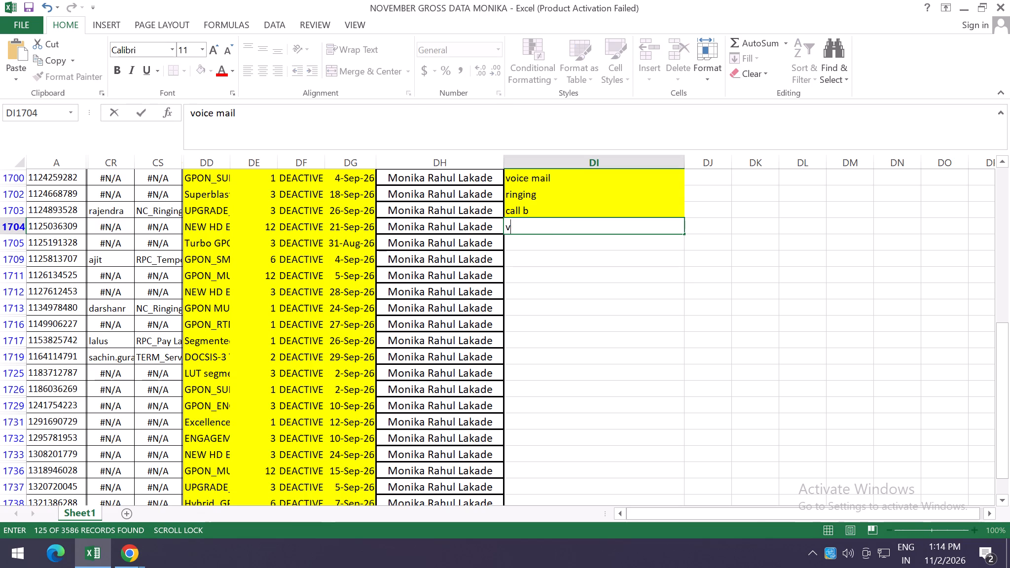
{"action": "key", "text": "r"}
{"action": "key", "text": "BackSpace"}
{"action": "key", "text": "BackSpace"}
{"action": "type", "text": "ring"}
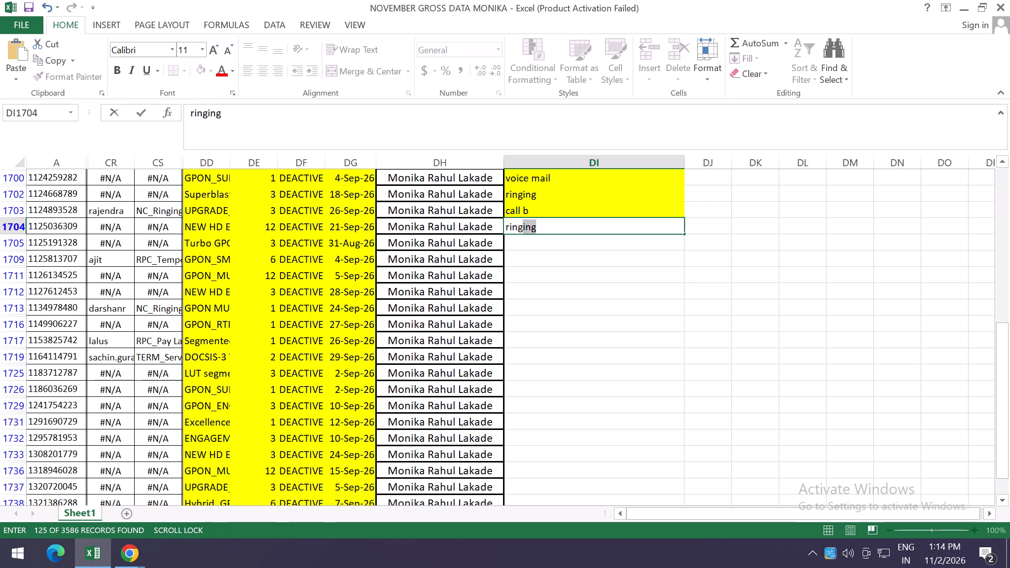
{"action": "left_click", "coordinate": [524, 244]}
{"action": "key", "text": "ctrl+s"}
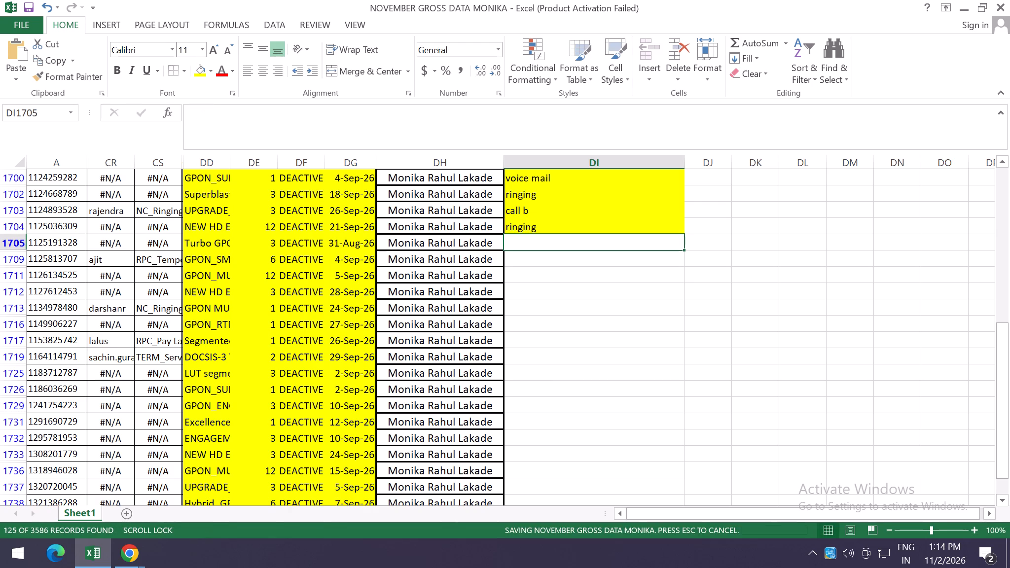
Copy row 1705's account number and put it in the Hathway OAP portal's account number search.
{"action": "left_click", "coordinate": [57, 241]}
{"action": "key", "text": "ctrl+c"}
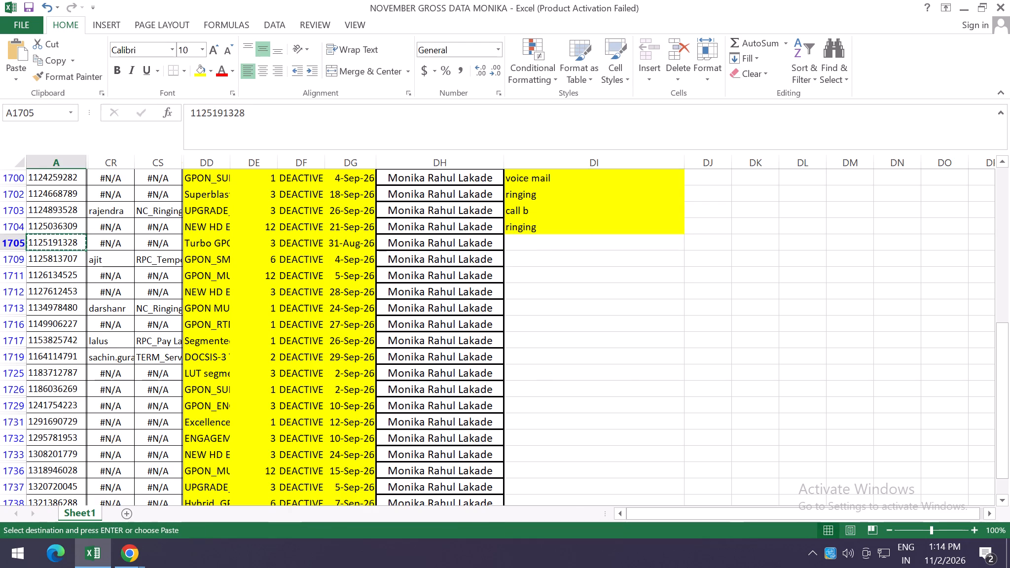
{"action": "left_click", "coordinate": [123, 551]}
{"action": "left_click", "coordinate": [194, 501]}
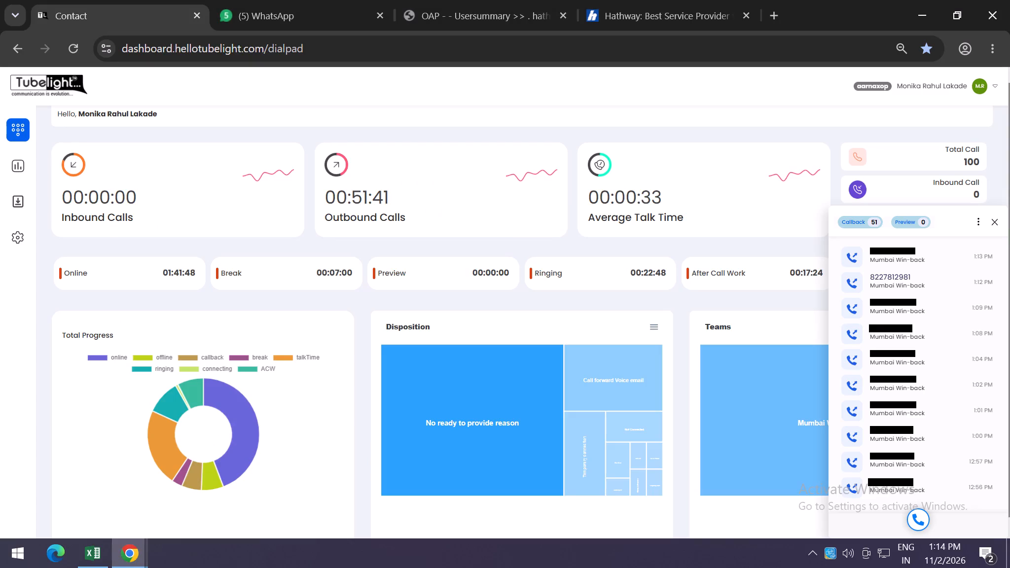
{"action": "left_click", "coordinate": [452, 0]}
{"action": "left_click", "coordinate": [781, 74]}
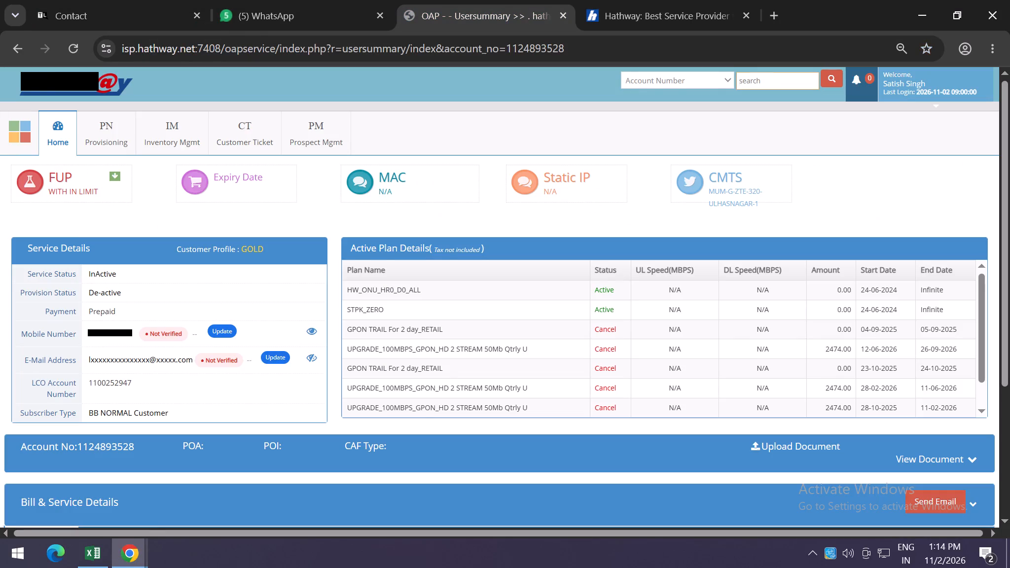
{"action": "key", "text": "ctrl+v"}
Enter the remark "voice mail" in column DI of row 1705 in the Excel workbook, and save the workbook.
{"action": "left_click", "coordinate": [91, 547]}
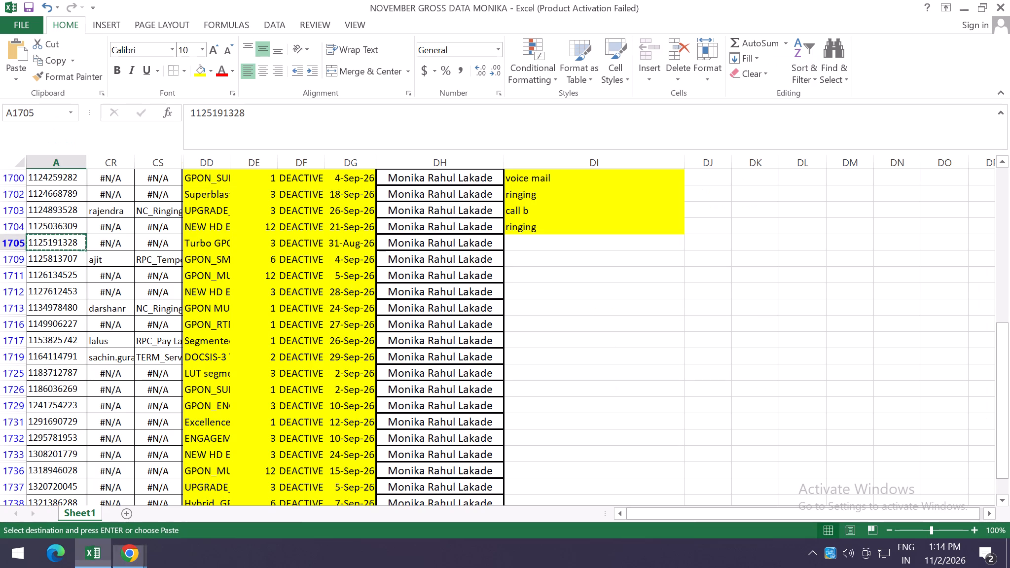
{"action": "left_click", "coordinate": [541, 247]}
{"action": "type", "text": "vo"}
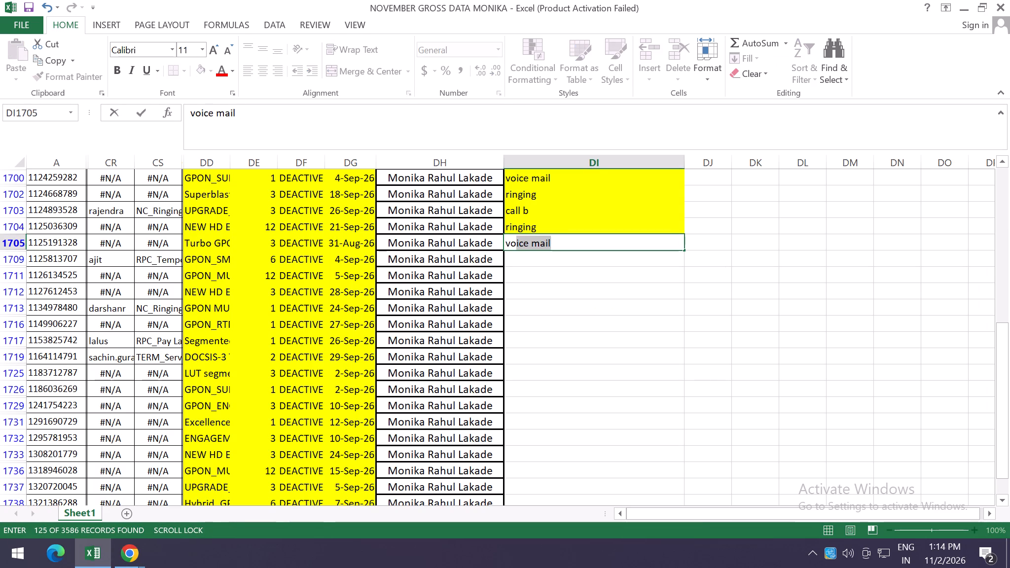
{"action": "left_click", "coordinate": [524, 263]}
{"action": "key", "text": "ctrl+s"}
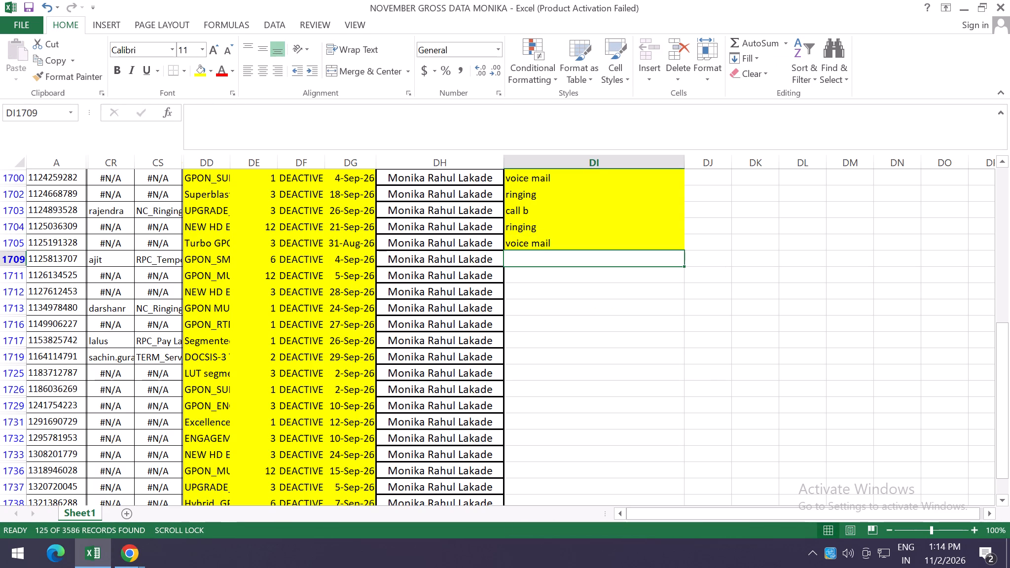
Copy the account number of row 1709.
{"action": "left_click", "coordinate": [77, 257]}
{"action": "key", "text": "ctrl+c"}
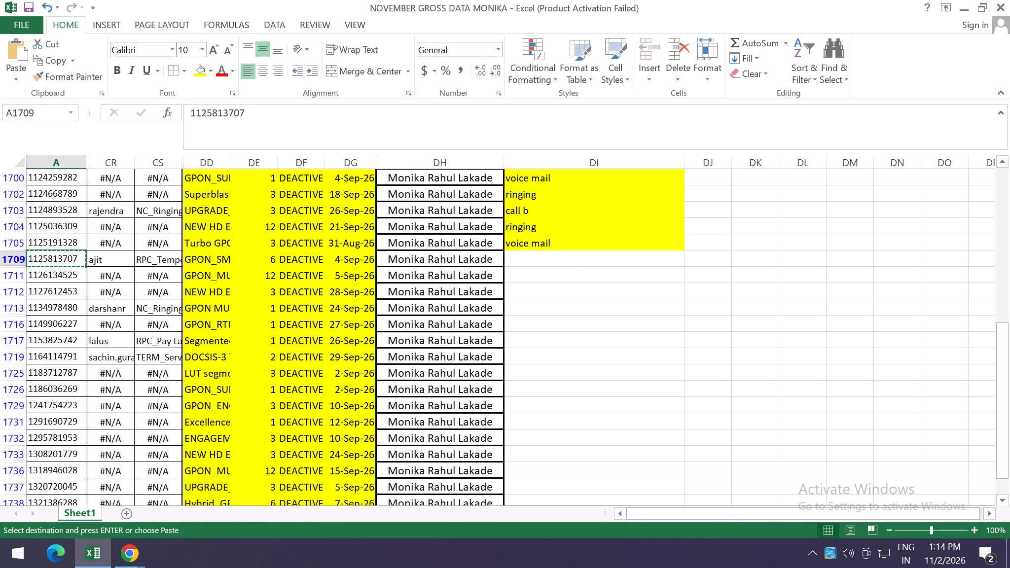
Look up the account number copied from row 1709 in the Hathway OAP portal, replacing the previous search entry.
{"action": "left_click", "coordinate": [128, 548]}
{"action": "left_click", "coordinate": [201, 490]}
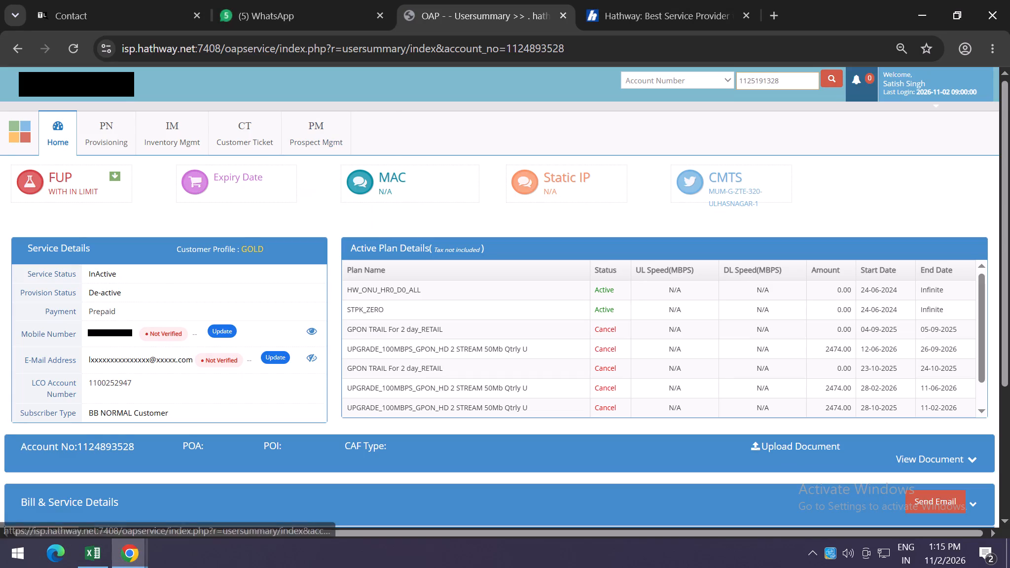
{"action": "left_click", "coordinate": [794, 83]}
{"action": "key", "text": "BackSpace"}
{"action": "key", "text": "BackSpace"}
{"action": "key", "text": "BackSpace"}
{"action": "key", "text": "BackSpace"}
{"action": "key", "text": "BackSpace"}
{"action": "key", "text": "BackSpace"}
{"action": "key", "text": "BackSpace"}
{"action": "key", "text": "BackSpace"}
{"action": "key", "text": "BackSpace"}
{"action": "key", "text": "BackSpace"}
{"action": "key", "text": "BackSpace"}
{"action": "key", "text": "BackSpace"}
{"action": "key", "text": "BackSpace"}
{"action": "key", "text": "BackSpace"}
{"action": "key", "text": "BackSpace"}
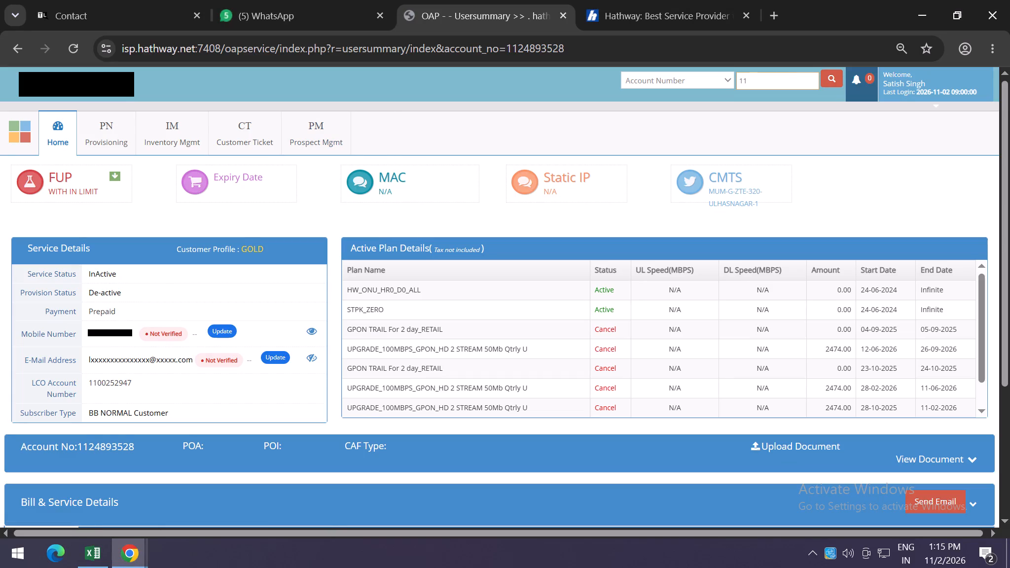
{"action": "left_click", "coordinate": [782, 82]}
{"action": "key", "text": "ctrl+v"}
{"action": "left_click", "coordinate": [827, 79]}
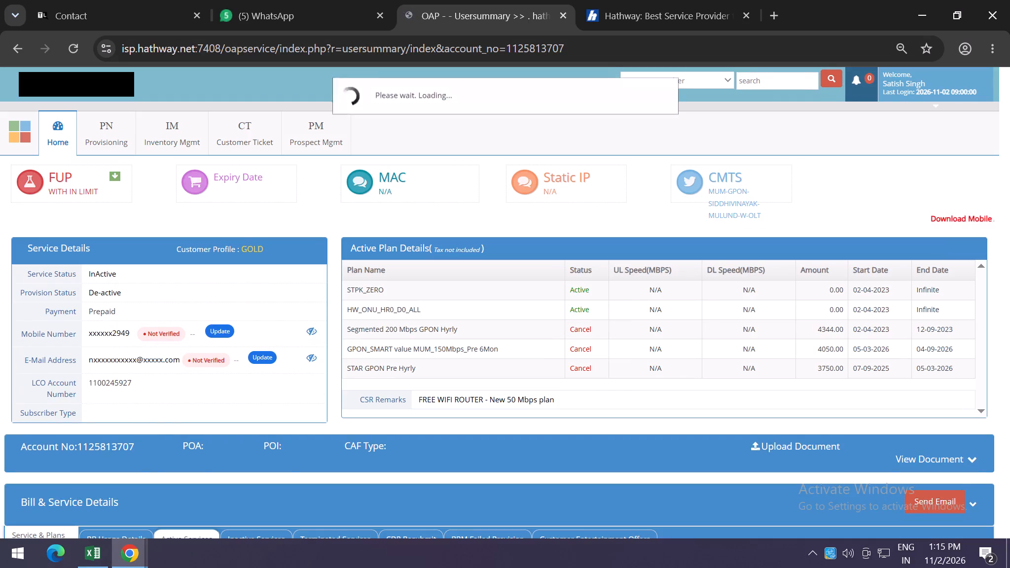
Reveal the customer's mobile number in the OAP service details and copy it into the Tubelight dialpad.
{"action": "left_click", "coordinate": [308, 333]}
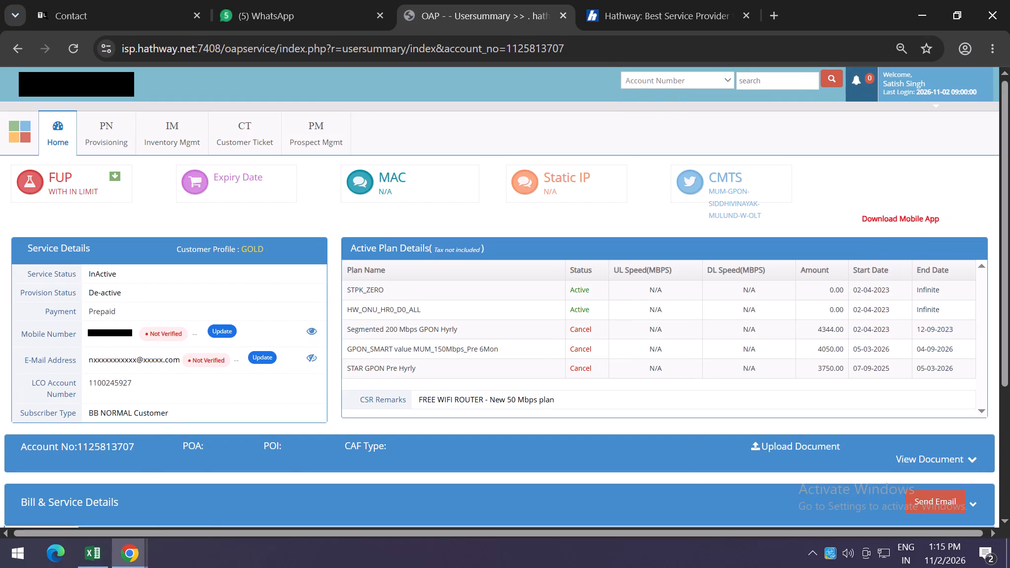
{"action": "triple_click", "coordinate": [112, 335]}
{"action": "key", "text": "ctrl+c"}
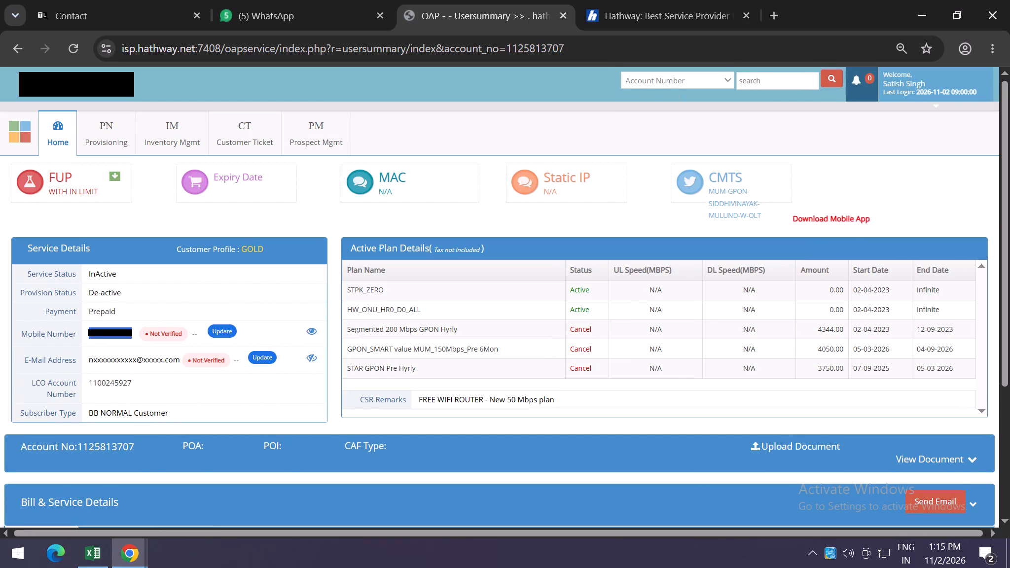
{"action": "left_click", "coordinate": [145, 13]}
{"action": "left_click", "coordinate": [923, 521]}
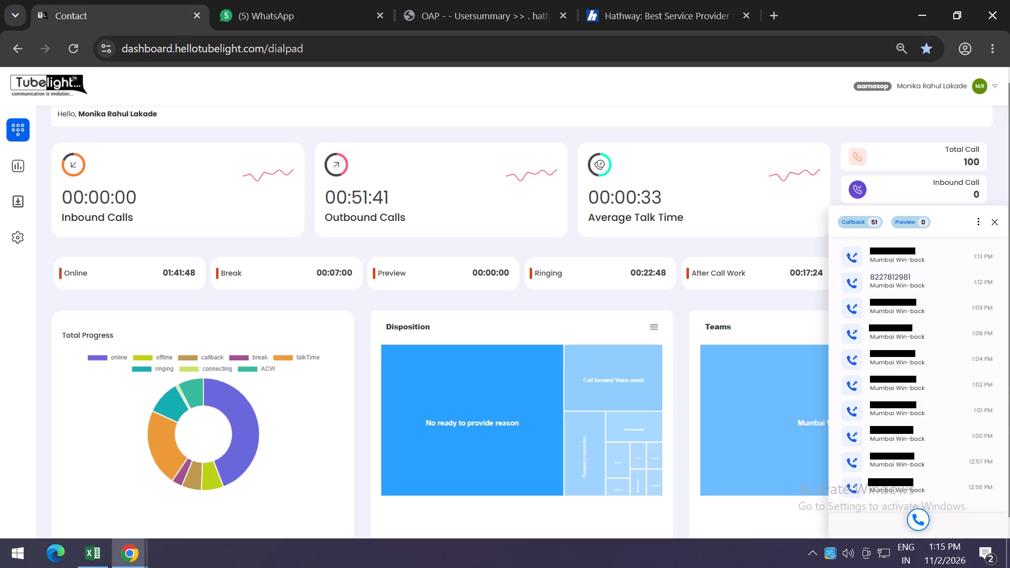
{"action": "left_click", "coordinate": [915, 413]}
{"action": "key", "text": "ctrl+v"}
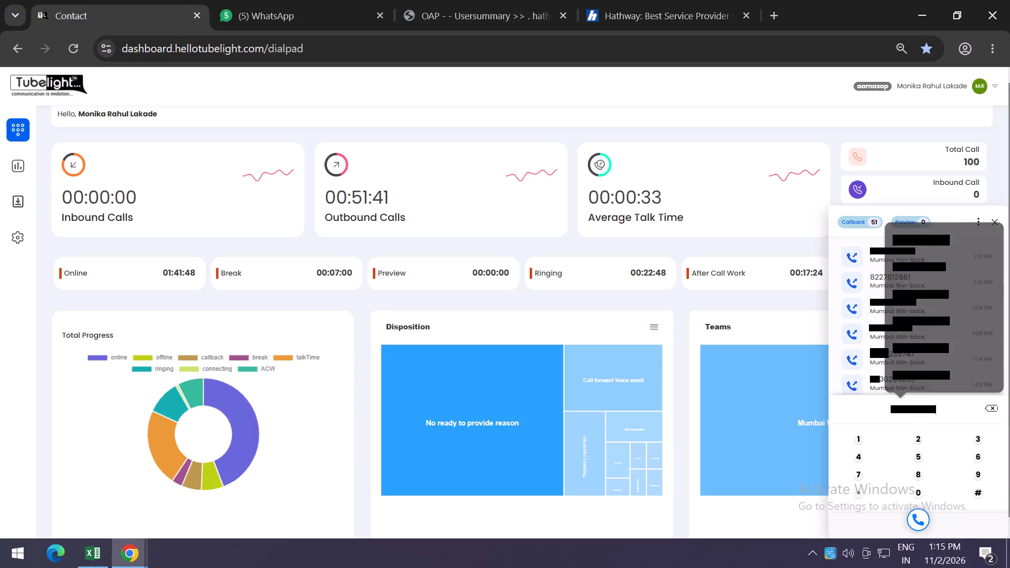
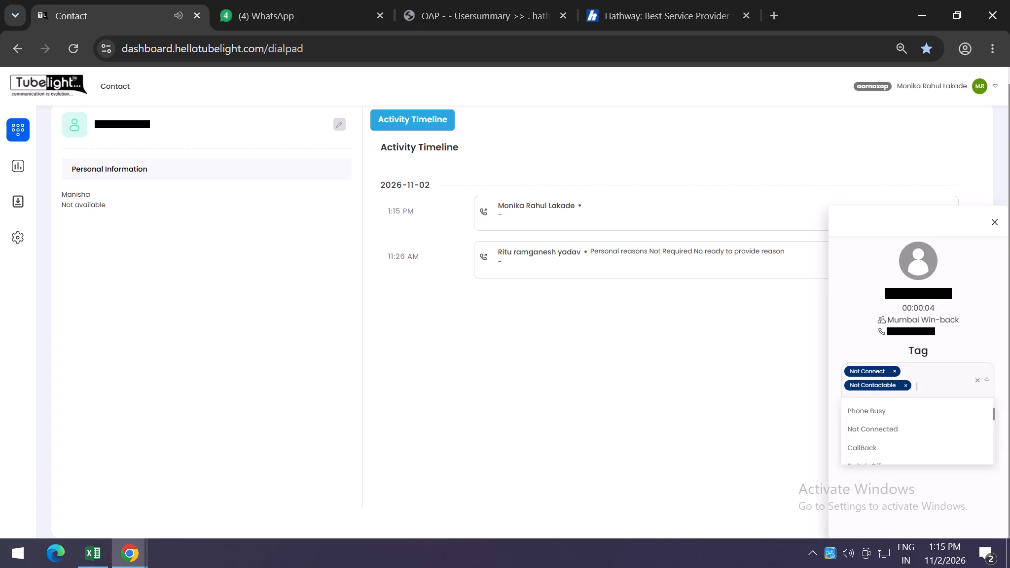
Add the third tag "Phone Busy" to the current Mumbai Win-back call and submit the call's tags.
{"action": "left_click", "coordinate": [898, 416]}
{"action": "left_click", "coordinate": [903, 466]}
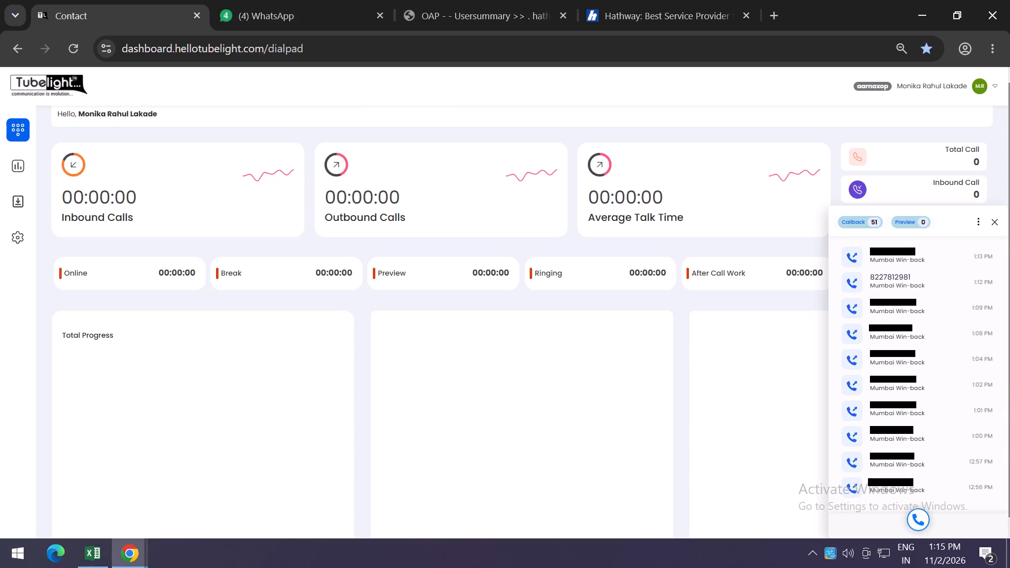
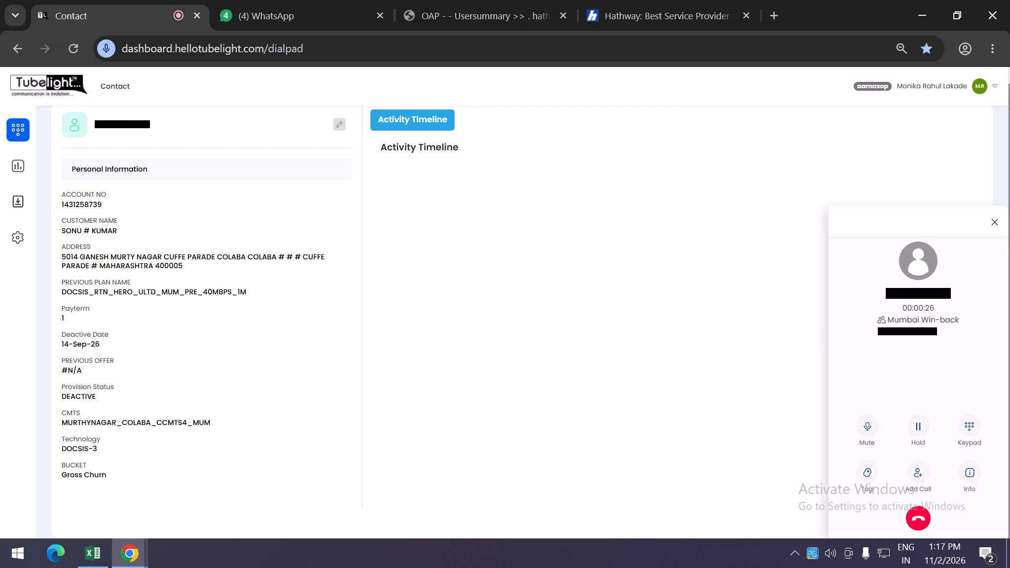
End the Mumbai Win-back call and tag it with Personal reasons, Not Required and No ready to provide reason.
{"action": "left_click", "coordinate": [919, 512]}
{"action": "left_click", "coordinate": [883, 376]}
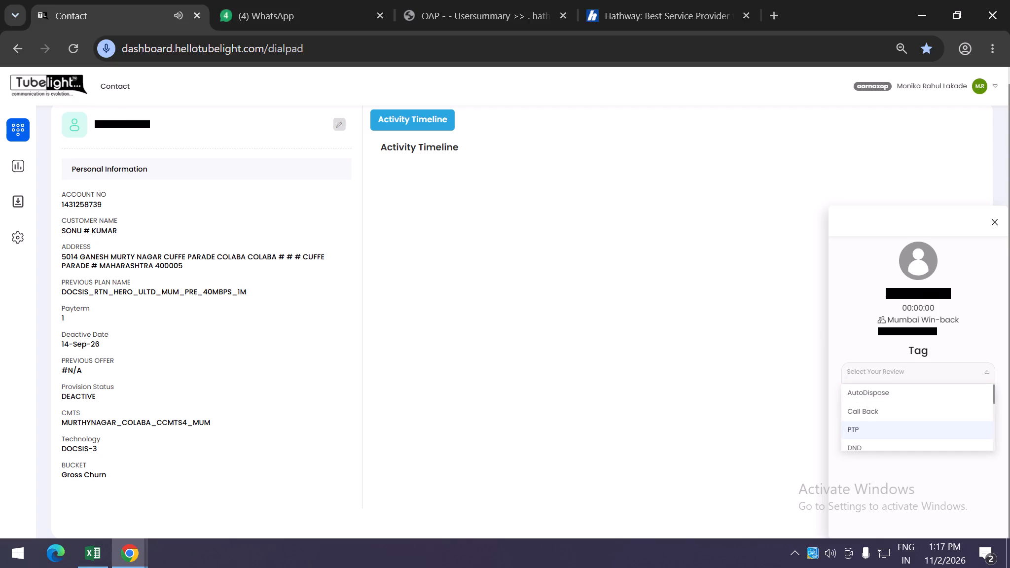
{"action": "scroll", "coordinate": [883, 426], "scroll_direction": "down", "scroll_amount": 1}
{"action": "left_click", "coordinate": [883, 426]}
{"action": "left_click_drag", "start_coordinate": [921, 372], "coordinate": [921, 377]}
{"action": "left_click_drag", "start_coordinate": [895, 435], "coordinate": [910, 426]}
{"action": "left_click_drag", "start_coordinate": [930, 382], "coordinate": [927, 398]}
{"action": "left_click", "coordinate": [922, 430]}
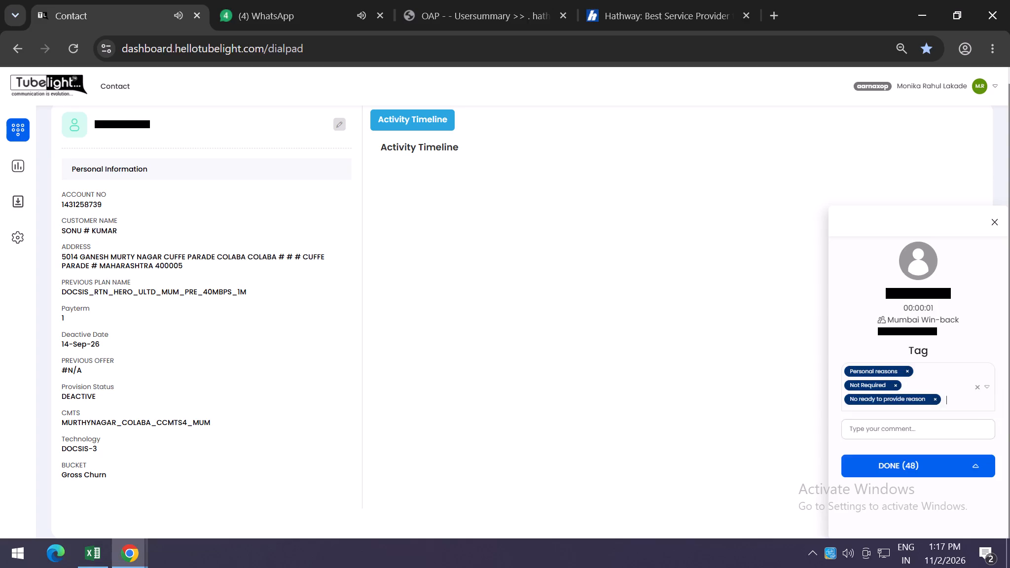
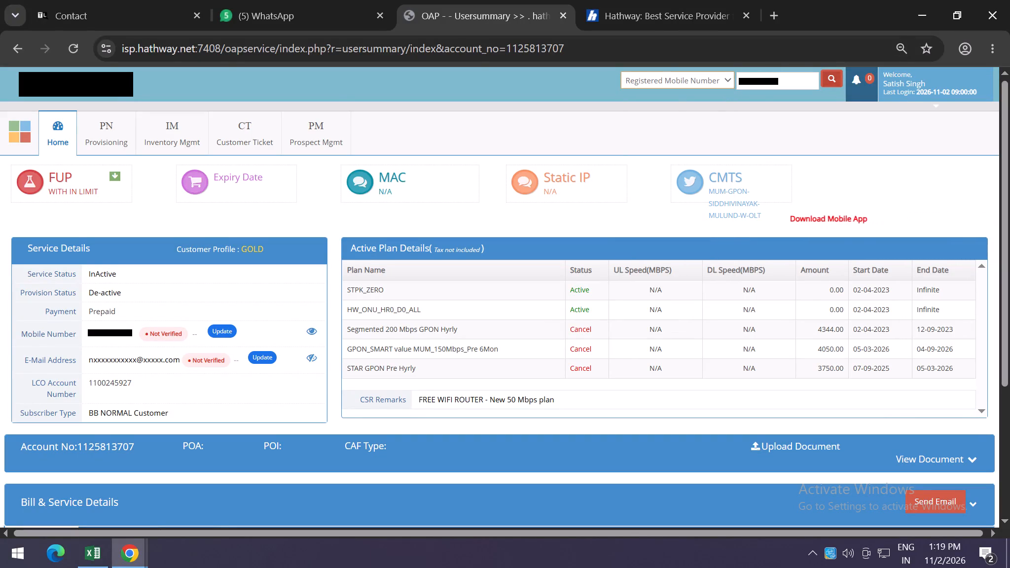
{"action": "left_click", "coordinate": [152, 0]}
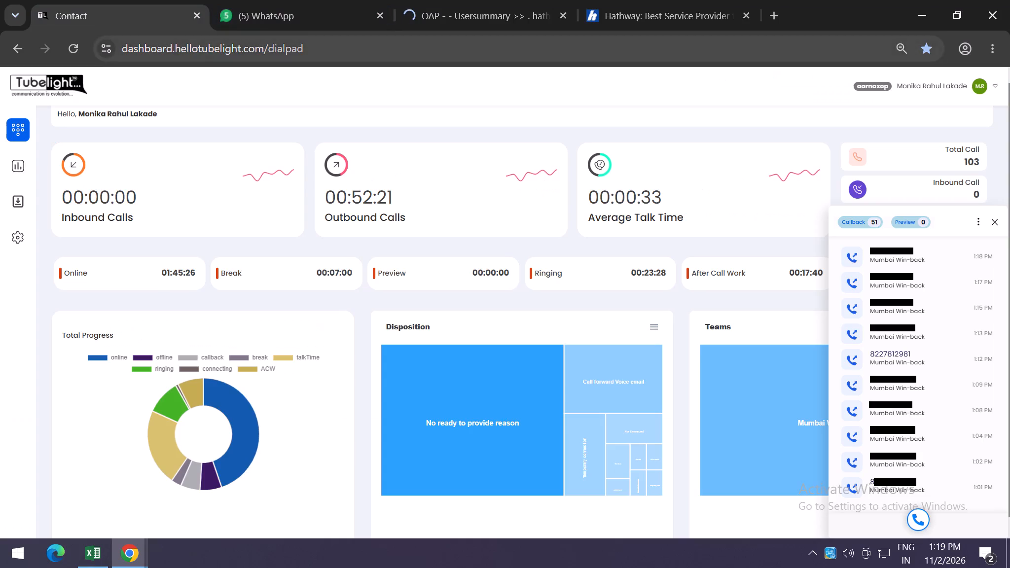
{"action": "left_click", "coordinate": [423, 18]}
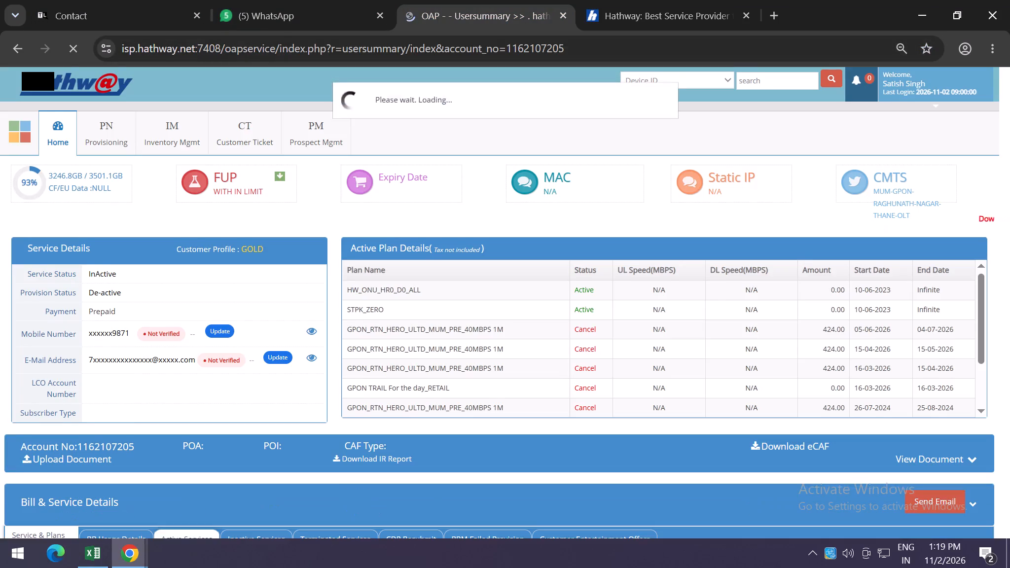
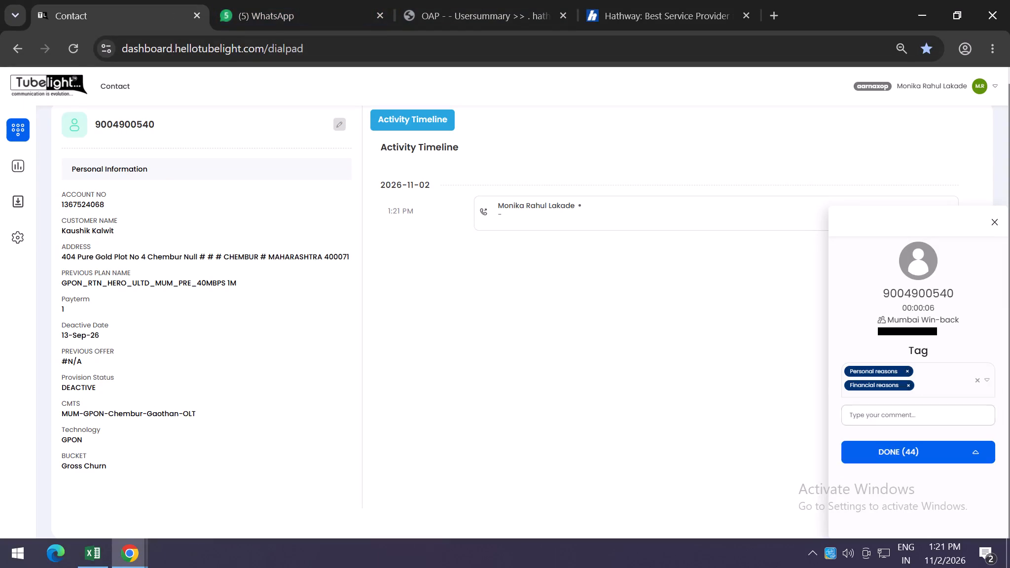
Finish tagging the ended Mumbai Win-back call, keeping the Personal reasons and Financial reasons tags, and submit the call's disposition.
{"action": "left_click_drag", "start_coordinate": [925, 382], "coordinate": [923, 393]}
{"action": "left_click", "coordinate": [904, 414]}
{"action": "left_click", "coordinate": [929, 459]}
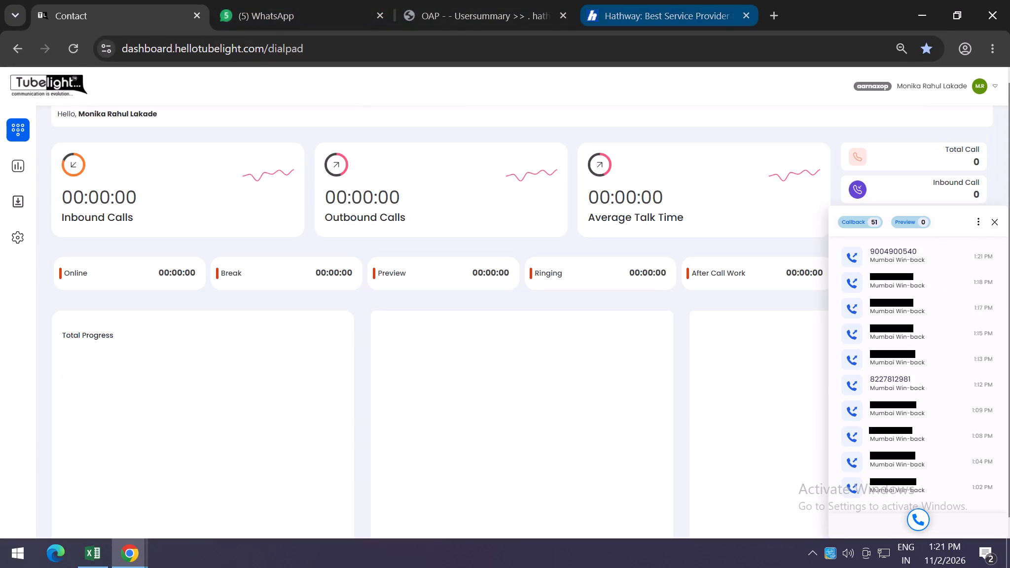
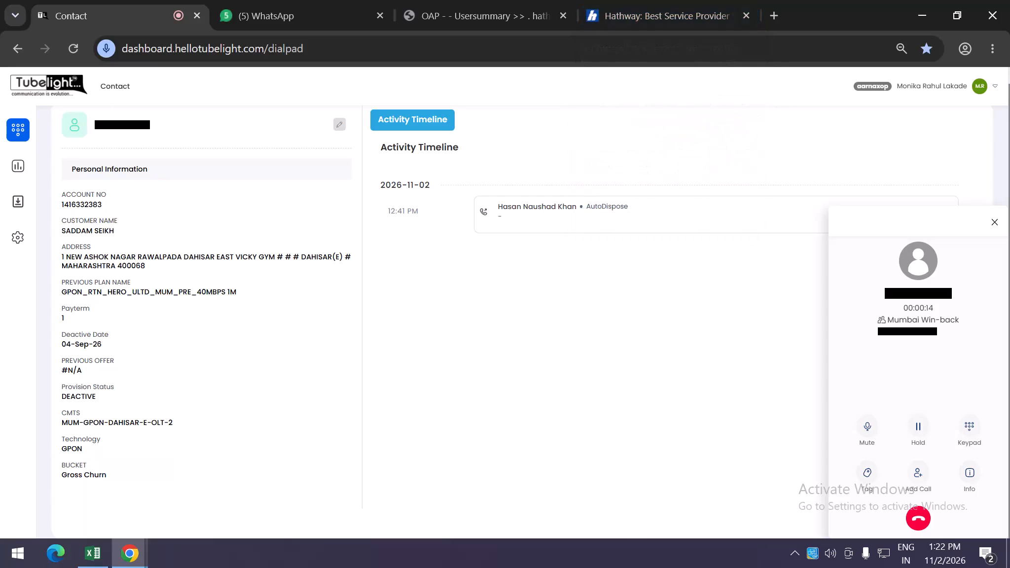
End the current call and submit it with the tags Personal reasons, Not Required and No ready to provide reason.
{"action": "left_click", "coordinate": [913, 514]}
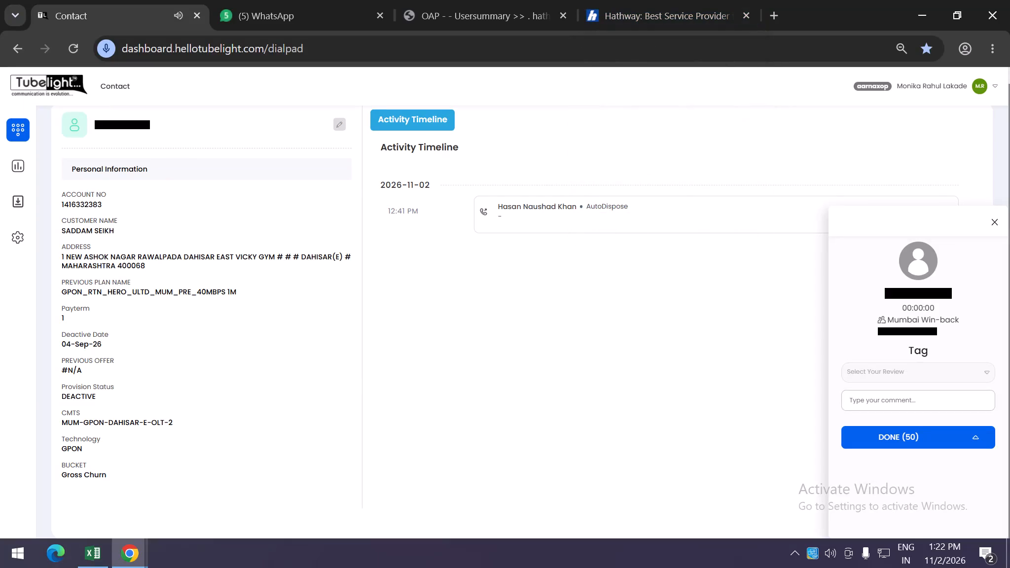
{"action": "left_click", "coordinate": [929, 384]}
{"action": "scroll", "coordinate": [907, 429], "scroll_direction": "down", "scroll_amount": 1}
{"action": "left_click", "coordinate": [908, 379]}
{"action": "scroll", "coordinate": [885, 425], "scroll_direction": "down", "scroll_amount": 1}
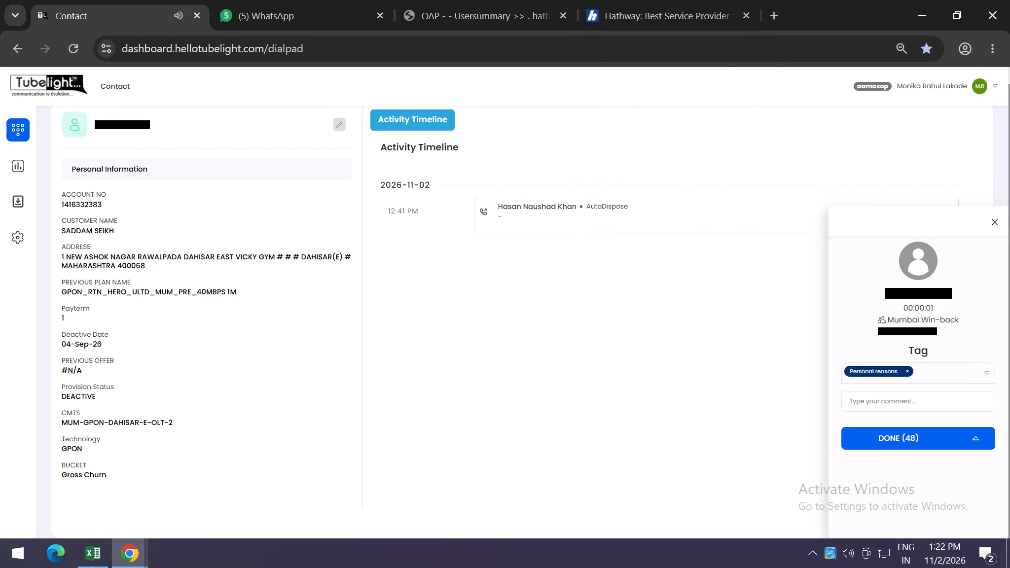
{"action": "left_click", "coordinate": [884, 424]}
{"action": "left_click_drag", "start_coordinate": [934, 353], "coordinate": [929, 364]}
{"action": "left_click_drag", "start_coordinate": [927, 373], "coordinate": [923, 377]}
{"action": "left_click_drag", "start_coordinate": [876, 428], "coordinate": [883, 426]}
{"action": "left_click_drag", "start_coordinate": [963, 357], "coordinate": [957, 371]}
{"action": "left_click", "coordinate": [925, 392]}
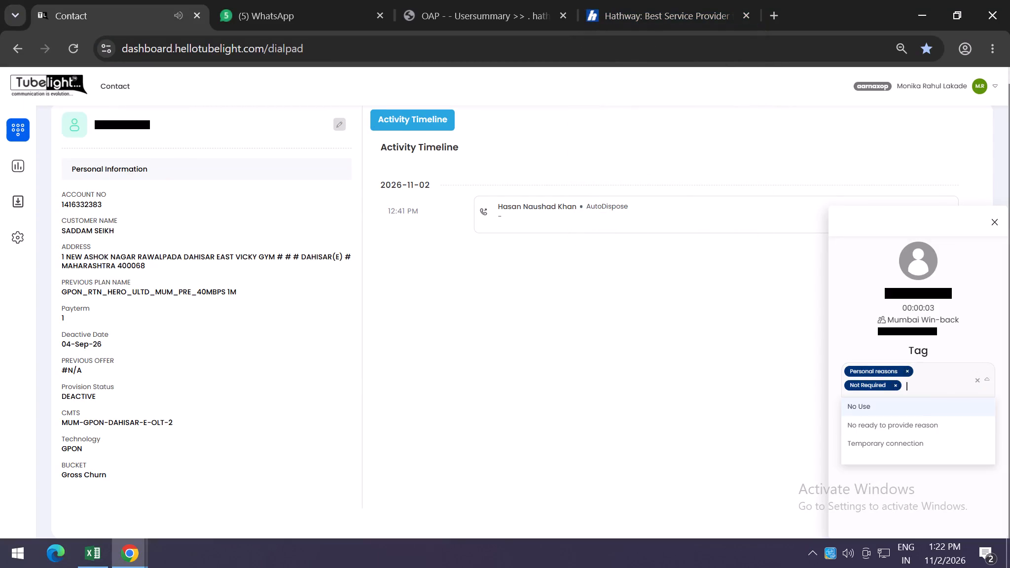
{"action": "left_click", "coordinate": [922, 425]}
{"action": "left_click", "coordinate": [923, 458]}
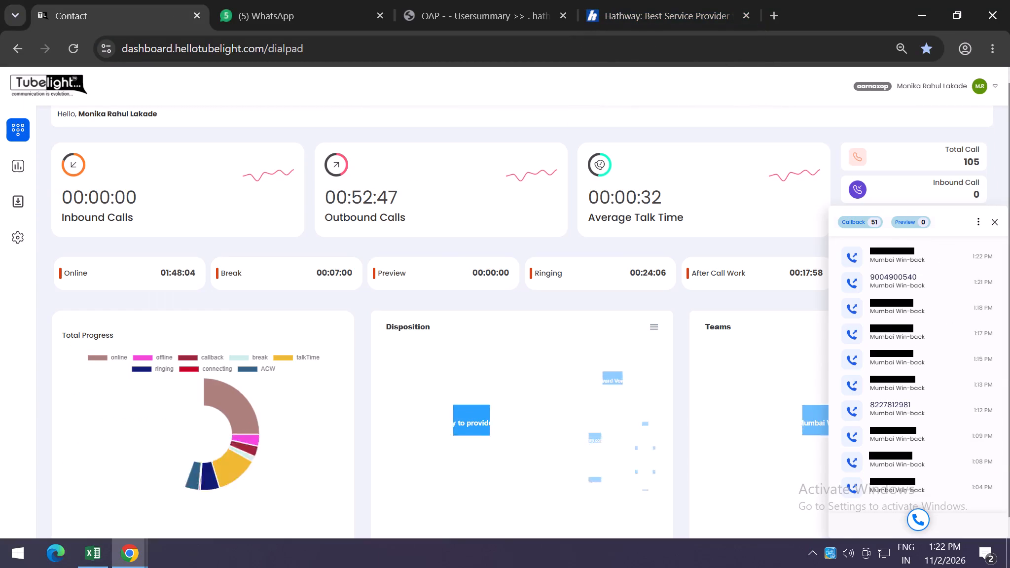
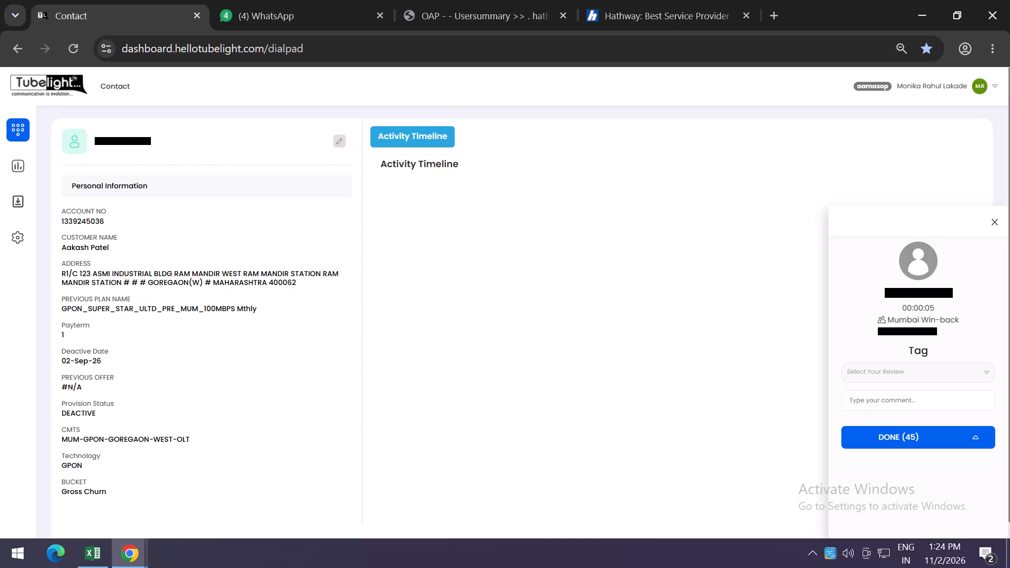
Tag the ended Mumbai Win-back call with Personal reasons and Not Required, and bring up the choices for the detailed reason.
{"action": "left_click", "coordinate": [887, 376]}
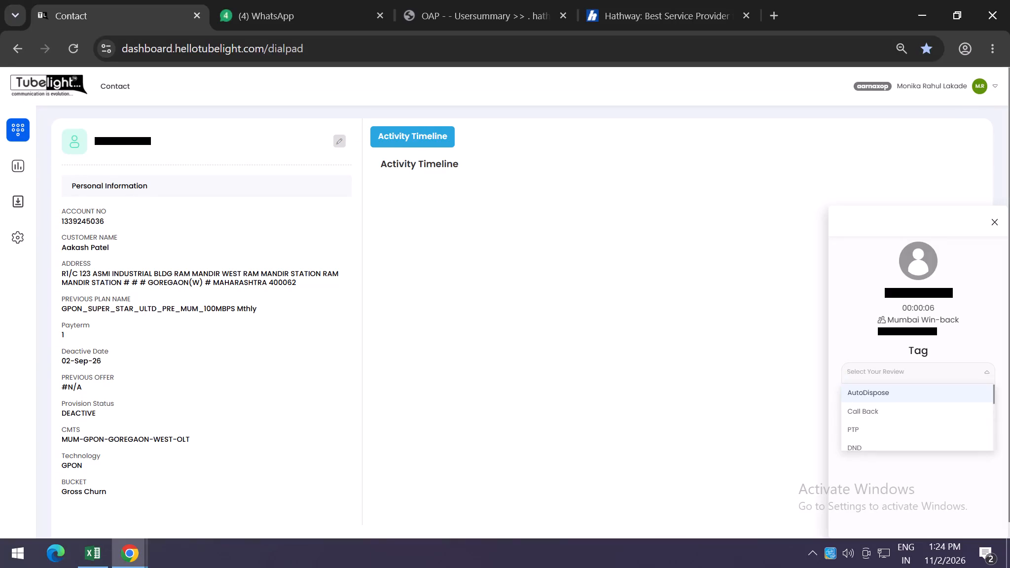
{"action": "scroll", "coordinate": [896, 408], "scroll_direction": "down", "scroll_amount": 1}
{"action": "left_click_drag", "start_coordinate": [897, 419], "coordinate": [905, 412]}
{"action": "left_click_drag", "start_coordinate": [938, 370], "coordinate": [929, 387]}
{"action": "left_click", "coordinate": [906, 421]}
{"action": "left_click_drag", "start_coordinate": [913, 382], "coordinate": [905, 405]}
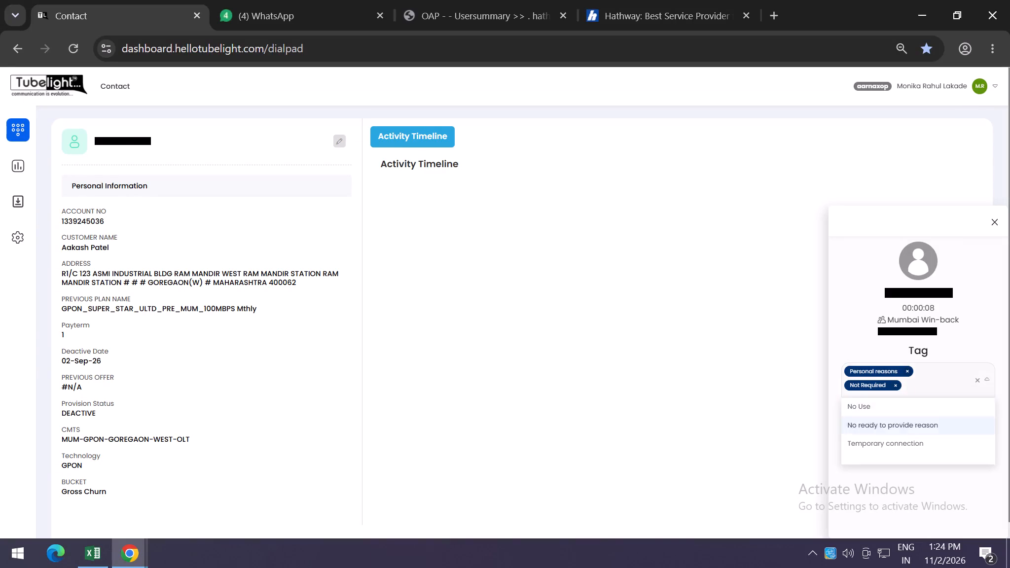
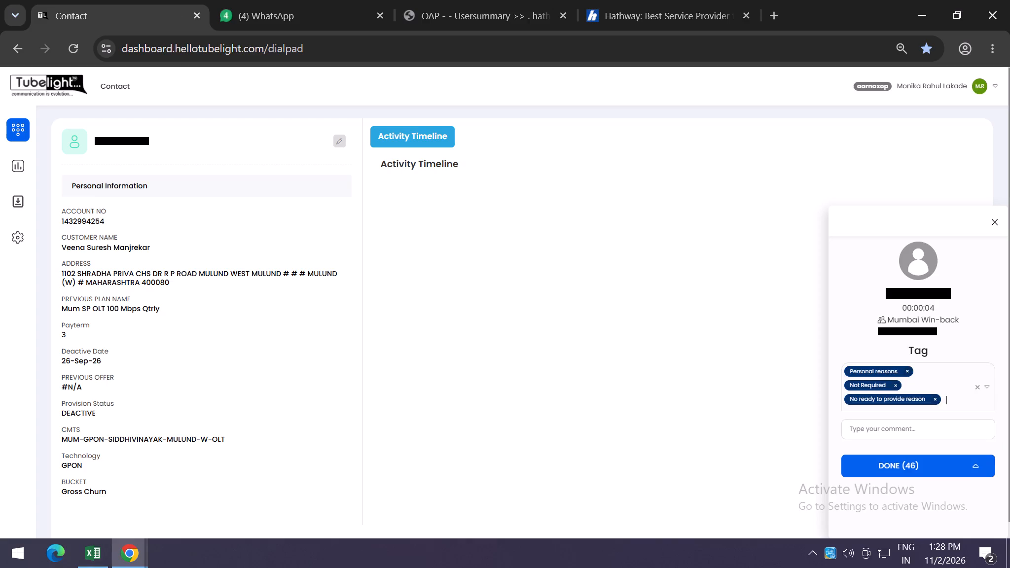
Finish the tagged call's wrap-up and return to the dialpad.
{"action": "left_click", "coordinate": [923, 481]}
{"action": "left_click", "coordinate": [905, 447]}
{"action": "left_click", "coordinate": [916, 464]}
Reload the dialpad page and set the agent status back to online.
{"action": "left_click", "coordinate": [207, 0]}
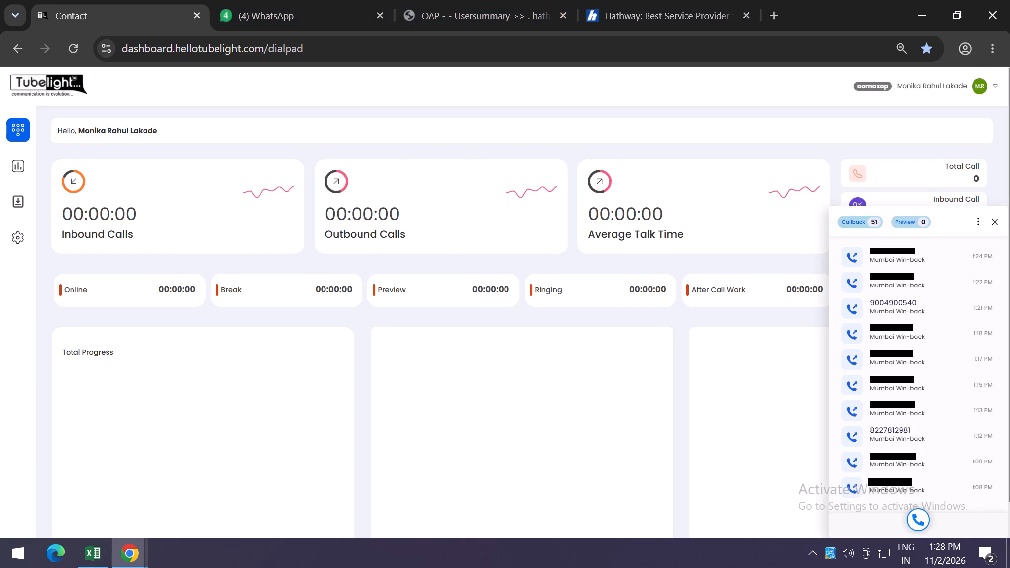
{"action": "left_click", "coordinate": [110, 0]}
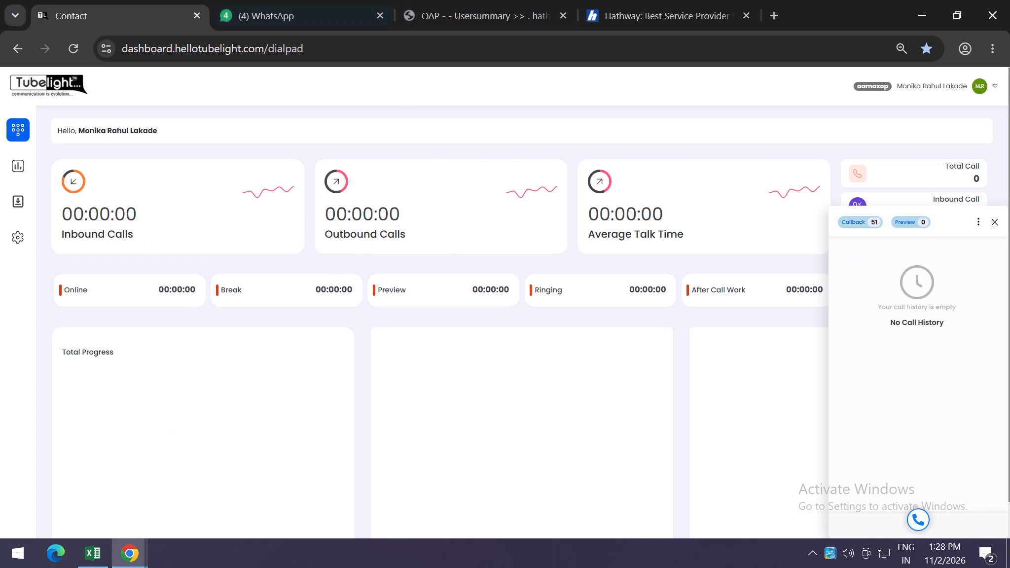
{"action": "key", "text": "F5"}
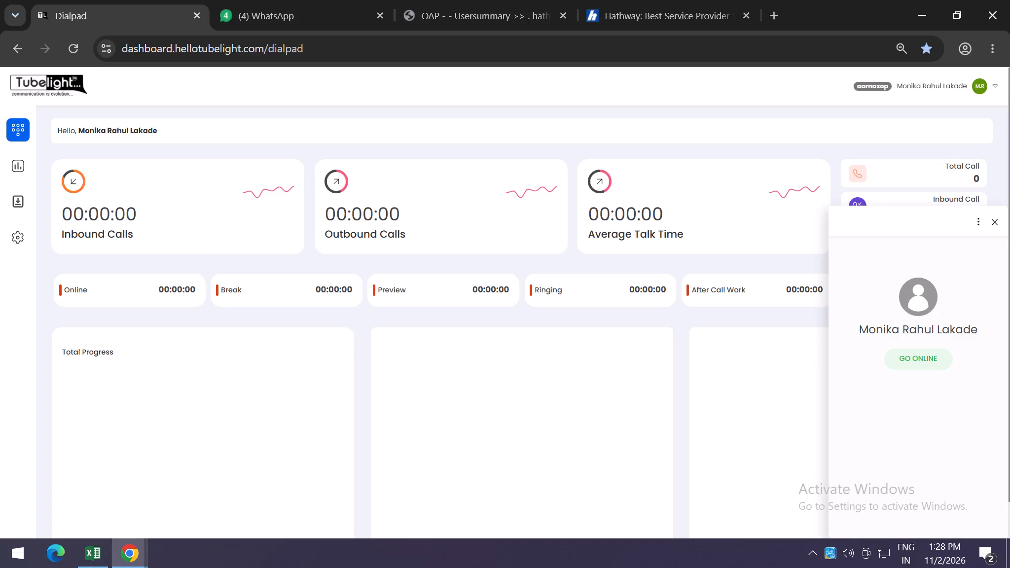
{"action": "left_click", "coordinate": [927, 363]}
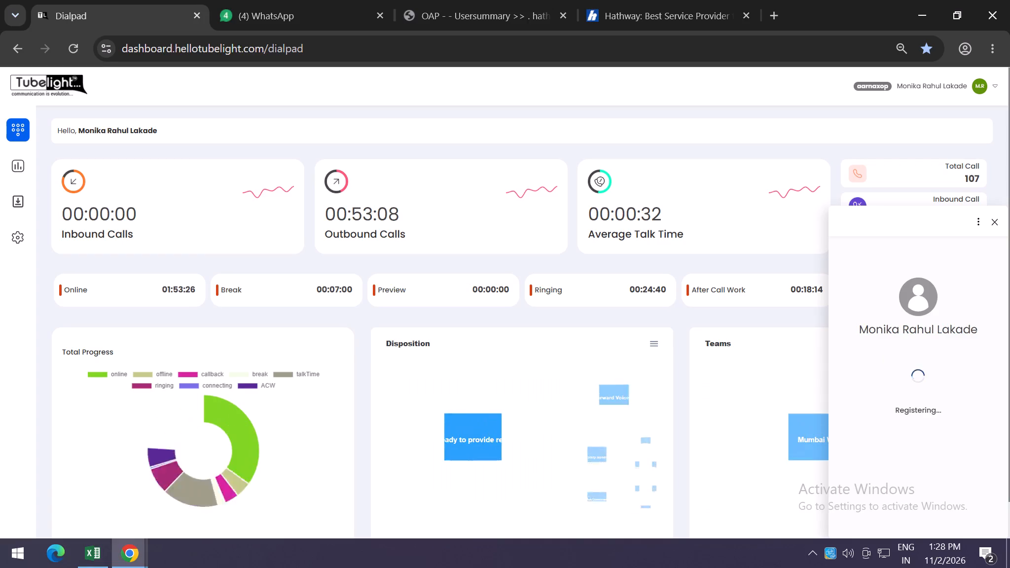
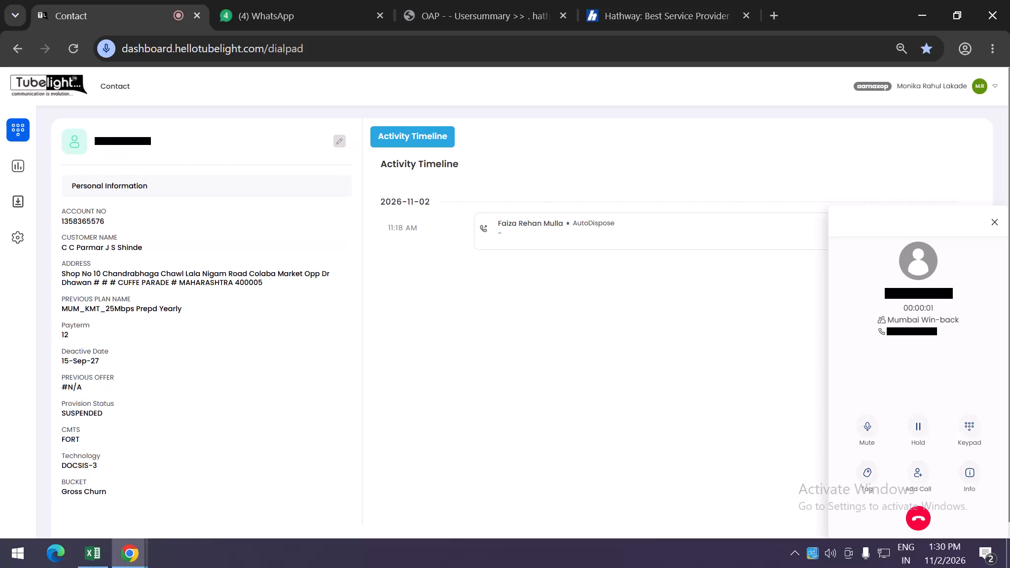
End the current Mumbai Win-back call and submit it with the tags Personal reasons, Not Required and No ready to provide reason.
{"action": "left_click", "coordinate": [909, 520]}
{"action": "left_click", "coordinate": [908, 380]}
{"action": "scroll", "coordinate": [887, 431], "scroll_direction": "down", "scroll_amount": 1}
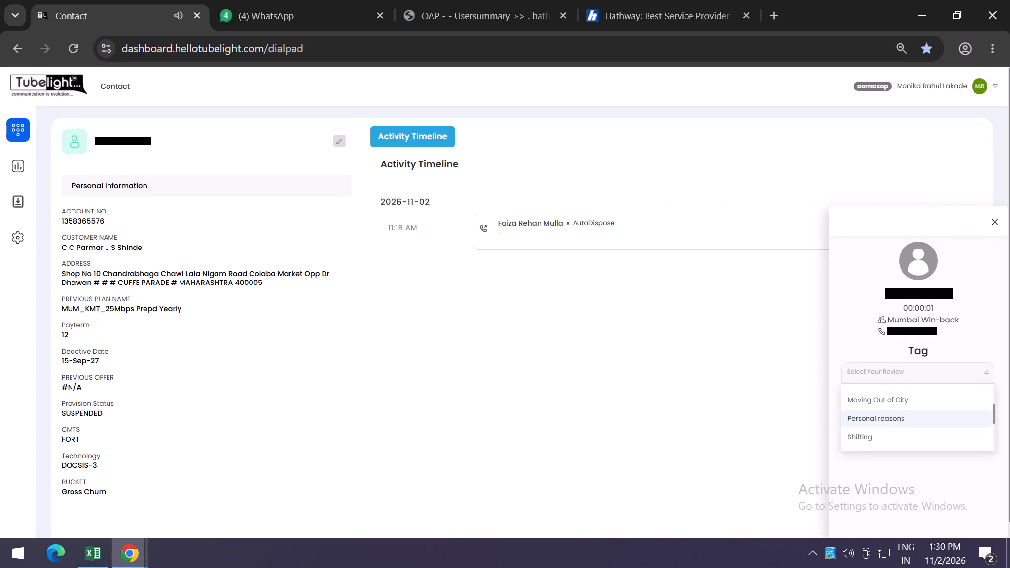
{"action": "left_click_drag", "start_coordinate": [894, 415], "coordinate": [912, 397]}
{"action": "left_click_drag", "start_coordinate": [938, 369], "coordinate": [937, 374]}
{"action": "left_click_drag", "start_coordinate": [883, 428], "coordinate": [903, 415]}
{"action": "left_click_drag", "start_coordinate": [947, 377], "coordinate": [935, 397]}
{"action": "left_click", "coordinate": [905, 433]}
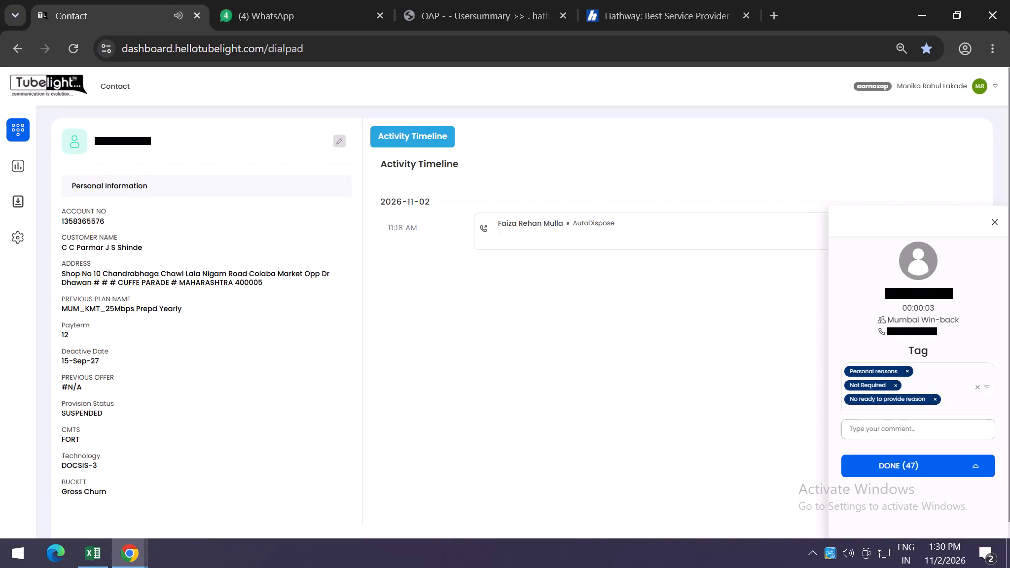
{"action": "left_click", "coordinate": [909, 458]}
{"action": "left_click", "coordinate": [852, 222]}
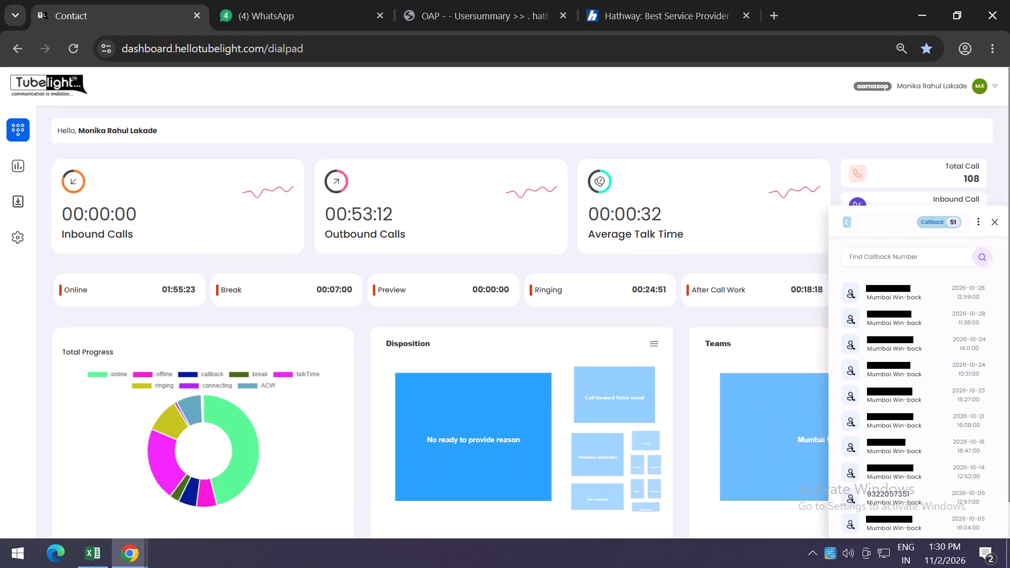
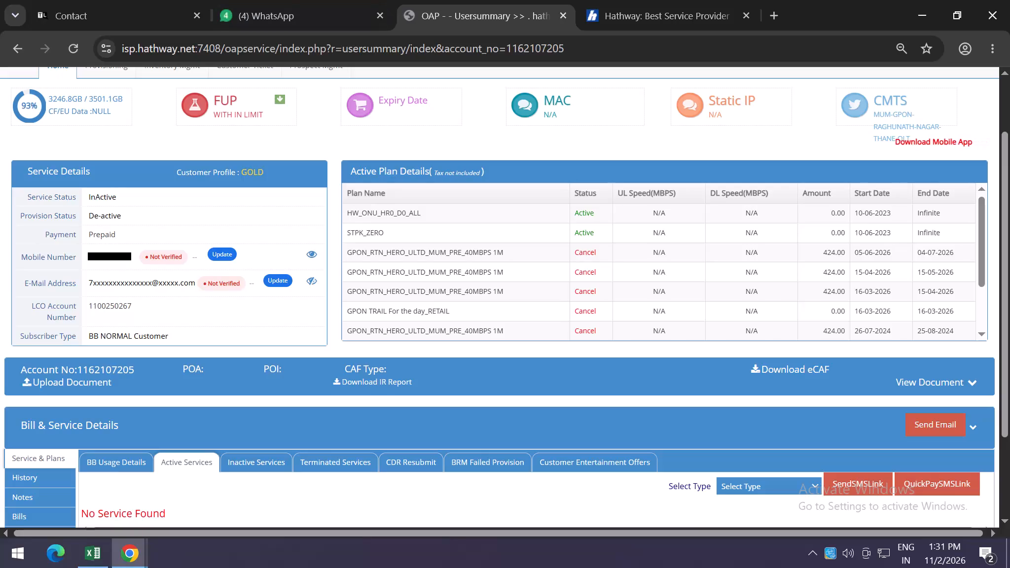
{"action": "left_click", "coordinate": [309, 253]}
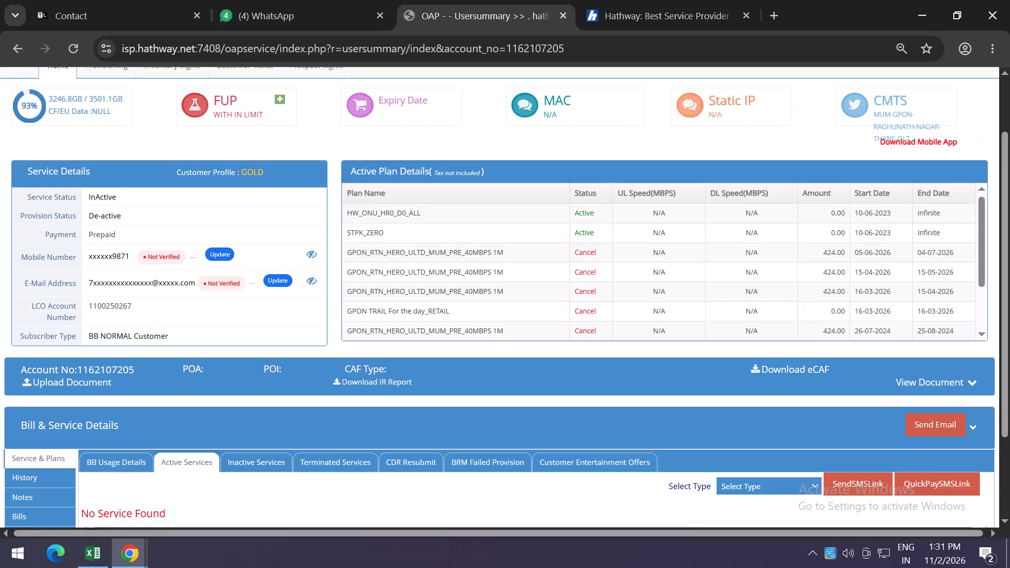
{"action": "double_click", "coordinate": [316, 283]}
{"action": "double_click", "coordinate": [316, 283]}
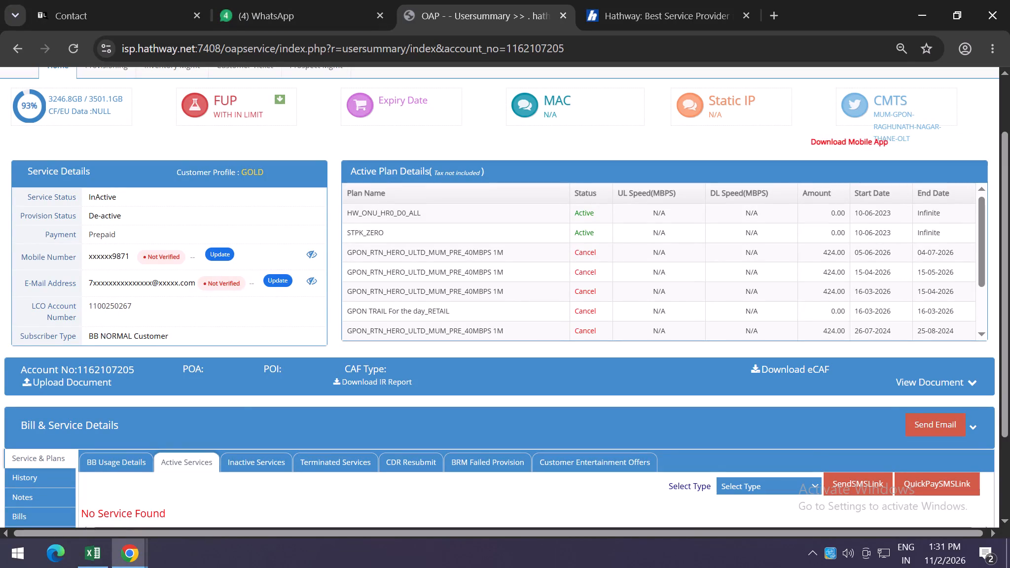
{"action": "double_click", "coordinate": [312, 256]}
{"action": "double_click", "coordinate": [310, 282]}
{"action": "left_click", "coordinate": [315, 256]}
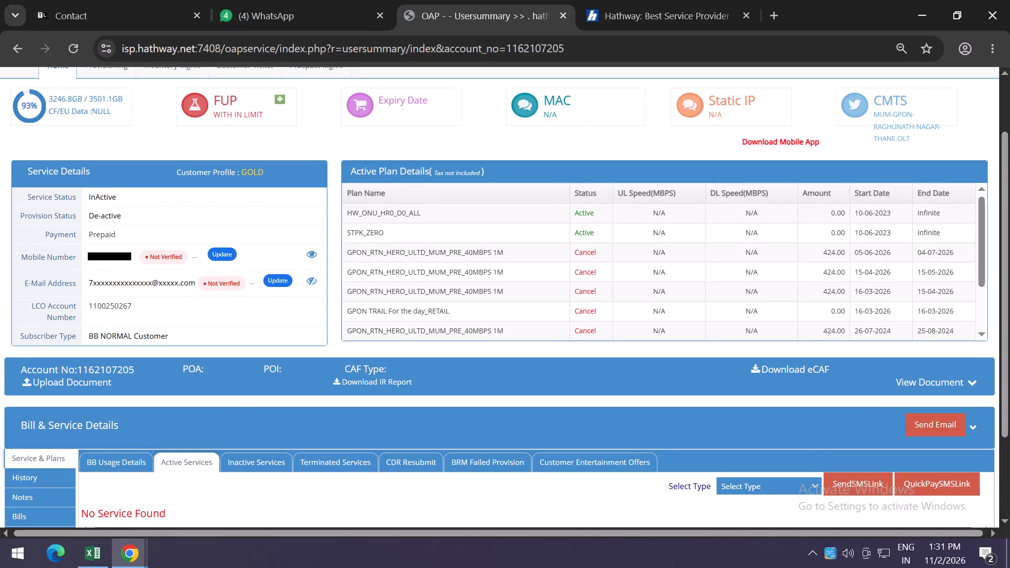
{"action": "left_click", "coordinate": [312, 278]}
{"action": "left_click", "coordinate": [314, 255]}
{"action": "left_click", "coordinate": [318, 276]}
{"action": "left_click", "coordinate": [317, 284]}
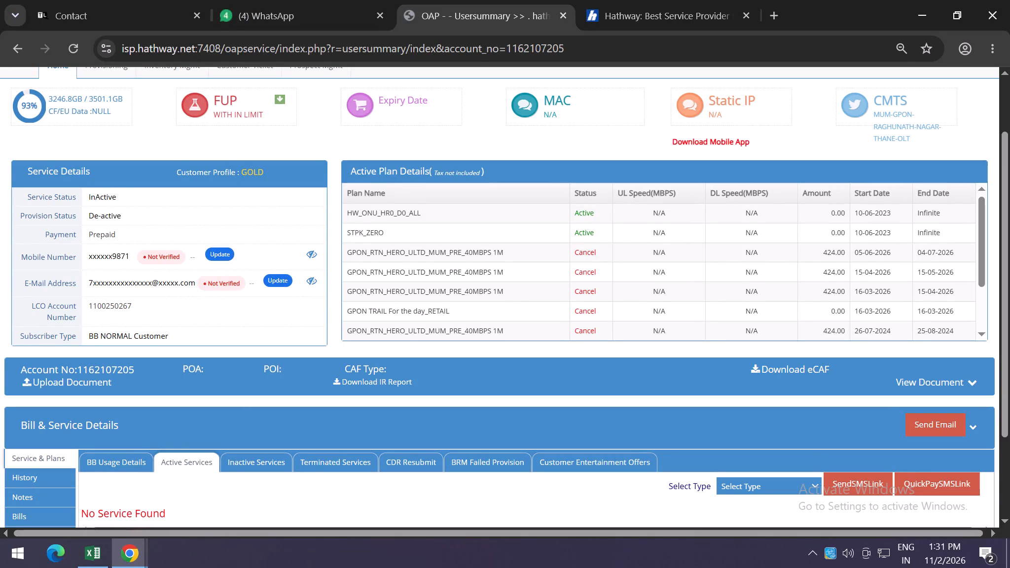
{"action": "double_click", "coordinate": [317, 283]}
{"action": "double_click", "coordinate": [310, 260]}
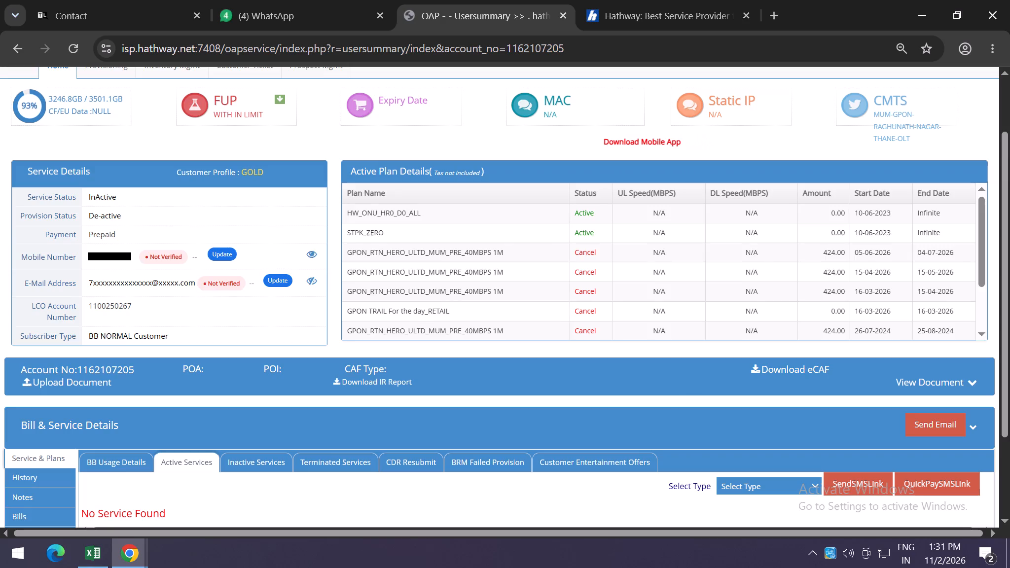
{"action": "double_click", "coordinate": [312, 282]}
Return to the Tubelight dialpad dashboard from the Hathway account page.
{"action": "left_click", "coordinate": [87, 0]}
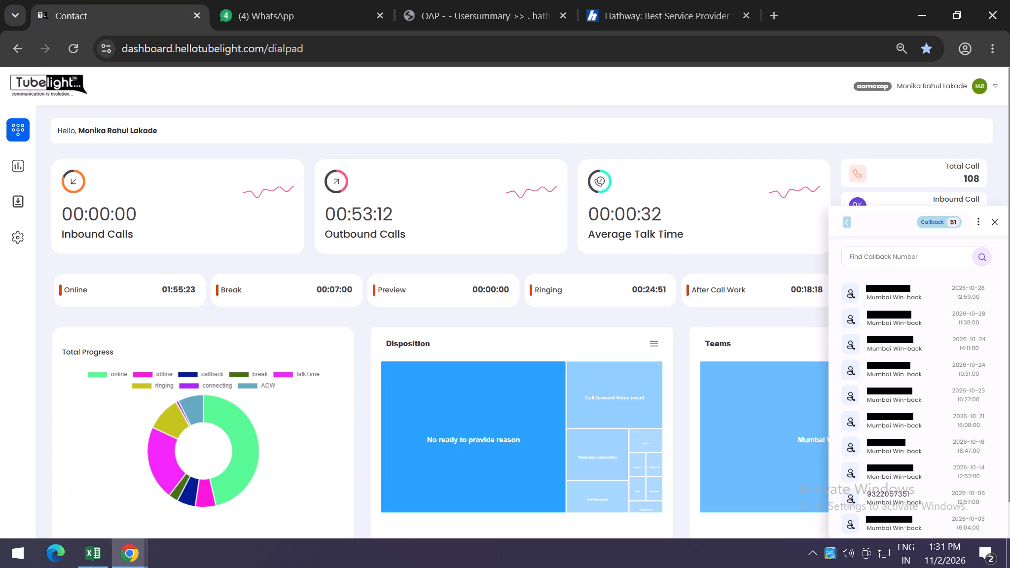
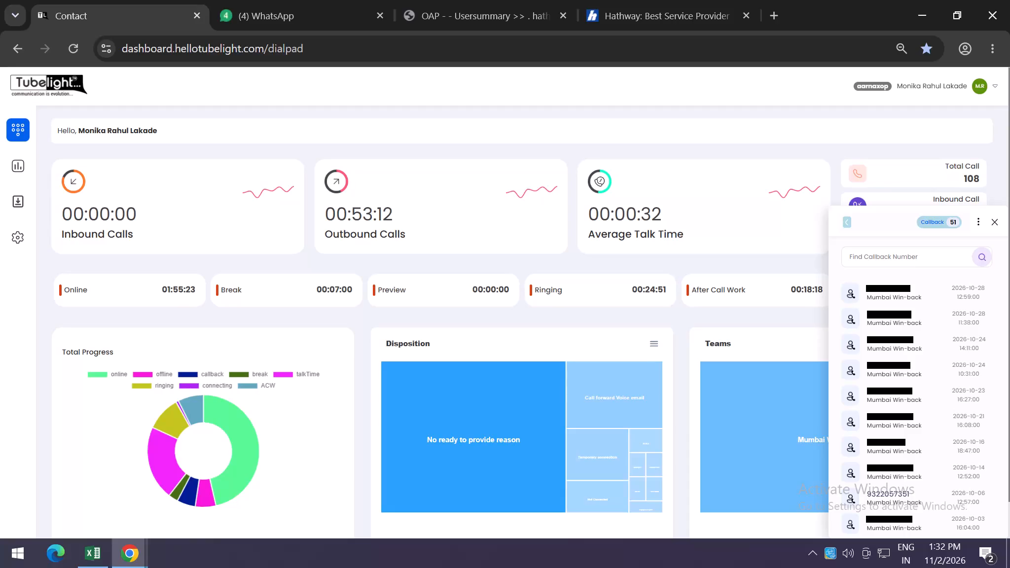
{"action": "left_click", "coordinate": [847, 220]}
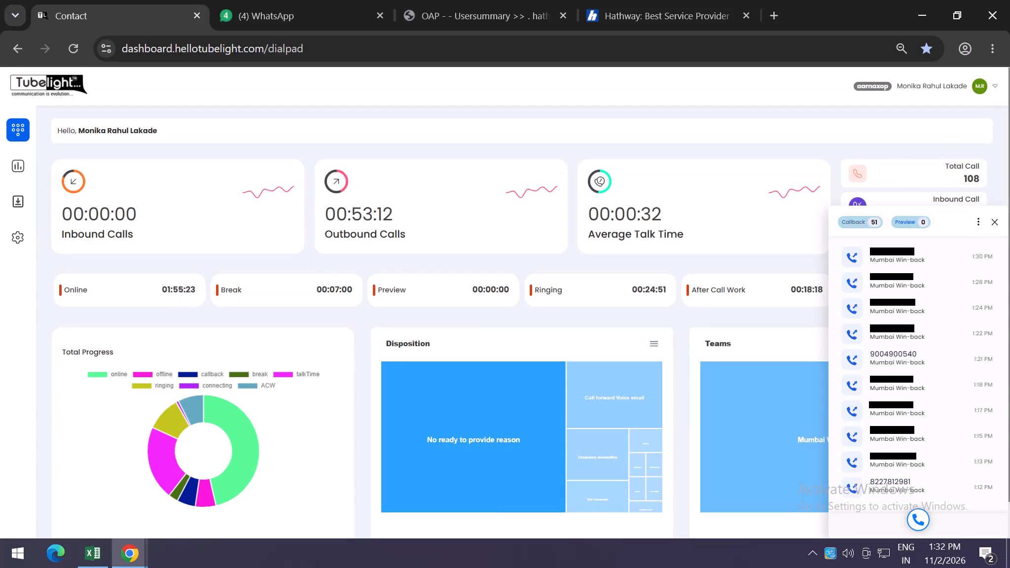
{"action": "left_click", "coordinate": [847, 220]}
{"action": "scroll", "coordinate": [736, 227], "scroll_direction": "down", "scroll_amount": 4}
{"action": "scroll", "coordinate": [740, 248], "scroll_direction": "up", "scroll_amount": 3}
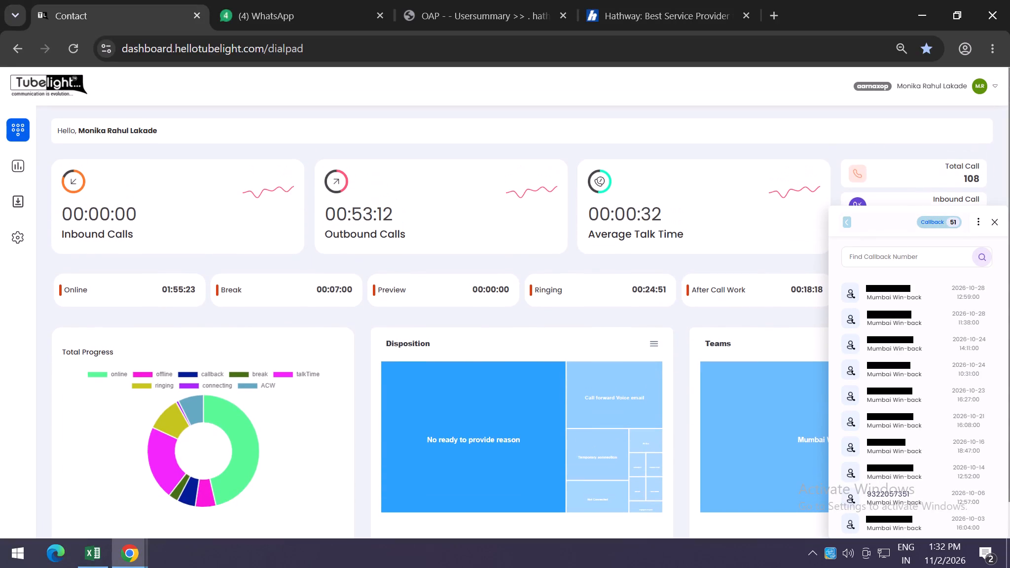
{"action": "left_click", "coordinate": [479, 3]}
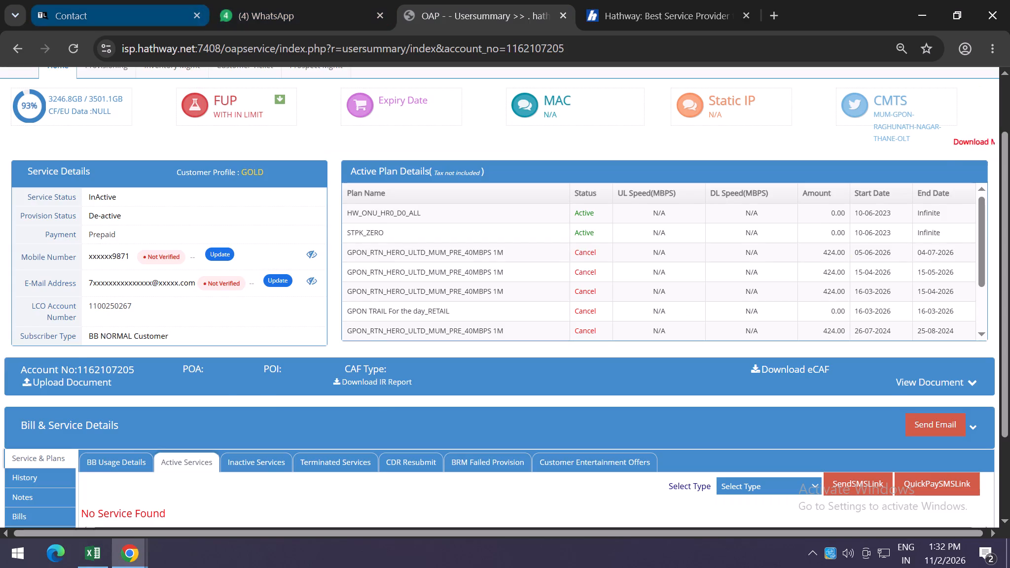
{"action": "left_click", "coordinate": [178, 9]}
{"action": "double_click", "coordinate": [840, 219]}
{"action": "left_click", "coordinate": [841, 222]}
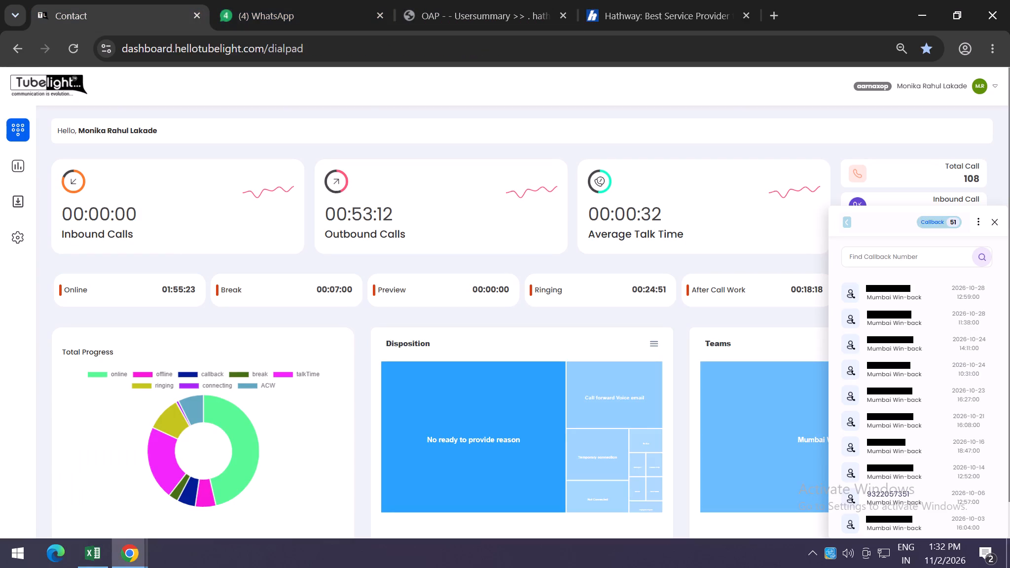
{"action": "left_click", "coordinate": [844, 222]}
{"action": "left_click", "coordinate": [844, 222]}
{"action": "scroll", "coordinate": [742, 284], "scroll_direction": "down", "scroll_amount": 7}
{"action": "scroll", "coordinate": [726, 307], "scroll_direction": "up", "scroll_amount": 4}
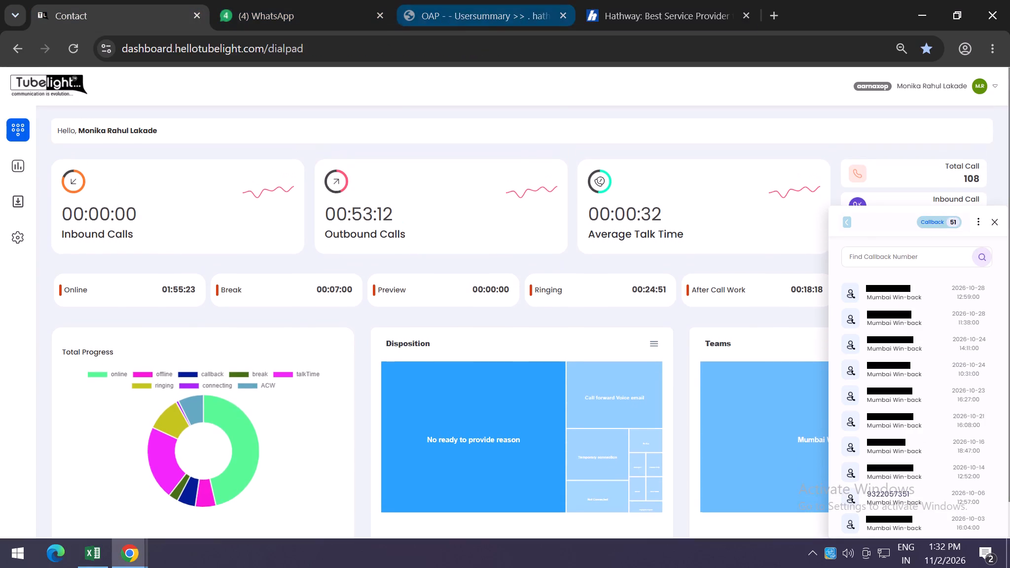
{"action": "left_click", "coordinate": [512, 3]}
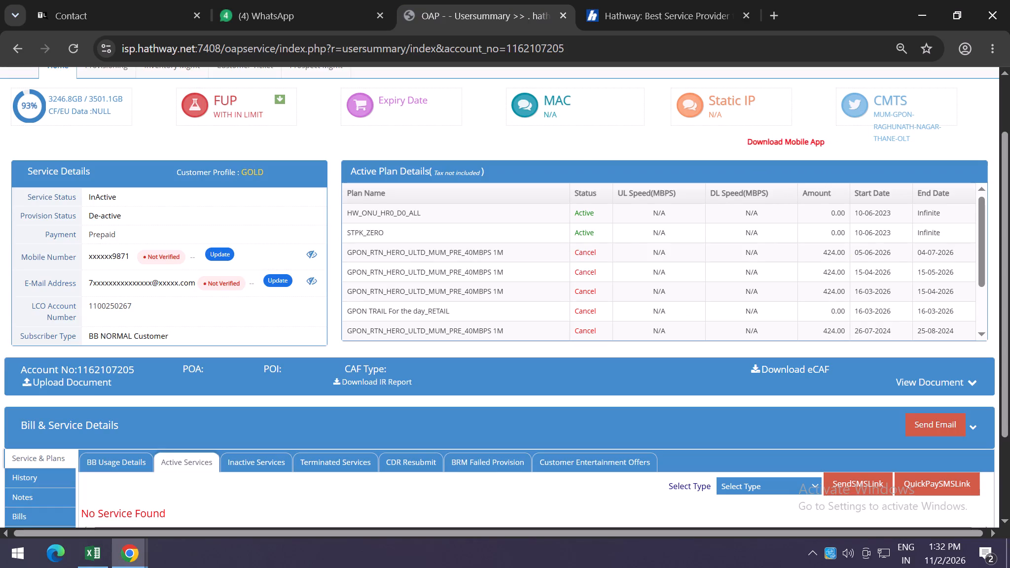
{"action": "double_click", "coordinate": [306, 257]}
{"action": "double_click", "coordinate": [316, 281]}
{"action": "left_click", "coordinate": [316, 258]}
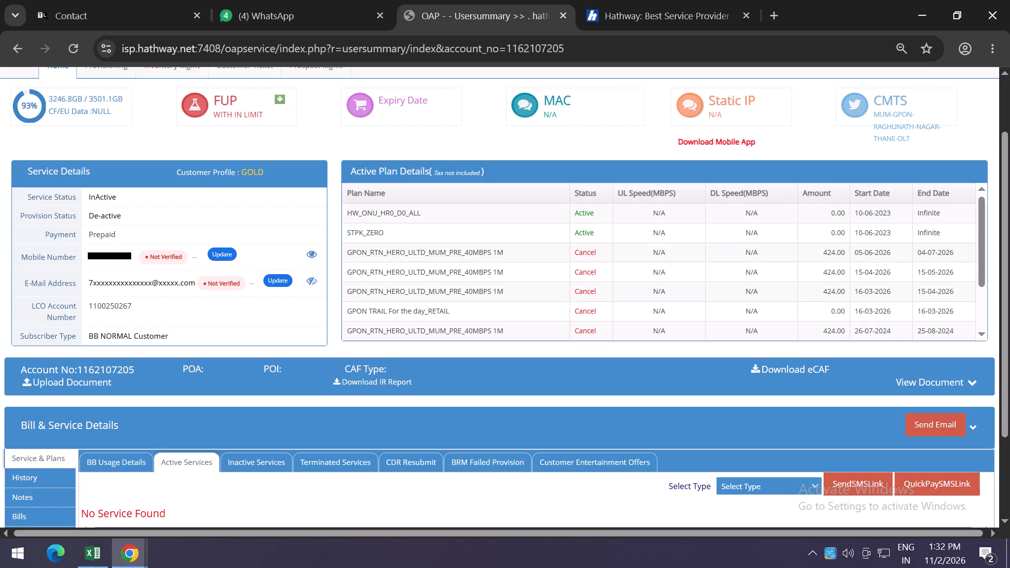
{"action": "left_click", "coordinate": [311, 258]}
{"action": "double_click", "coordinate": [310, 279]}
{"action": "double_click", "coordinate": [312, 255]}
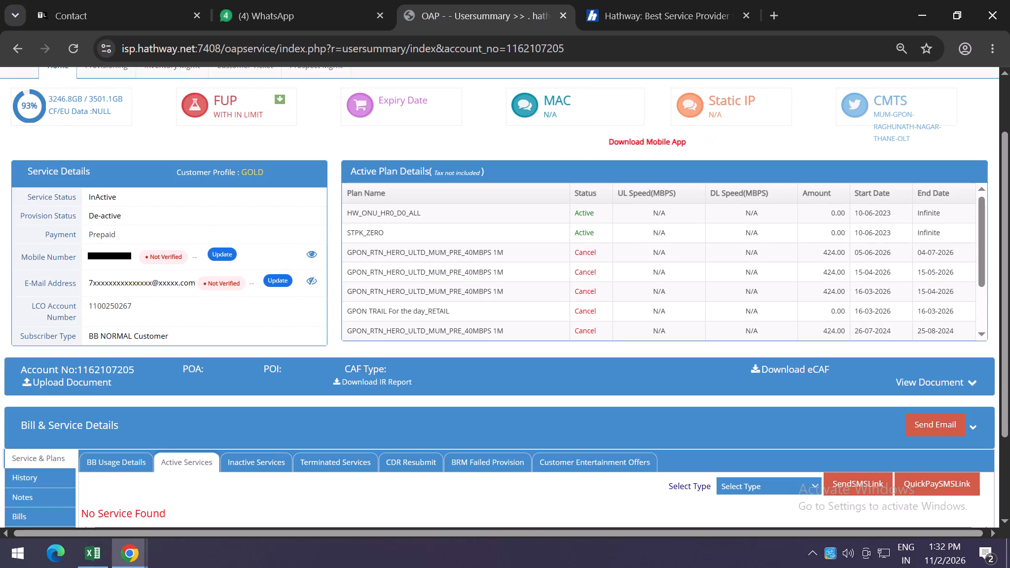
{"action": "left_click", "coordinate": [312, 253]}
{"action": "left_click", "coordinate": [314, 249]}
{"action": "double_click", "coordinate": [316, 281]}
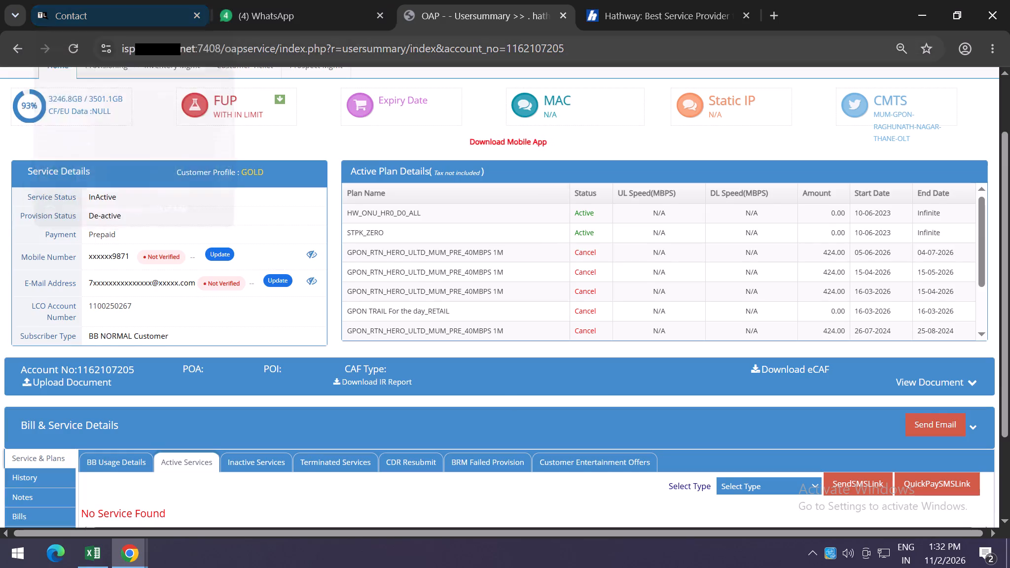
Look up the next customer's Hathway account, searching by Registered Mobile Number with the customer's mobile number.
{"action": "scroll", "coordinate": [621, 106], "scroll_direction": "up", "scroll_amount": 5}
{"action": "left_click", "coordinate": [763, 73]}
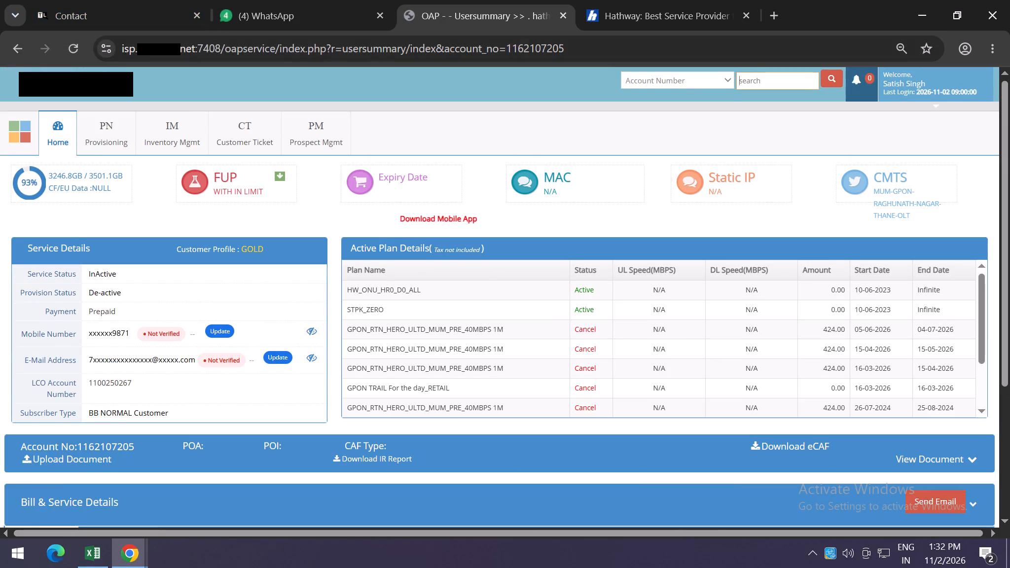
{"action": "left_click", "coordinate": [755, 87]}
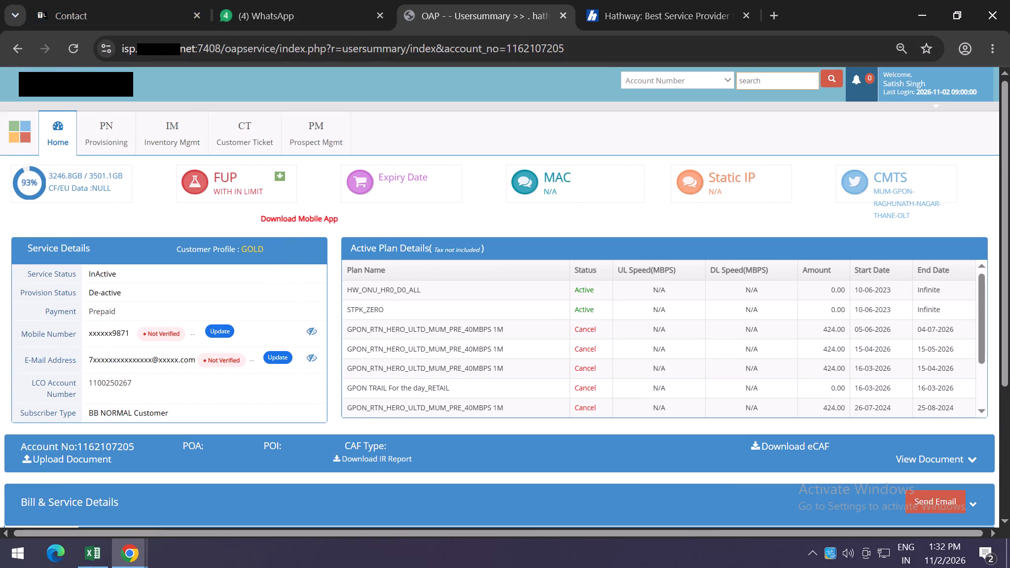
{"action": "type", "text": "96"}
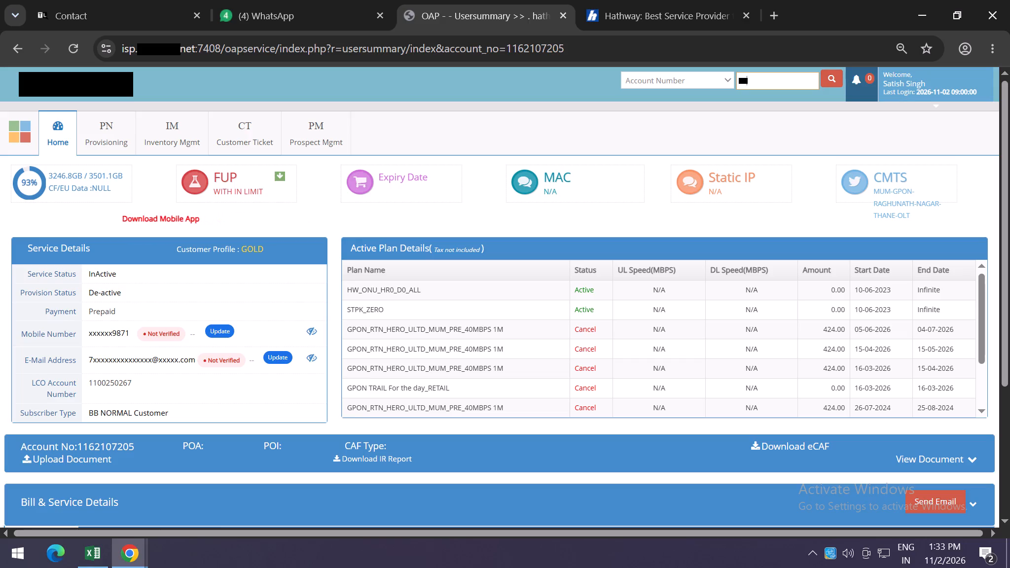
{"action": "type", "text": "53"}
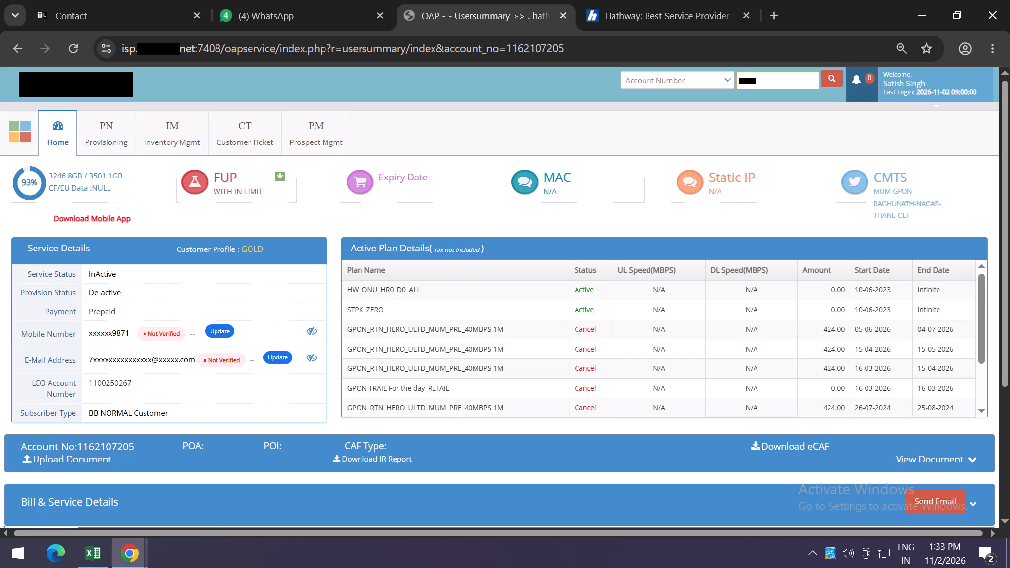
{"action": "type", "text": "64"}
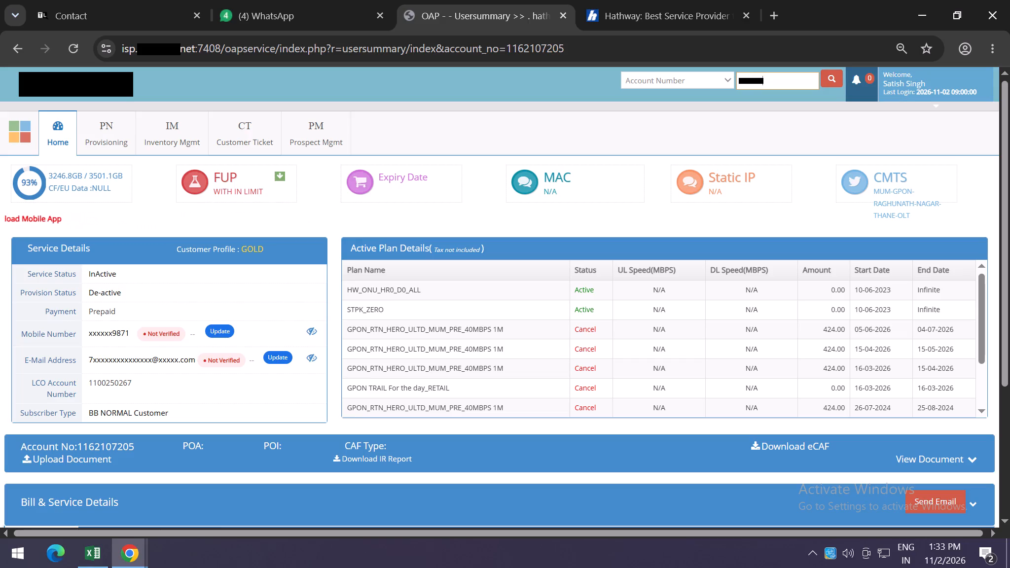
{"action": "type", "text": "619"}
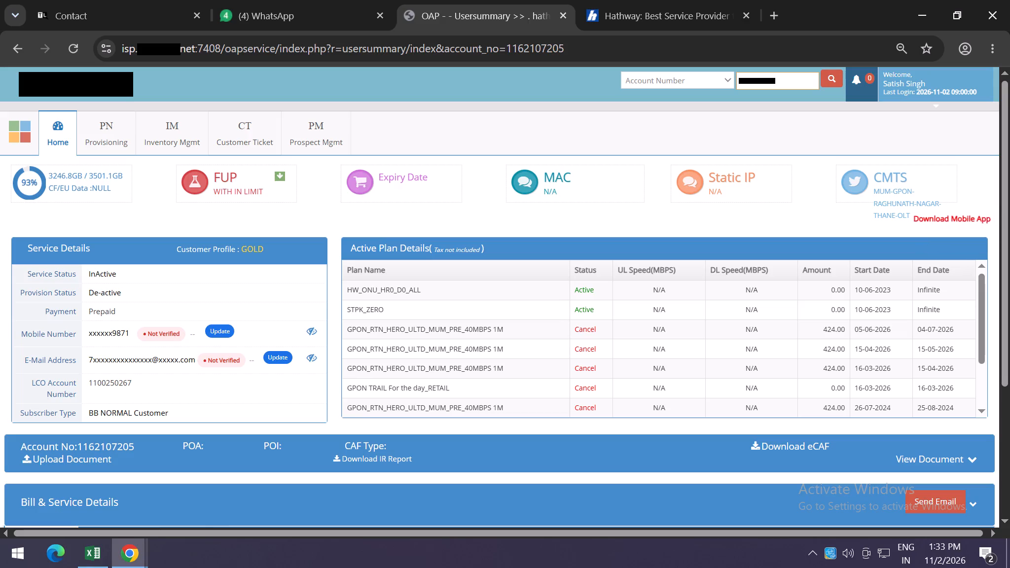
{"action": "left_click", "coordinate": [763, 88]}
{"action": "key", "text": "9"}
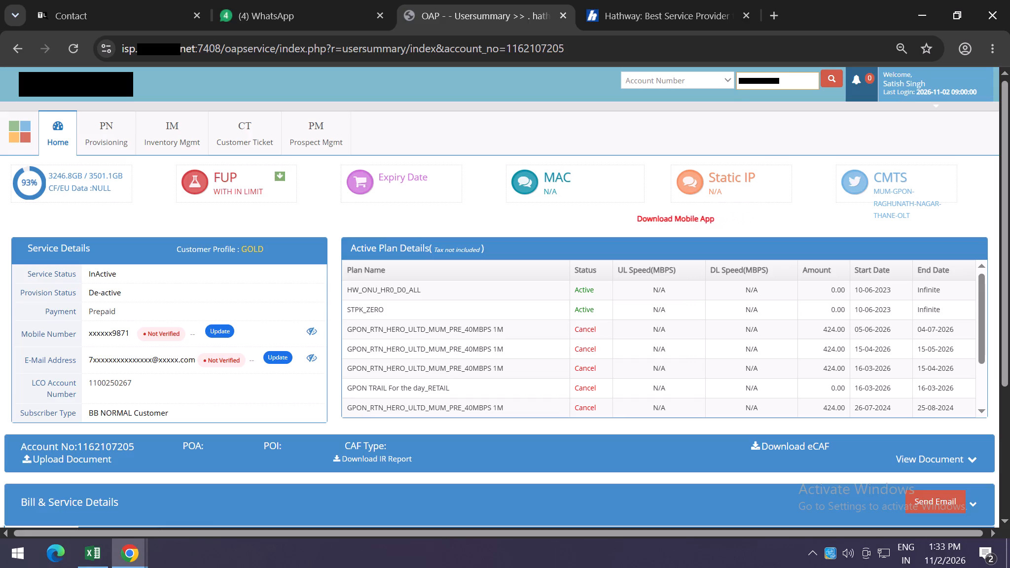
{"action": "left_click", "coordinate": [728, 80]}
{"action": "left_click", "coordinate": [712, 188]}
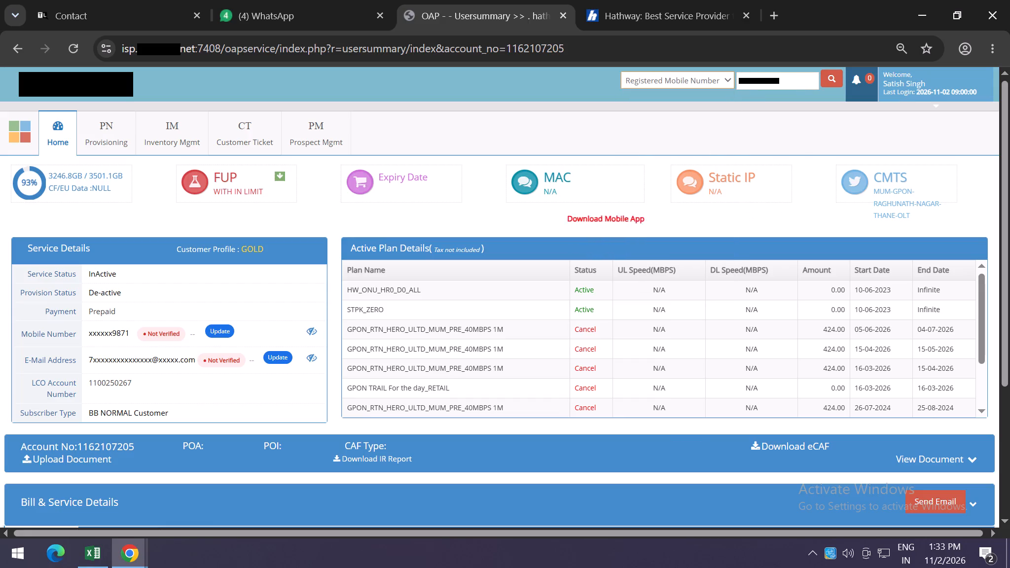
{"action": "left_click", "coordinate": [830, 91]}
{"action": "left_click", "coordinate": [831, 78]}
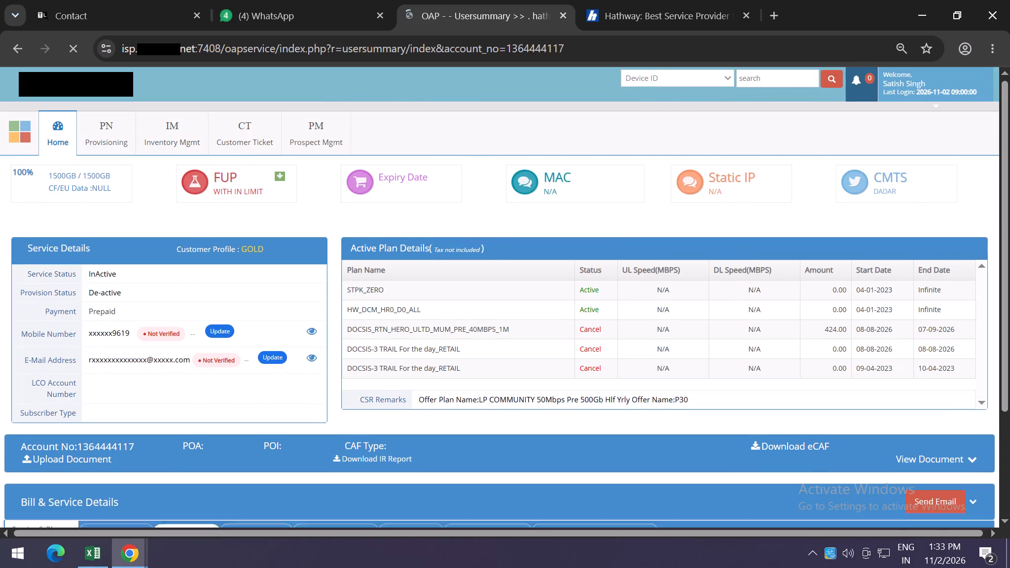
Open the History section under Bill & Service Details for the retrieved customer account.
{"action": "scroll", "coordinate": [133, 325], "scroll_direction": "down", "scroll_amount": 6}
{"action": "left_click", "coordinate": [65, 366]}
{"action": "scroll", "coordinate": [96, 396], "scroll_direction": "down", "scroll_amount": 6}
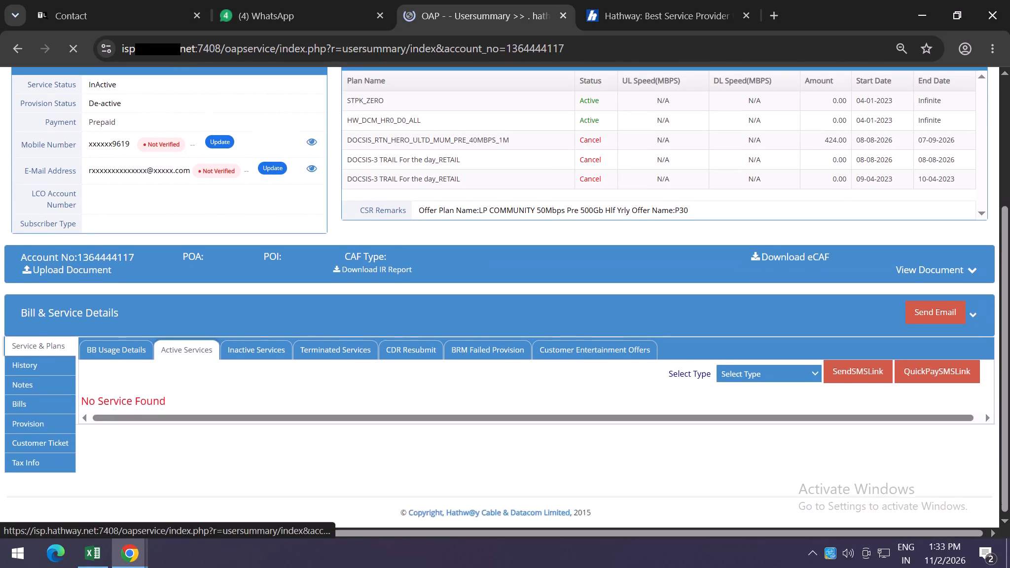
List the account's payments in the History section, setting the search start date to 18-November-2020.
{"action": "left_click", "coordinate": [38, 376]}
{"action": "scroll", "coordinate": [111, 415], "scroll_direction": "down", "scroll_amount": 5}
{"action": "left_click", "coordinate": [47, 367]}
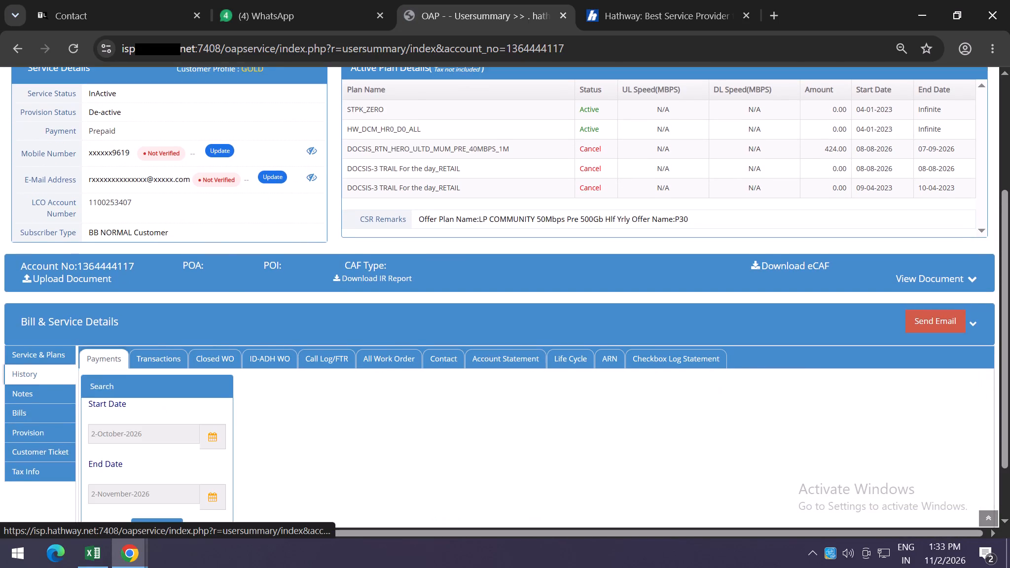
{"action": "scroll", "coordinate": [100, 404], "scroll_direction": "down", "scroll_amount": 3}
{"action": "left_click", "coordinate": [213, 365]}
{"action": "double_click", "coordinate": [162, 368]}
{"action": "left_click", "coordinate": [138, 388]}
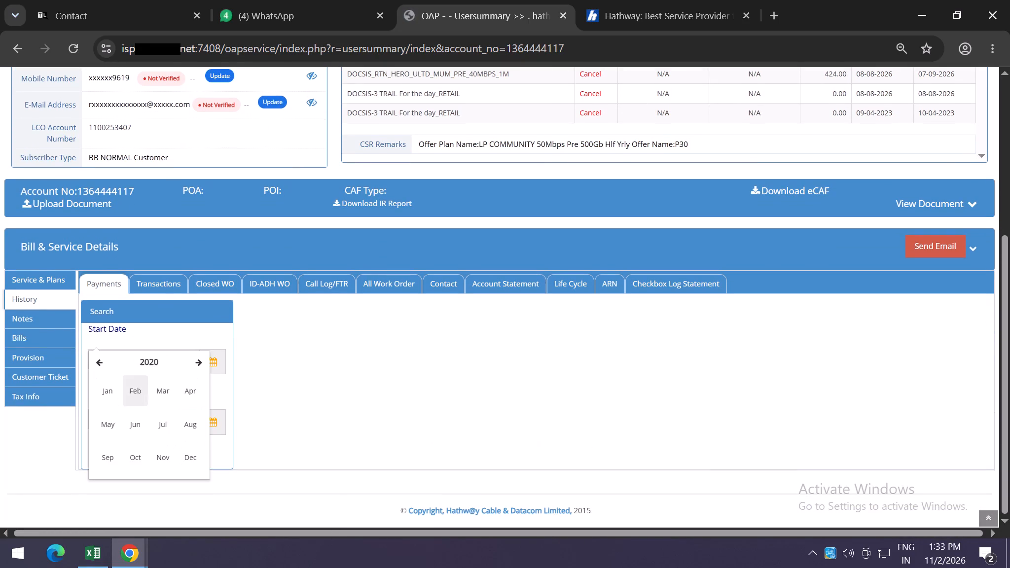
{"action": "left_click", "coordinate": [134, 406]}
{"action": "left_click", "coordinate": [142, 438]}
{"action": "left_click", "coordinate": [142, 449]}
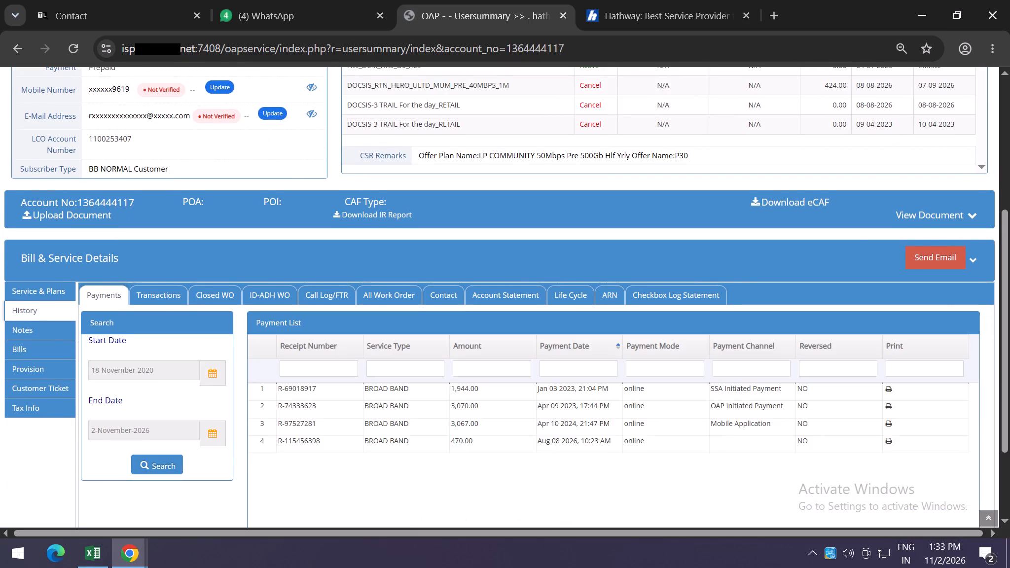
{"action": "scroll", "coordinate": [222, 465], "scroll_direction": "down", "scroll_amount": 11}
{"action": "scroll", "coordinate": [393, 351], "scroll_direction": "down", "scroll_amount": 6}
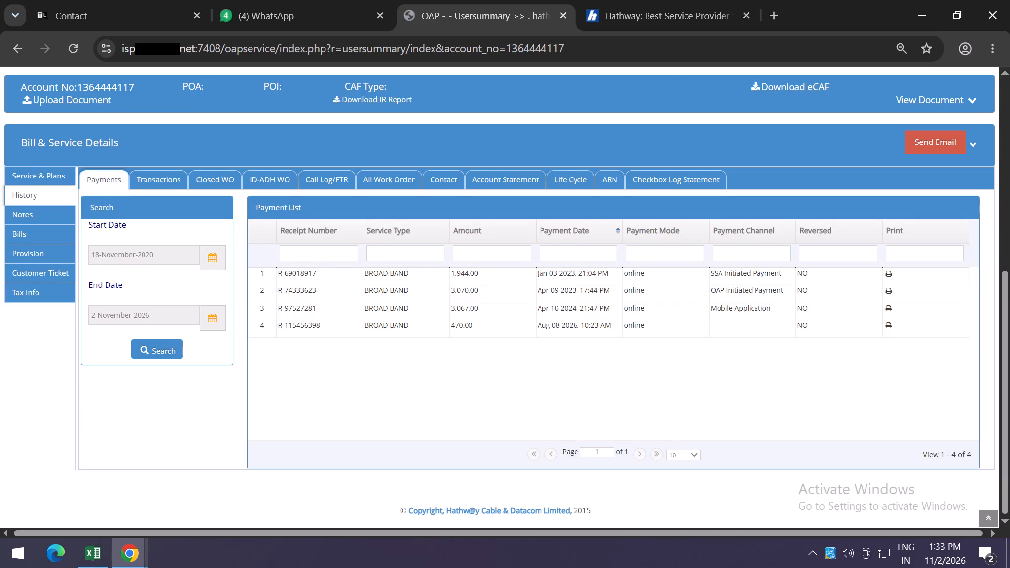
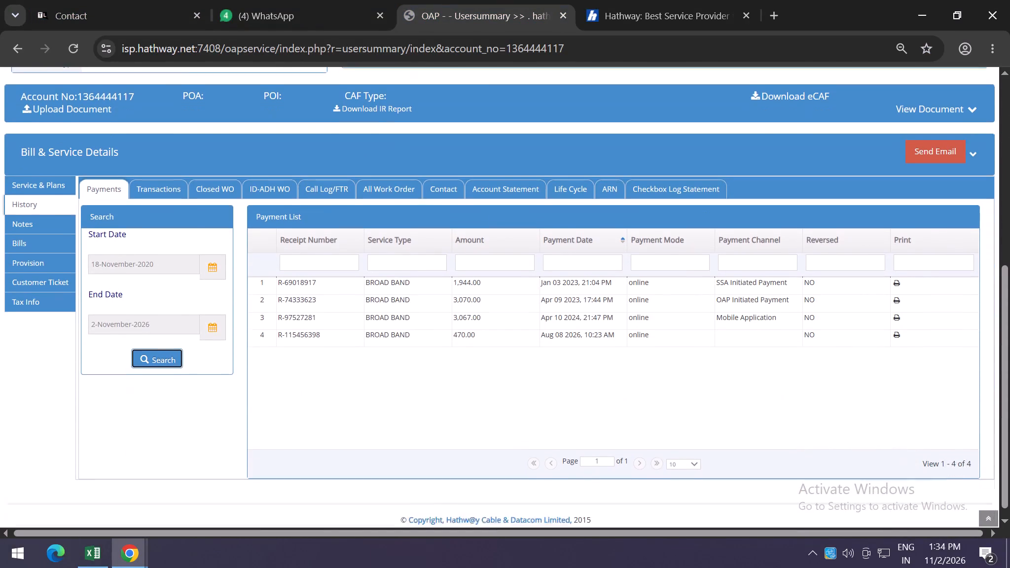
Switch from the customer's payment history in OAP back to the Tubelight dialpad dashboard.
{"action": "left_click", "coordinate": [144, 0]}
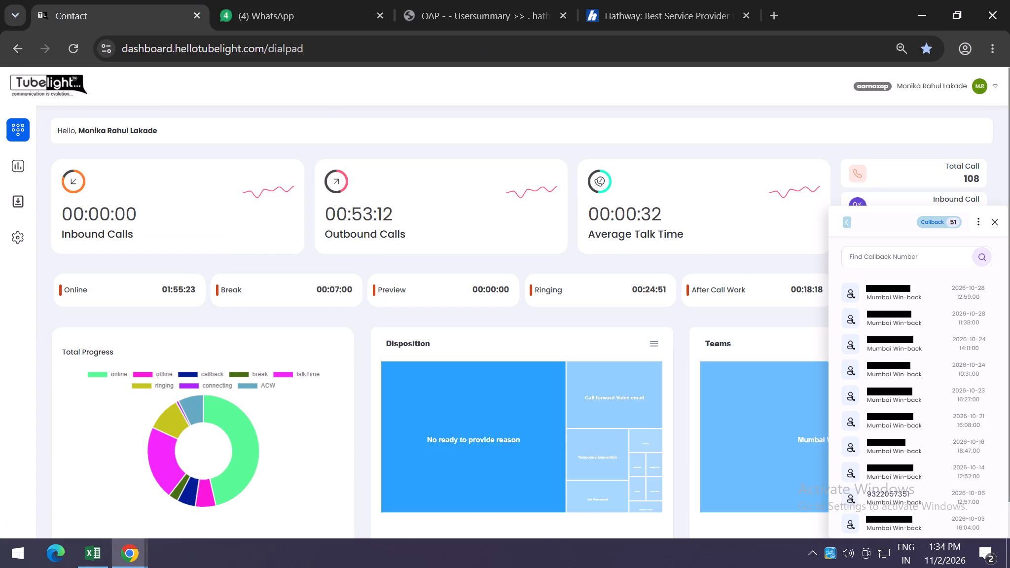
Return to the customer's Hathway account summary and review the Payment List in its History section.
{"action": "left_click", "coordinate": [450, 0]}
{"action": "scroll", "coordinate": [390, 483], "scroll_direction": "down", "scroll_amount": 5}
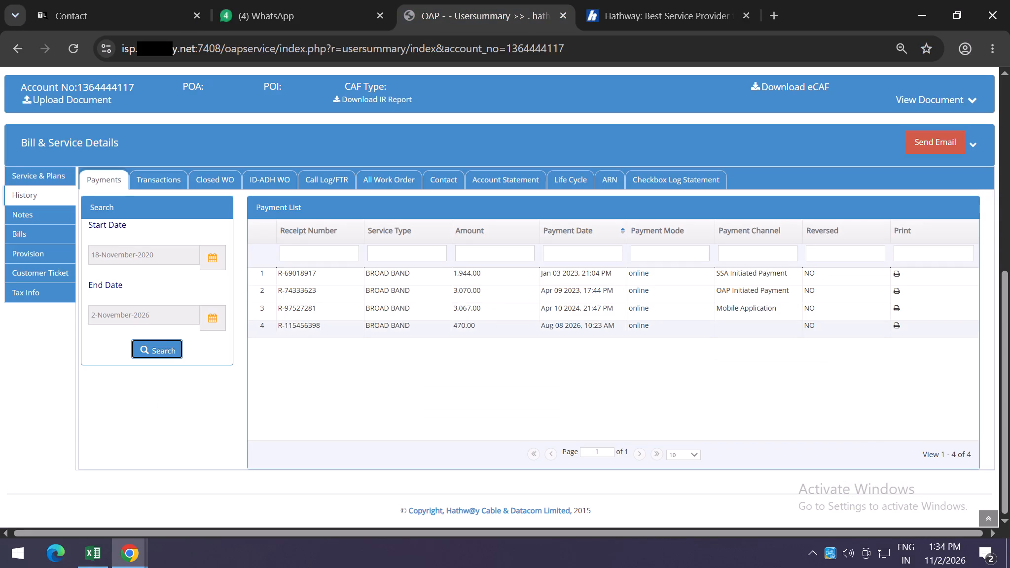
{"action": "scroll", "coordinate": [582, 350], "scroll_direction": "down", "scroll_amount": 3}
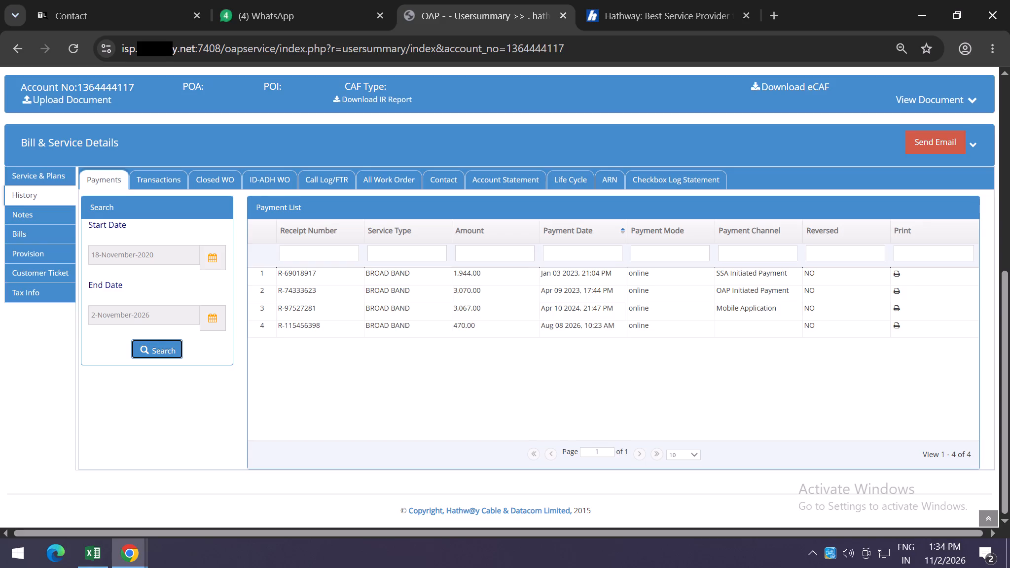
Examine the customer's payment history, active plan details, and masked mobile number and e-mail fields in Service Details.
{"action": "scroll", "coordinate": [582, 351], "scroll_direction": "down", "scroll_amount": 7}
{"action": "scroll", "coordinate": [600, 335], "scroll_direction": "up", "scroll_amount": 6}
{"action": "scroll", "coordinate": [470, 356], "scroll_direction": "down", "scroll_amount": 5}
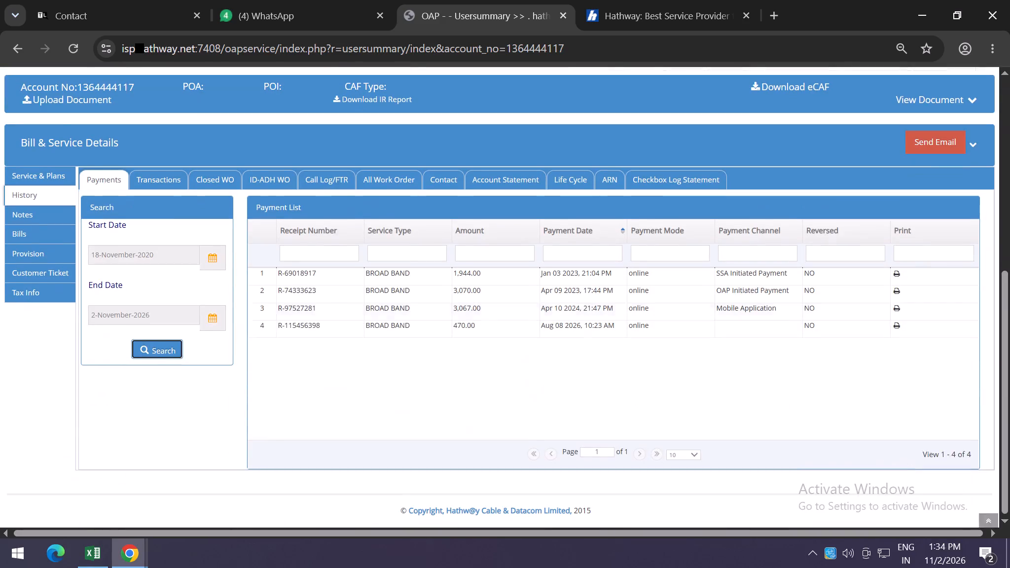
{"action": "scroll", "coordinate": [332, 229], "scroll_direction": "up", "scroll_amount": 3}
{"action": "double_click", "coordinate": [311, 206]}
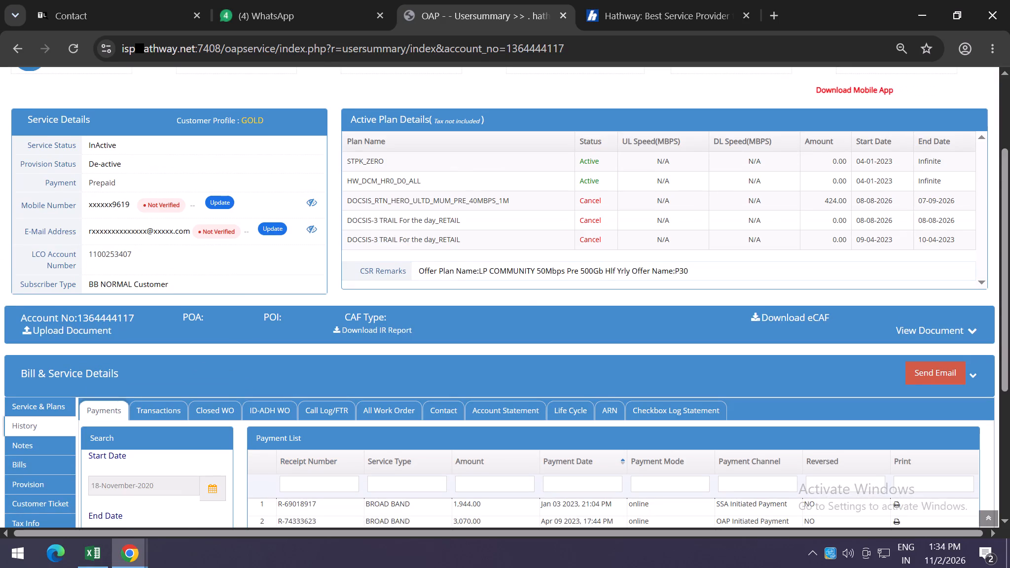
{"action": "double_click", "coordinate": [312, 224]}
{"action": "double_click", "coordinate": [311, 204]}
{"action": "double_click", "coordinate": [313, 227]}
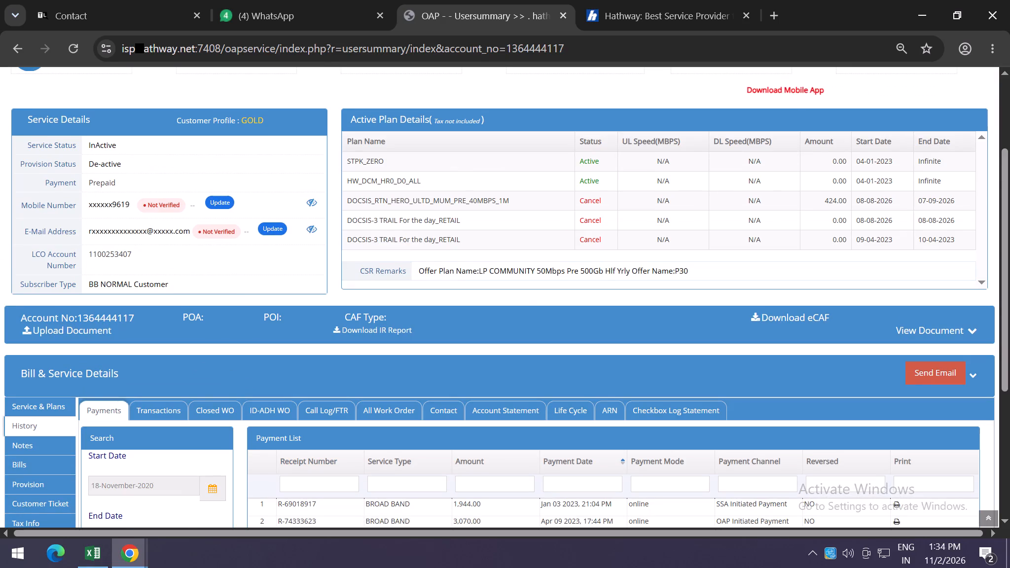
{"action": "left_click", "coordinate": [144, 0]}
{"action": "left_click", "coordinate": [457, 0]}
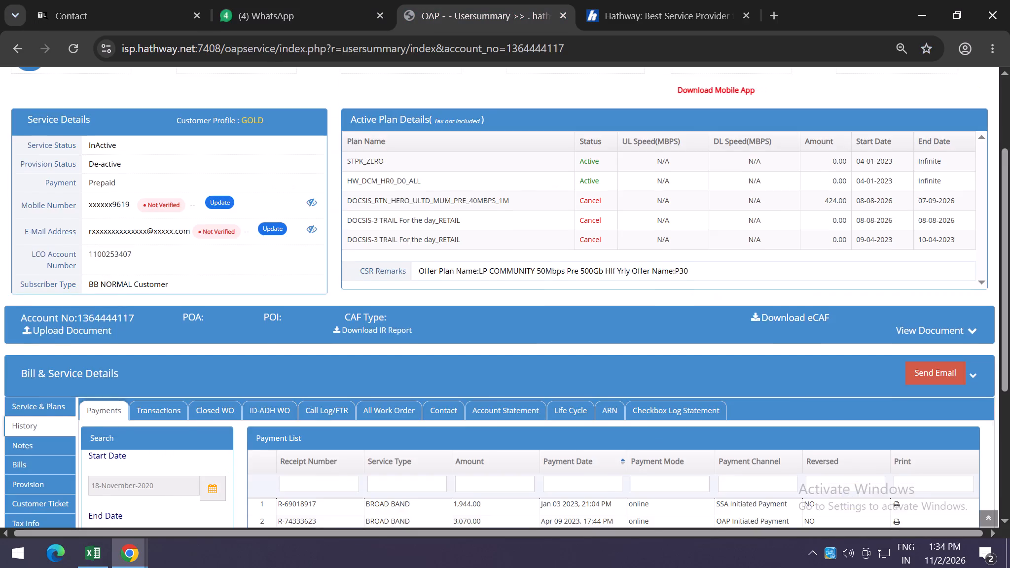
Rerun the payment history search with the existing date range and review the customer's Payment List.
{"action": "scroll", "coordinate": [235, 286], "scroll_direction": "down", "scroll_amount": 5}
{"action": "scroll", "coordinate": [230, 220], "scroll_direction": "down", "scroll_amount": 8}
{"action": "left_click", "coordinate": [173, 349]}
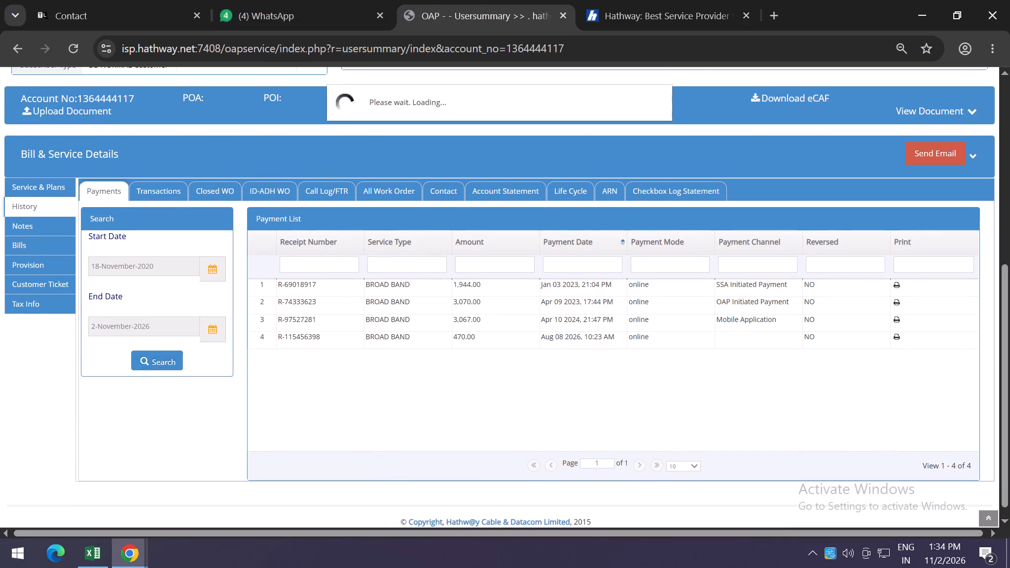
{"action": "scroll", "coordinate": [536, 411], "scroll_direction": "down", "scroll_amount": 8}
{"action": "left_click", "coordinate": [659, 450]}
{"action": "scroll", "coordinate": [459, 390], "scroll_direction": "down", "scroll_amount": 3}
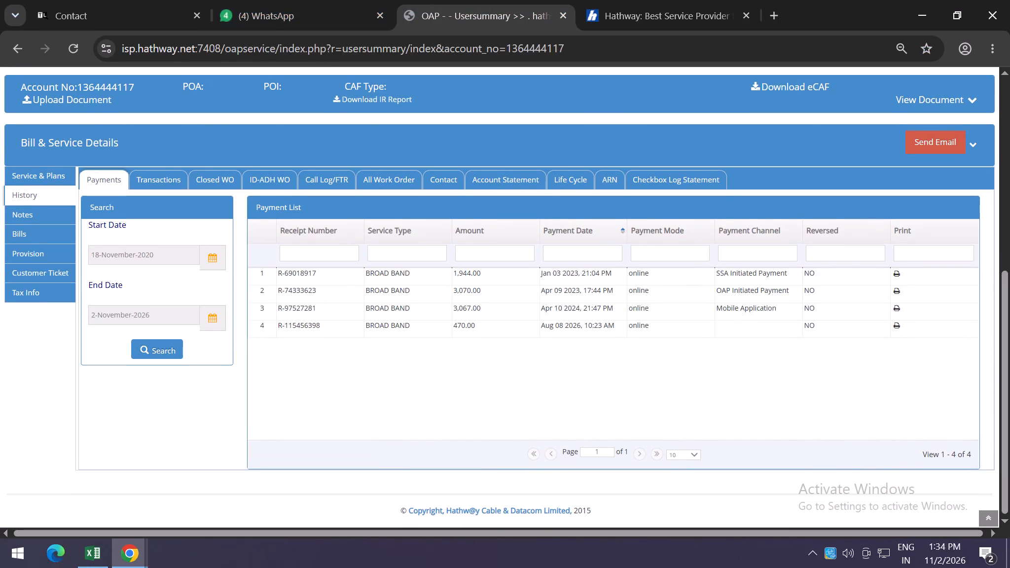
{"action": "scroll", "coordinate": [459, 392], "scroll_direction": "down", "scroll_amount": 10}
{"action": "scroll", "coordinate": [203, 334], "scroll_direction": "down", "scroll_amount": 11}
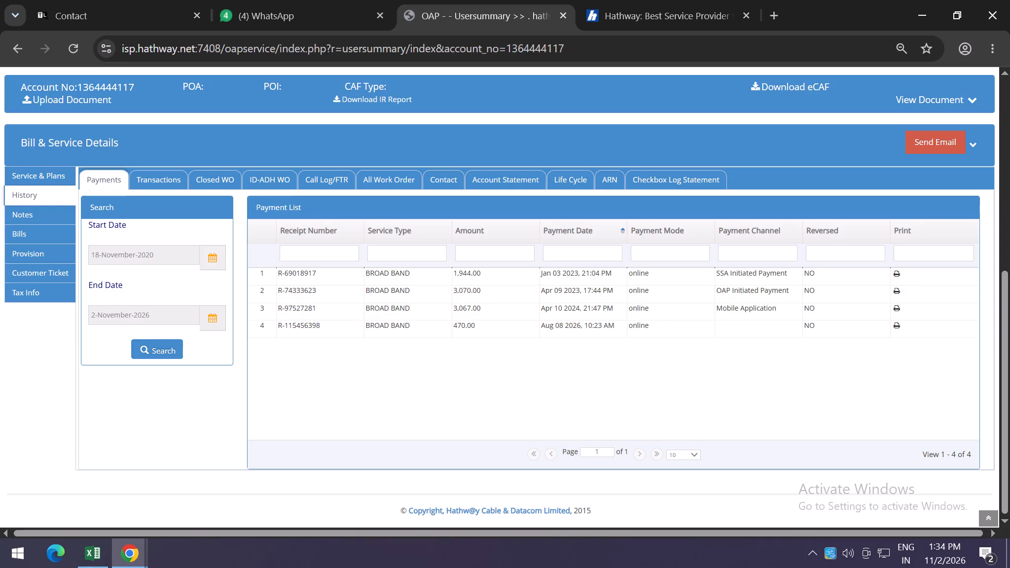
{"action": "scroll", "coordinate": [523, 348], "scroll_direction": "down", "scroll_amount": 9}
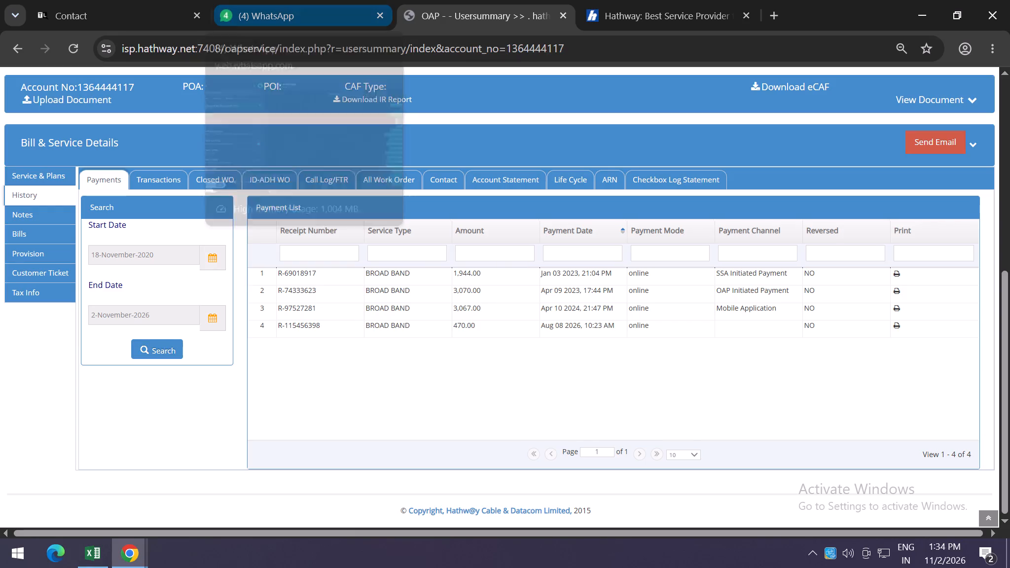
{"action": "scroll", "coordinate": [345, 139], "scroll_direction": "up", "scroll_amount": 5}
{"action": "scroll", "coordinate": [333, 157], "scroll_direction": "down", "scroll_amount": 2}
Return to the Tubelight dialpad dashboard from the customer's Hathway account page.
{"action": "left_click", "coordinate": [66, 0]}
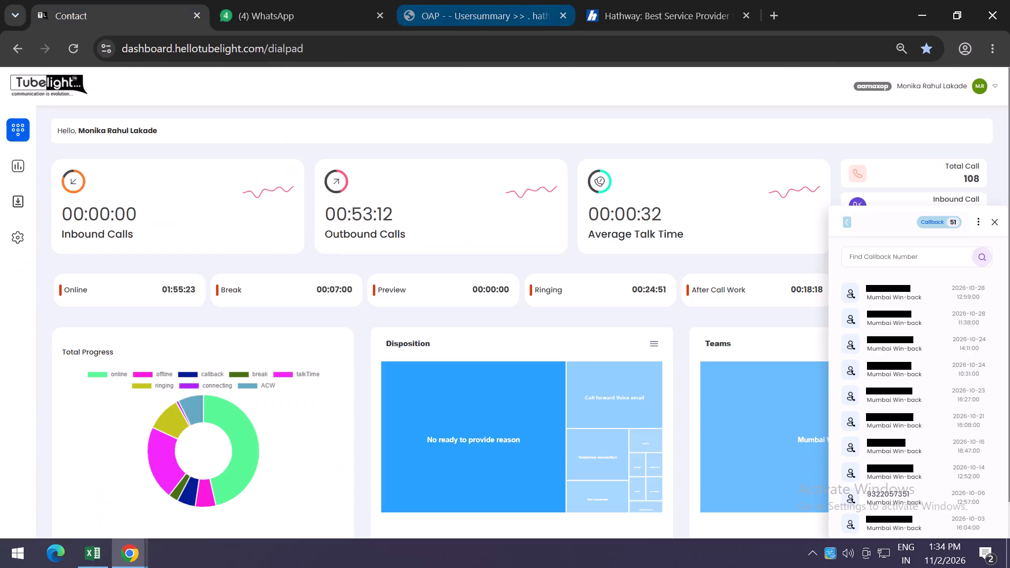
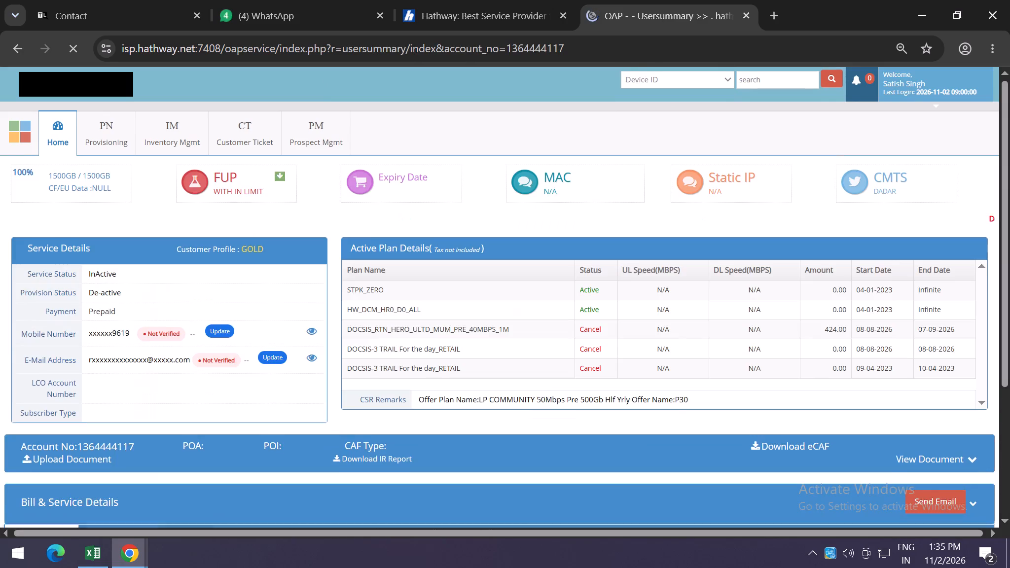
Open the Payments history in the customer account's Bill & Service Details.
{"action": "scroll", "coordinate": [238, 416], "scroll_direction": "down", "scroll_amount": 7}
{"action": "left_click", "coordinate": [39, 369]}
{"action": "left_click", "coordinate": [54, 387]}
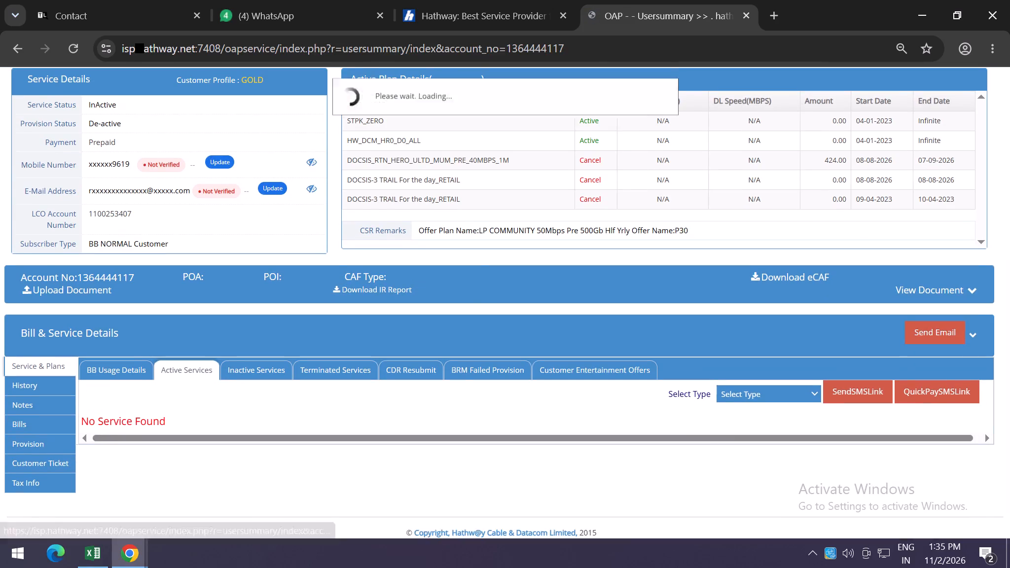
{"action": "scroll", "coordinate": [80, 416], "scroll_direction": "down", "scroll_amount": 4}
{"action": "left_click", "coordinate": [42, 371]}
{"action": "scroll", "coordinate": [133, 423], "scroll_direction": "down", "scroll_amount": 4}
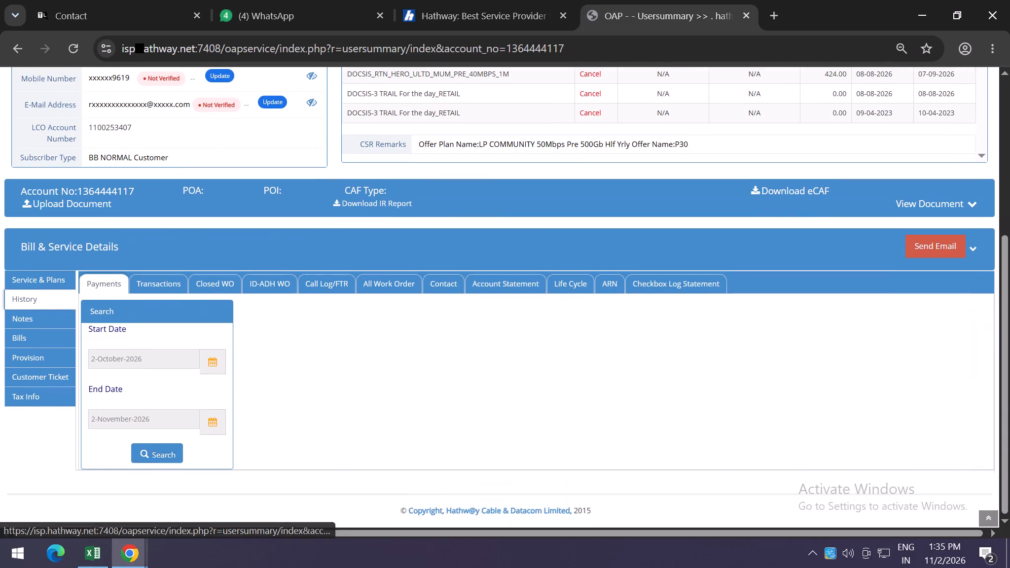
Search the account's payments with start date 23-June-2020 and review the Payment List against the service and plan details.
{"action": "left_click", "coordinate": [216, 360]}
{"action": "double_click", "coordinate": [163, 360]}
{"action": "left_click", "coordinate": [143, 388]}
{"action": "left_click", "coordinate": [133, 416]}
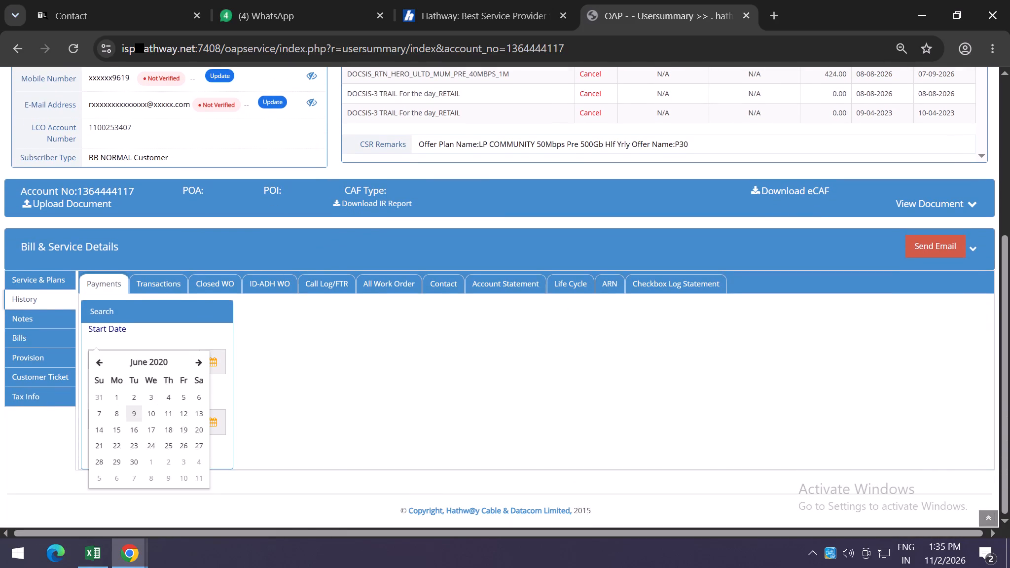
{"action": "left_click", "coordinate": [135, 443]}
{"action": "left_click", "coordinate": [138, 449]}
{"action": "scroll", "coordinate": [233, 459], "scroll_direction": "down", "scroll_amount": 13}
{"action": "scroll", "coordinate": [658, 422], "scroll_direction": "down", "scroll_amount": 3}
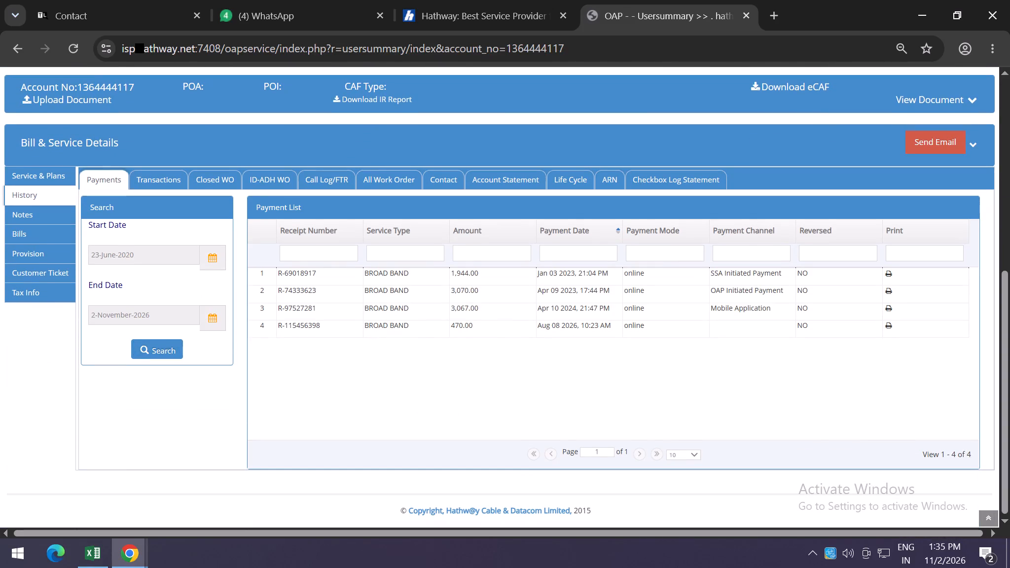
{"action": "double_click", "coordinate": [654, 456]}
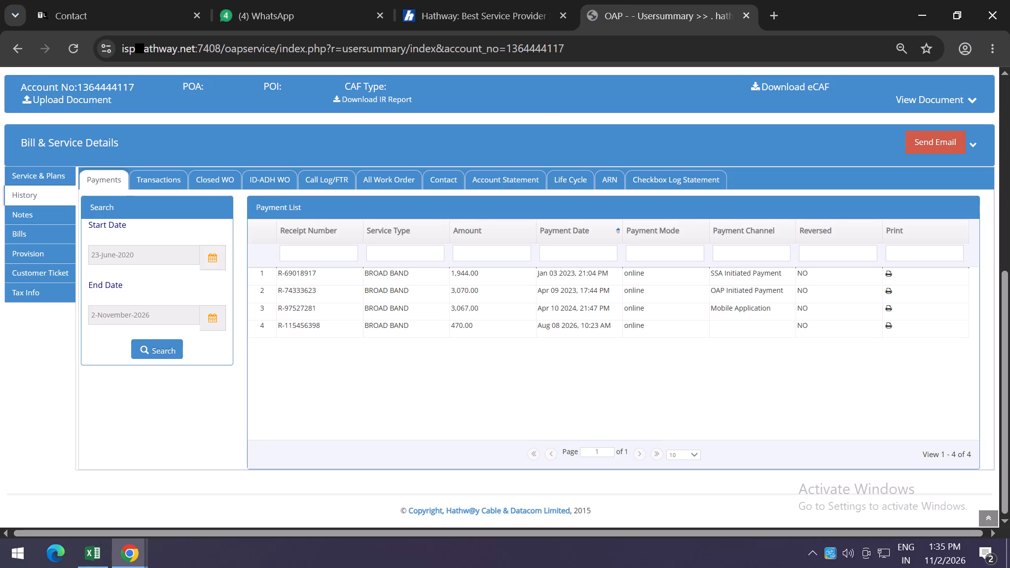
{"action": "scroll", "coordinate": [377, 364], "scroll_direction": "up", "scroll_amount": 5}
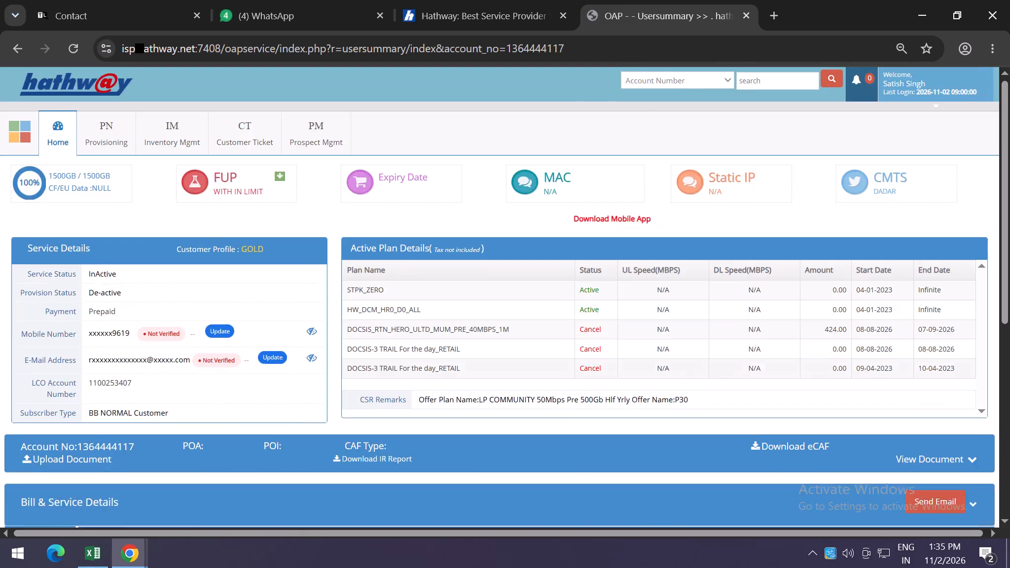
{"action": "scroll", "coordinate": [382, 363], "scroll_direction": "down", "scroll_amount": 5}
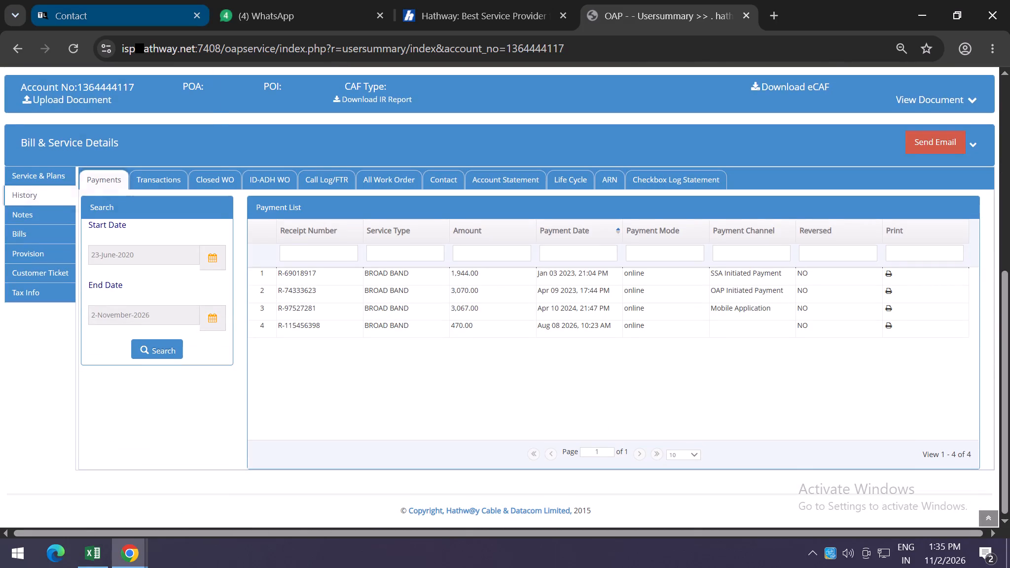
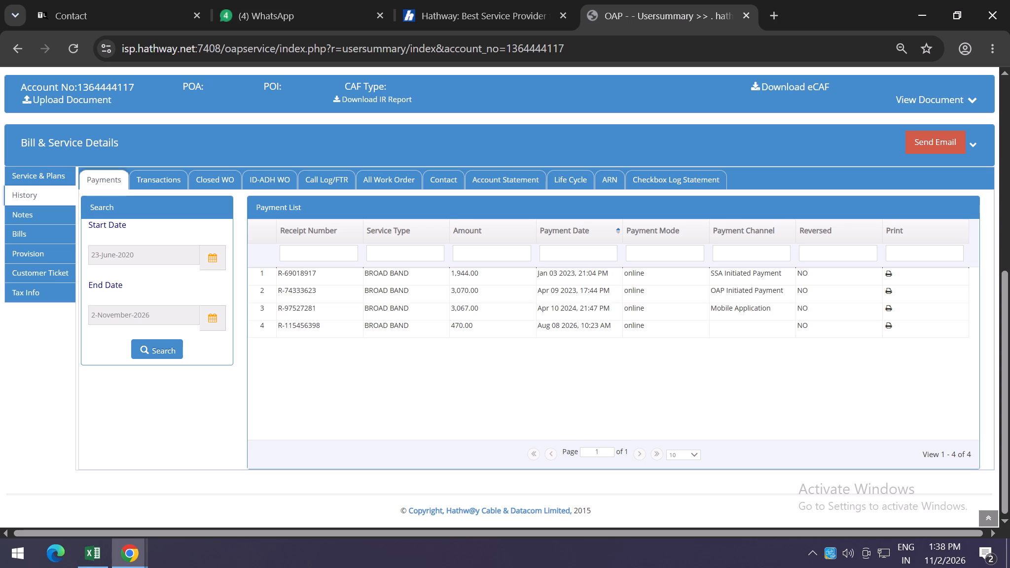
Toggle the masked mobile number's visibility and unmask the e-mail address in the customer's Service Details.
{"action": "scroll", "coordinate": [0, 318], "scroll_direction": "up", "scroll_amount": 6}
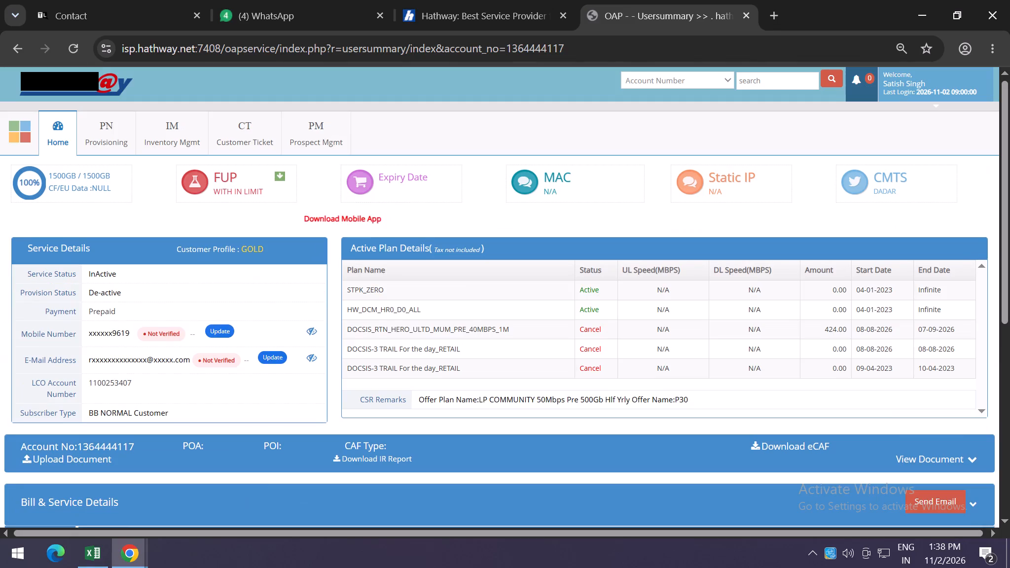
{"action": "scroll", "coordinate": [97, 302], "scroll_direction": "up", "scroll_amount": 2}
{"action": "double_click", "coordinate": [309, 332]}
{"action": "left_click", "coordinate": [312, 359]}
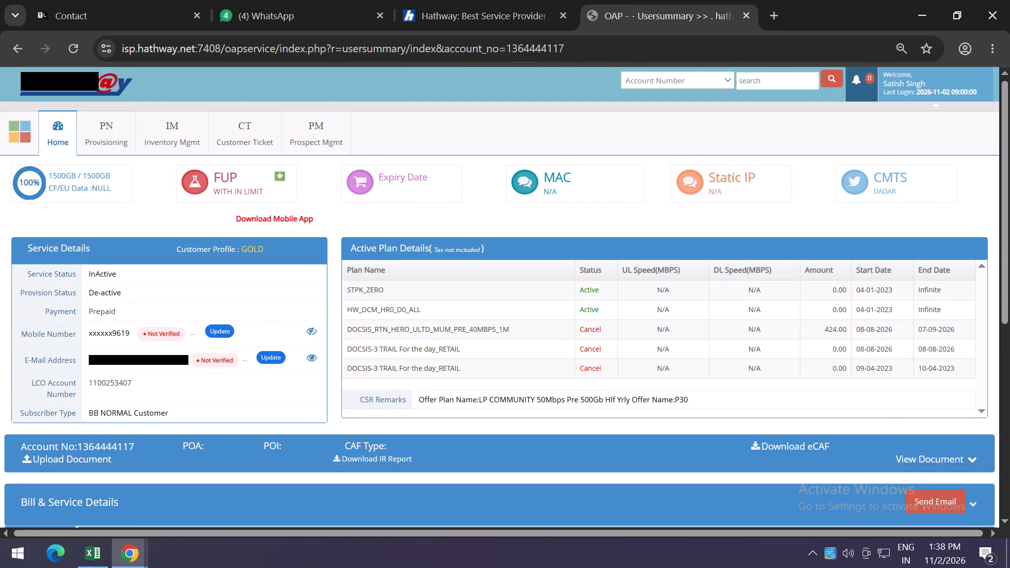
Unmask the customer's mobile number and toggle the e-mail address's masking in Service Details, then recheck the account's Payment List.
{"action": "left_click", "coordinate": [315, 335]}
{"action": "left_click", "coordinate": [313, 360]}
{"action": "double_click", "coordinate": [312, 363]}
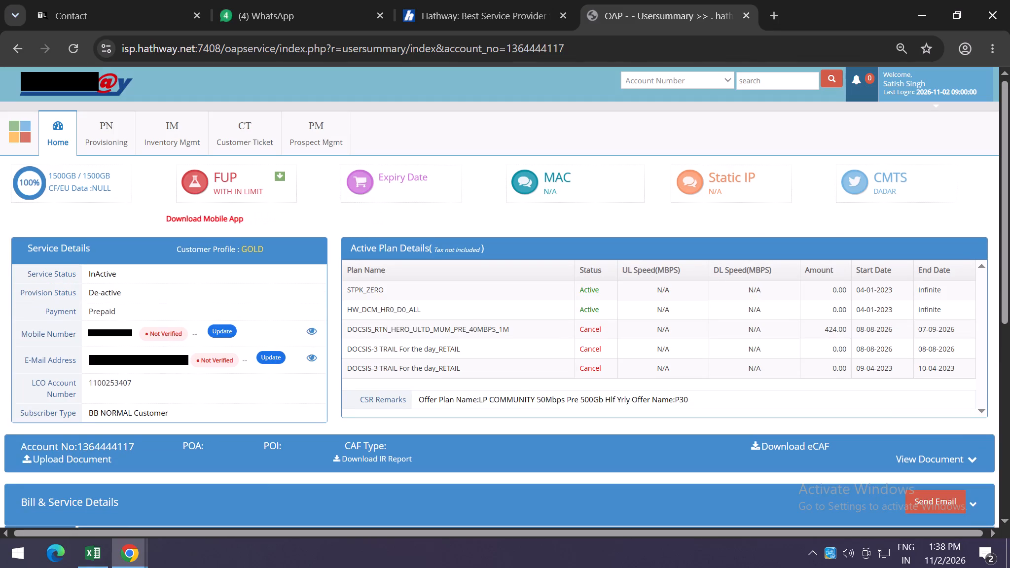
{"action": "double_click", "coordinate": [312, 360]}
{"action": "scroll", "coordinate": [308, 389], "scroll_direction": "down", "scroll_amount": 7}
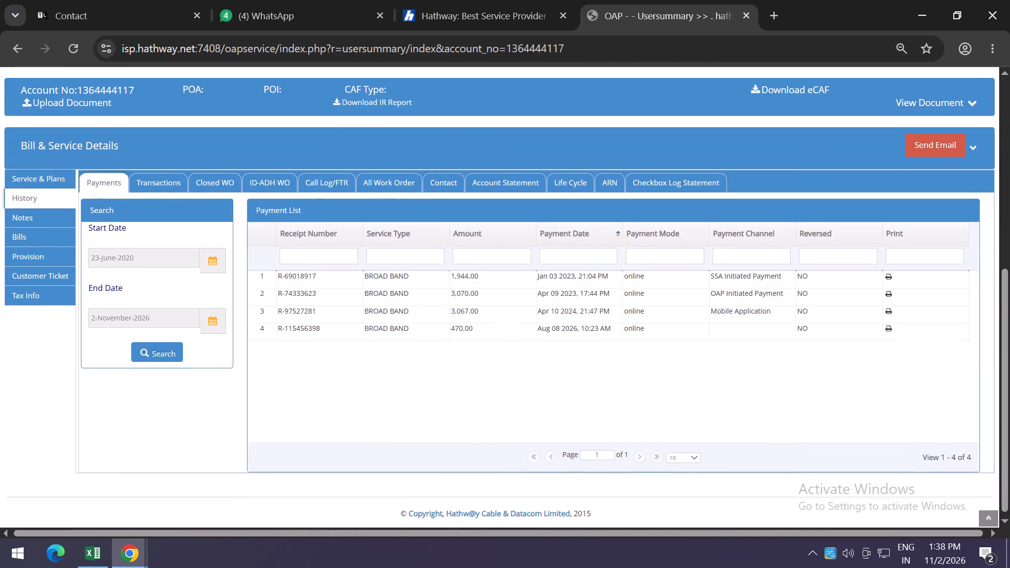
{"action": "scroll", "coordinate": [300, 404], "scroll_direction": "up", "scroll_amount": 10}
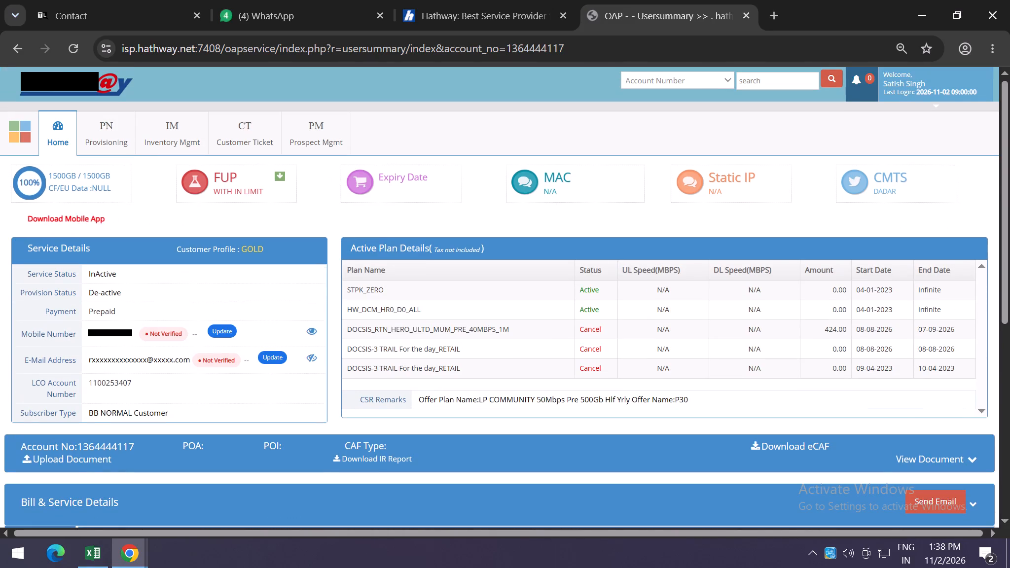
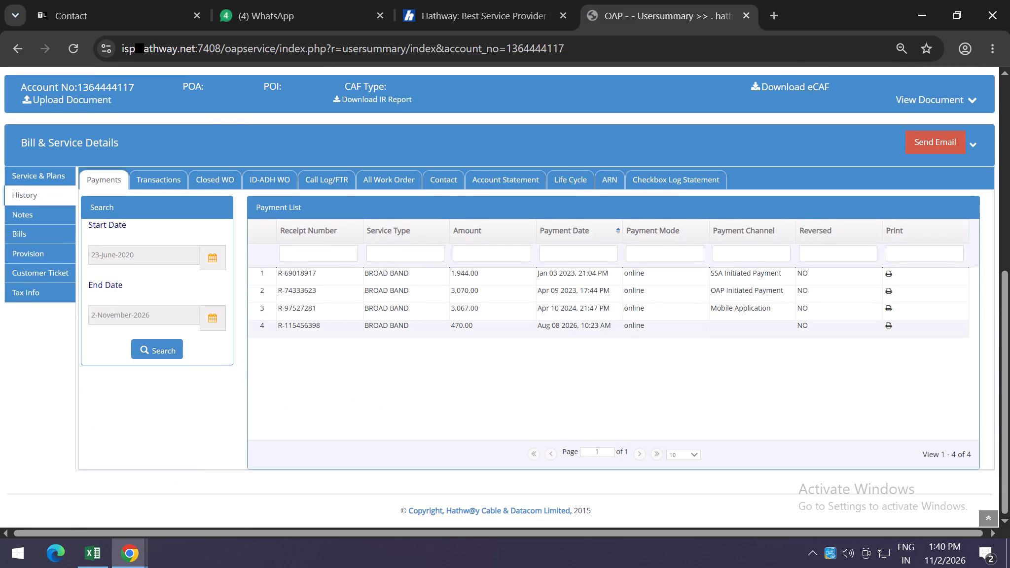
Return from the Payment List to the customer's Service Details and Active Plan Details and review them.
{"action": "scroll", "coordinate": [468, 280], "scroll_direction": "up", "scroll_amount": 14}
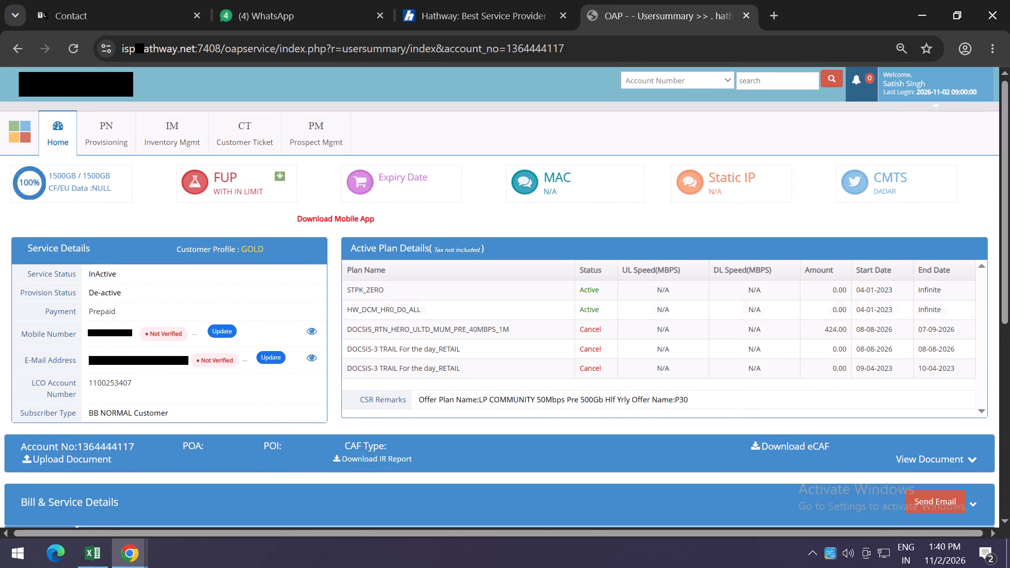
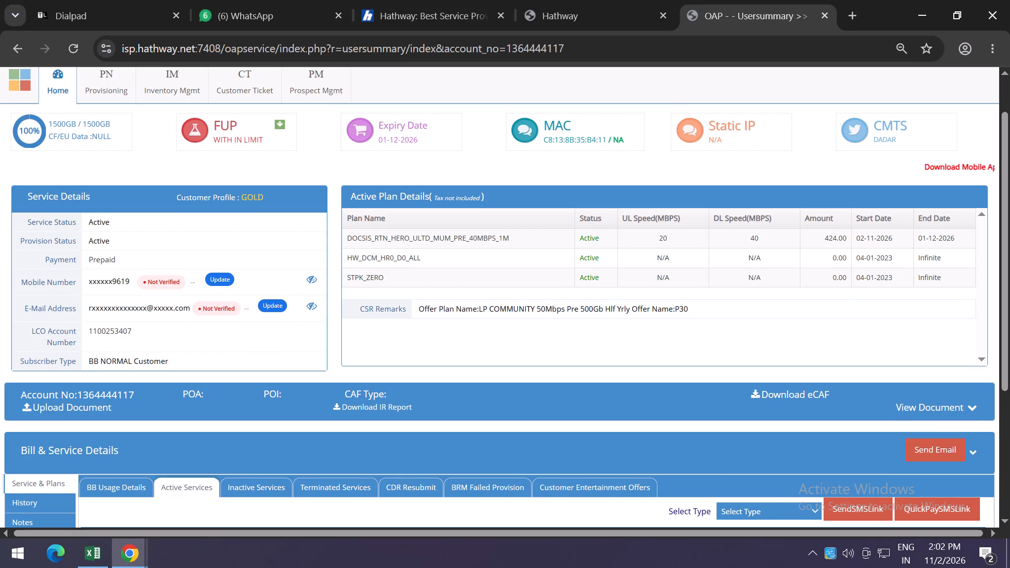
{"action": "scroll", "coordinate": [322, 351], "scroll_direction": "down", "scroll_amount": 10}
{"action": "left_click", "coordinate": [58, 305]}
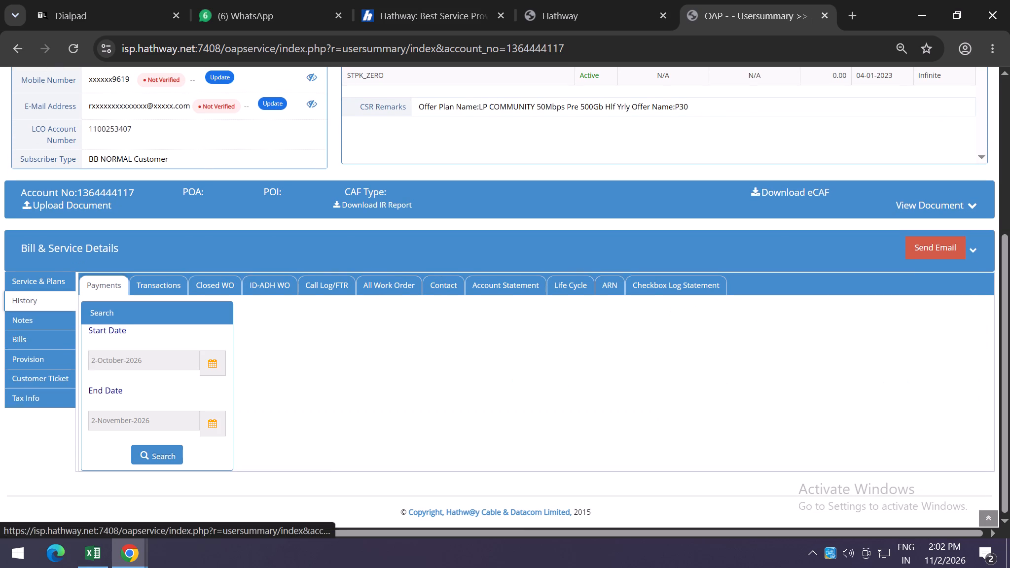
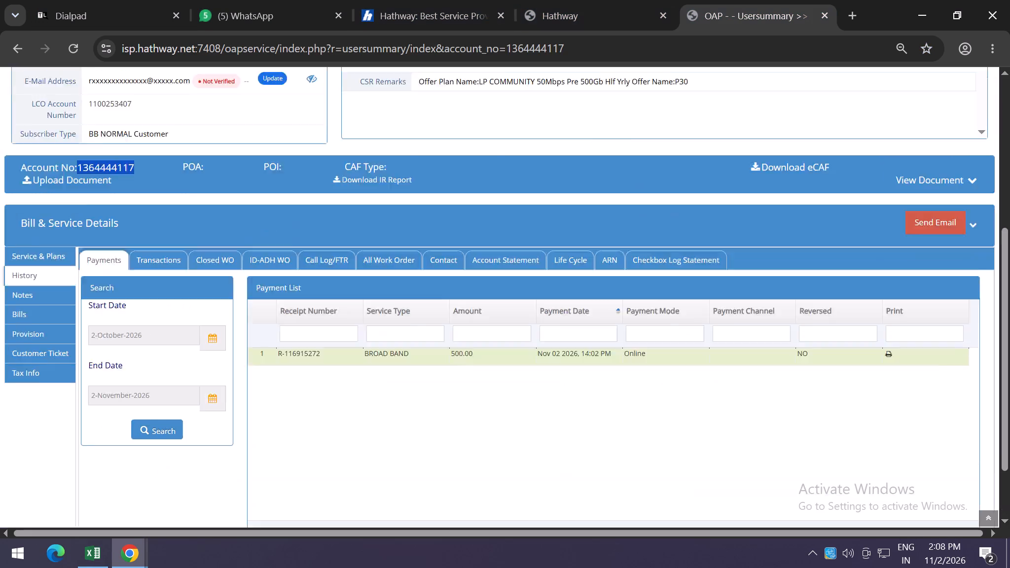
Switch from the customer's OAP account summary to the Tubelight Dialpad dashboard to check the agent's call and break status.
{"action": "left_click", "coordinate": [60, 10]}
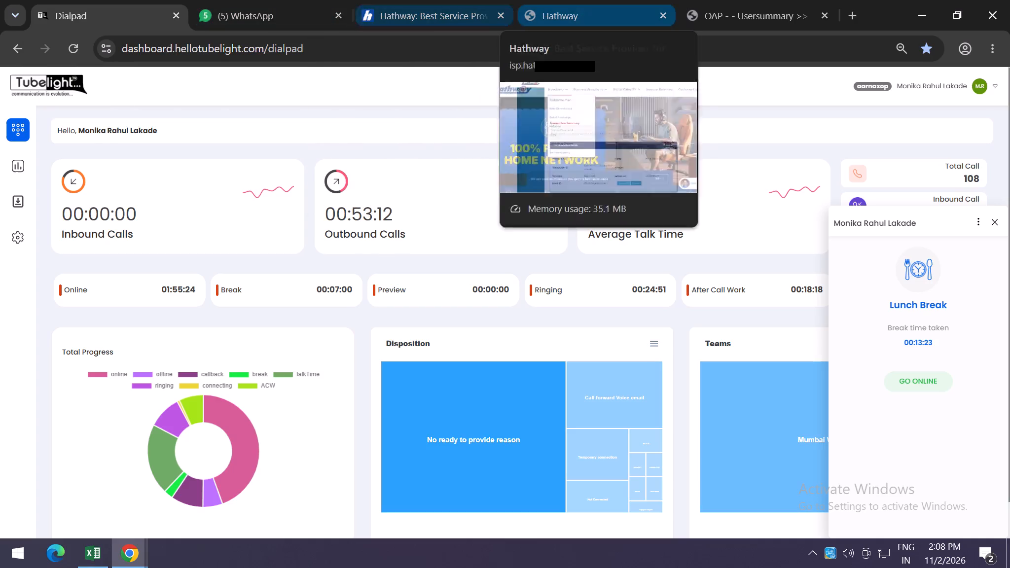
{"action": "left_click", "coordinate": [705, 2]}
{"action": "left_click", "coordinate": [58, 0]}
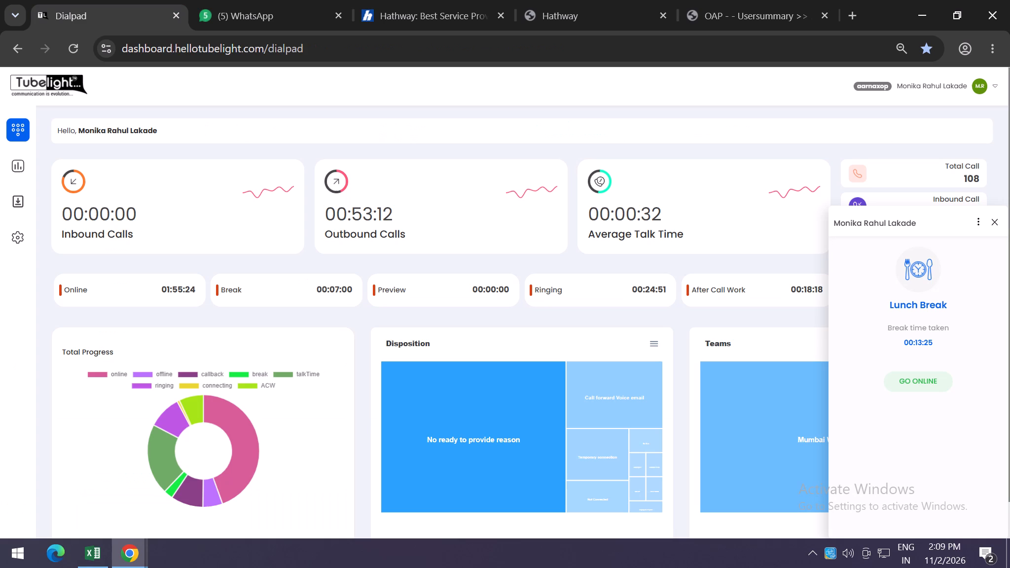
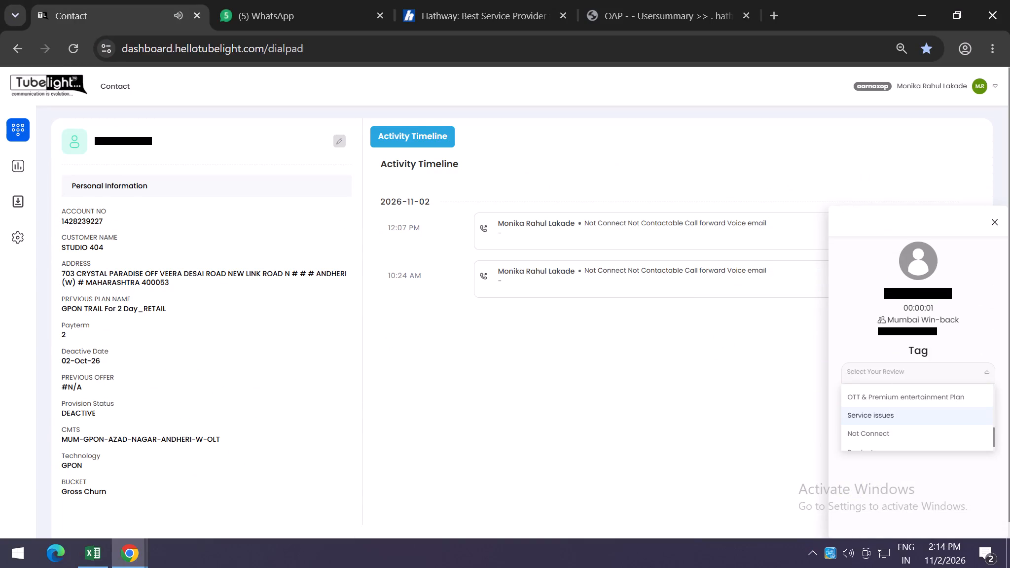
Tag the STUDIO 404 call as Not Connect, Not Contactable, Call forward Voice email.
{"action": "left_click", "coordinate": [894, 428]}
{"action": "left_click", "coordinate": [922, 371]}
{"action": "left_click", "coordinate": [909, 411]}
{"action": "left_click_drag", "start_coordinate": [930, 372], "coordinate": [915, 405]}
{"action": "scroll", "coordinate": [879, 439], "scroll_direction": "down", "scroll_amount": 1}
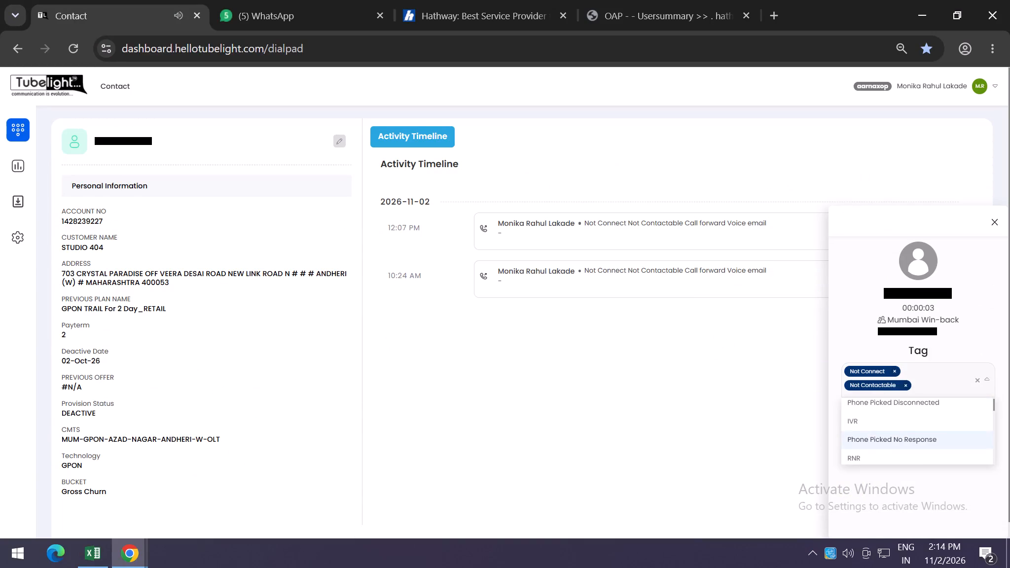
{"action": "scroll", "coordinate": [879, 439], "scroll_direction": "down", "scroll_amount": 1}
{"action": "left_click", "coordinate": [901, 416]}
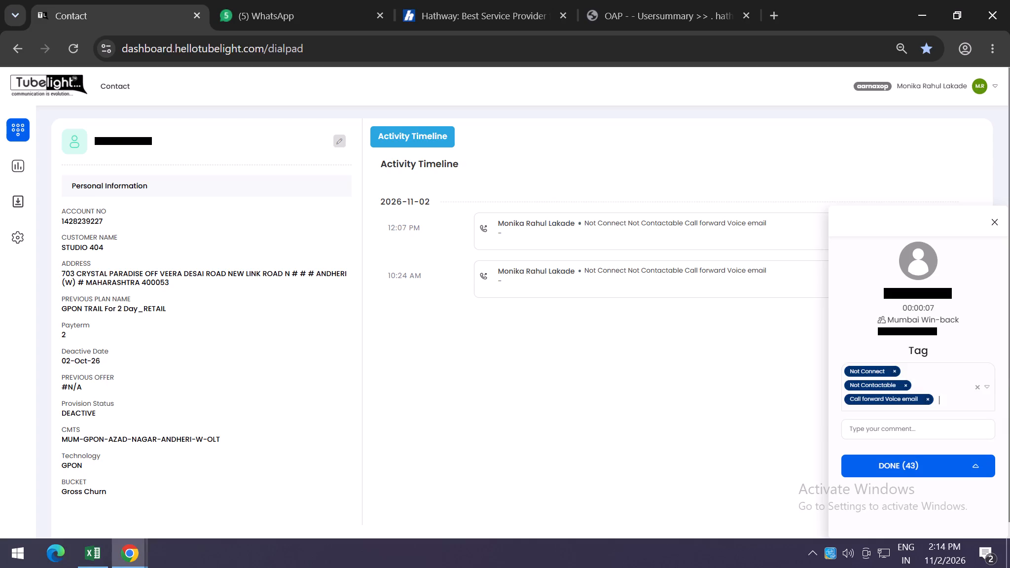
Submit the tagged disposition to close the STUDIO 404 call.
{"action": "left_click", "coordinate": [921, 469]}
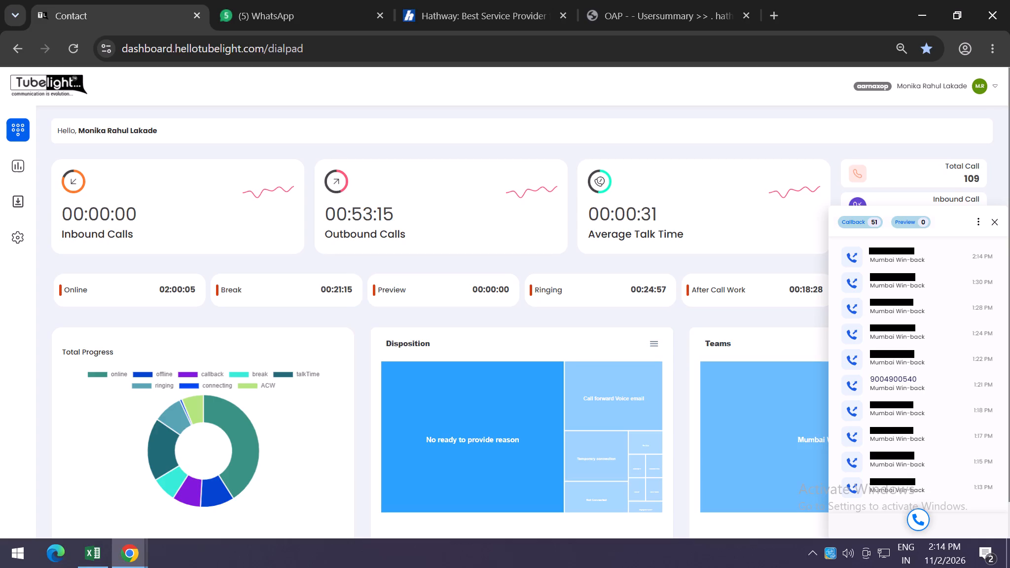
Switch to the OAP user summary and review the open account's service and active plan details.
{"action": "left_click", "coordinate": [625, 2]}
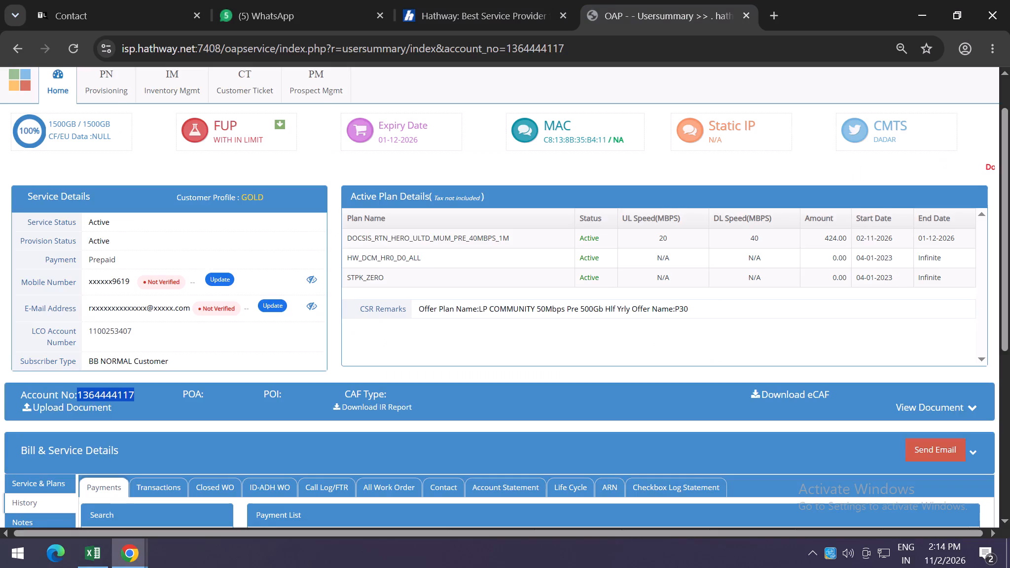
{"action": "scroll", "coordinate": [255, 374], "scroll_direction": "down", "scroll_amount": 10}
{"action": "scroll", "coordinate": [391, 332], "scroll_direction": "up", "scroll_amount": 6}
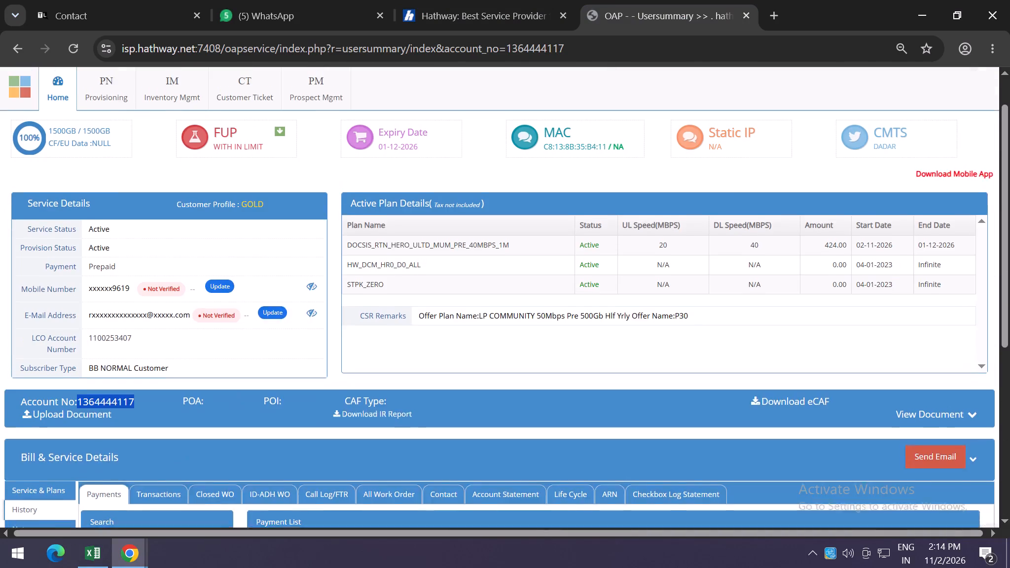
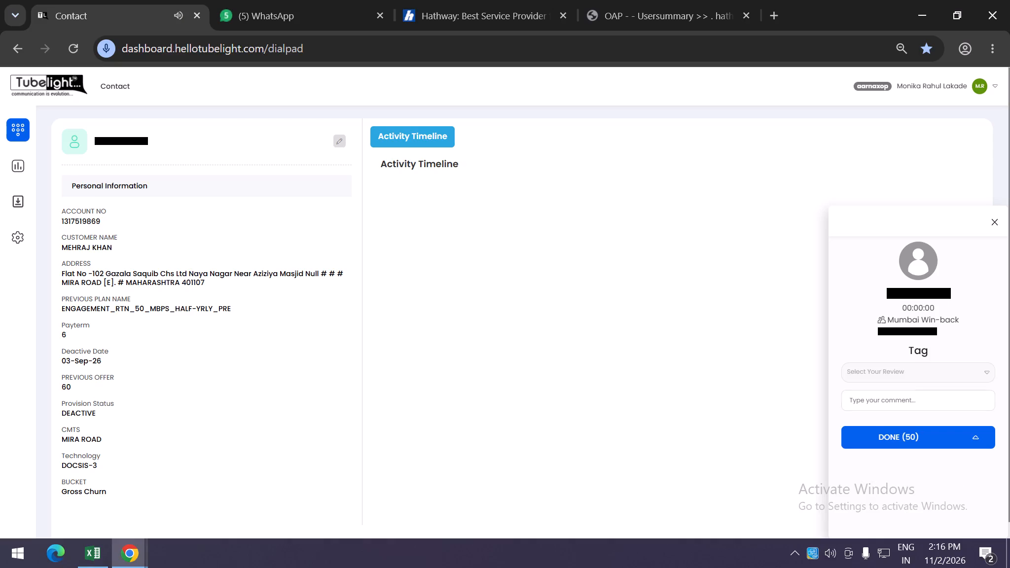
Tag the ended Mumbai Win-back call with Personal reasons and open the choices for the specific reason.
{"action": "left_click", "coordinate": [876, 376]}
{"action": "scroll", "coordinate": [865, 423], "scroll_direction": "down", "scroll_amount": 1}
{"action": "left_click", "coordinate": [865, 423]}
{"action": "left_click", "coordinate": [923, 373]}
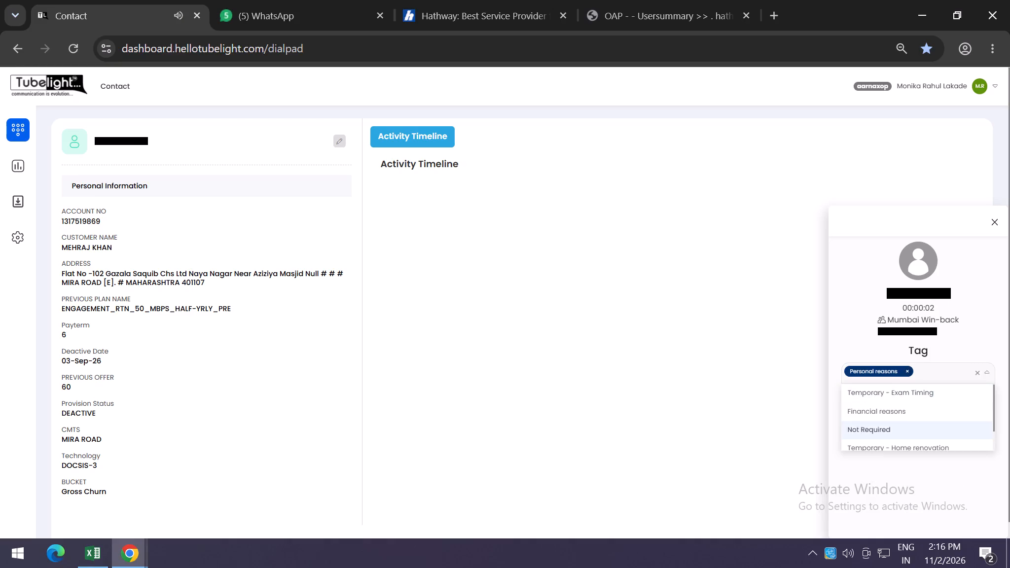
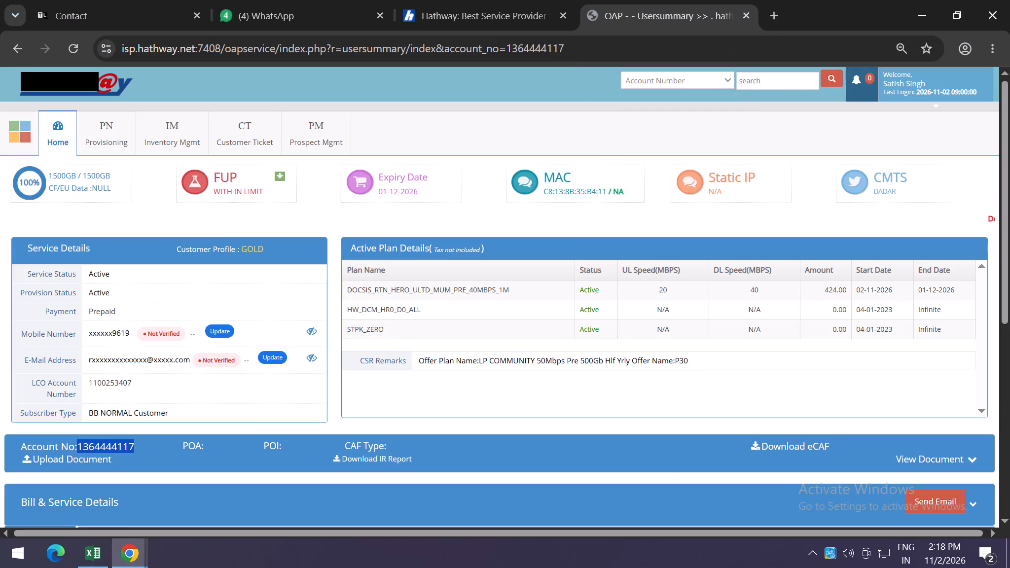
End the Mumbai Win-back call to the Kandivali East GPON customer in the Tubelight dialer and submit its call tag.
{"action": "left_click", "coordinate": [34, 0]}
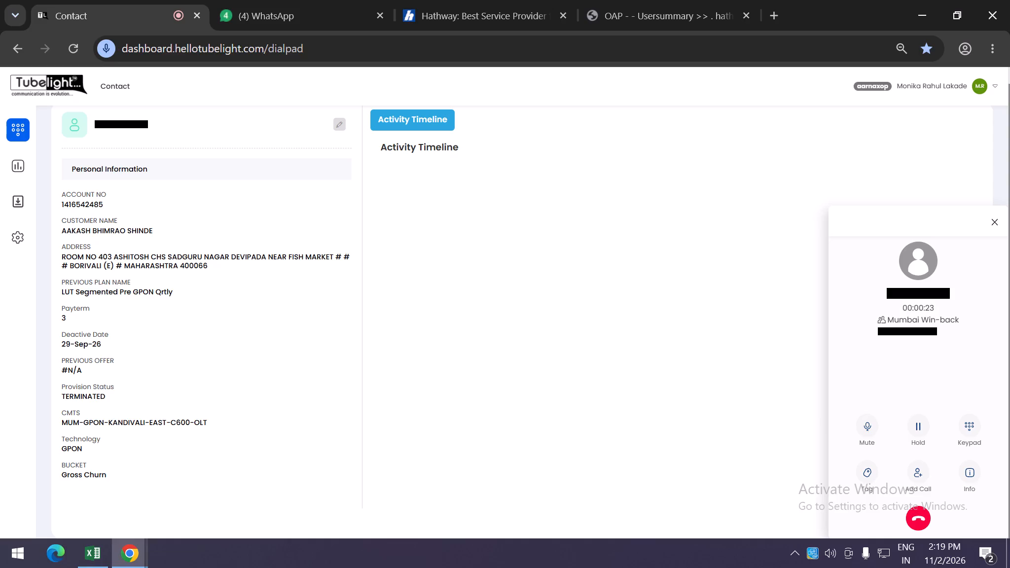
{"action": "left_click", "coordinate": [912, 517]}
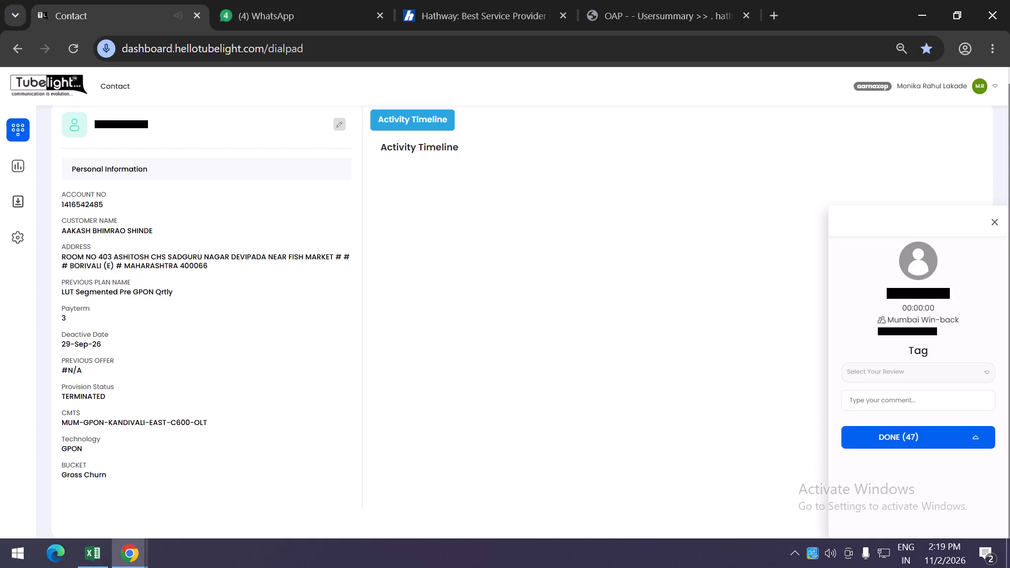
{"action": "left_click", "coordinate": [892, 377]}
{"action": "scroll", "coordinate": [889, 416], "scroll_direction": "down", "scroll_amount": 1}
{"action": "left_click_drag", "start_coordinate": [889, 417], "coordinate": [890, 412]}
{"action": "left_click_drag", "start_coordinate": [925, 369], "coordinate": [916, 397]}
{"action": "left_click_drag", "start_coordinate": [901, 434], "coordinate": [906, 418]}
{"action": "left_click_drag", "start_coordinate": [925, 383], "coordinate": [919, 406]}
{"action": "left_click", "coordinate": [913, 430]}
{"action": "left_click", "coordinate": [909, 459]}
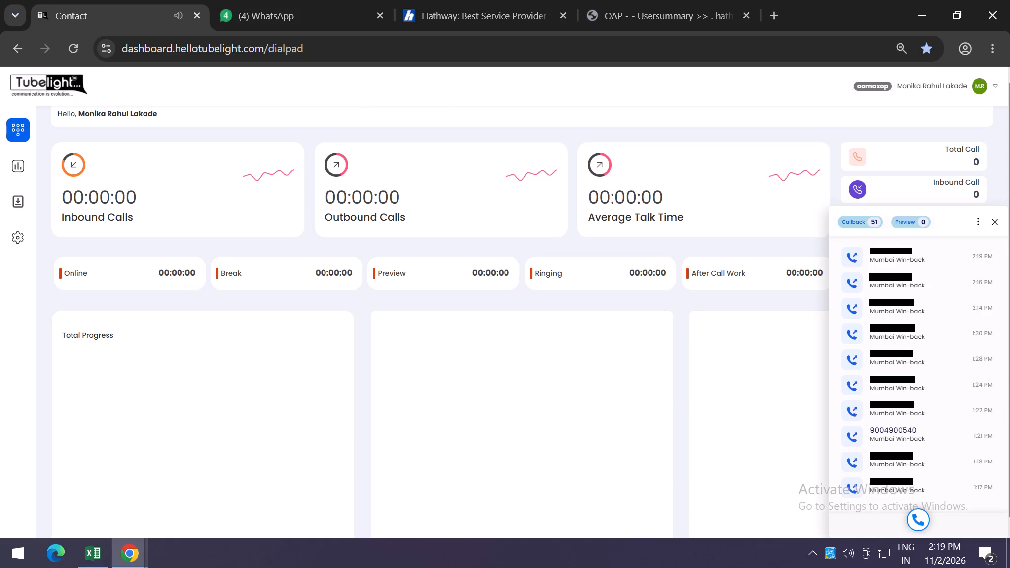
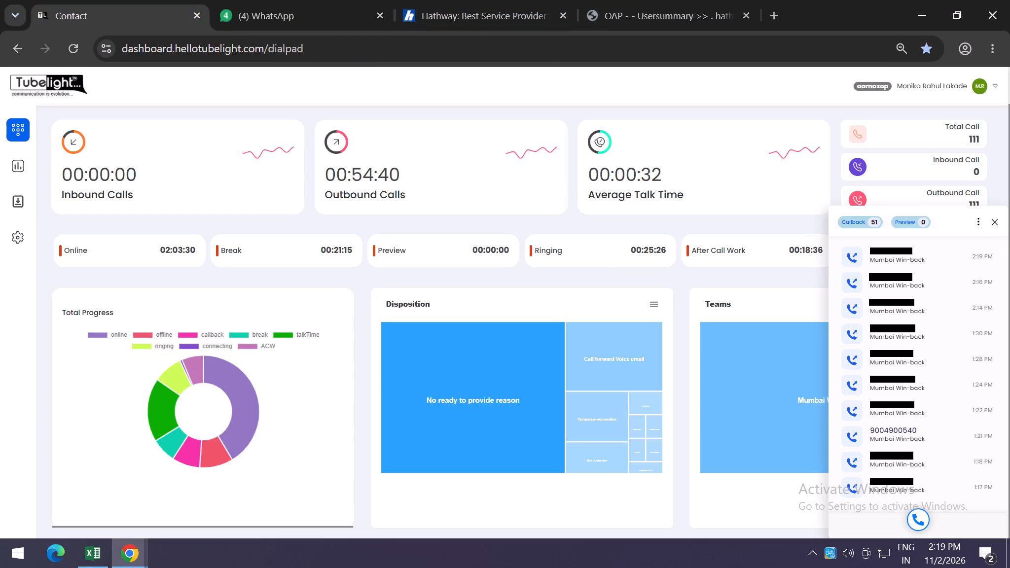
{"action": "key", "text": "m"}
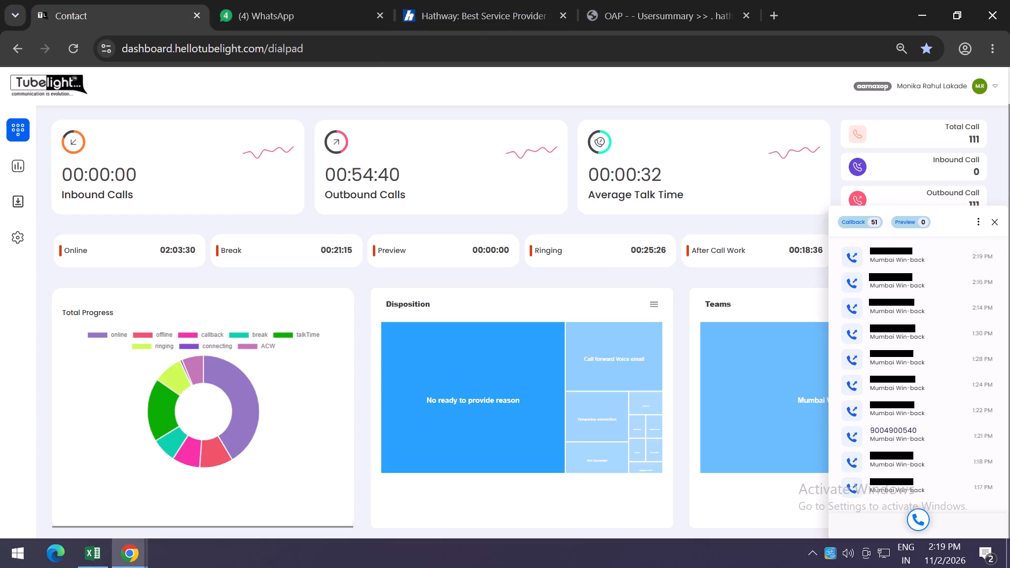
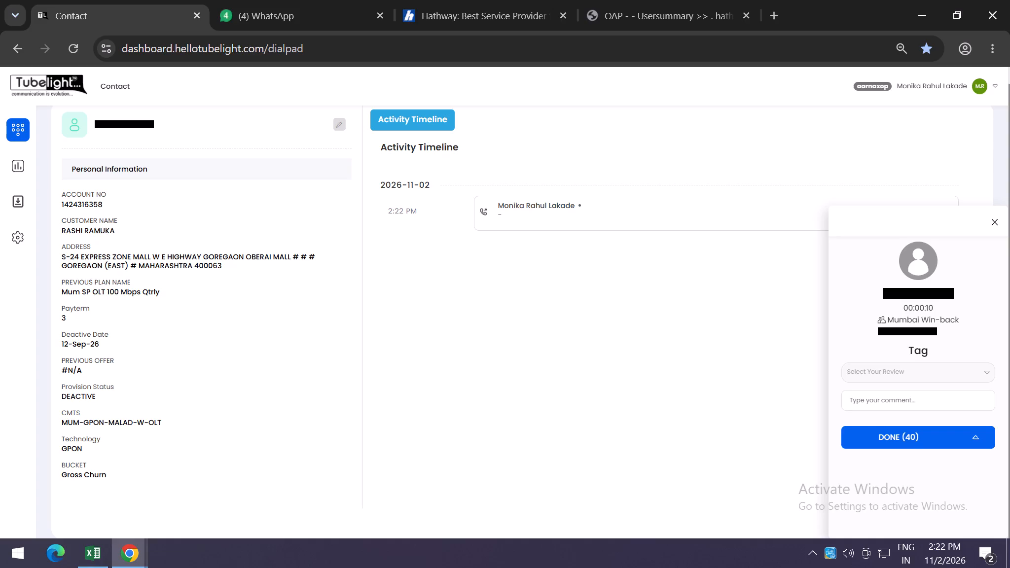
Tag the Mumbai Win-back call to the Goregaon East GPON customer as Personal reasons with a further sub-reason, and submit it.
{"action": "left_click", "coordinate": [870, 372]}
{"action": "scroll", "coordinate": [871, 410], "scroll_direction": "down", "scroll_amount": 1}
{"action": "left_click", "coordinate": [872, 412]}
{"action": "left_click", "coordinate": [914, 377]}
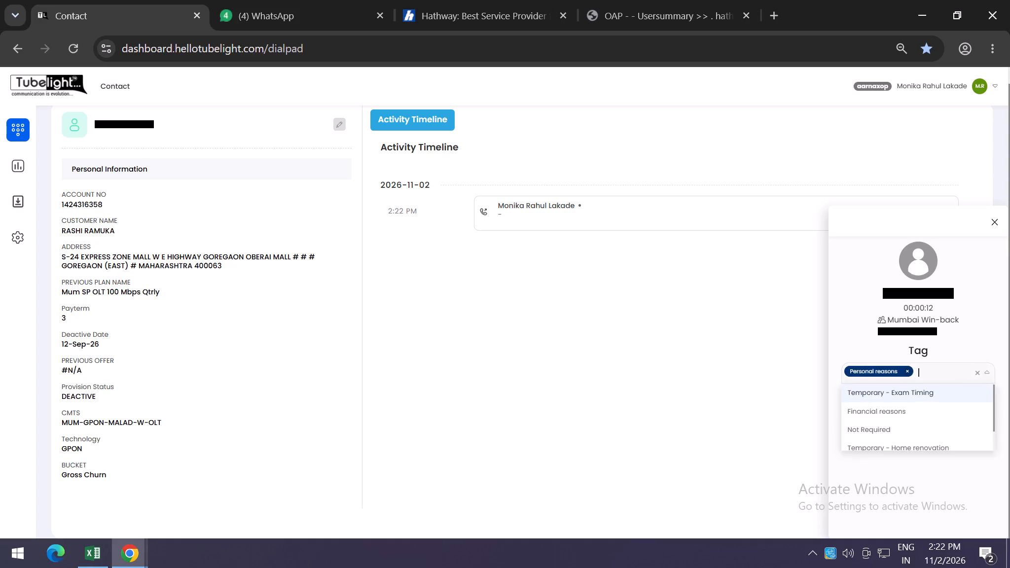
{"action": "left_click", "coordinate": [889, 420]}
{"action": "left_click_drag", "start_coordinate": [944, 375], "coordinate": [936, 388]}
{"action": "left_click", "coordinate": [907, 415]}
{"action": "left_click", "coordinate": [915, 462]}
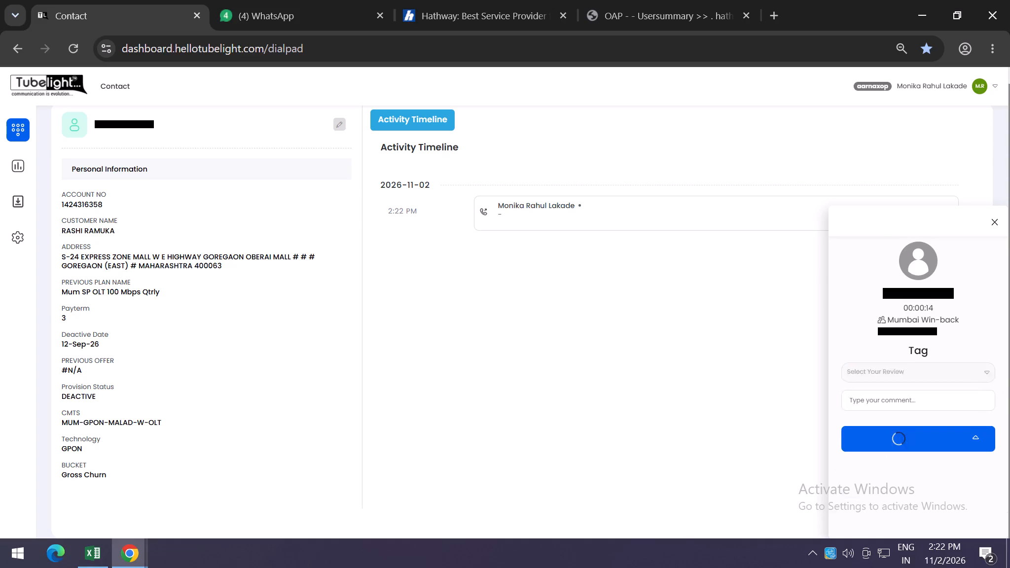
Open the Callback list in the Tubelight dialer.
{"action": "left_click", "coordinate": [863, 222]}
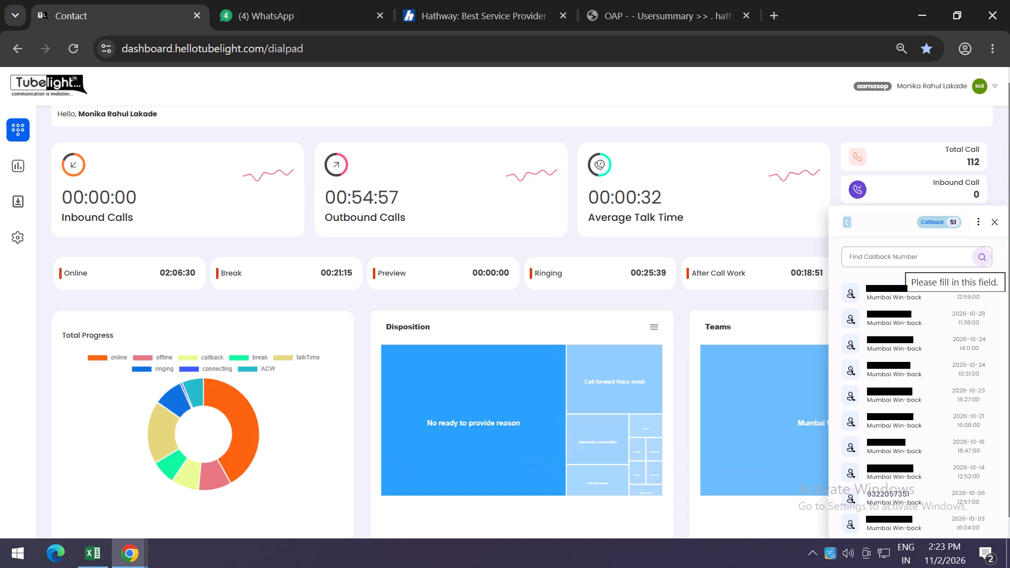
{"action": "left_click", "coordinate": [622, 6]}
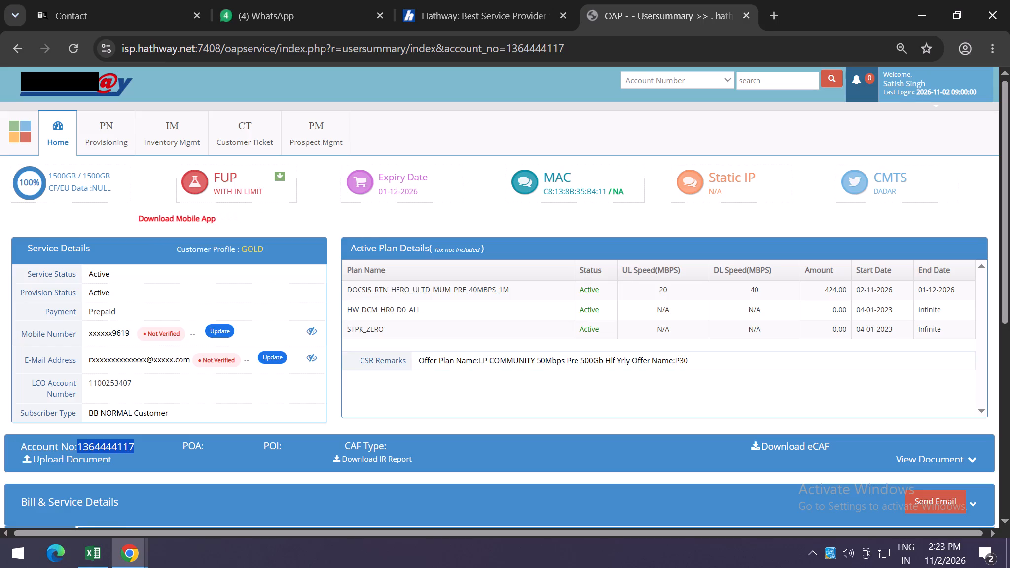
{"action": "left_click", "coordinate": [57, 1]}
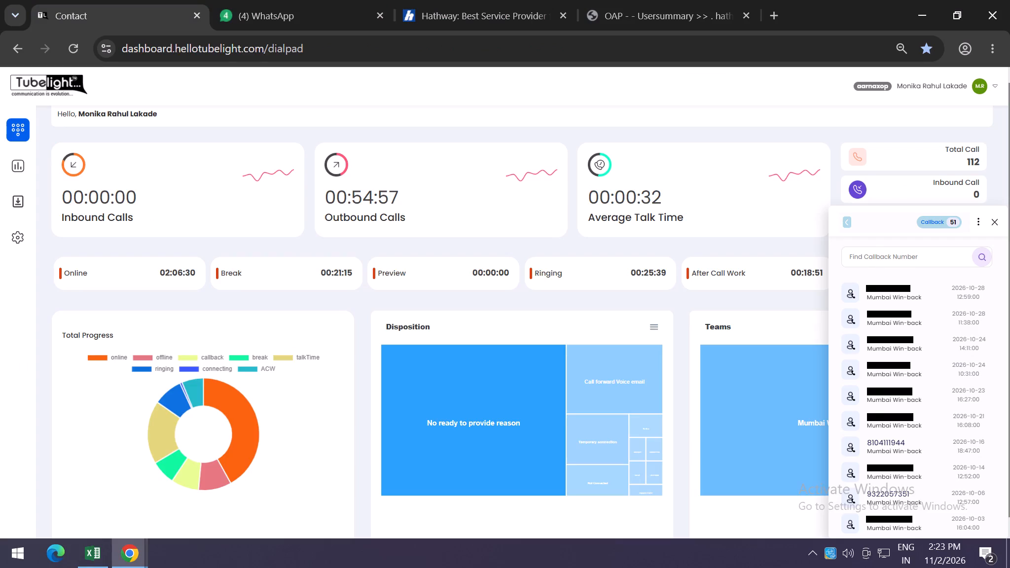
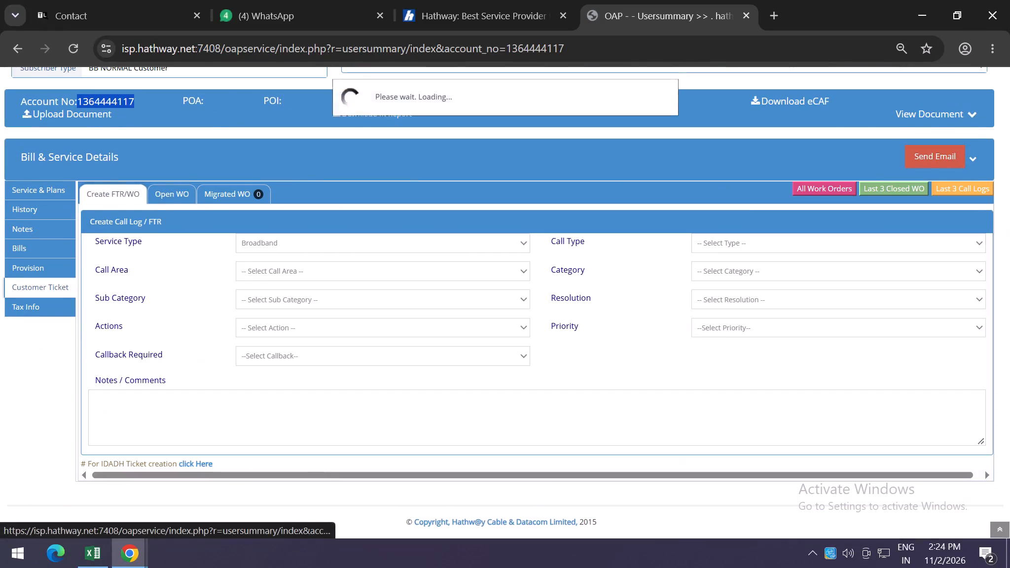
Review the account's open work orders and its full list of all work orders, including queue, coordinator notes and category.
{"action": "scroll", "coordinate": [418, 414], "scroll_direction": "down", "scroll_amount": 2}
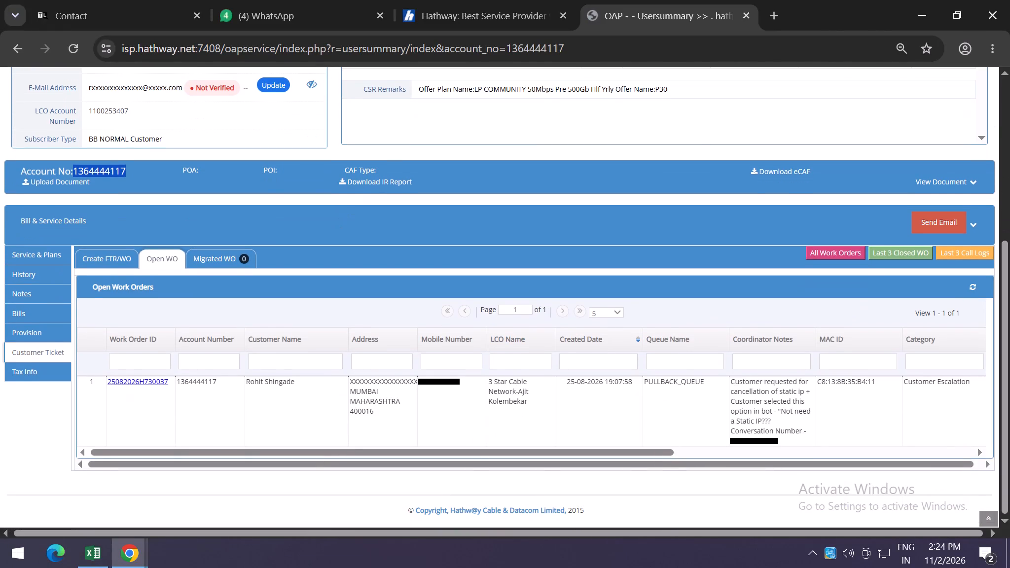
{"action": "scroll", "coordinate": [417, 416], "scroll_direction": "down", "scroll_amount": 1}
{"action": "left_click", "coordinate": [833, 254]}
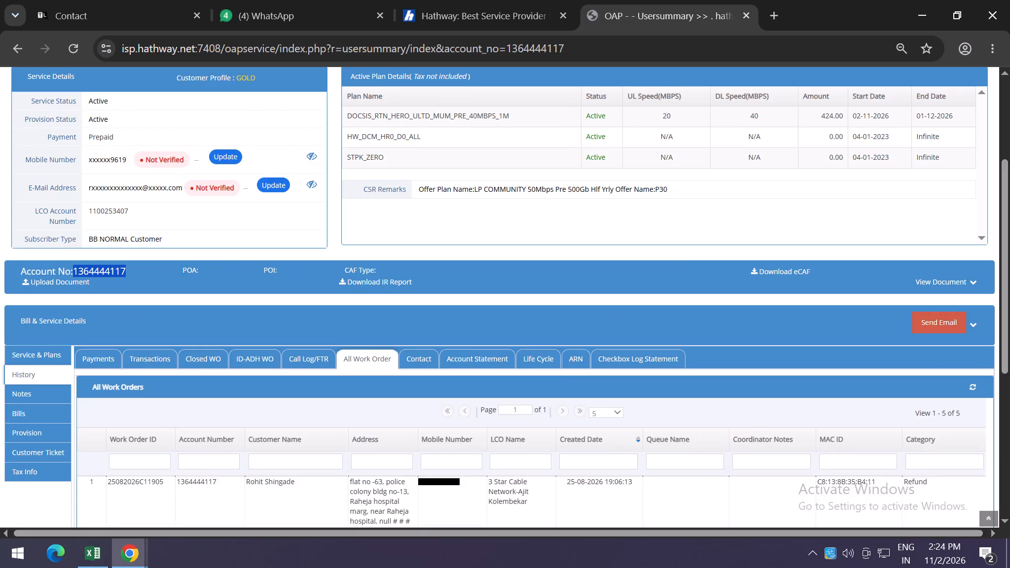
{"action": "scroll", "coordinate": [393, 424], "scroll_direction": "down", "scroll_amount": 9}
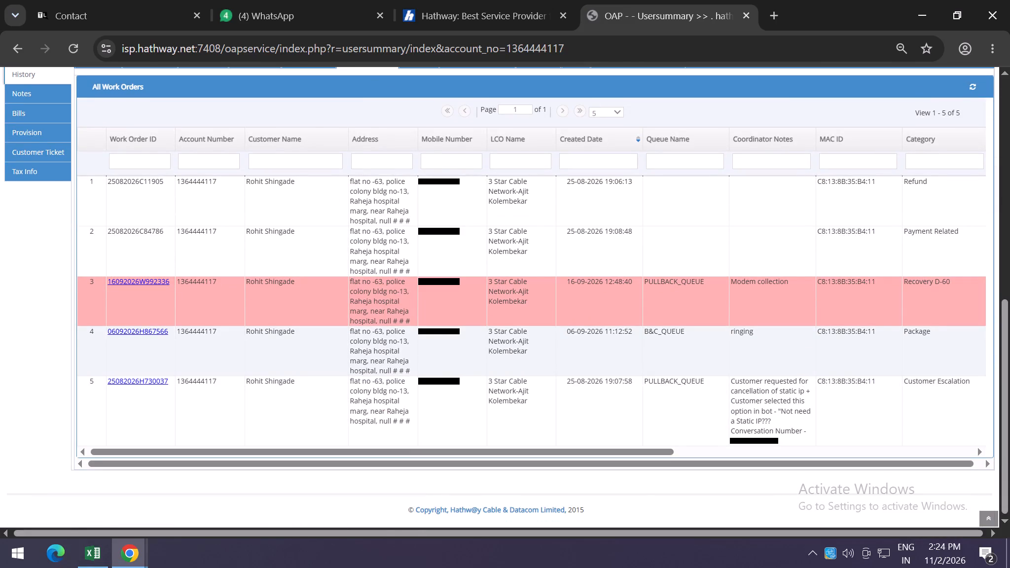
{"action": "scroll", "coordinate": [612, 352], "scroll_direction": "up", "scroll_amount": 4}
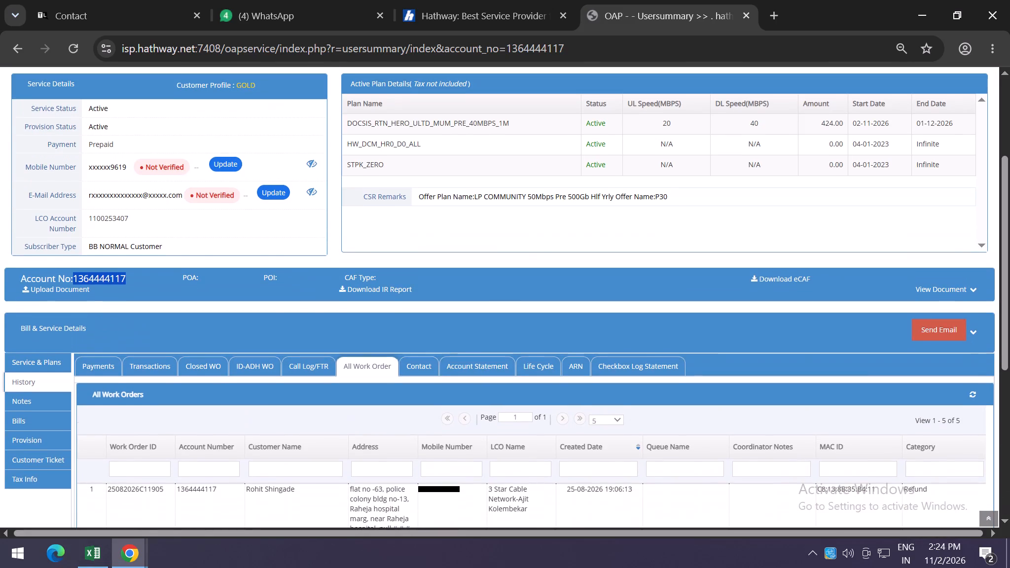
Start a new FTR/work order under the customer's tickets and set its Call Type to Device Recovery.
{"action": "left_click", "coordinate": [43, 457]}
{"action": "left_click", "coordinate": [105, 364]}
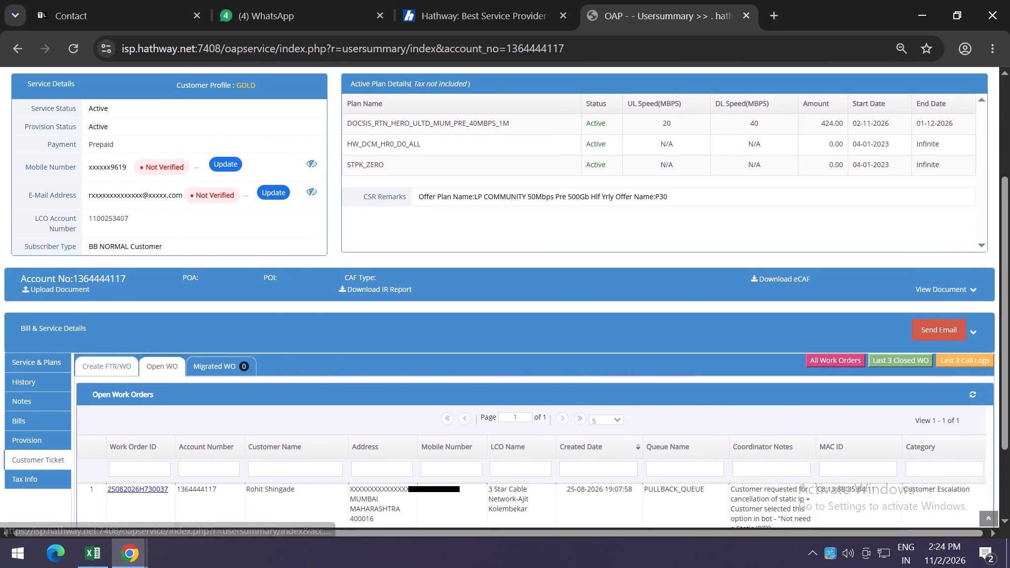
{"action": "scroll", "coordinate": [175, 416], "scroll_direction": "down", "scroll_amount": 5}
{"action": "scroll", "coordinate": [225, 421], "scroll_direction": "down", "scroll_amount": 4}
{"action": "scroll", "coordinate": [264, 406], "scroll_direction": "down", "scroll_amount": 4}
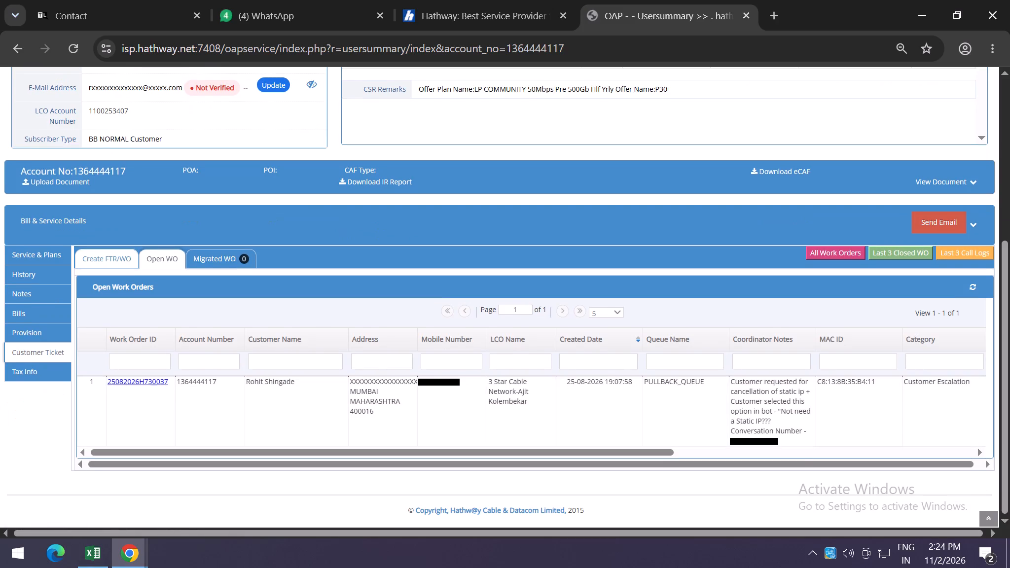
{"action": "left_click", "coordinate": [104, 266]}
{"action": "scroll", "coordinate": [359, 372], "scroll_direction": "down", "scroll_amount": 1}
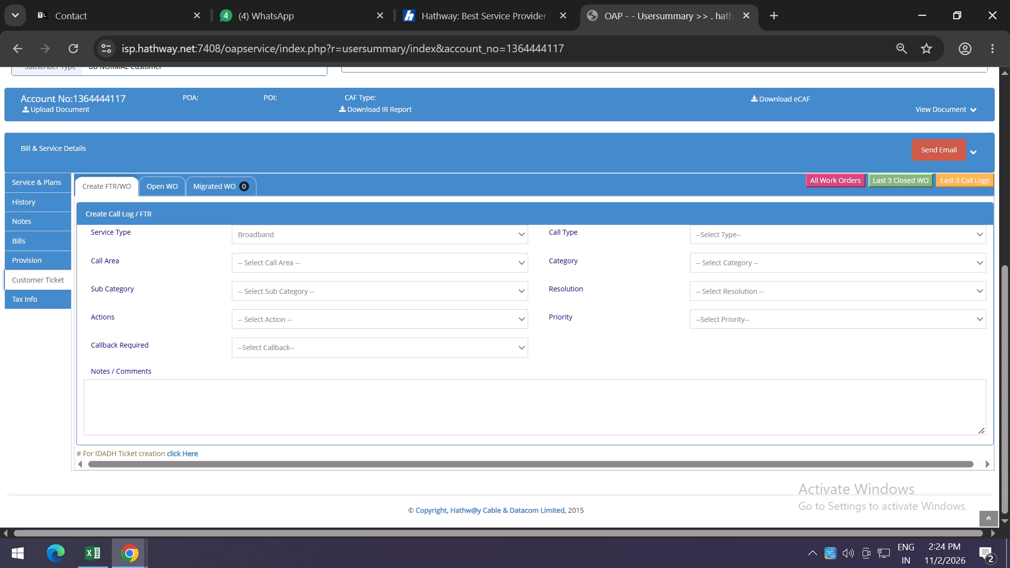
{"action": "left_click", "coordinate": [727, 239]}
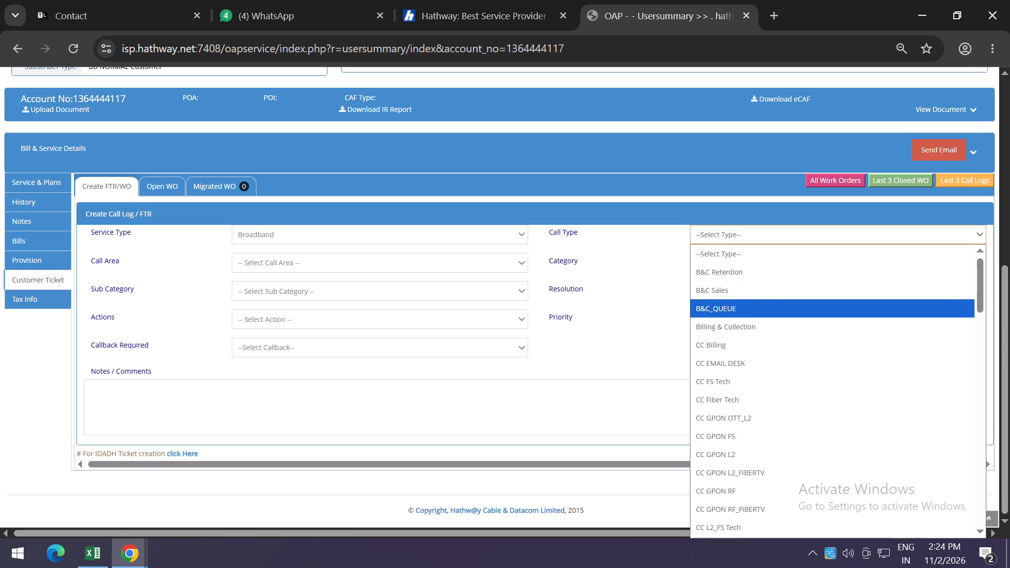
{"action": "scroll", "coordinate": [737, 374], "scroll_direction": "down", "scroll_amount": 10}
{"action": "scroll", "coordinate": [724, 438], "scroll_direction": "down", "scroll_amount": 5}
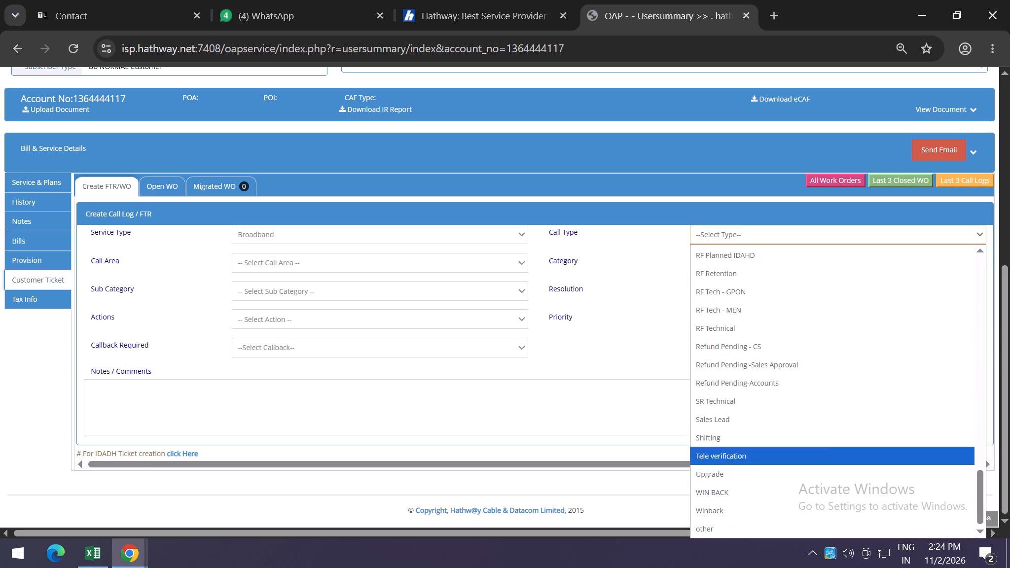
{"action": "scroll", "coordinate": [750, 475], "scroll_direction": "down", "scroll_amount": 1}
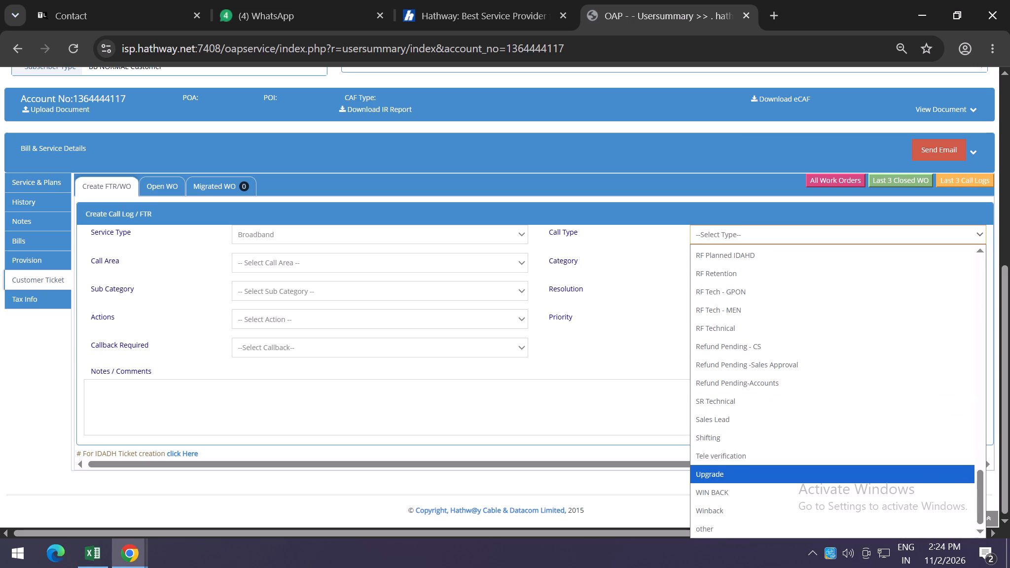
{"action": "scroll", "coordinate": [751, 439], "scroll_direction": "up", "scroll_amount": 2}
{"action": "scroll", "coordinate": [746, 387], "scroll_direction": "up", "scroll_amount": 1}
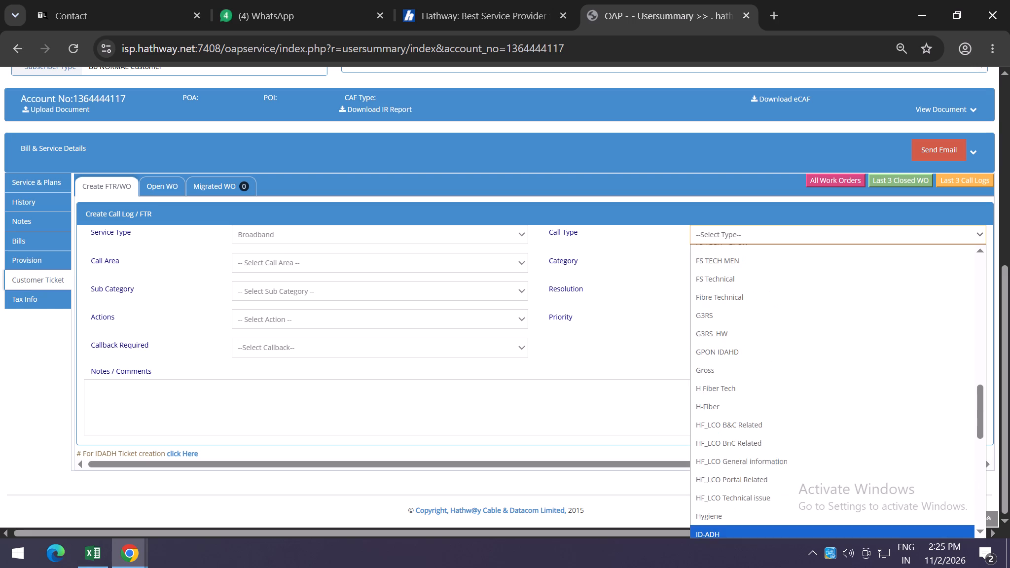
{"action": "scroll", "coordinate": [746, 382], "scroll_direction": "up", "scroll_amount": 9}
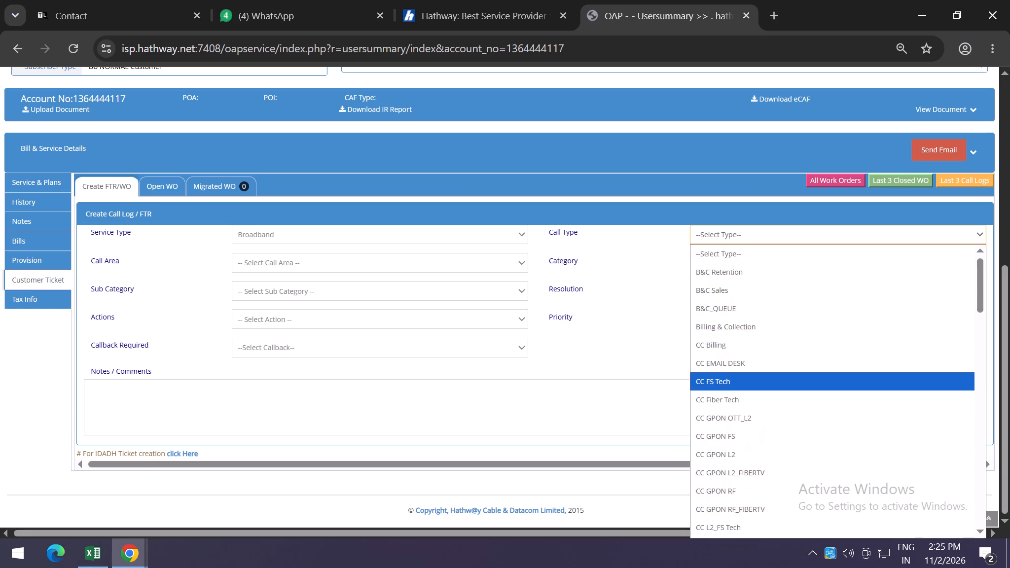
{"action": "scroll", "coordinate": [744, 421], "scroll_direction": "down", "scroll_amount": 3}
{"action": "left_click", "coordinate": [744, 355]}
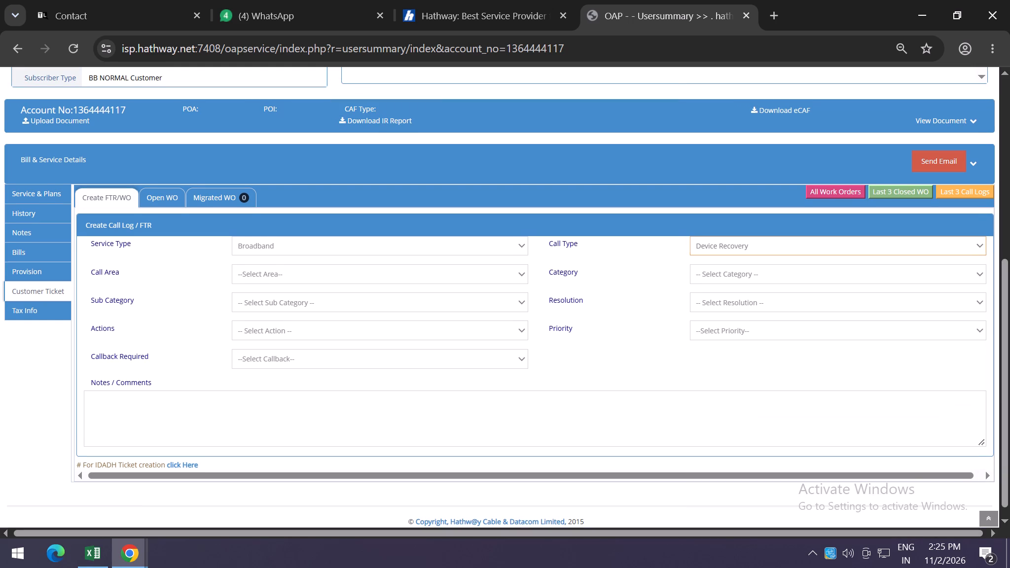
Set the ticket's Call Area to Request, Category to Customer Escalation and Sub Category to Customer Request.
{"action": "left_click", "coordinate": [285, 274]}
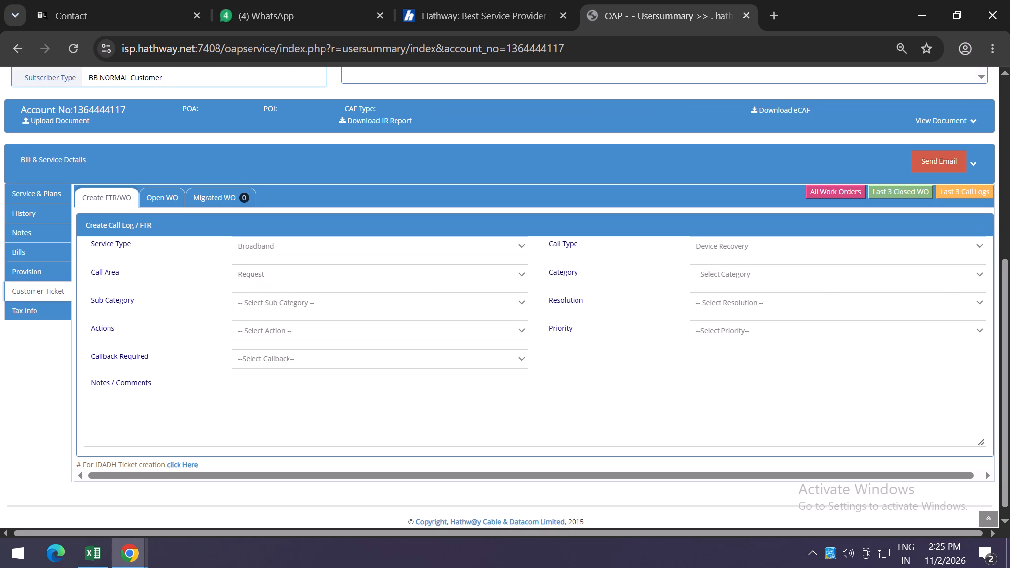
{"action": "left_click", "coordinate": [736, 275]}
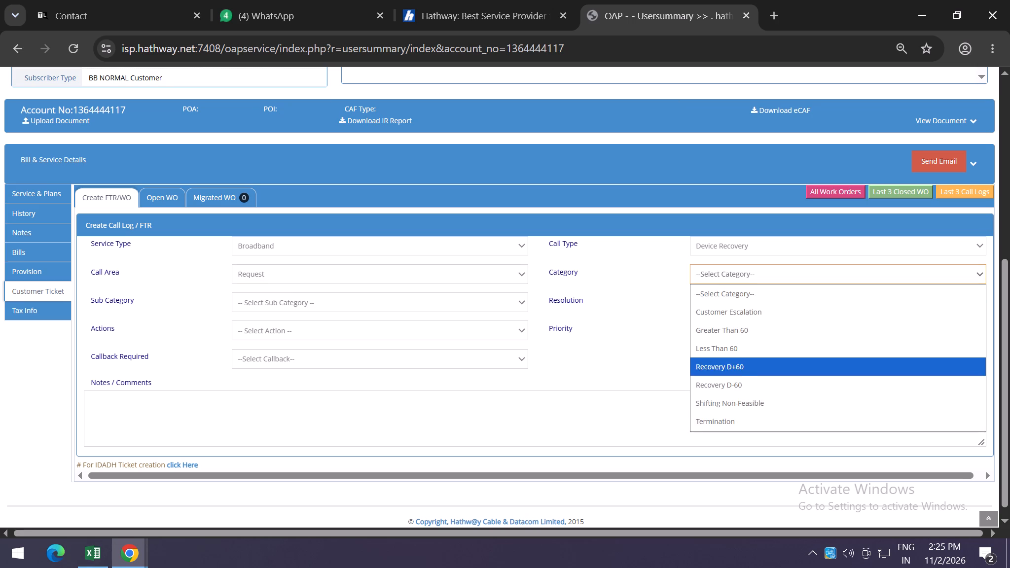
{"action": "left_click", "coordinate": [740, 315]}
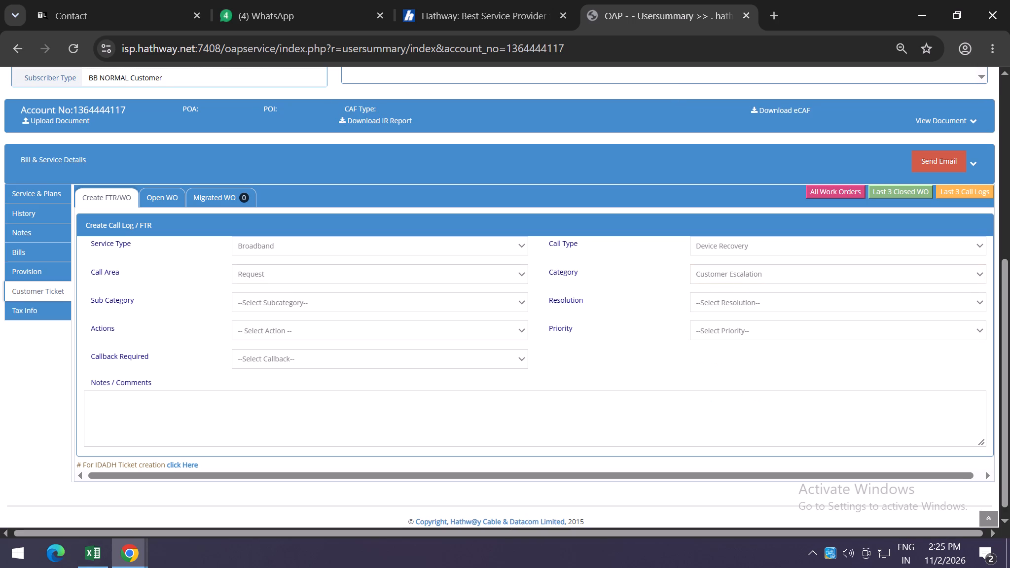
{"action": "left_click", "coordinate": [250, 301]}
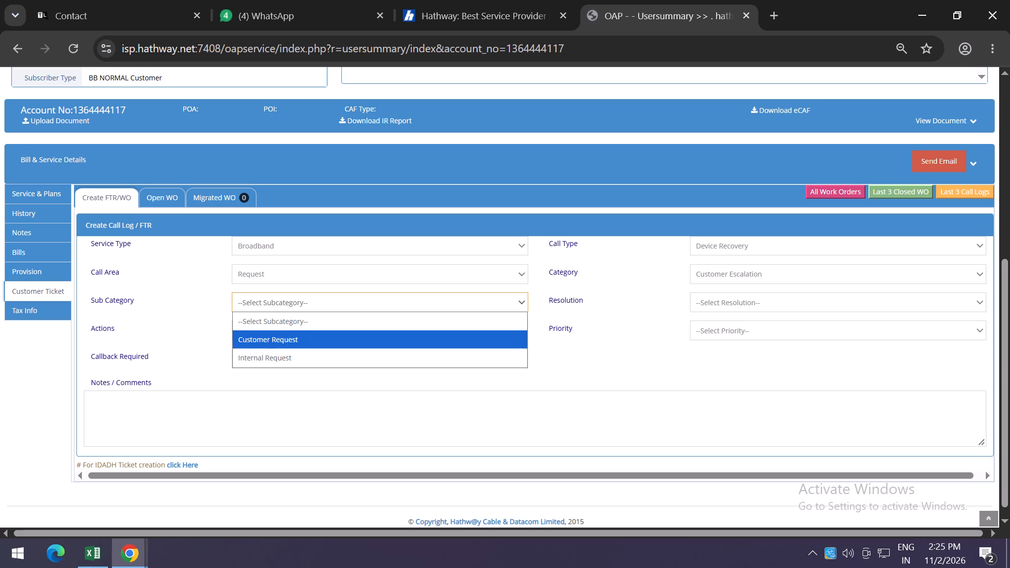
{"action": "left_click", "coordinate": [262, 345]}
Set the ticket's Resolution to SR Raised, Actions to Assigned to Field and Priority to Escalation.
{"action": "left_click", "coordinate": [757, 306]}
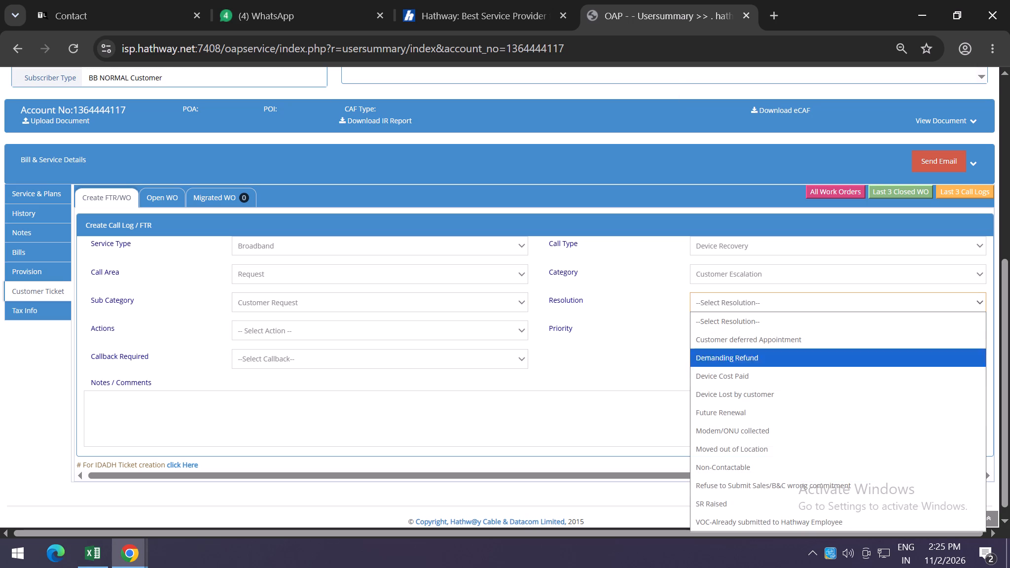
{"action": "left_click", "coordinate": [727, 497]}
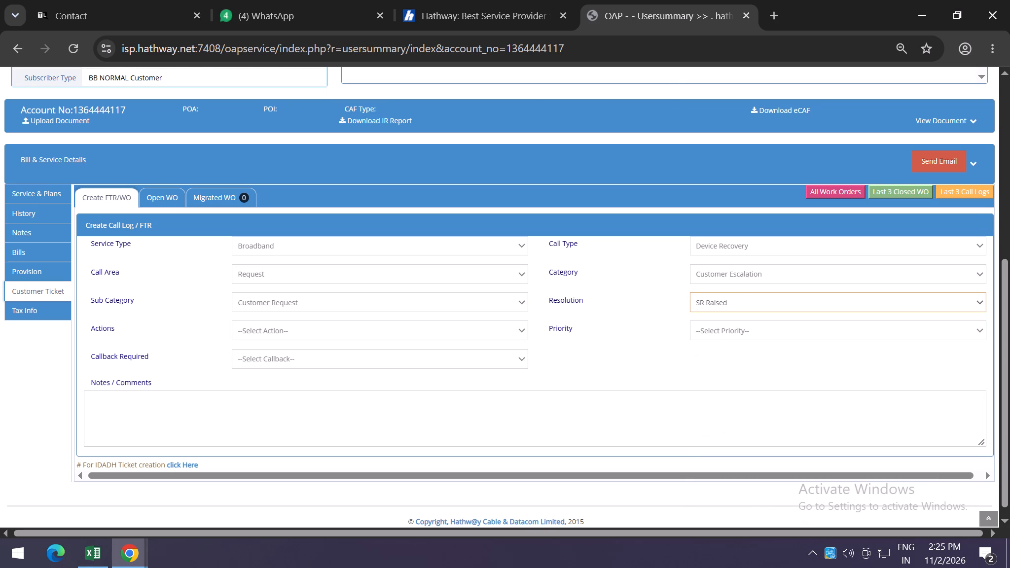
{"action": "left_click", "coordinate": [315, 327]}
{"action": "left_click", "coordinate": [306, 372]}
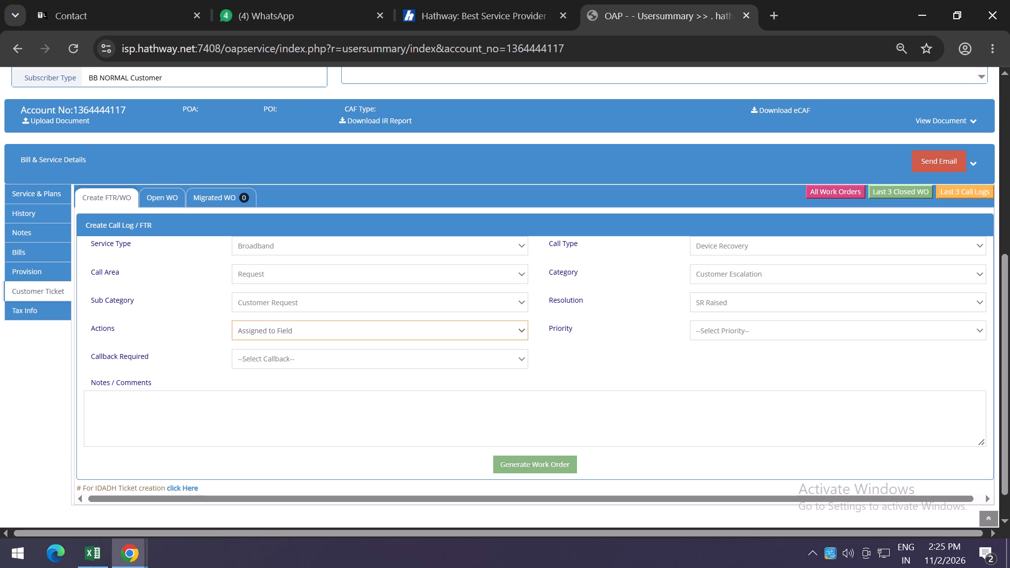
{"action": "left_click", "coordinate": [738, 335]}
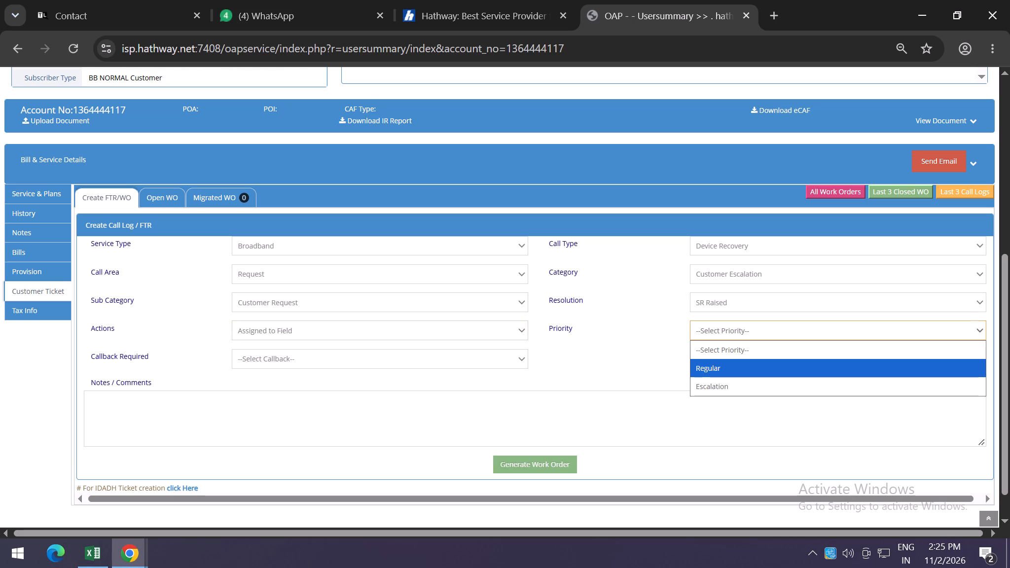
{"action": "left_click", "coordinate": [727, 384]}
Set Callback Required to Yes with a preferred date and time of 02-Nov-2026 14:02.
{"action": "left_click", "coordinate": [257, 358]}
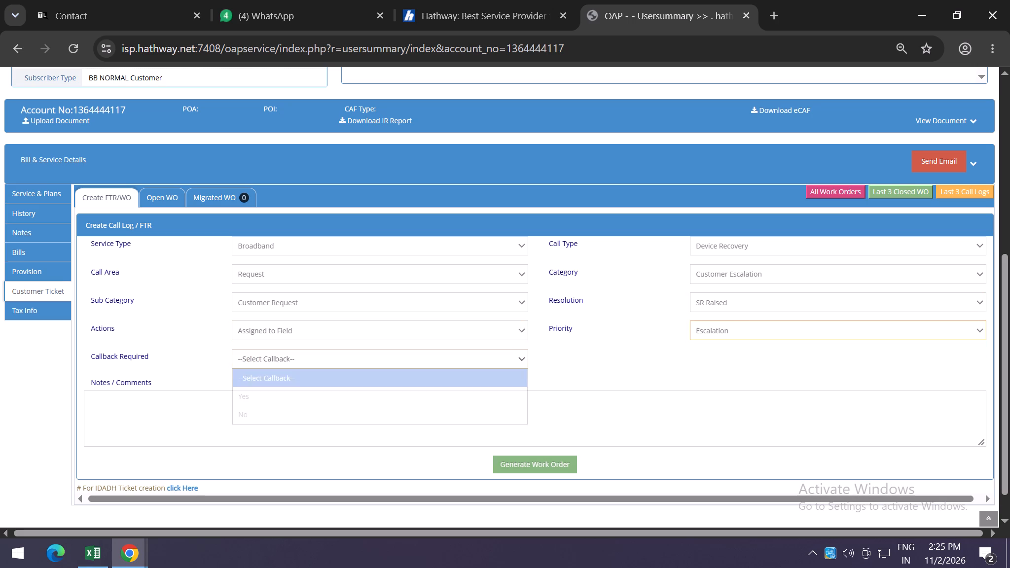
{"action": "left_click", "coordinate": [246, 396]}
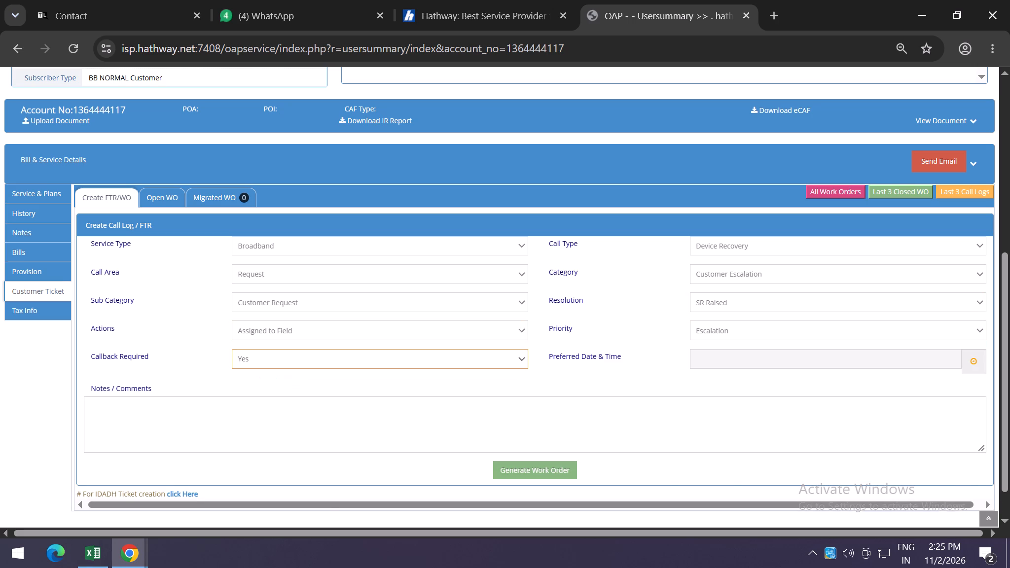
{"action": "left_click", "coordinate": [722, 364]}
{"action": "left_click", "coordinate": [637, 438]}
{"action": "scroll", "coordinate": [690, 474], "scroll_direction": "down", "scroll_amount": 1}
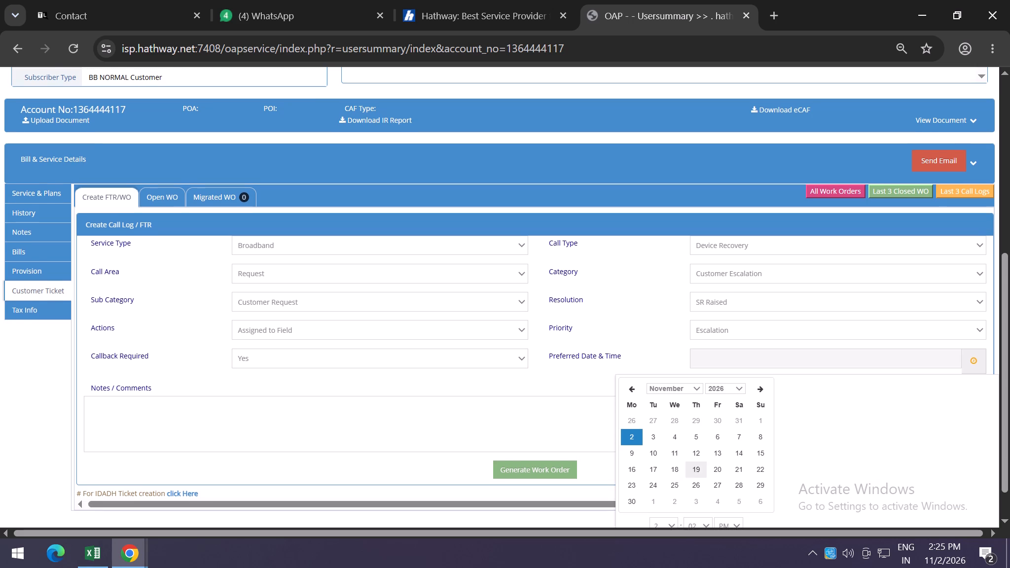
{"action": "scroll", "coordinate": [696, 478], "scroll_direction": "down", "scroll_amount": 4}
{"action": "scroll", "coordinate": [772, 476], "scroll_direction": "down", "scroll_amount": 4}
{"action": "left_click", "coordinate": [979, 503]}
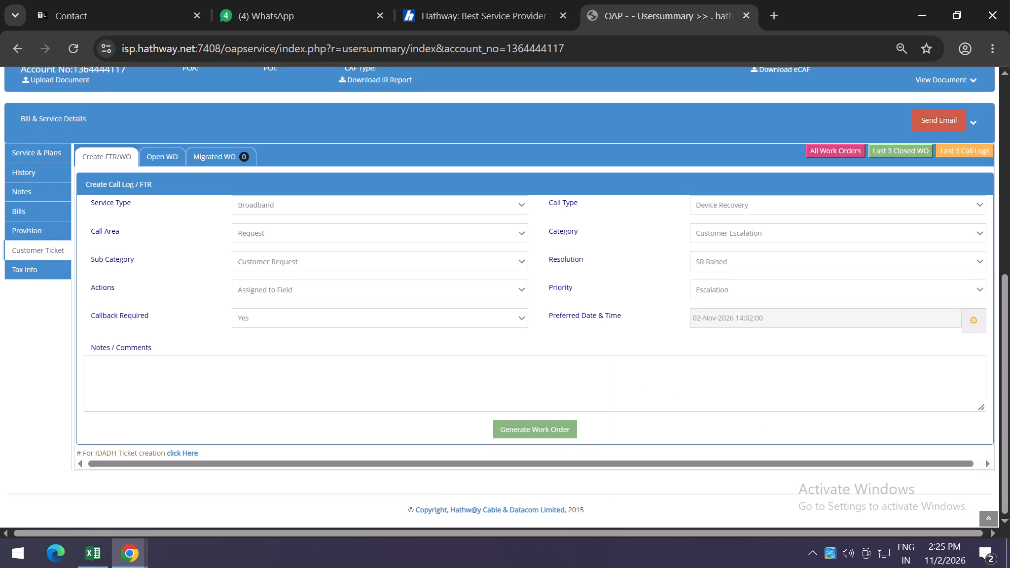
Enter KINDLY COLLECT RAUTER in the ticket's Notes / Comments.
{"action": "left_click", "coordinate": [166, 378]}
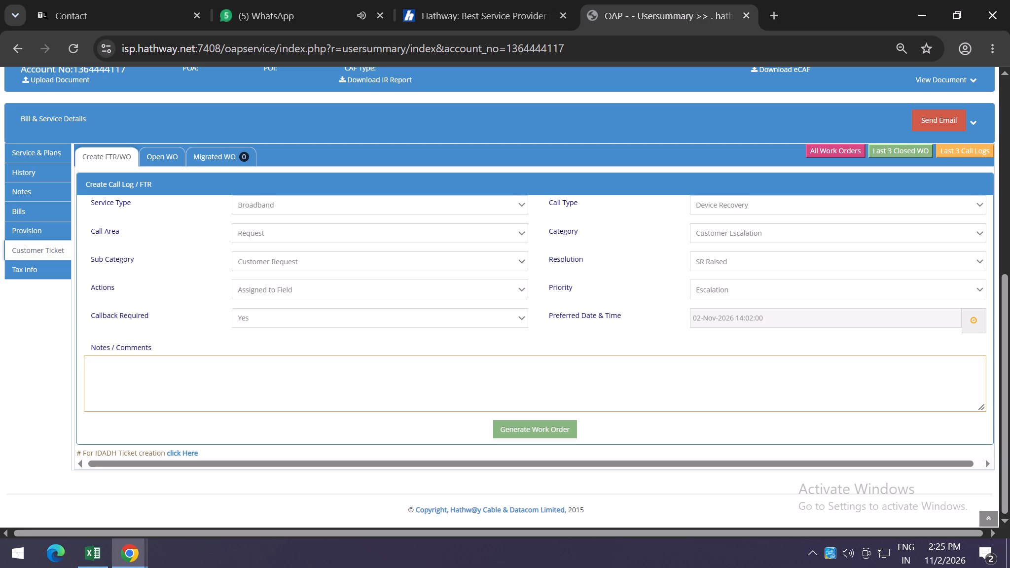
{"action": "type", "text": "ki"}
{"action": "key", "text": "BackSpace"}
{"action": "key", "text": "BackSpace"}
{"action": "type", "text": "KINDLY"}
{"action": "scroll", "coordinate": [145, 227], "scroll_direction": "up", "scroll_amount": 3}
{"action": "scroll", "coordinate": [145, 265], "scroll_direction": "down", "scroll_amount": 3}
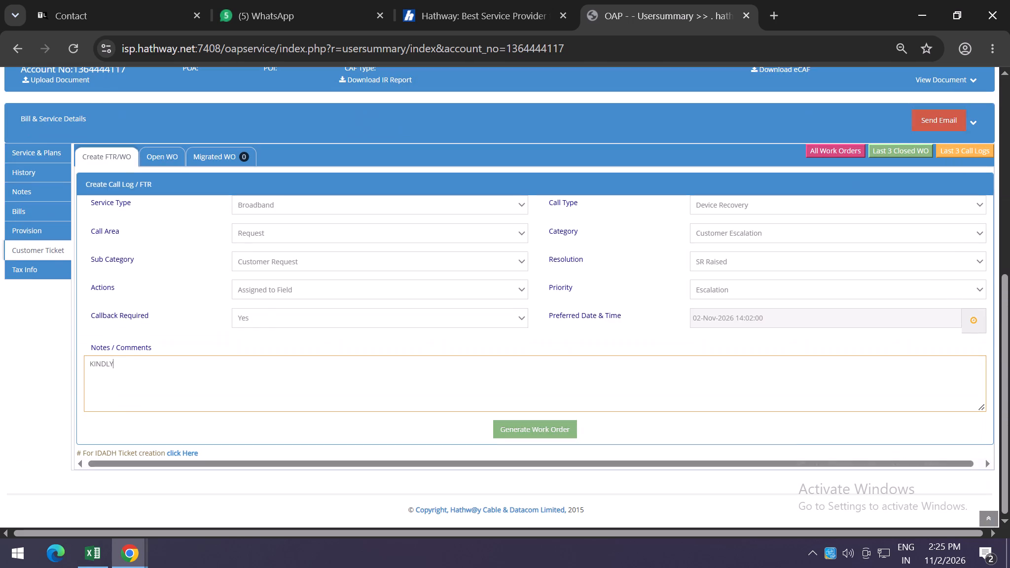
{"action": "scroll", "coordinate": [149, 274], "scroll_direction": "down", "scroll_amount": 2}
{"action": "key", "text": "space"}
{"action": "type", "text": "COLLECT"}
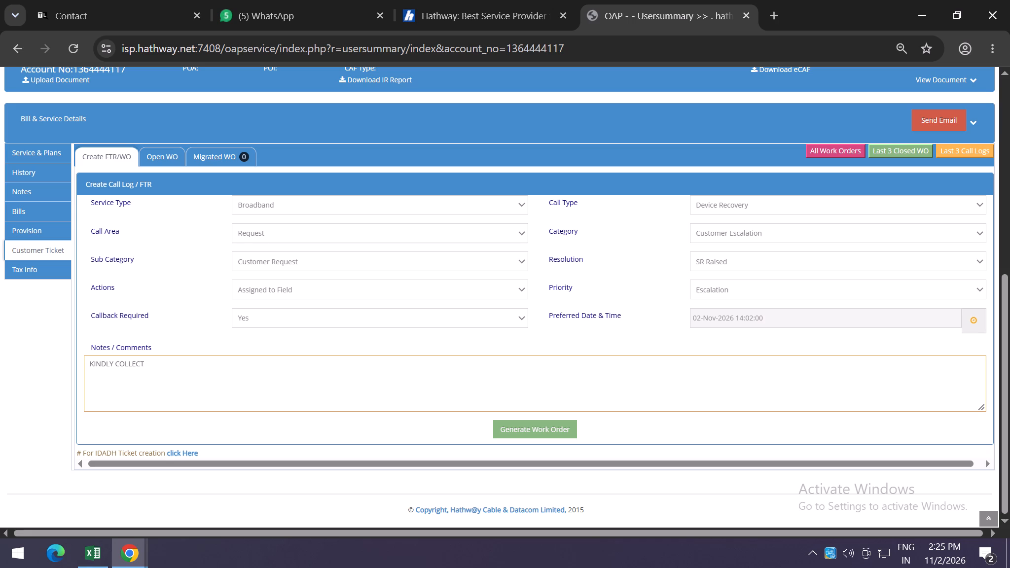
{"action": "key", "text": "space"}
{"action": "type", "text": "RAUTER"}
Continue the ticket's Notes / Comments after RAUTER with MODEM AND PROCEED TERMINATION REQEST ASAP.
{"action": "key", "text": "space"}
{"action": "type", "text": "MO"}
{"action": "type", "text": "DEM"}
{"action": "key", "text": "space"}
{"action": "type", "text": "AND"}
{"action": "key", "text": "space"}
{"action": "type", "text": "PROCEED"}
{"action": "key", "text": "space"}
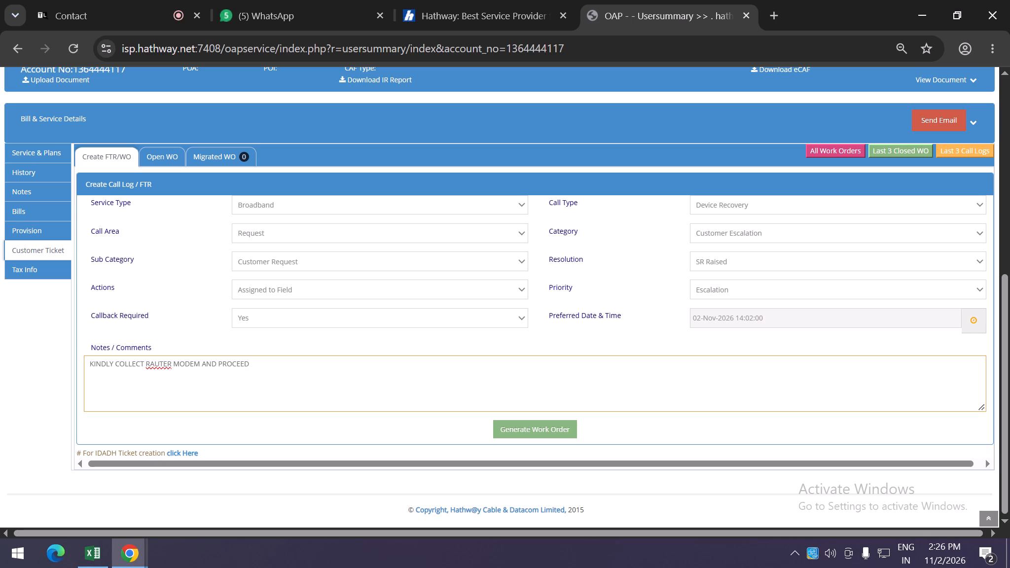
{"action": "type", "text": "TERMINATION"}
{"action": "key", "text": "space"}
{"action": "type", "text": "RE"}
{"action": "type", "text": "QEST"}
{"action": "key", "text": "space"}
{"action": "type", "text": "ASA"}
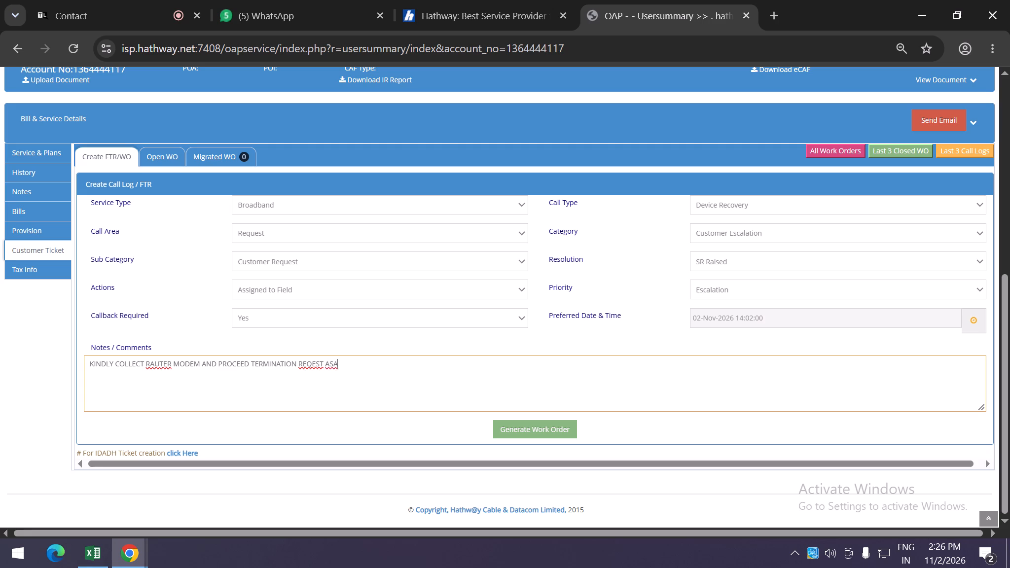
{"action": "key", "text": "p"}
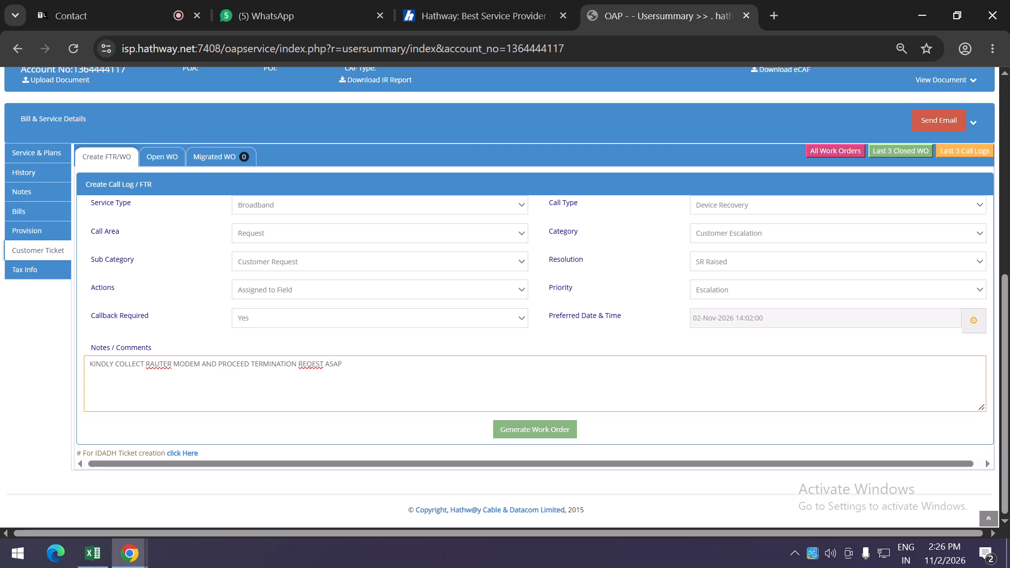
Correct the misspelled word REQEST in the ticket's Notes / Comments.
{"action": "left_click", "coordinate": [311, 370]}
Complete the word REQUEST in the Notes / Comments and generate the Device Recovery work order.
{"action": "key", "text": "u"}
{"action": "left_click", "coordinate": [563, 429]}
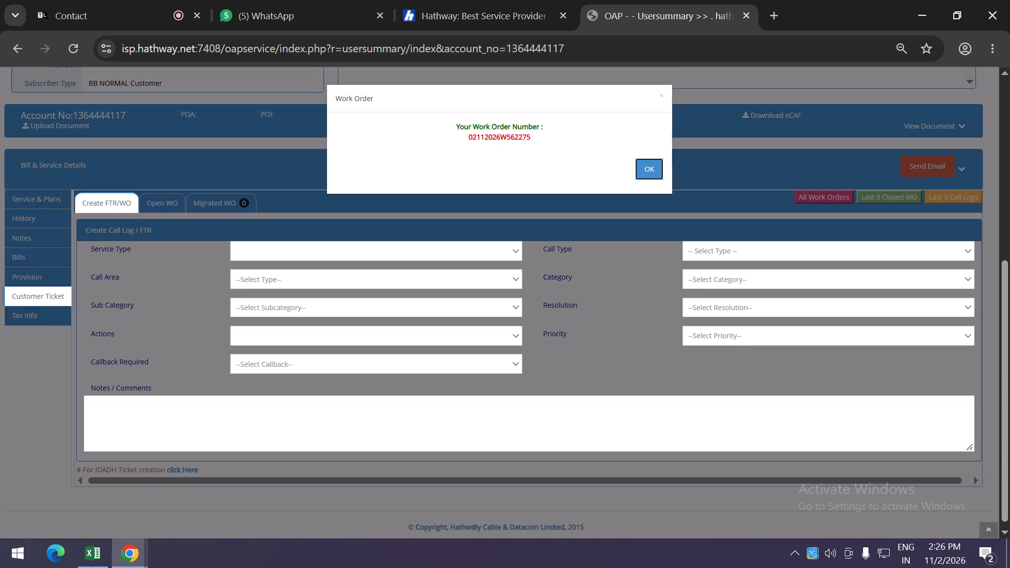
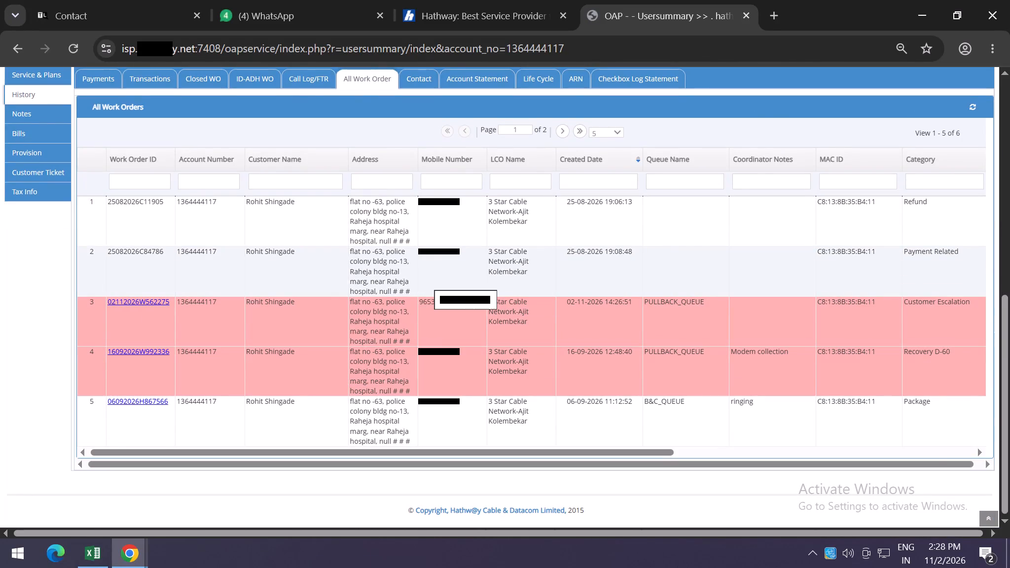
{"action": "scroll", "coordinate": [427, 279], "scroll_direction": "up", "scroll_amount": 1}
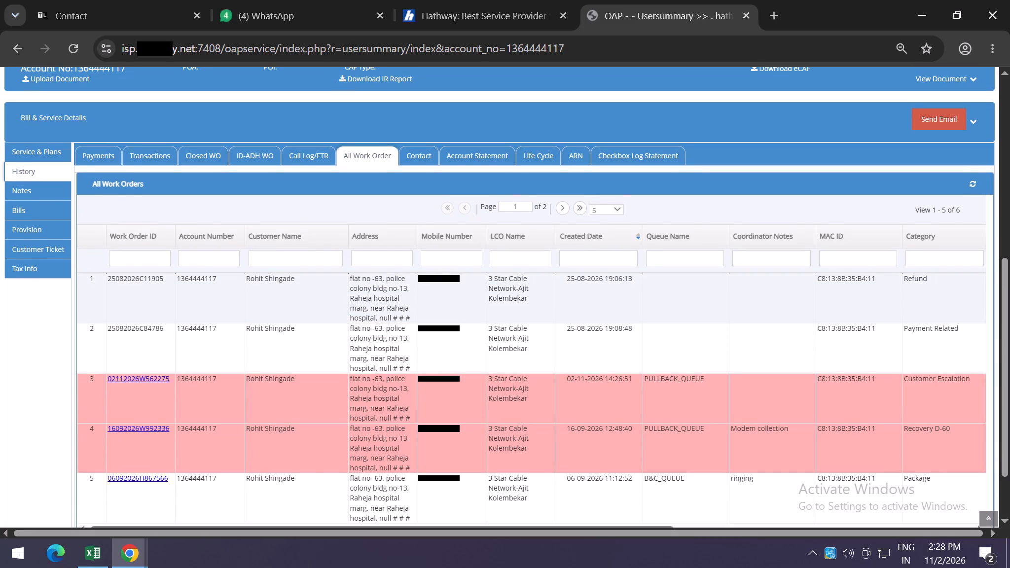
Open the Customer Ticket section of the current customer's account from its work order history.
{"action": "scroll", "coordinate": [466, 319], "scroll_direction": "up", "scroll_amount": 4}
{"action": "scroll", "coordinate": [250, 430], "scroll_direction": "down", "scroll_amount": 5}
{"action": "left_click", "coordinate": [61, 169]}
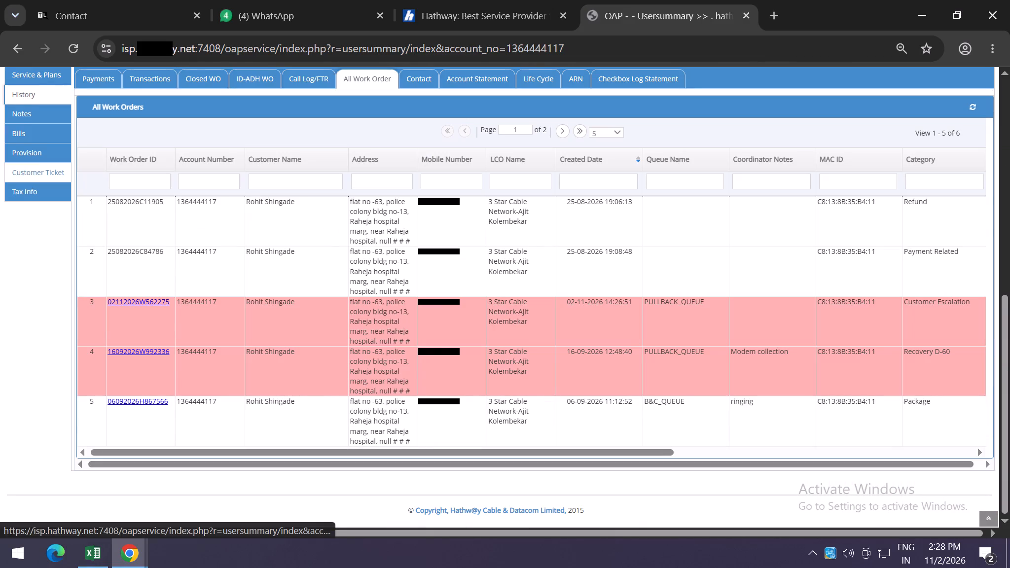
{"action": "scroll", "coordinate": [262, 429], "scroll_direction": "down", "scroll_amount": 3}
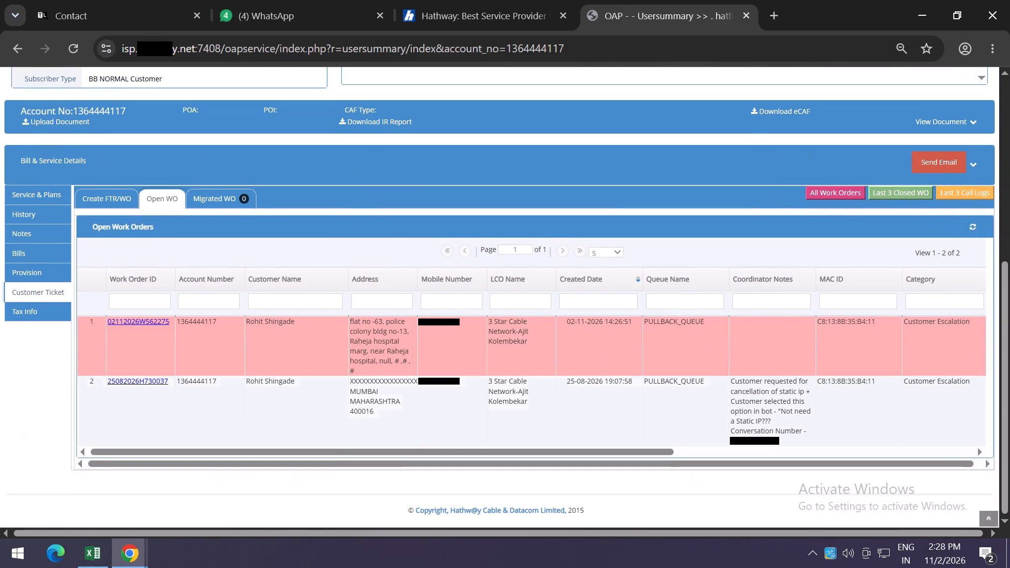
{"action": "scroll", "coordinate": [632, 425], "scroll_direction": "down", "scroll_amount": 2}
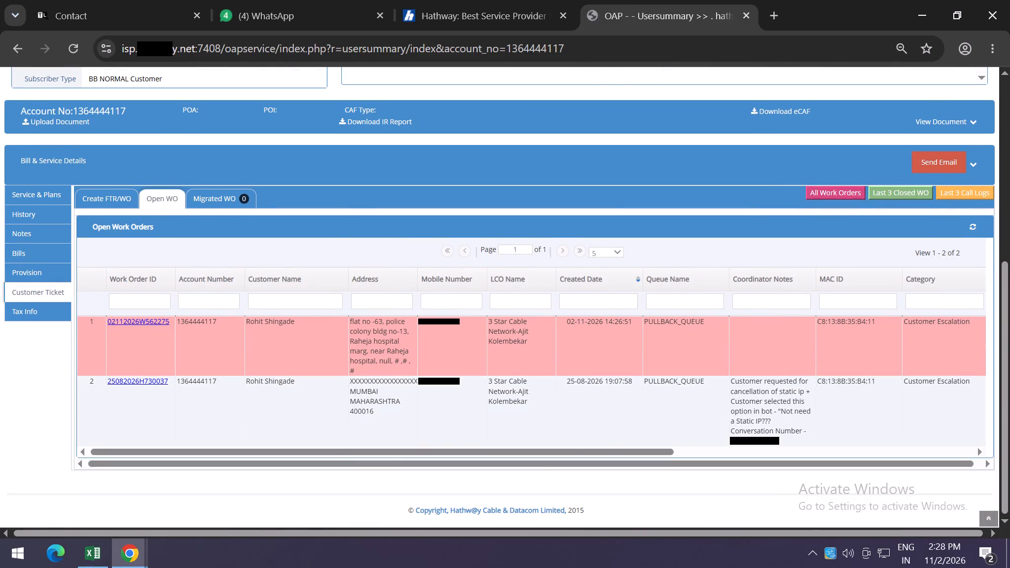
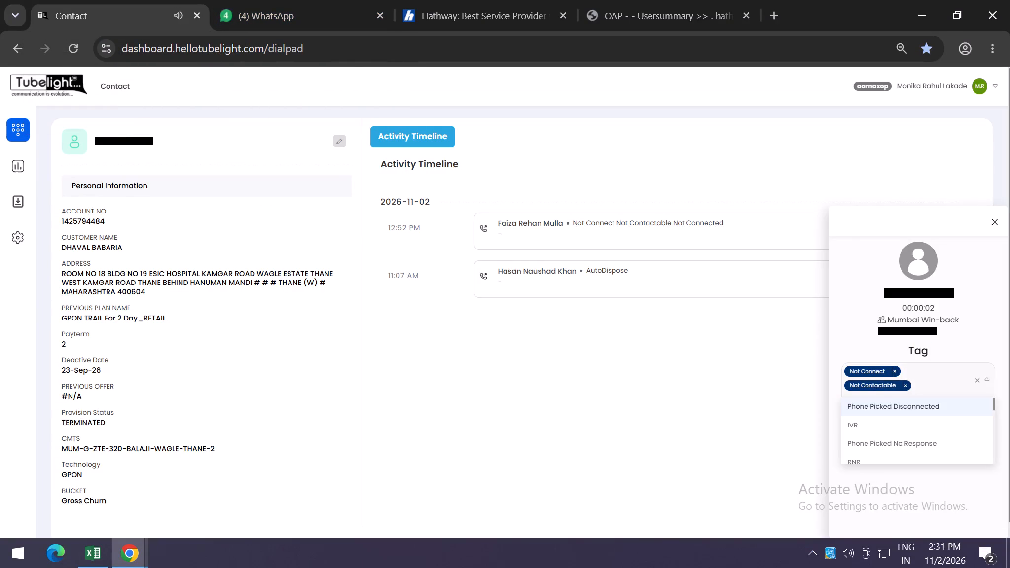
Find the third call tag to follow Not Connect and Not Contactable for the current Mumbai Win-back customer.
{"action": "scroll", "coordinate": [888, 432], "scroll_direction": "down", "scroll_amount": 3}
{"action": "scroll", "coordinate": [914, 399], "scroll_direction": "up", "scroll_amount": 2}
{"action": "scroll", "coordinate": [907, 433], "scroll_direction": "down", "scroll_amount": 1}
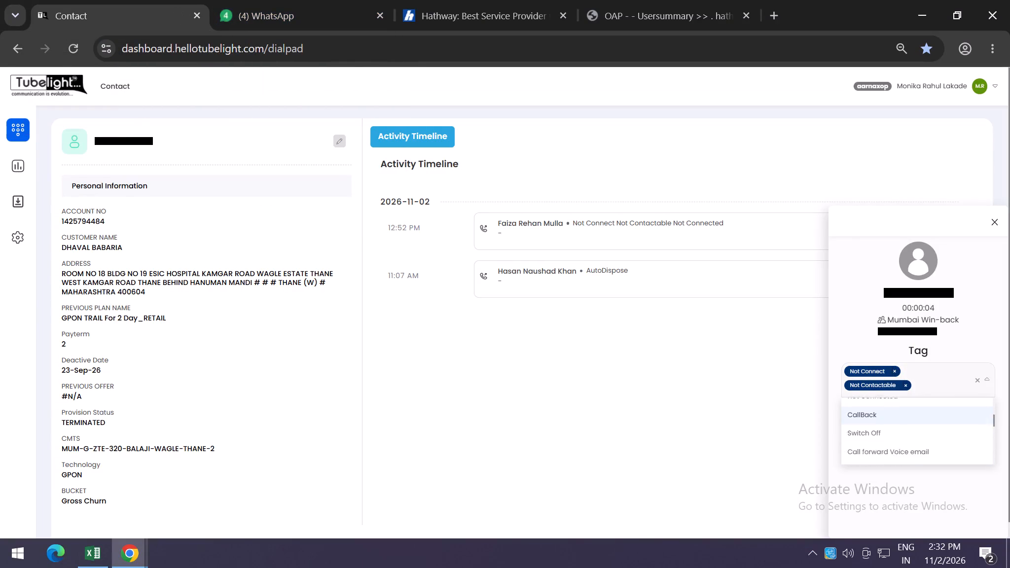
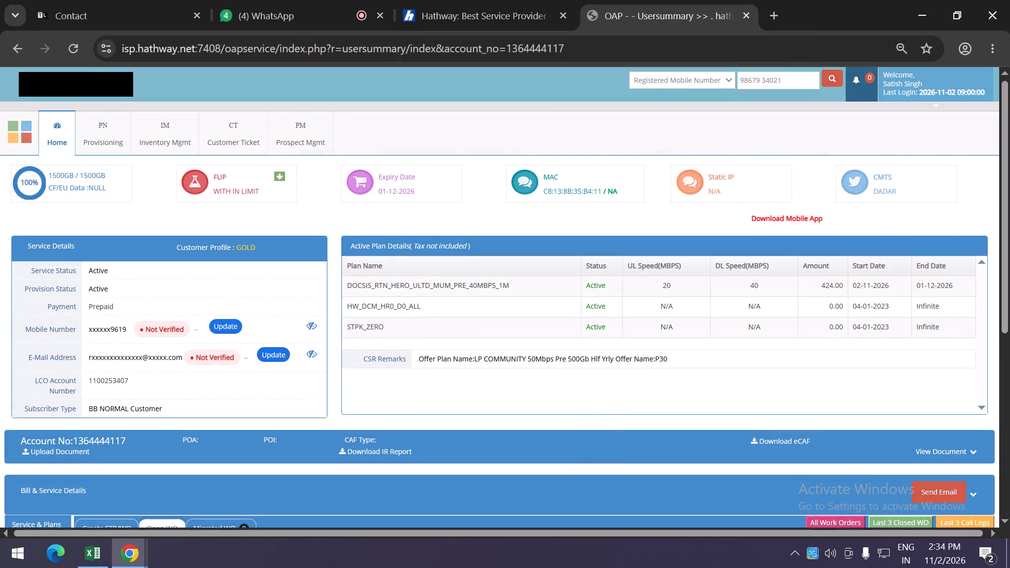
Activate the customer search box for the registered mobile number for editing.
{"action": "left_click", "coordinate": [761, 86]}
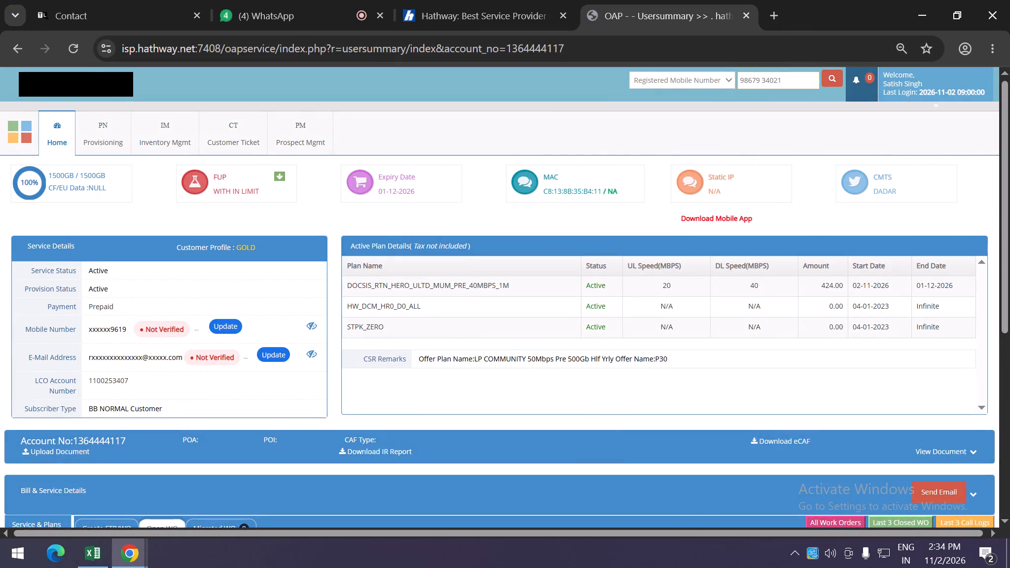
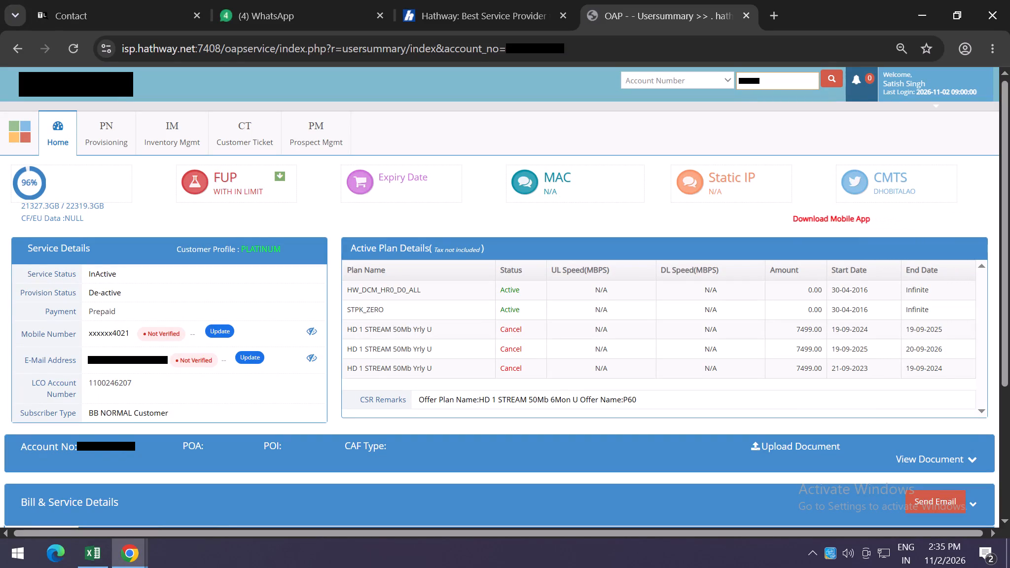
Finish entering the customer's mobile number in the account search, set the search type to mobile number, and look up the account.
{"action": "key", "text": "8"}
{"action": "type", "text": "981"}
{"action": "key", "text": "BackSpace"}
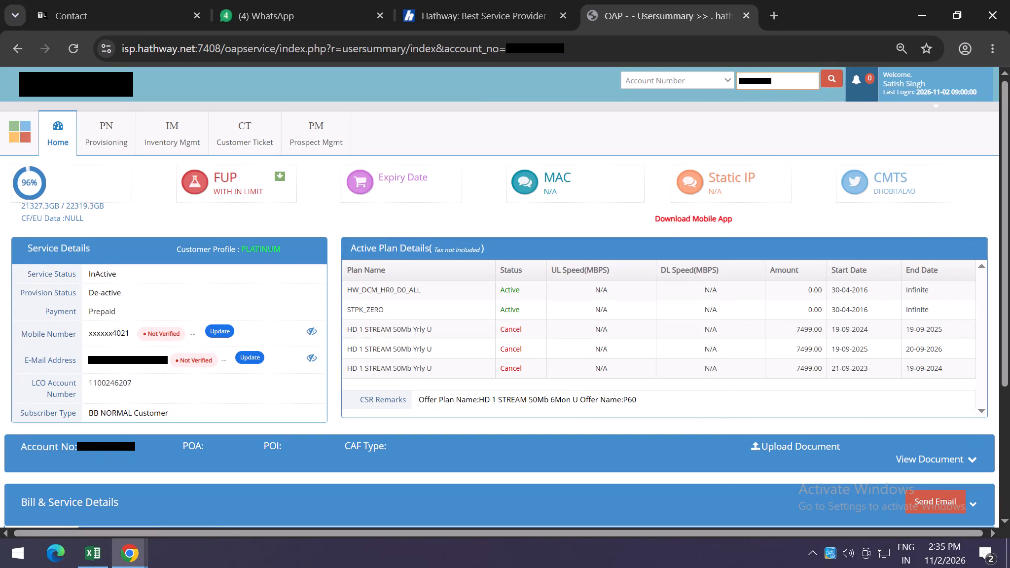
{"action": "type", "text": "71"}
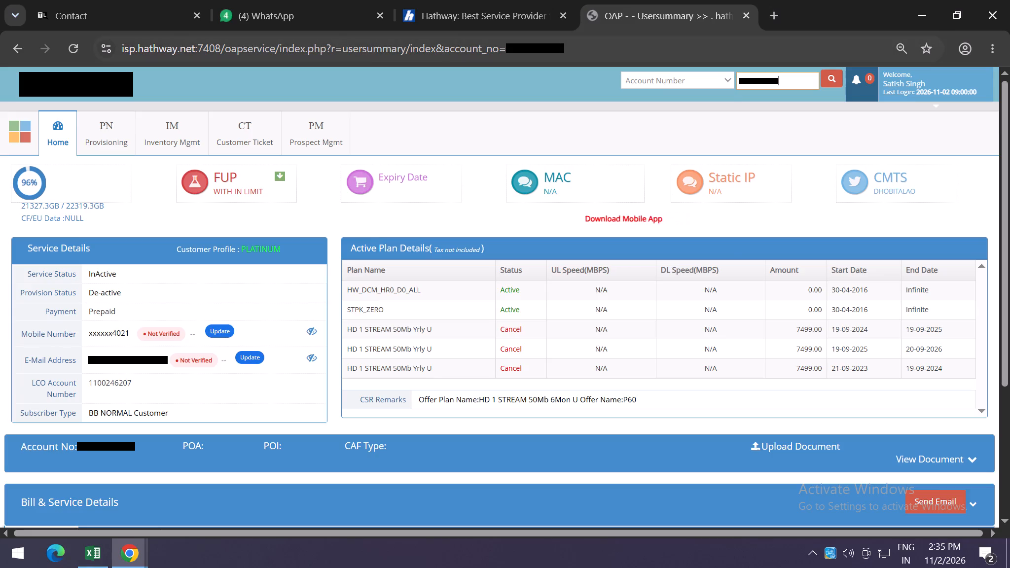
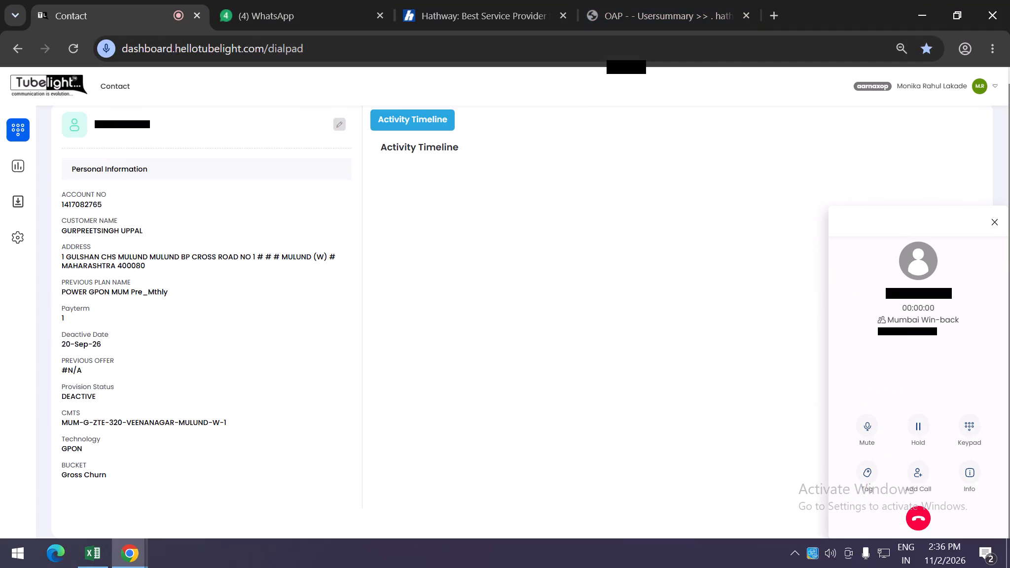
End the current Mumbai Win-back call and submit its disposition with the tags Personal reasons and Not Required.
{"action": "left_click", "coordinate": [924, 513]}
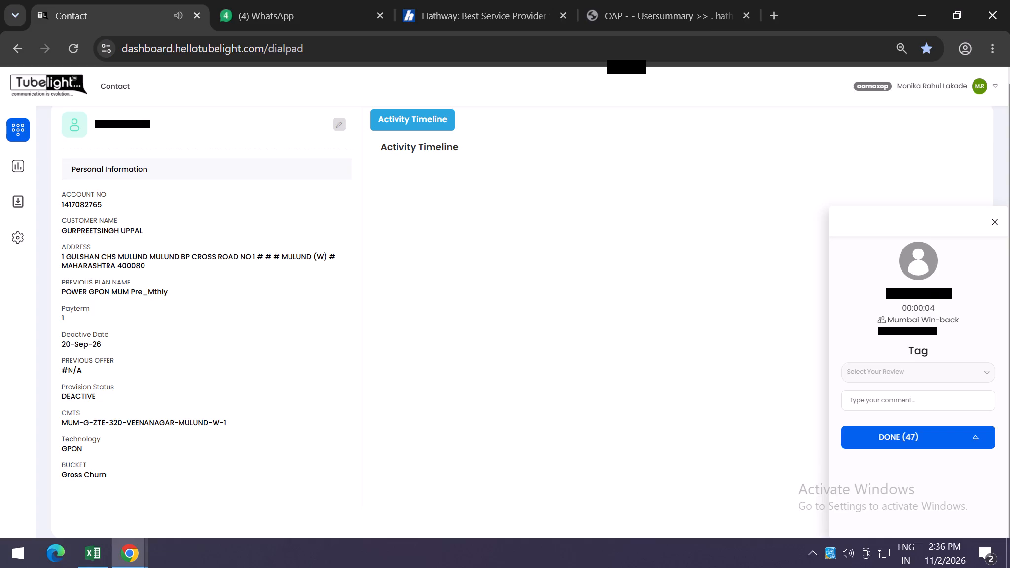
{"action": "left_click", "coordinate": [931, 371]}
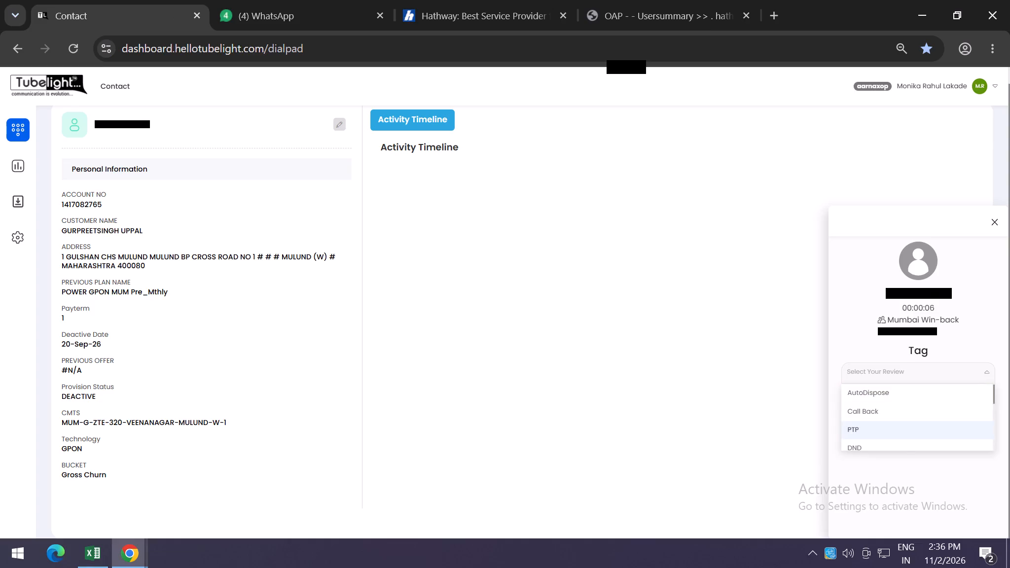
{"action": "scroll", "coordinate": [909, 429], "scroll_direction": "down", "scroll_amount": 1}
{"action": "left_click", "coordinate": [909, 424]}
{"action": "left_click", "coordinate": [918, 377]}
{"action": "left_click", "coordinate": [902, 427]}
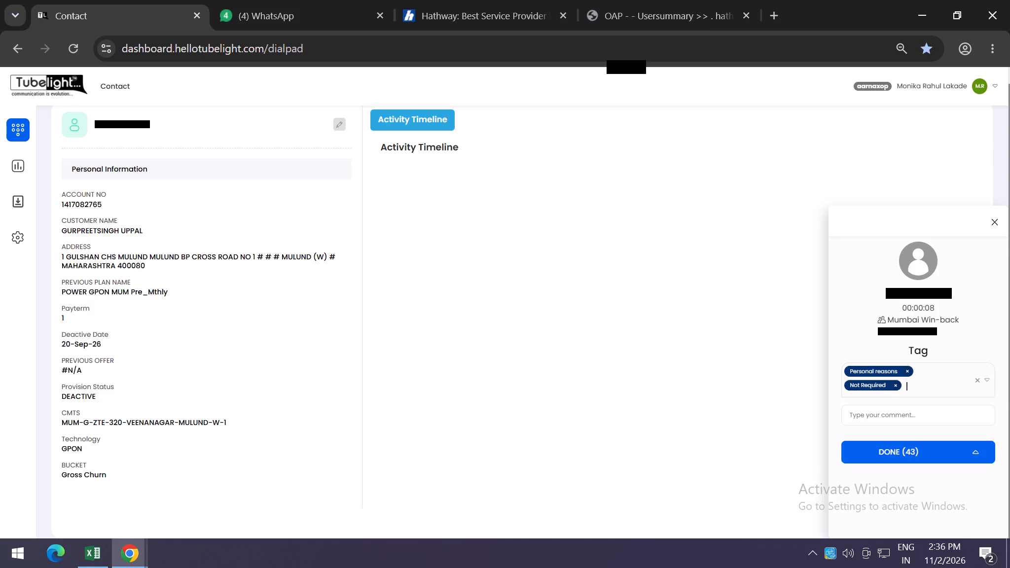
{"action": "left_click_drag", "start_coordinate": [911, 395], "coordinate": [911, 402]}
{"action": "left_click", "coordinate": [911, 421]}
{"action": "left_click", "coordinate": [914, 464]}
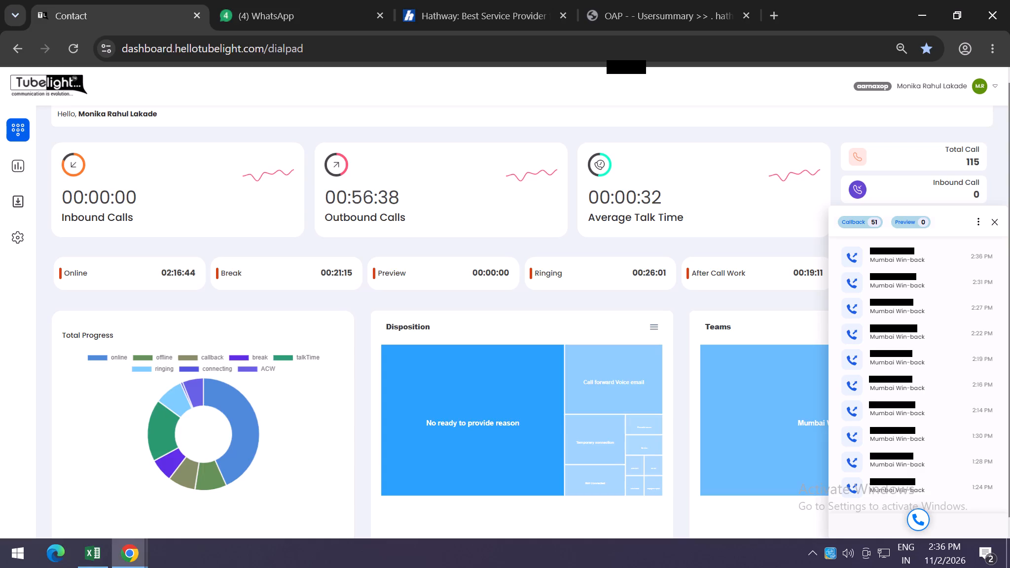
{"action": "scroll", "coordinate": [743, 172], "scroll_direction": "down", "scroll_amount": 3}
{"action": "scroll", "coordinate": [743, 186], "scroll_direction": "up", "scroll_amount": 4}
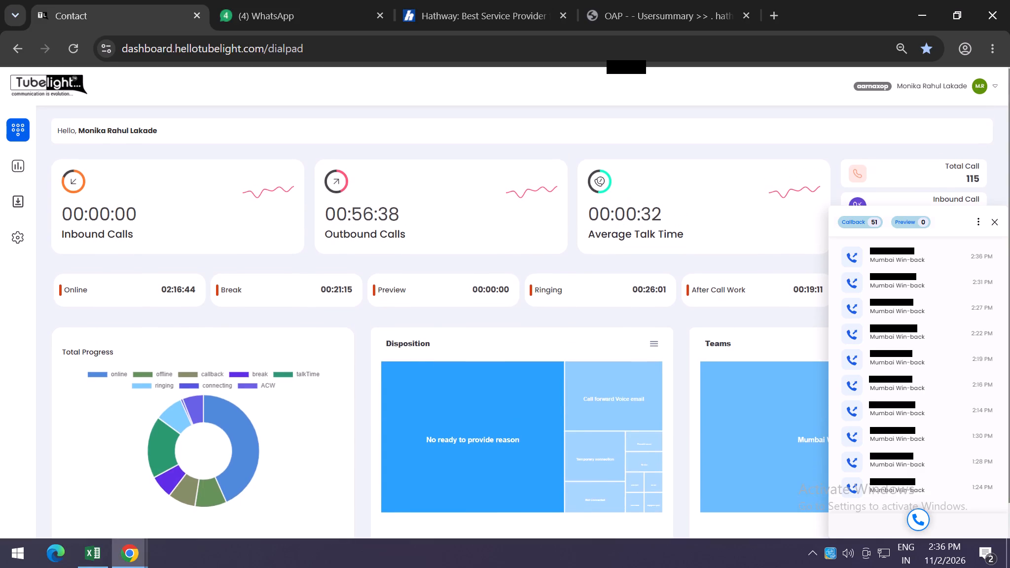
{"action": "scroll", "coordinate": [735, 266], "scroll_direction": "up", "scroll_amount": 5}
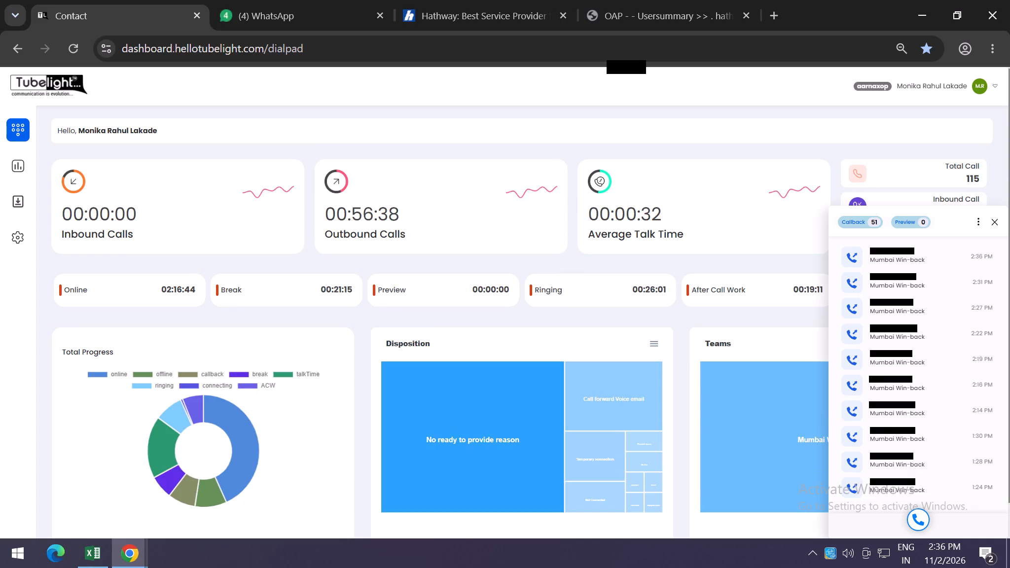
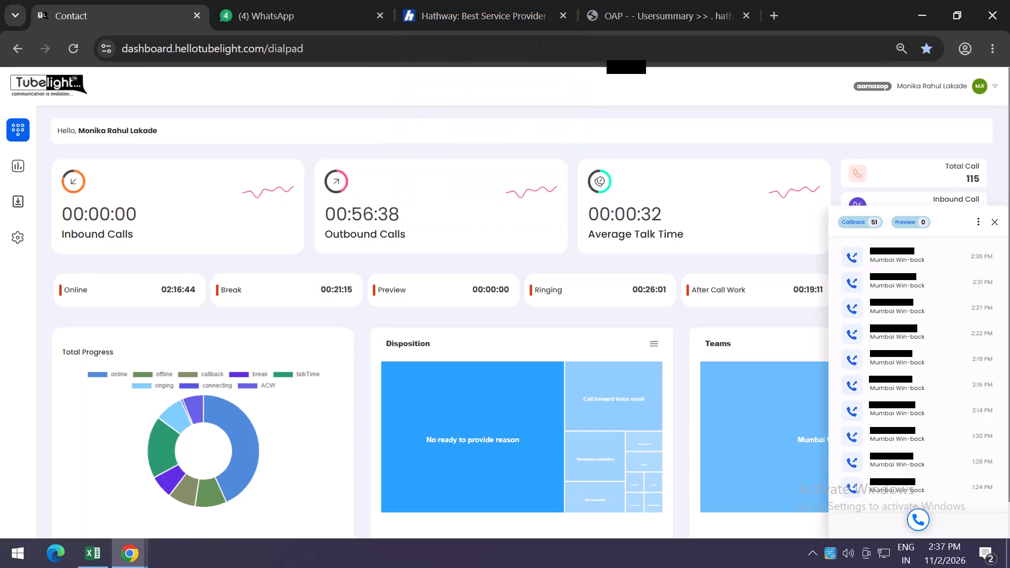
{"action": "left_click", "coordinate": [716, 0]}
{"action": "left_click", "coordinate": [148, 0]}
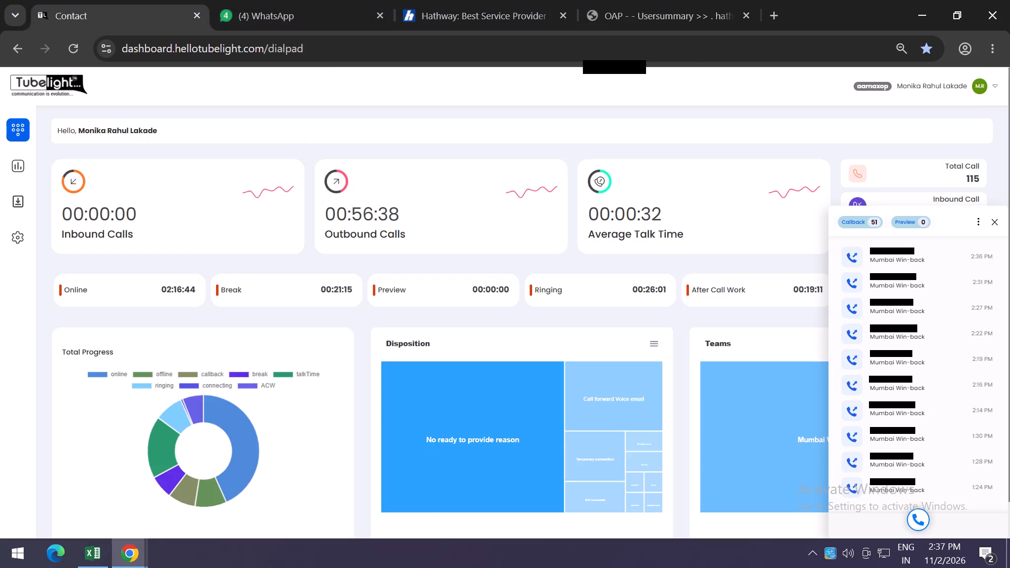
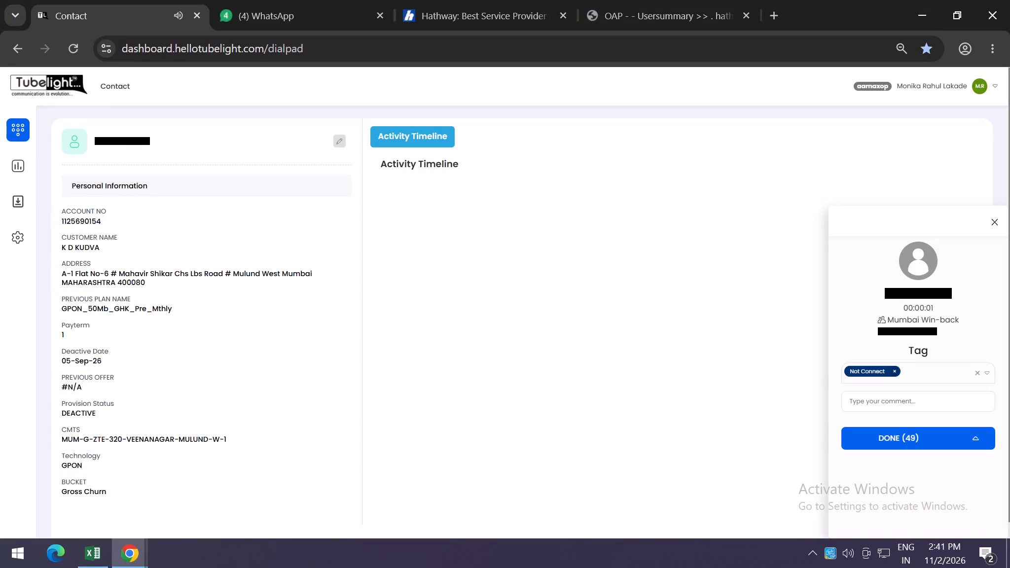
Add Not Contactable after the Not Connect tag in the Mumbai Win-back call disposition and find the next reason tag.
{"action": "left_click", "coordinate": [928, 387]}
{"action": "left_click", "coordinate": [926, 359]}
{"action": "left_click_drag", "start_coordinate": [922, 364], "coordinate": [918, 376]}
{"action": "left_click", "coordinate": [885, 416]}
{"action": "left_click_drag", "start_coordinate": [947, 383], "coordinate": [925, 414]}
{"action": "scroll", "coordinate": [909, 431], "scroll_direction": "down", "scroll_amount": 2}
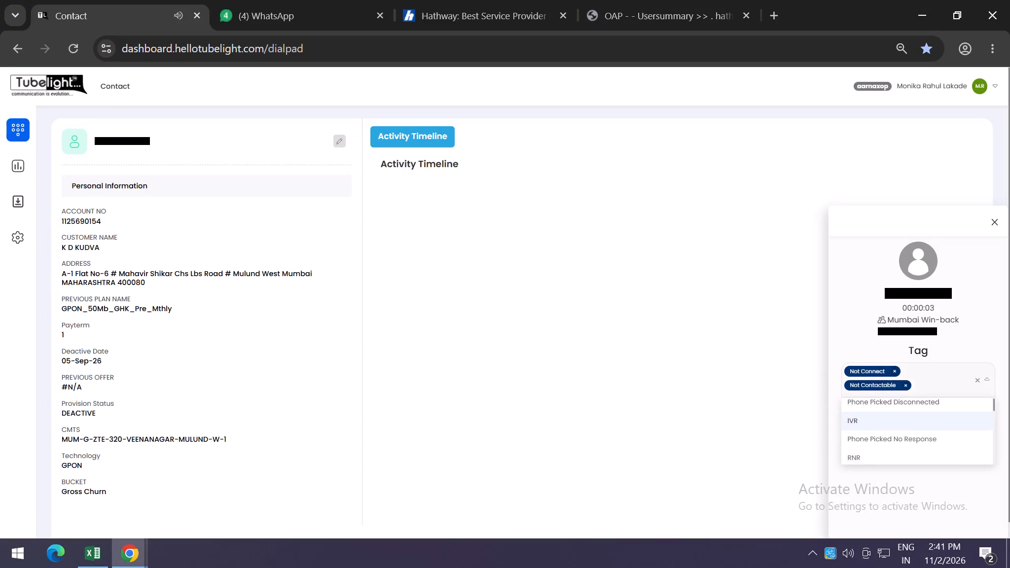
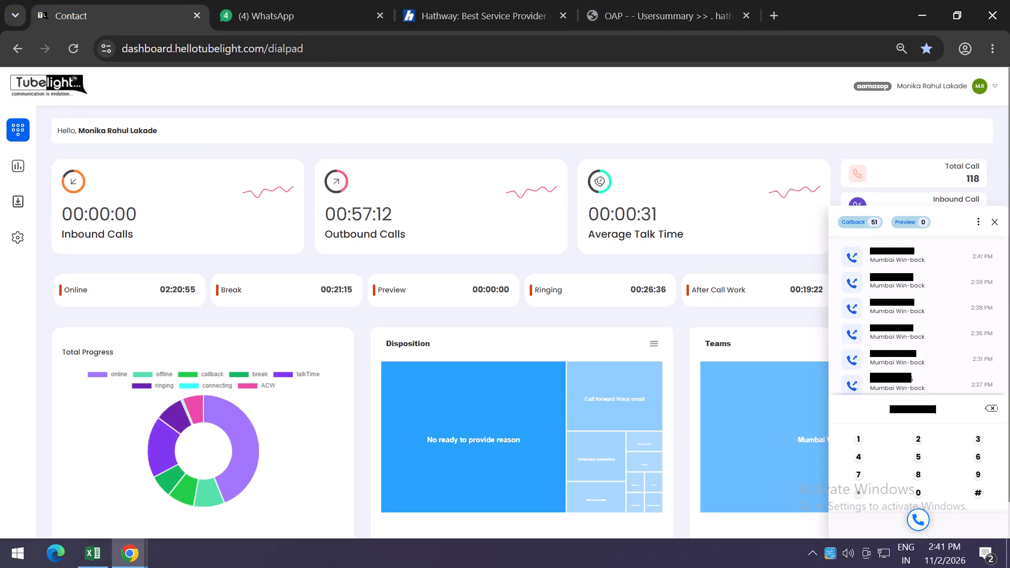
Call the customer number already entered on the dialpad and select the number shown on the call card.
{"action": "left_click", "coordinate": [915, 519]}
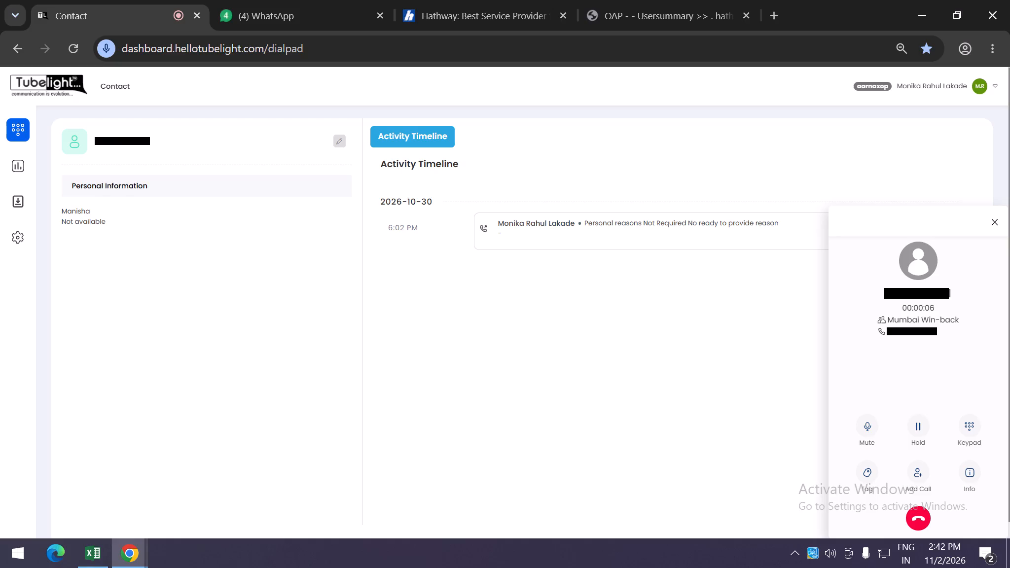
{"action": "double_click", "coordinate": [927, 295]}
{"action": "left_click", "coordinate": [927, 295]}
End the current Mumbai Win-back call and tag its disposition with Personal reasons.
{"action": "left_click", "coordinate": [923, 520]}
{"action": "left_click", "coordinate": [920, 364]}
{"action": "scroll", "coordinate": [921, 406], "scroll_direction": "down", "scroll_amount": 1}
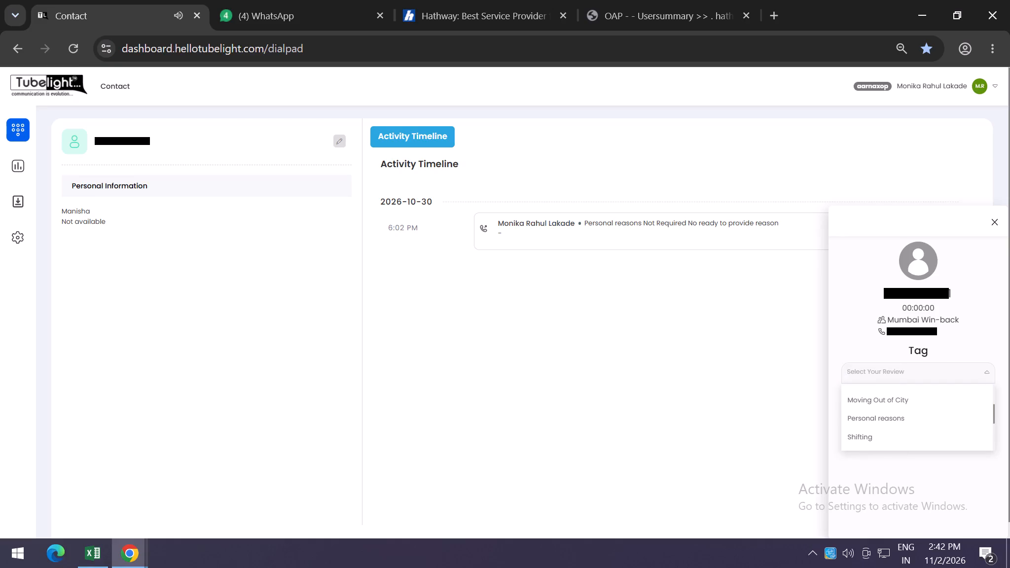
{"action": "left_click", "coordinate": [898, 412]}
{"action": "left_click_drag", "start_coordinate": [940, 362], "coordinate": [940, 370]}
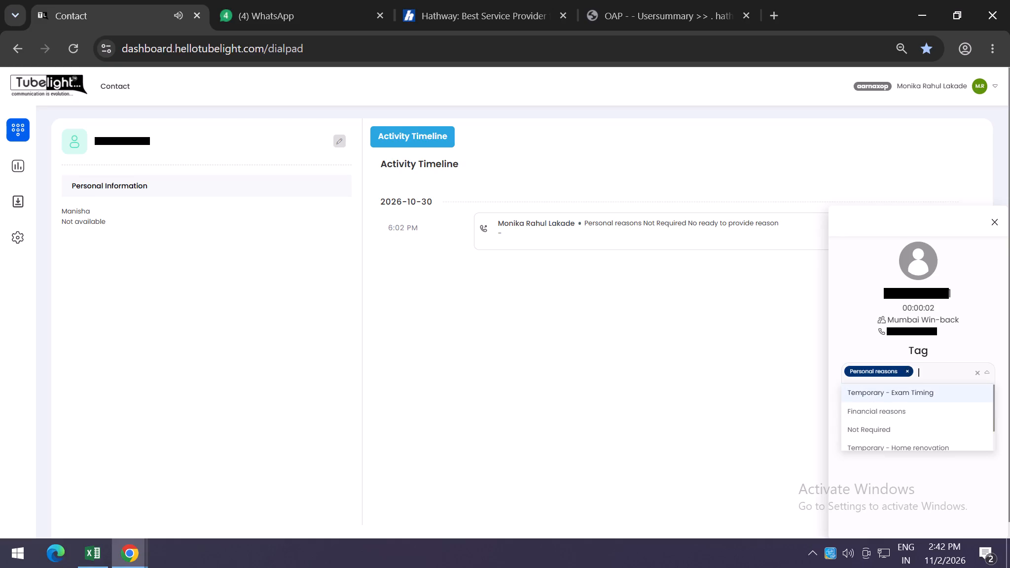
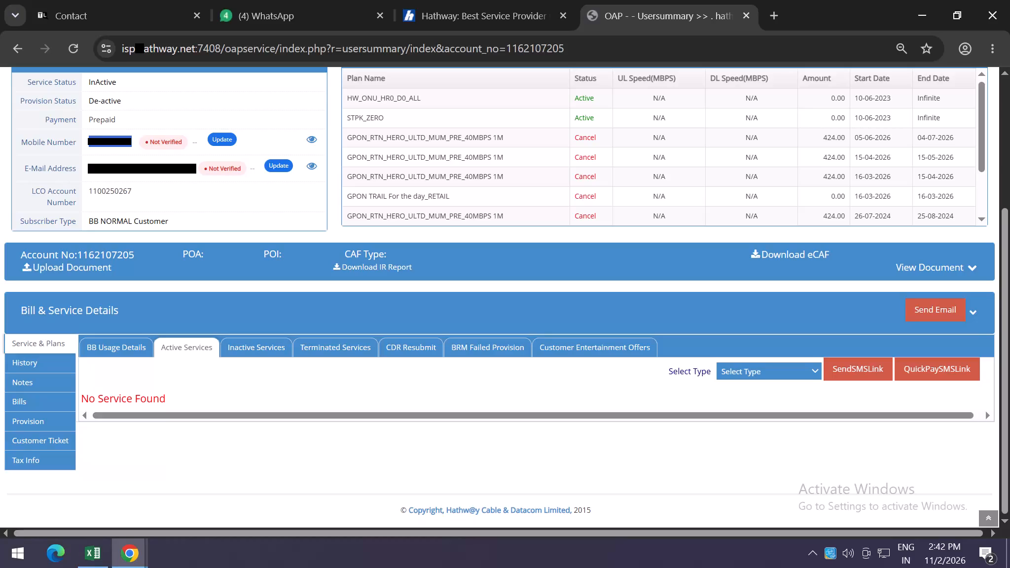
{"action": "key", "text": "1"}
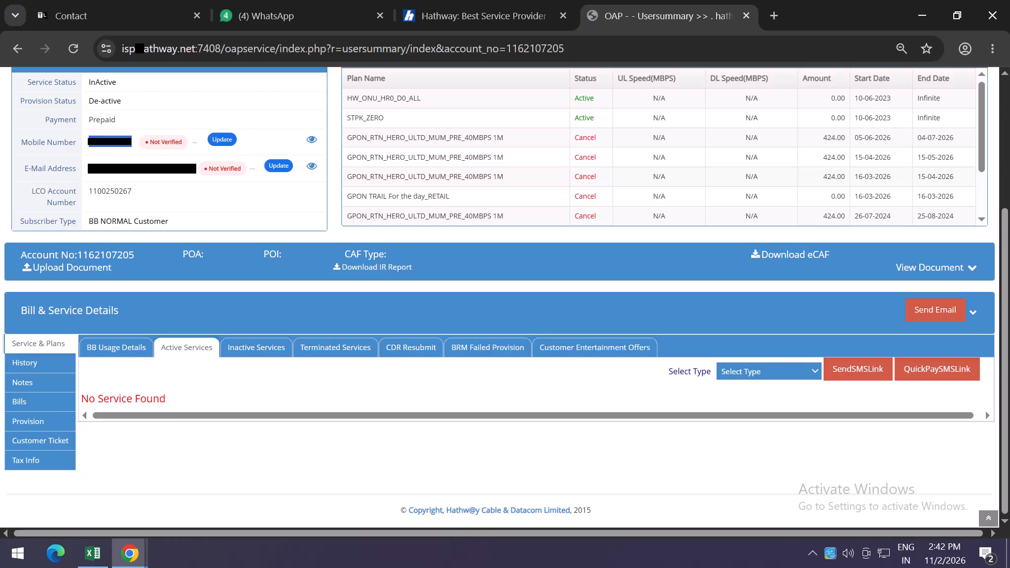
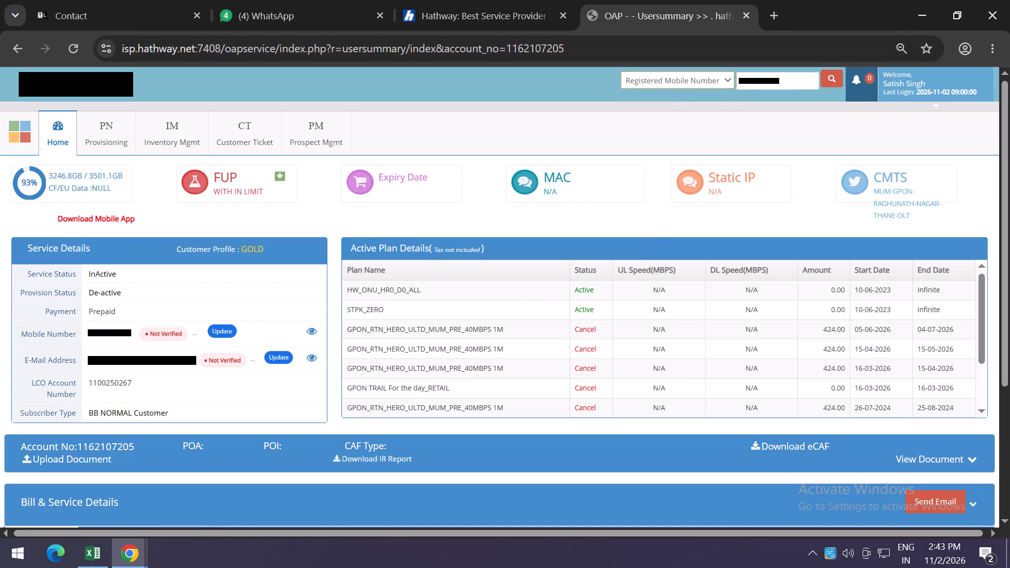
Look up the Hathway account by registered mobile number, and reveal and copy the customer's mobile number.
{"action": "left_click", "coordinate": [832, 79]}
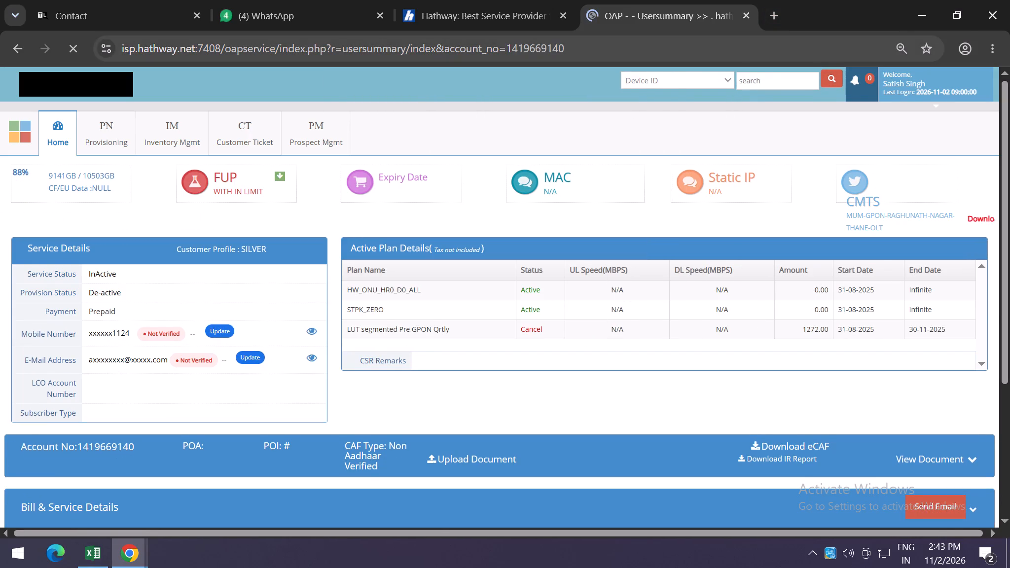
{"action": "left_click", "coordinate": [307, 323]}
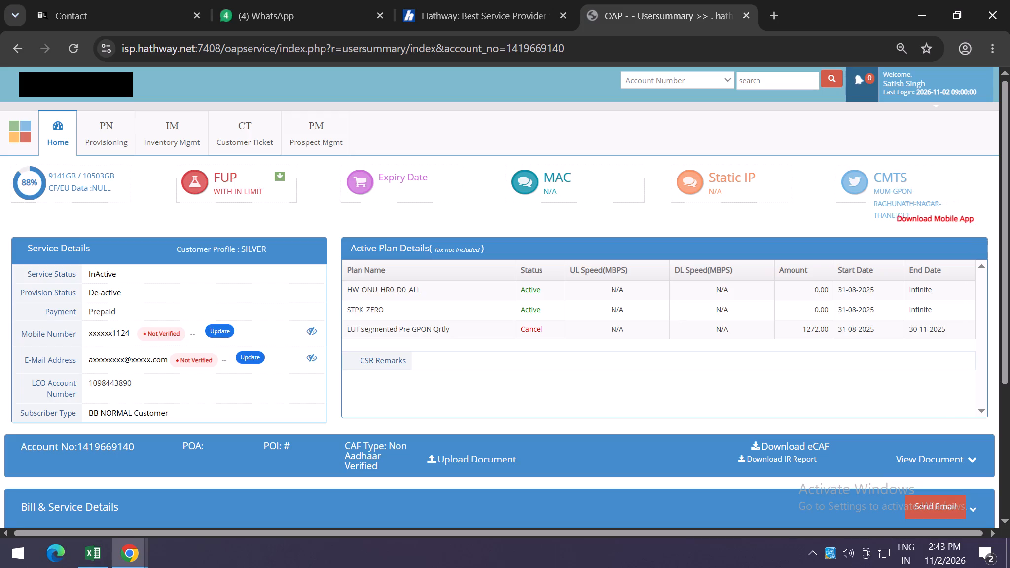
{"action": "left_click", "coordinate": [313, 331]}
{"action": "left_click", "coordinate": [115, 337]}
{"action": "triple_click", "coordinate": [115, 337]}
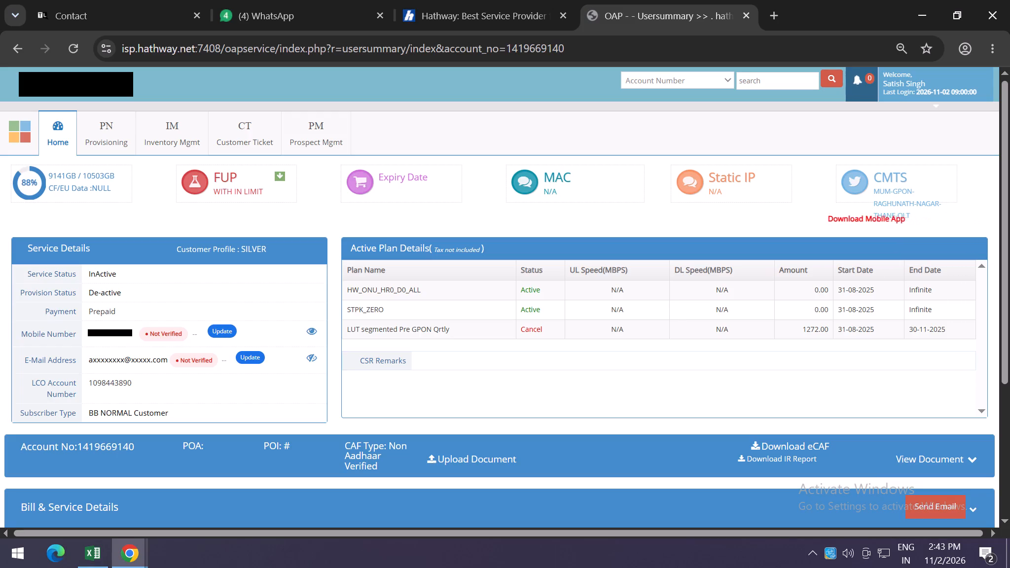
{"action": "key", "text": "ctrl+c"}
Switch to the Tubelight dialpad, call the copied mobile number using Mumbai Win-back, and end the call.
{"action": "left_click", "coordinate": [179, 0]}
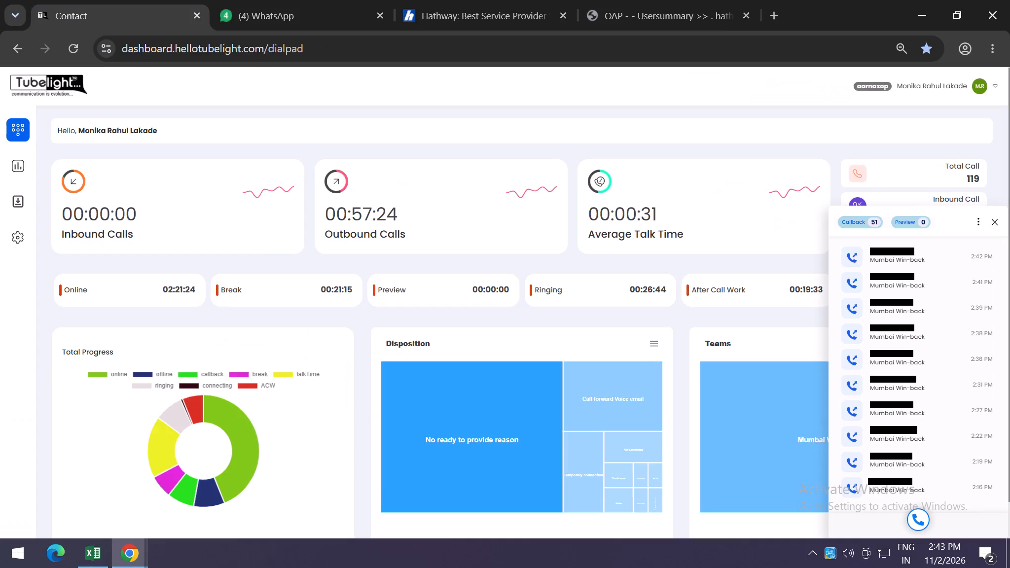
{"action": "left_click", "coordinate": [915, 517]}
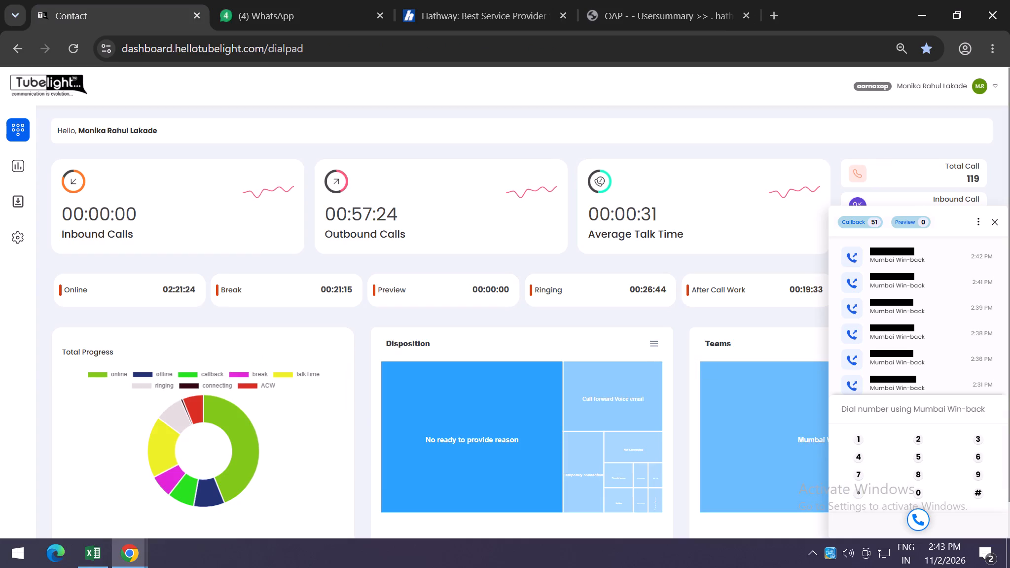
{"action": "left_click", "coordinate": [912, 414]}
{"action": "key", "text": "ctrl+v"}
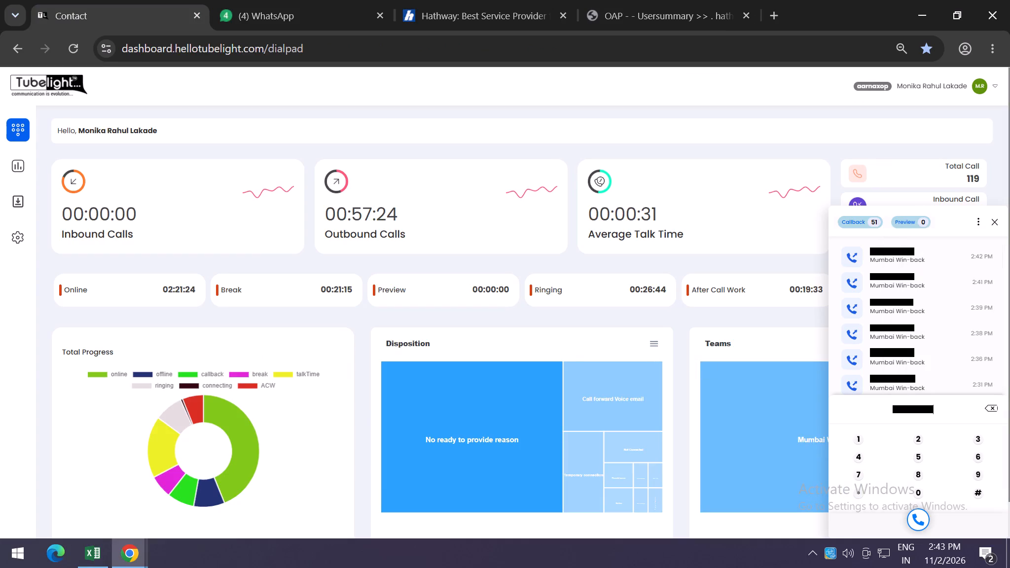
{"action": "left_click", "coordinate": [915, 524]}
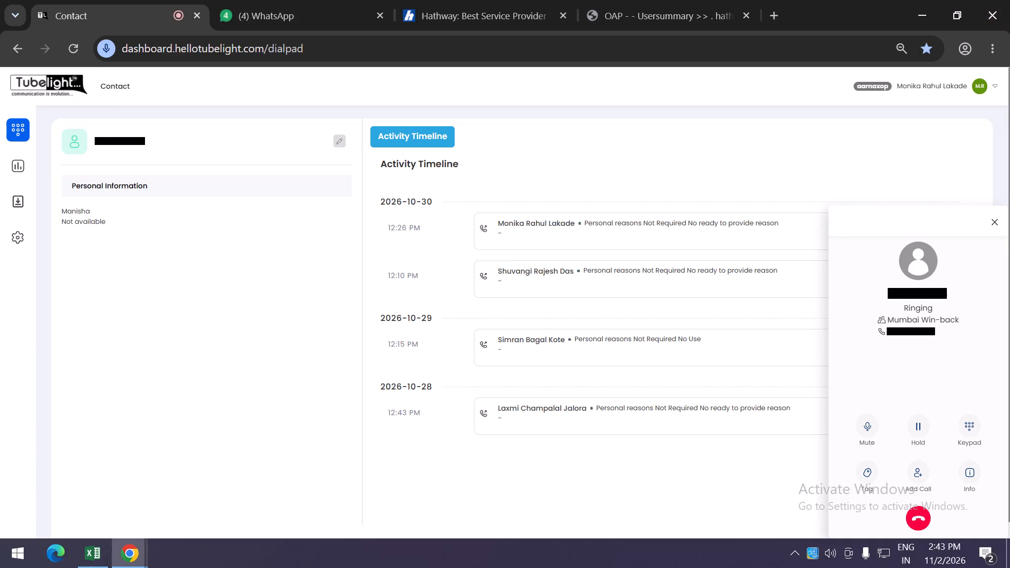
{"action": "left_click", "coordinate": [924, 524]}
Open the review tag choices for the ended call and browse to the options around Personal reasons.
{"action": "left_click", "coordinate": [932, 367]}
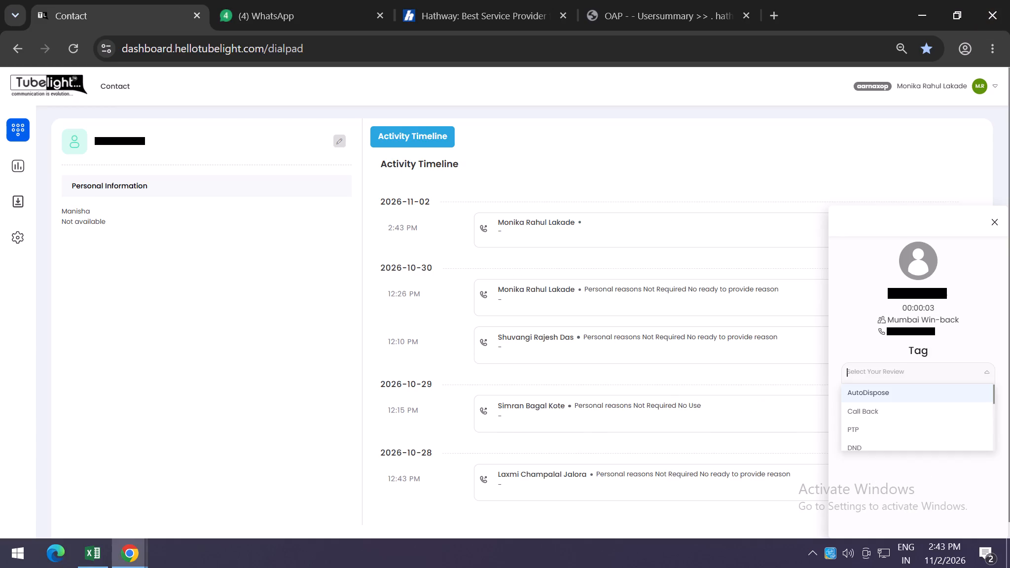
{"action": "scroll", "coordinate": [879, 419], "scroll_direction": "down", "scroll_amount": 1}
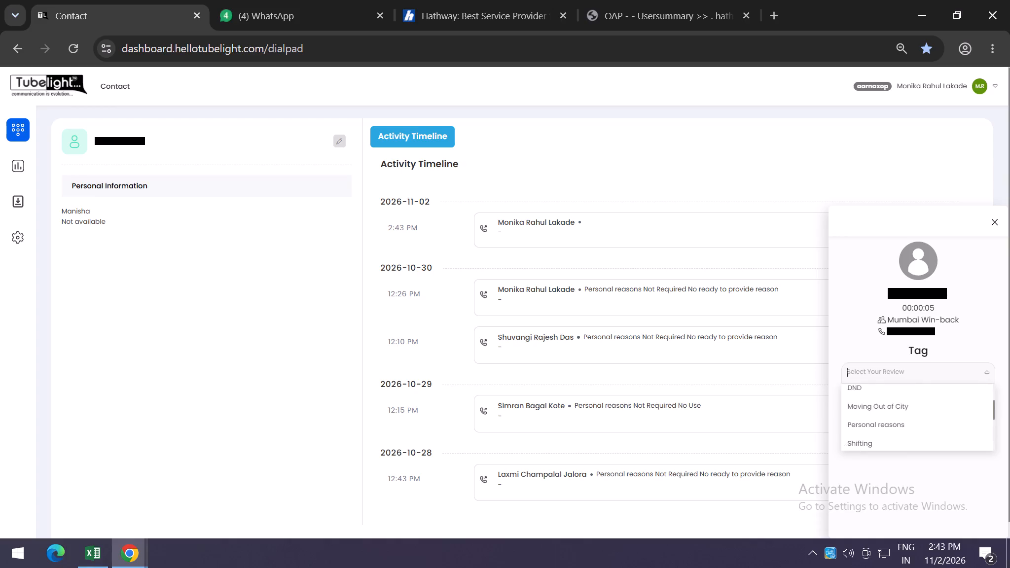
Tag the ended Mumbai Win-back call as Personal reasons and open the choices for its second tag.
{"action": "left_click", "coordinate": [879, 420]}
{"action": "left_click", "coordinate": [995, 342]}
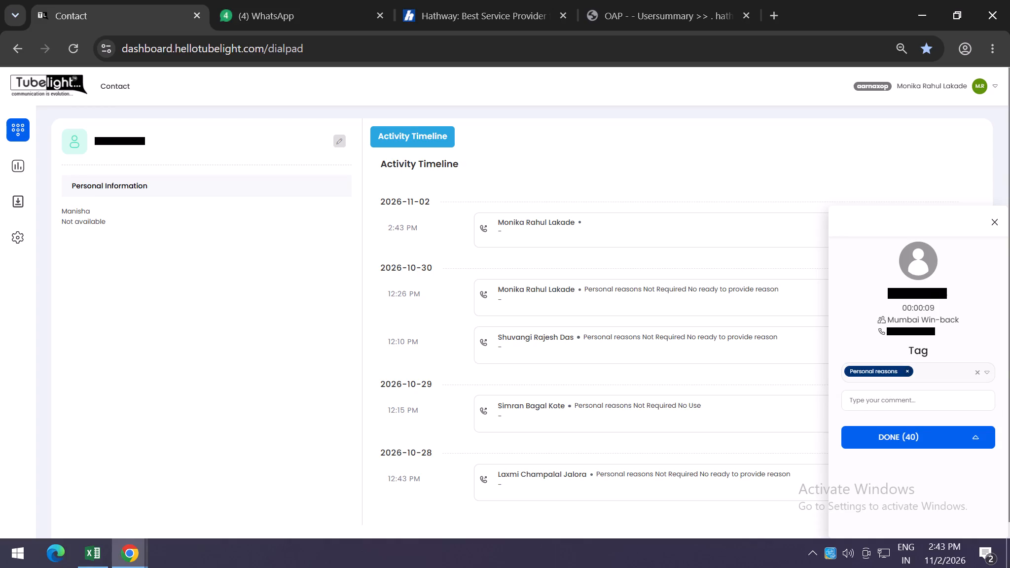
{"action": "left_click", "coordinate": [922, 375]}
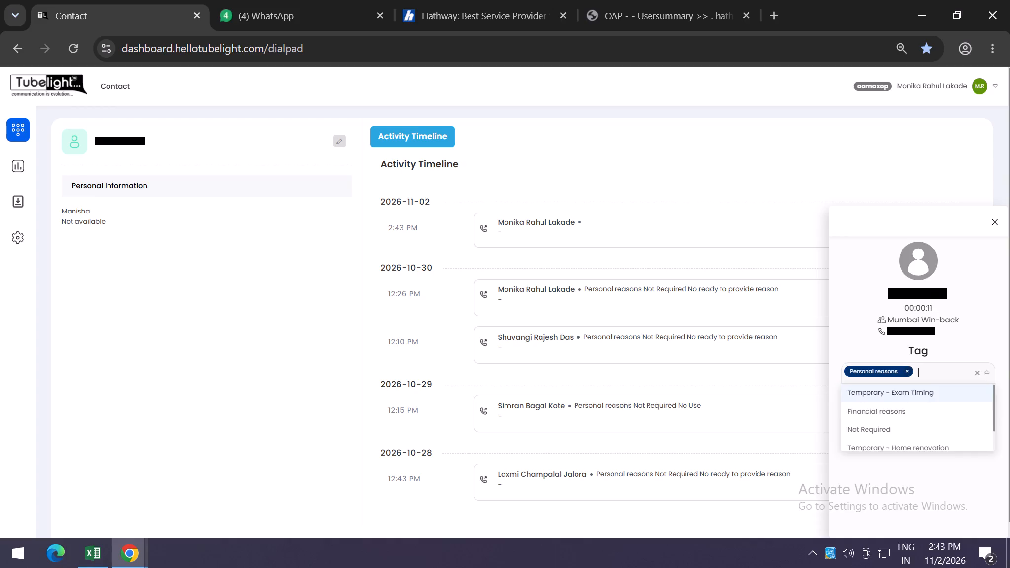
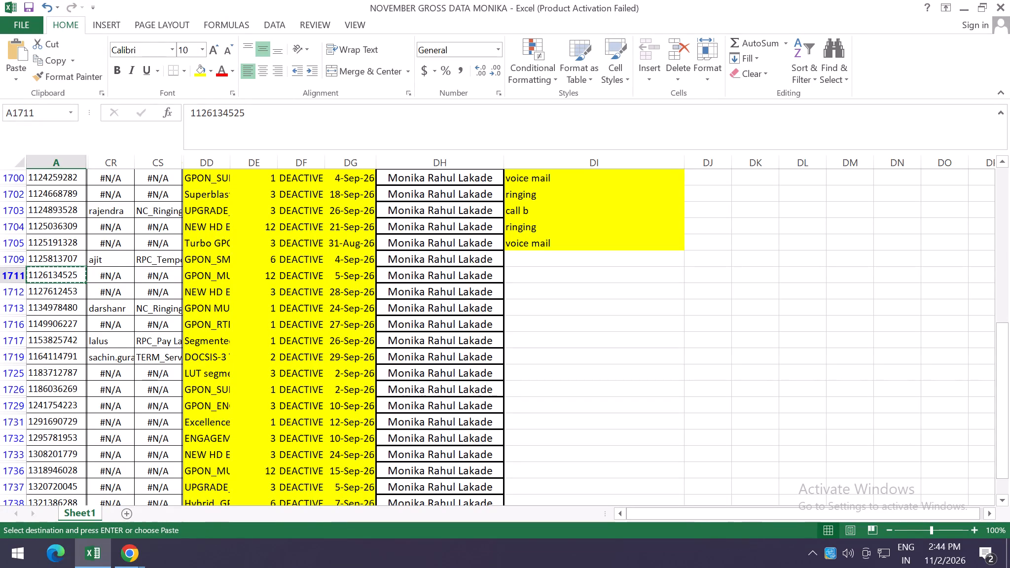
Select the account number in row 1749, column A, of the November gross data sheet.
{"action": "scroll", "coordinate": [180, 425], "scroll_direction": "down", "scroll_amount": 8}
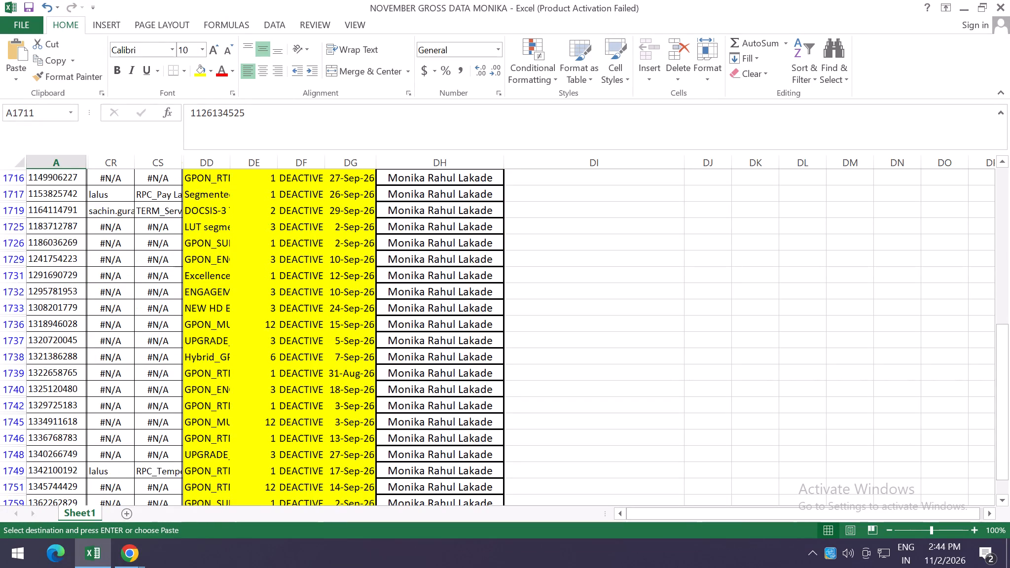
{"action": "scroll", "coordinate": [182, 429], "scroll_direction": "down", "scroll_amount": 1}
{"action": "left_click", "coordinate": [54, 332]}
{"action": "left_click", "coordinate": [56, 321]}
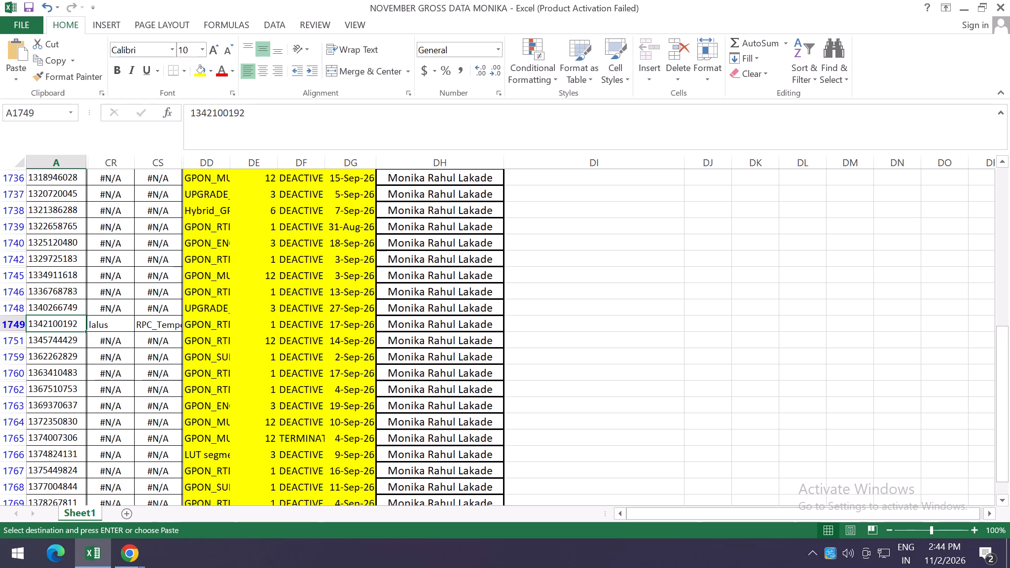
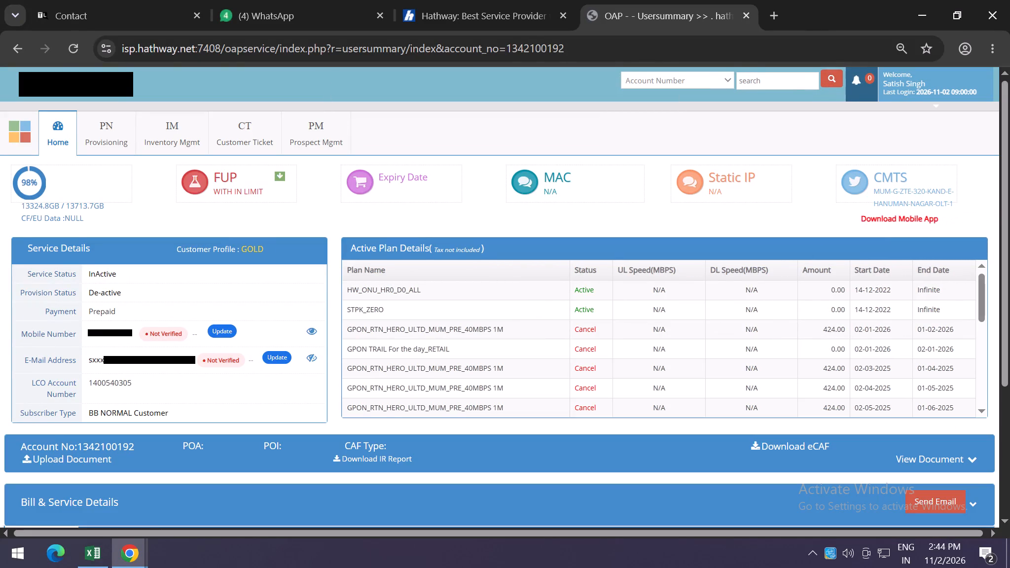
{"action": "double_click", "coordinate": [117, 336]}
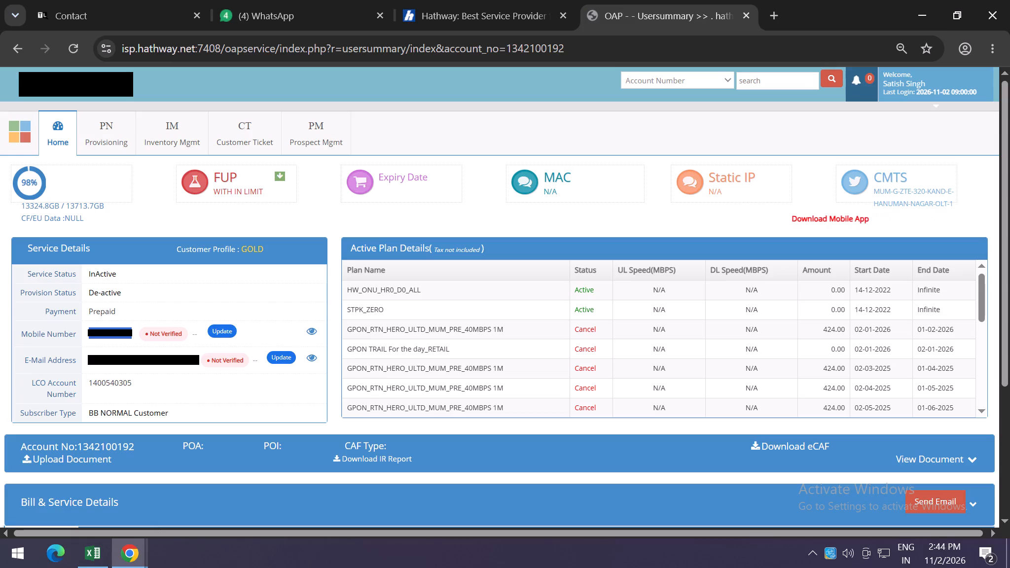
{"action": "key", "text": "ctrl+c"}
{"action": "left_click", "coordinate": [127, 0]}
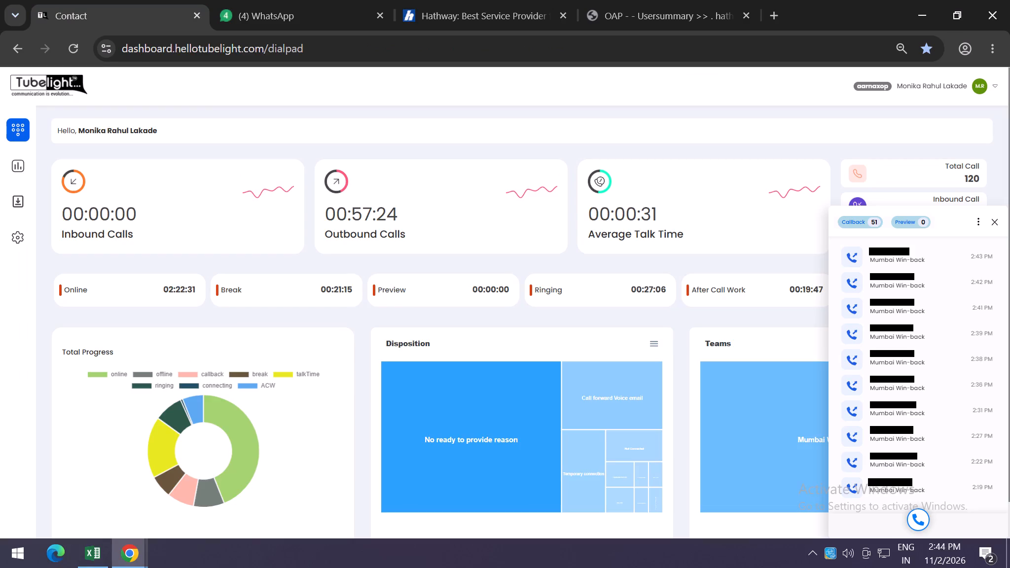
{"action": "left_click", "coordinate": [913, 511]}
{"action": "left_click", "coordinate": [916, 410]}
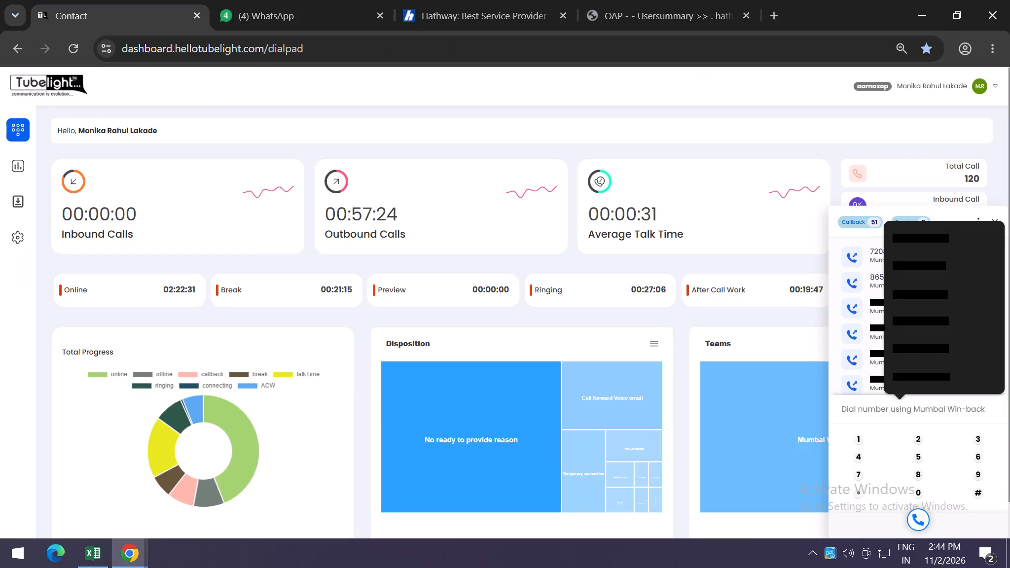
{"action": "key", "text": "ctrl+v"}
{"action": "left_click", "coordinate": [914, 518]}
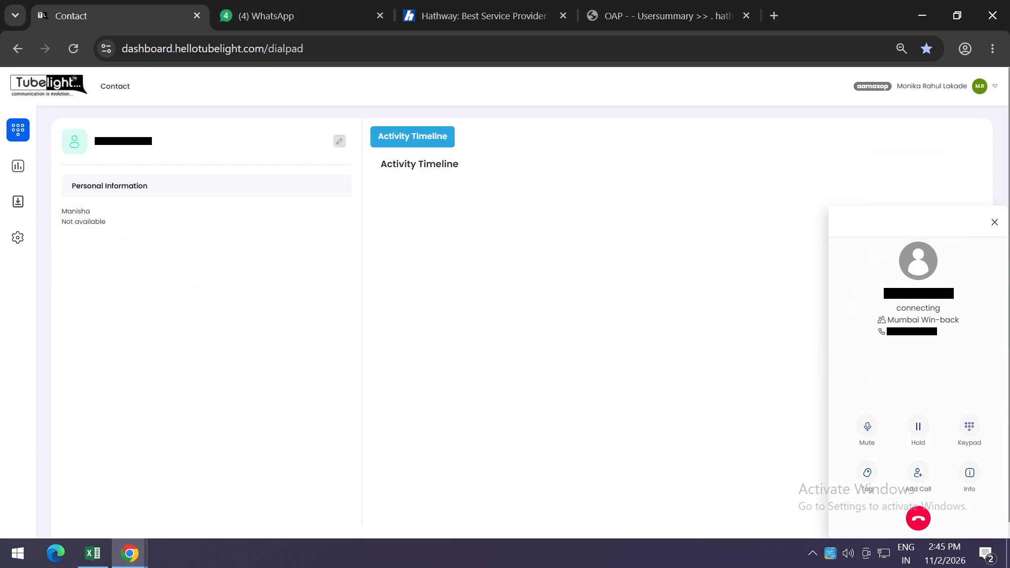
{"action": "left_click", "coordinate": [91, 546]}
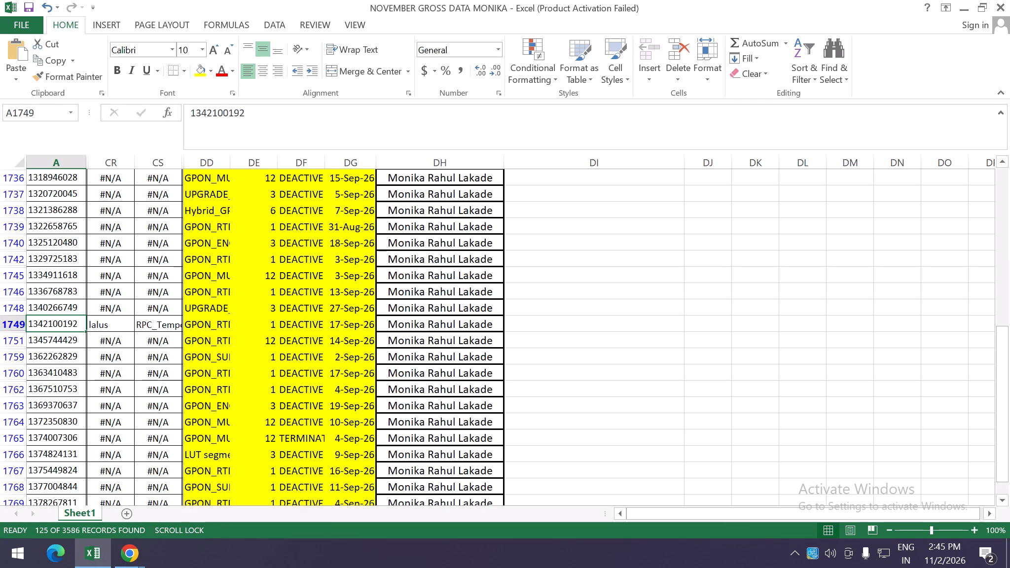
{"action": "left_click", "coordinate": [519, 322]}
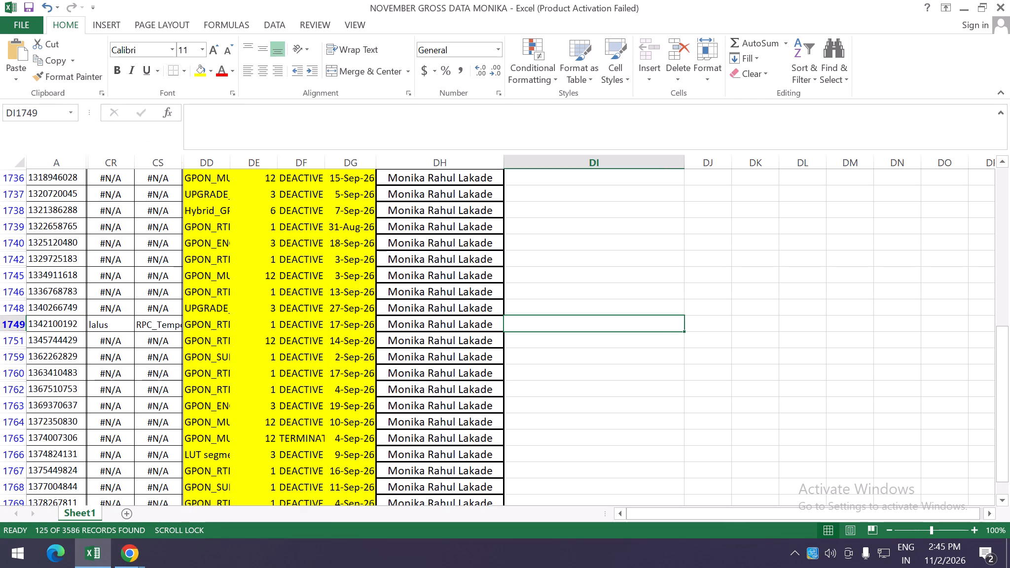
{"action": "type", "text": "RINGIN"}
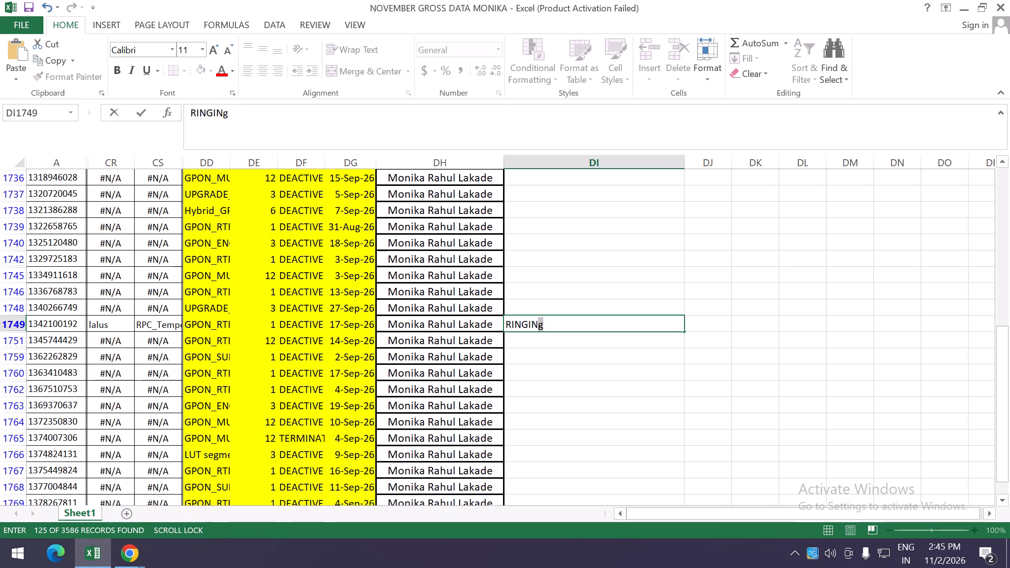
{"action": "left_click", "coordinate": [528, 338]}
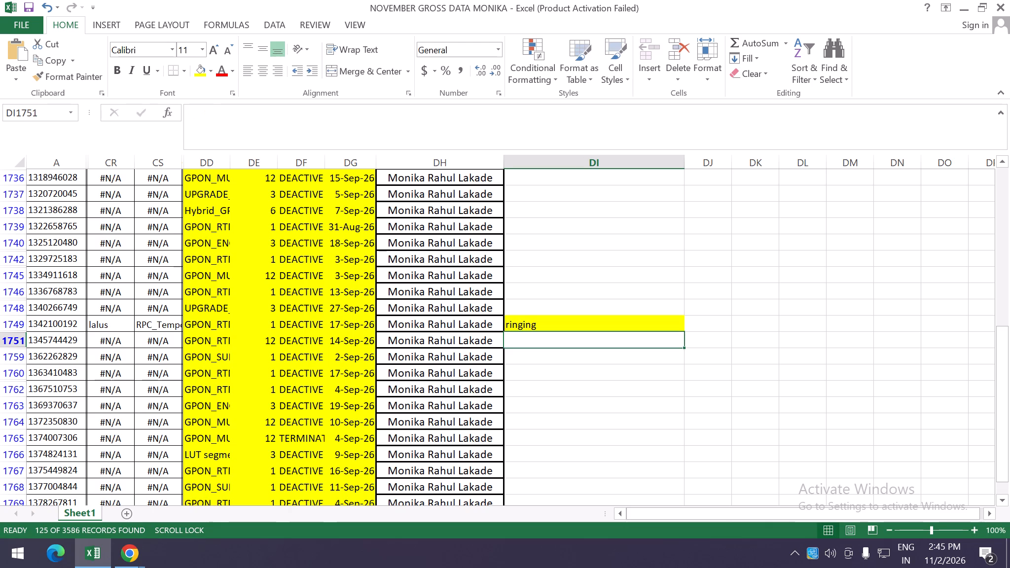
Save the November gross data workbook.
{"action": "key", "text": "ctrl+s"}
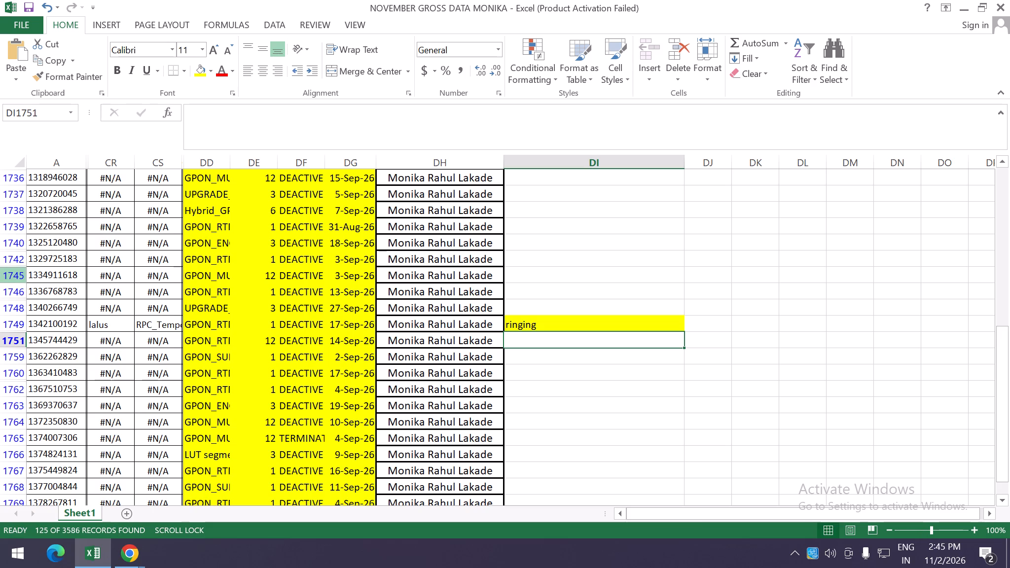
Switch to the Tubelight dialpad and tag the Mumbai Win-back call with Personal reasons and Not Required.
{"action": "left_click", "coordinate": [136, 544]}
{"action": "left_click", "coordinate": [218, 496]}
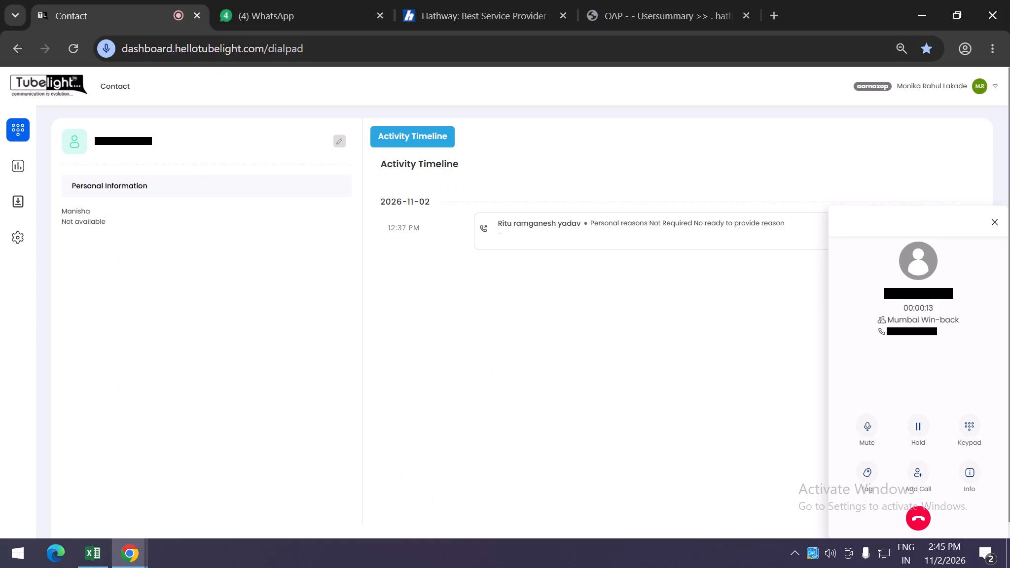
{"action": "left_click", "coordinate": [938, 381]}
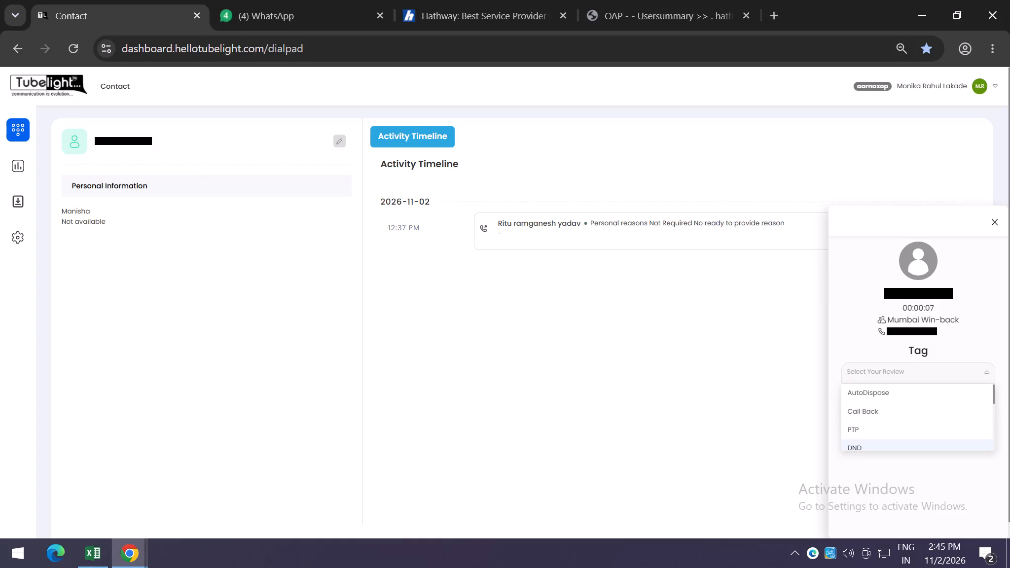
{"action": "scroll", "coordinate": [873, 425], "scroll_direction": "down", "scroll_amount": 1}
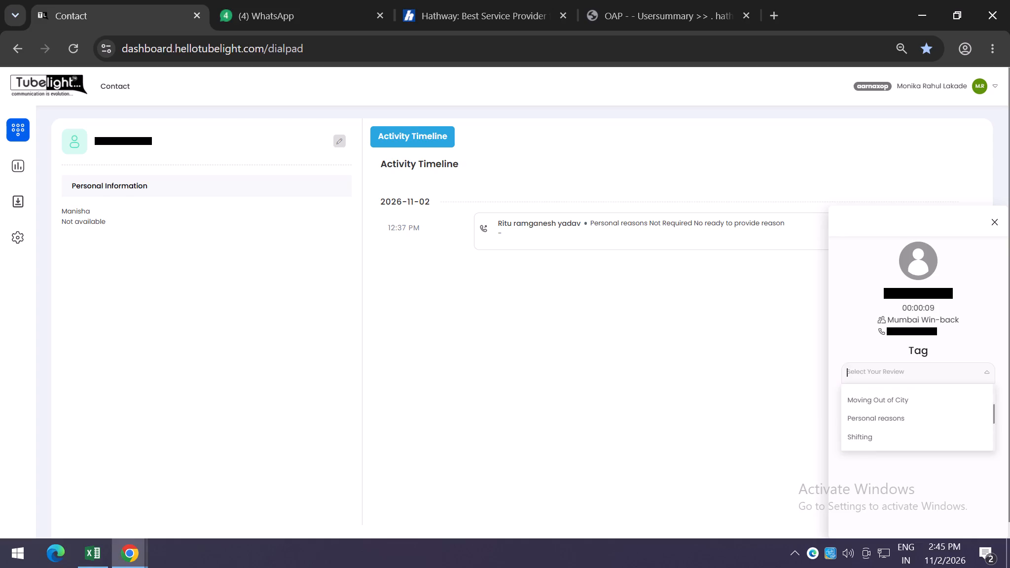
{"action": "left_click", "coordinate": [873, 425]}
{"action": "left_click", "coordinate": [945, 386]}
{"action": "left_click", "coordinate": [916, 387]}
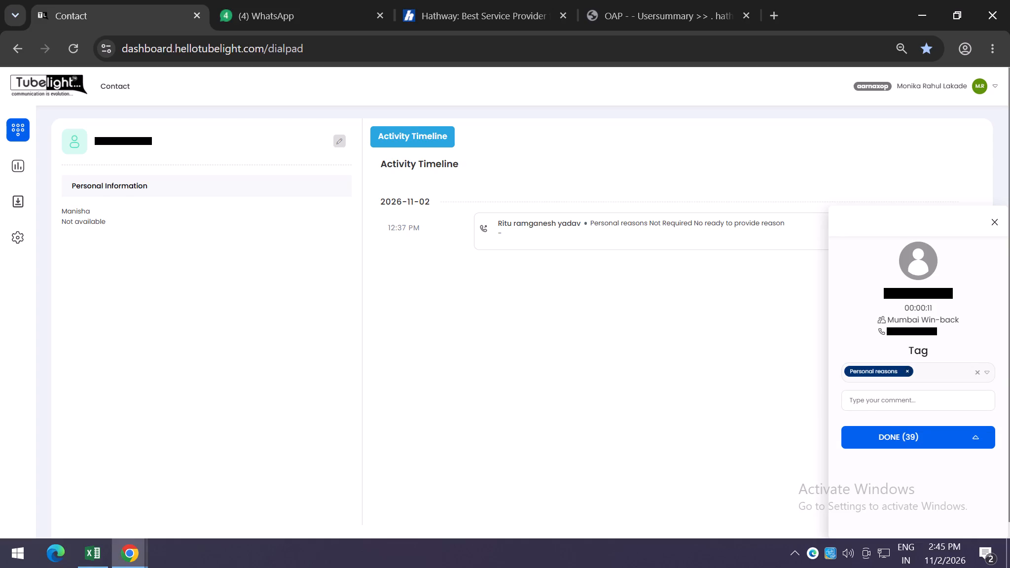
{"action": "left_click", "coordinate": [917, 375]}
{"action": "left_click", "coordinate": [902, 426]}
{"action": "left_click_drag", "start_coordinate": [915, 394], "coordinate": [914, 410]}
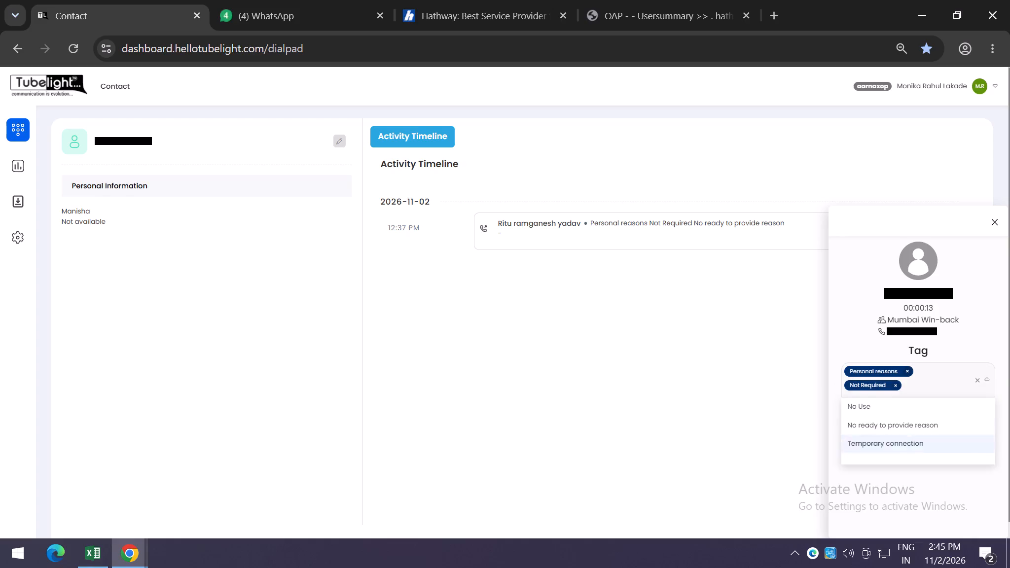
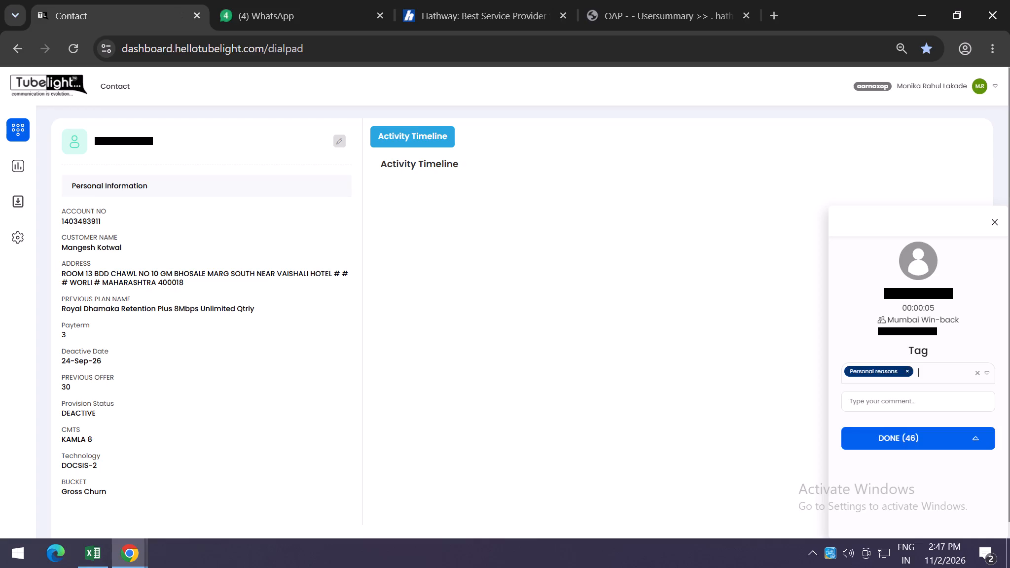
Add the Not Required tag alongside Personal reasons in the disposition of the ended Mumbai Win-back call.
{"action": "left_click_drag", "start_coordinate": [950, 370], "coordinate": [945, 377]}
{"action": "left_click", "coordinate": [910, 423]}
{"action": "left_click", "coordinate": [917, 401]}
{"action": "left_click", "coordinate": [917, 389]}
{"action": "left_click", "coordinate": [909, 424]}
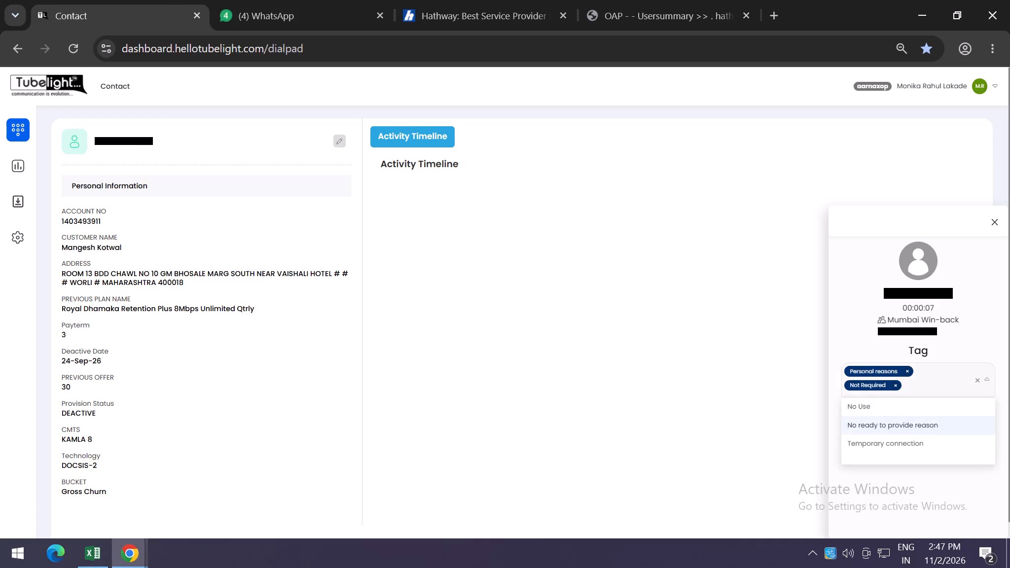
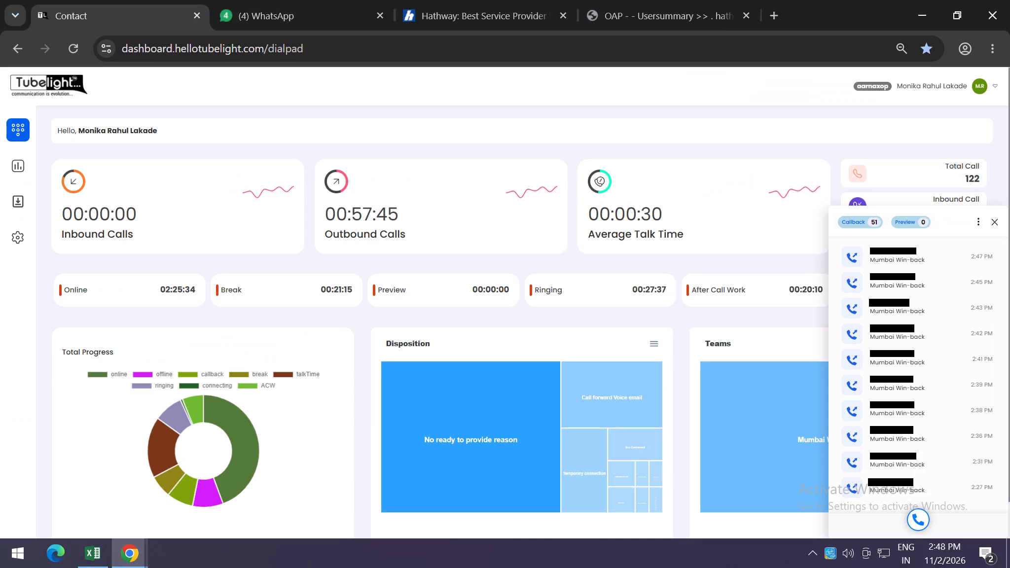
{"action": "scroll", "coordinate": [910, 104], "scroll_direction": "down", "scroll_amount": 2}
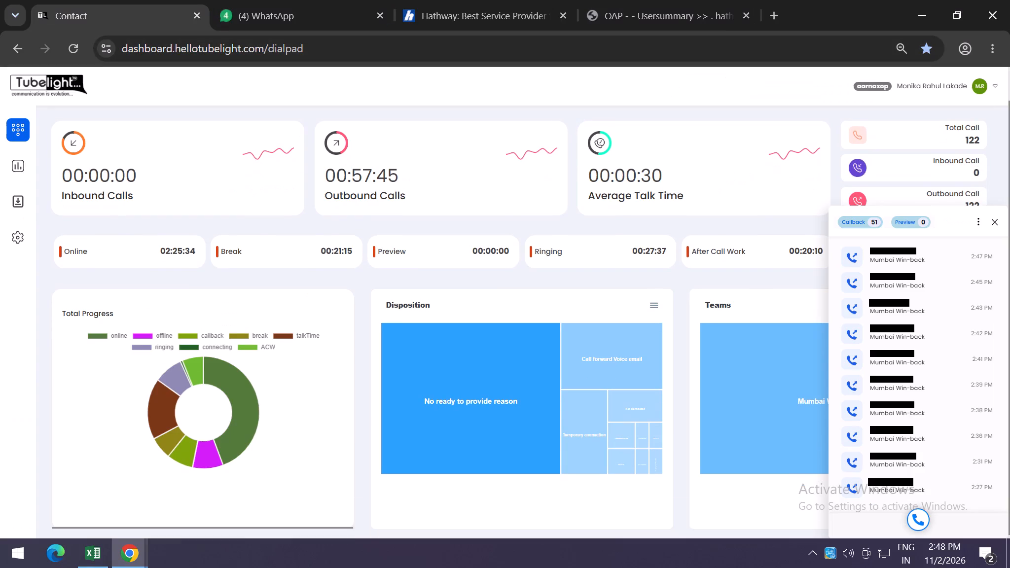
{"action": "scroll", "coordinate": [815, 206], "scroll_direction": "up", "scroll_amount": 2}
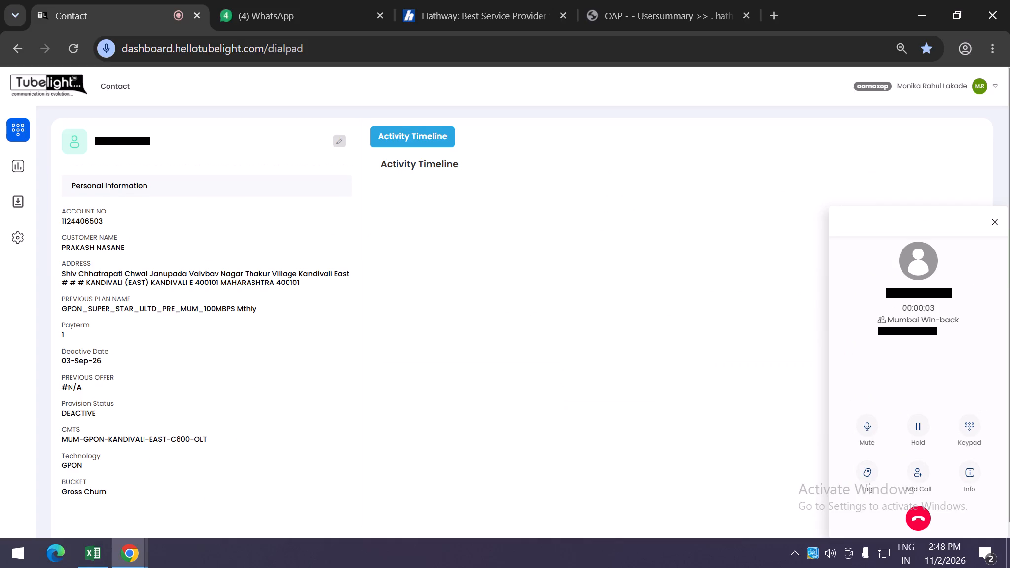
End the current Mumbai Win-back call and tag it with Personal reasons, Not Required and No ready to provide reason.
{"action": "left_click", "coordinate": [913, 515]}
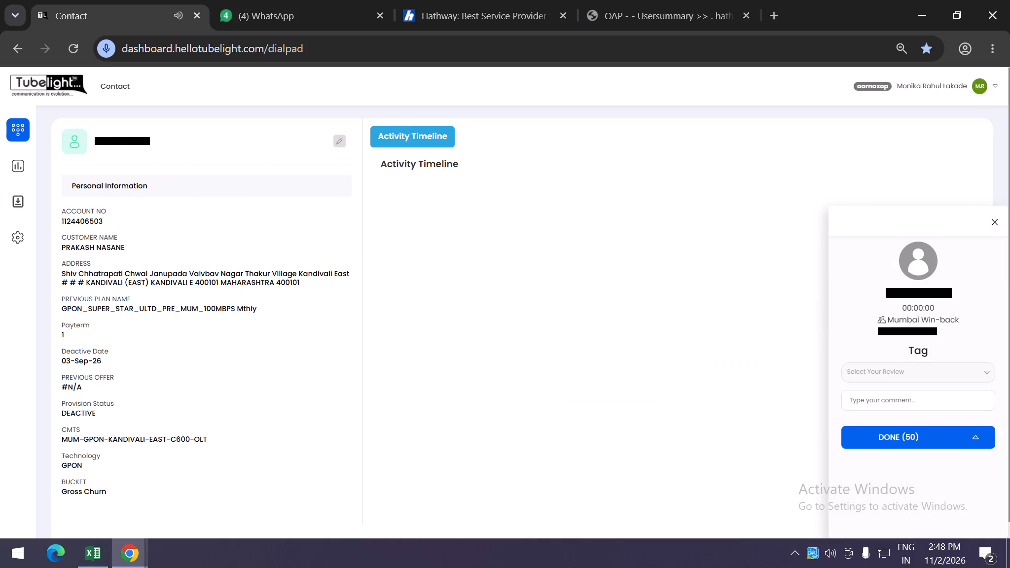
{"action": "left_click", "coordinate": [882, 372]}
{"action": "scroll", "coordinate": [882, 429], "scroll_direction": "down", "scroll_amount": 1}
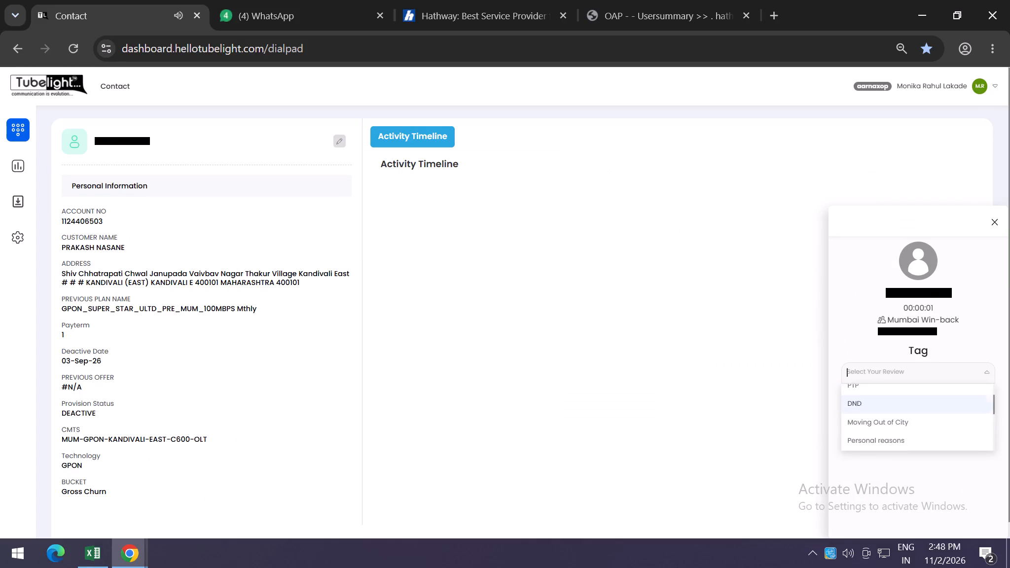
{"action": "left_click", "coordinate": [882, 426]}
{"action": "left_click", "coordinate": [917, 392]}
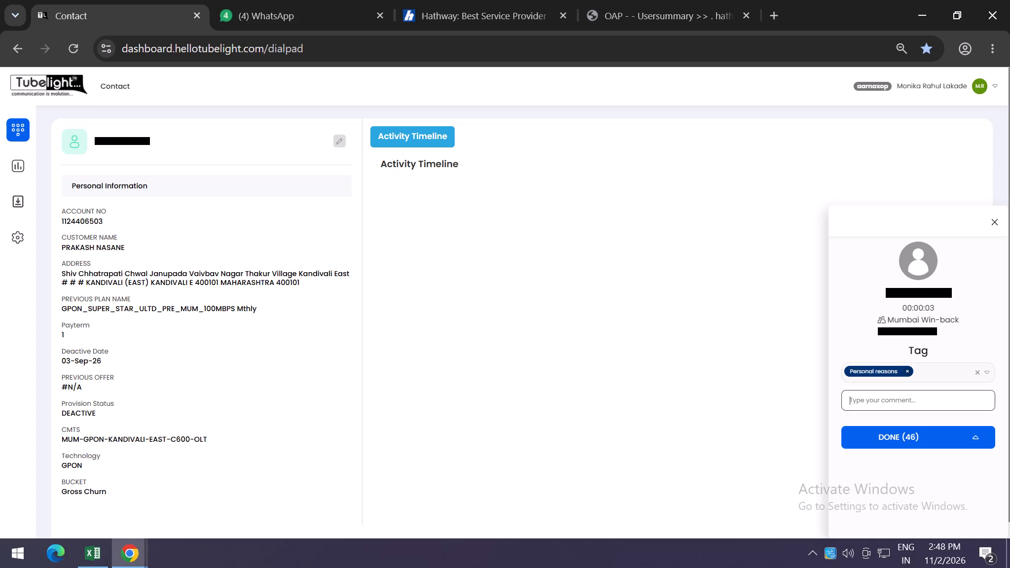
{"action": "left_click", "coordinate": [920, 385]}
{"action": "left_click", "coordinate": [922, 380]}
{"action": "left_click_drag", "start_coordinate": [898, 433], "coordinate": [902, 425]}
{"action": "left_click_drag", "start_coordinate": [917, 388], "coordinate": [909, 411]}
{"action": "left_click", "coordinate": [905, 429]}
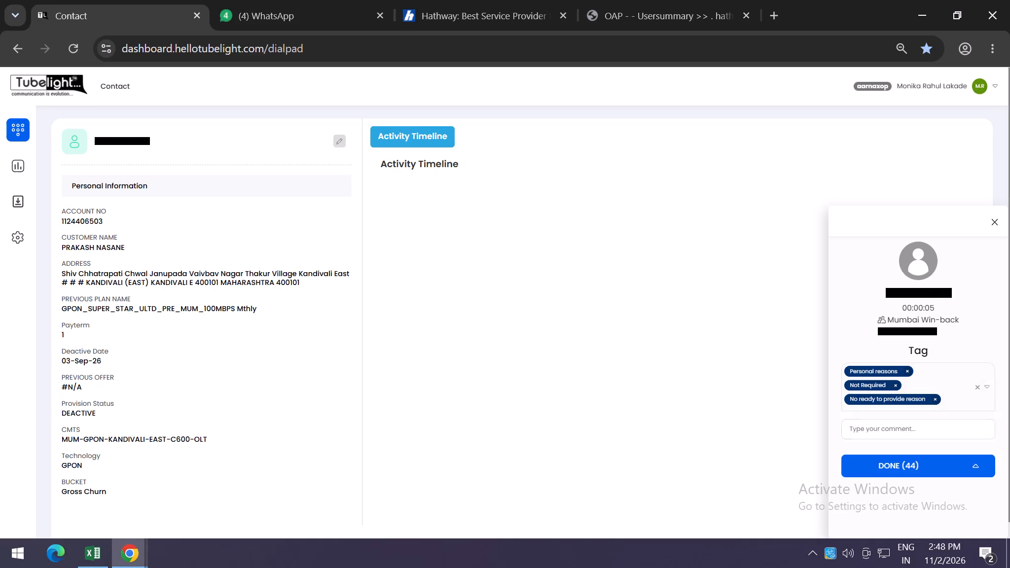
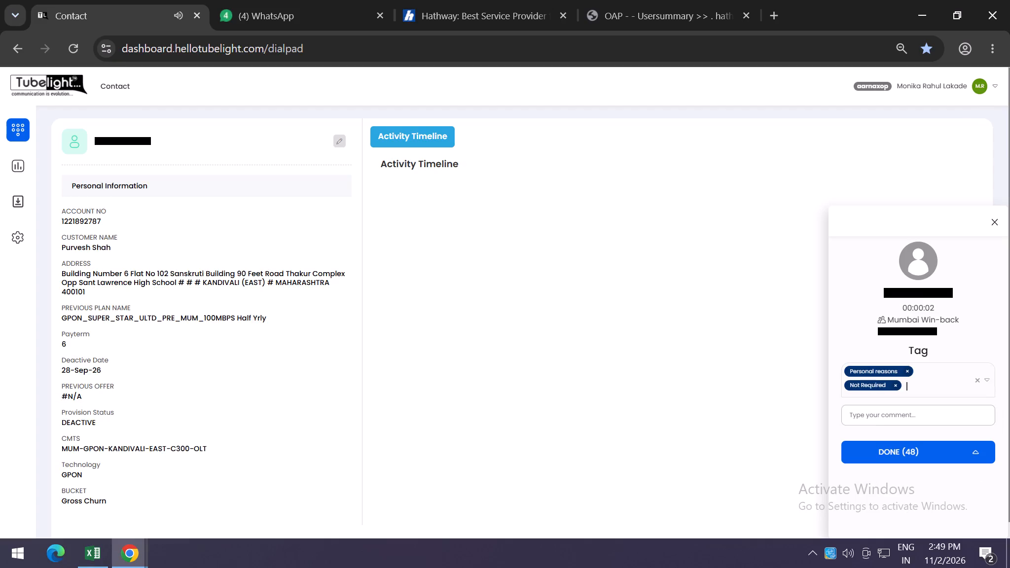
Add the tag No ready to provide reason alongside Personal reasons and Not Required, and submit the ended call's disposition.
{"action": "left_click_drag", "start_coordinate": [941, 359], "coordinate": [937, 375]}
{"action": "left_click_drag", "start_coordinate": [916, 408], "coordinate": [916, 401]}
{"action": "left_click_drag", "start_coordinate": [916, 392], "coordinate": [917, 405]}
{"action": "left_click", "coordinate": [915, 426]}
{"action": "left_click", "coordinate": [901, 453]}
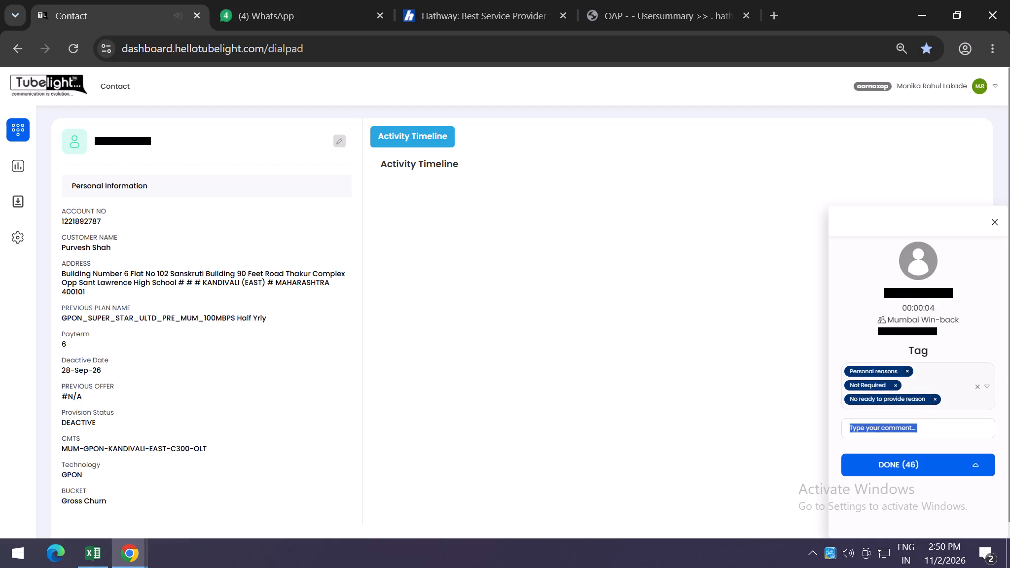
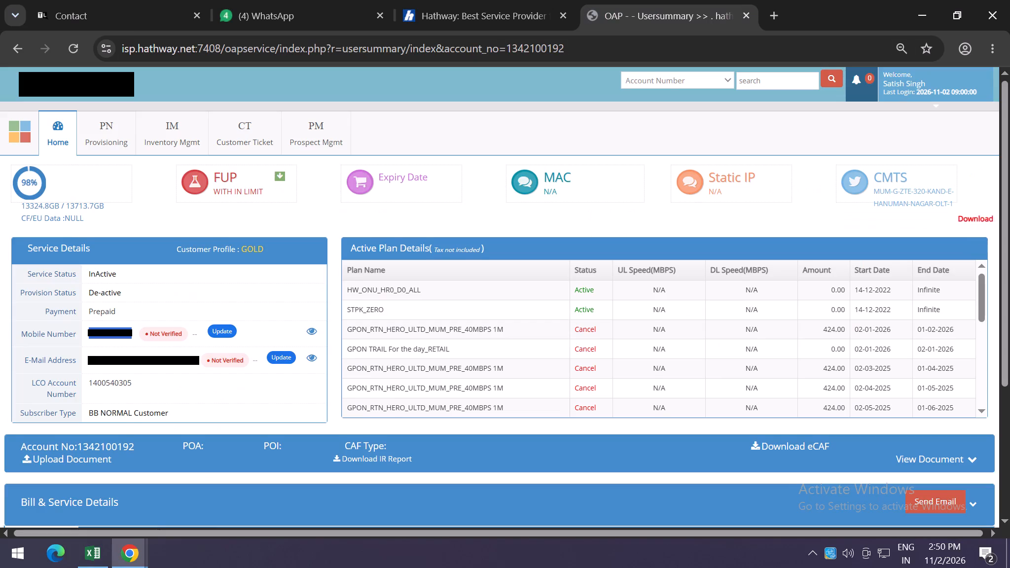
Check the service details and registered mobile number of the deactivated Hathway account, and switch back to the Tubelight dialpad.
{"action": "scroll", "coordinate": [0, 275], "scroll_direction": "down", "scroll_amount": 2}
{"action": "left_click", "coordinate": [117, 188]}
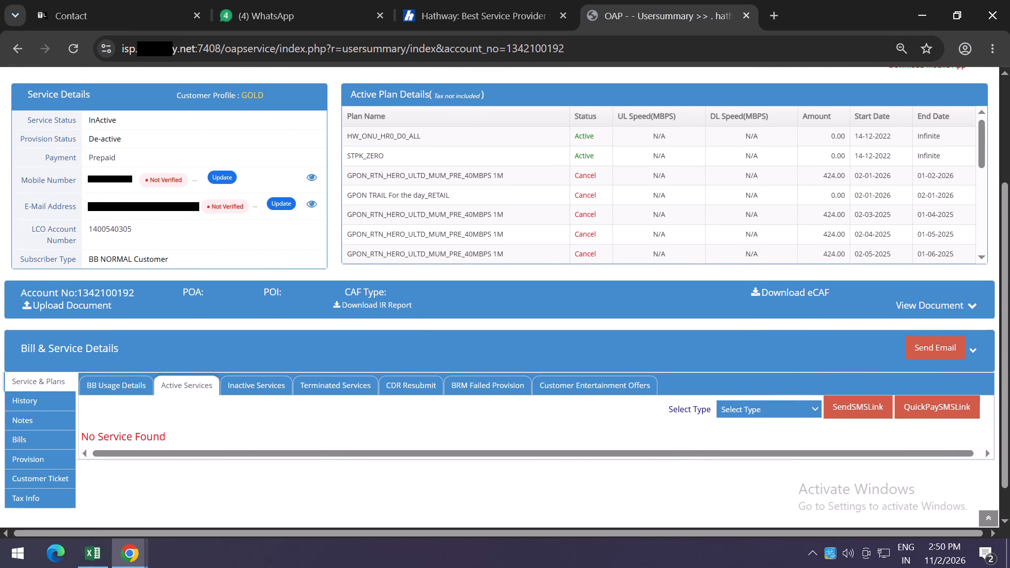
{"action": "double_click", "coordinate": [309, 178]}
{"action": "left_click", "coordinate": [94, 12]}
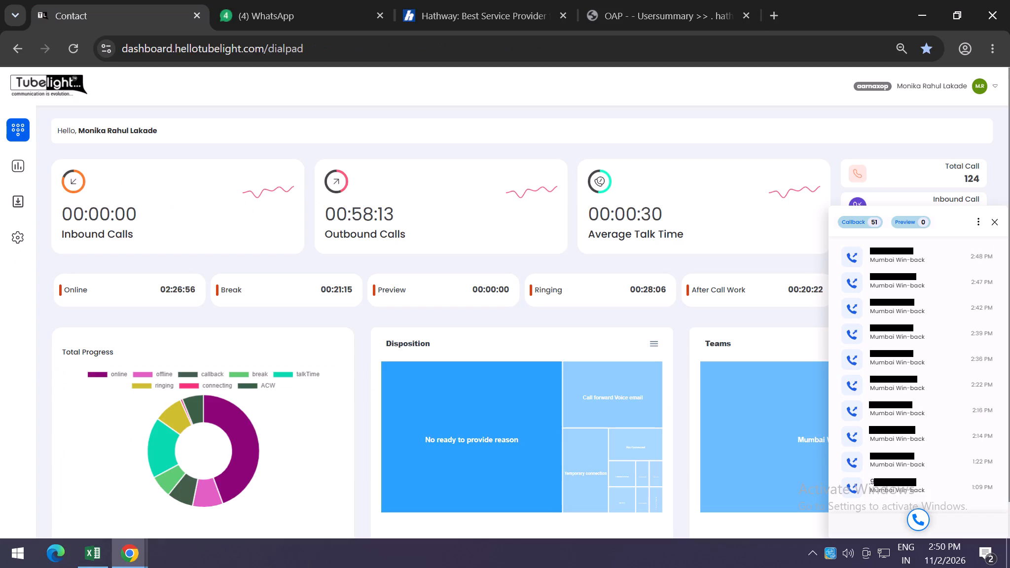
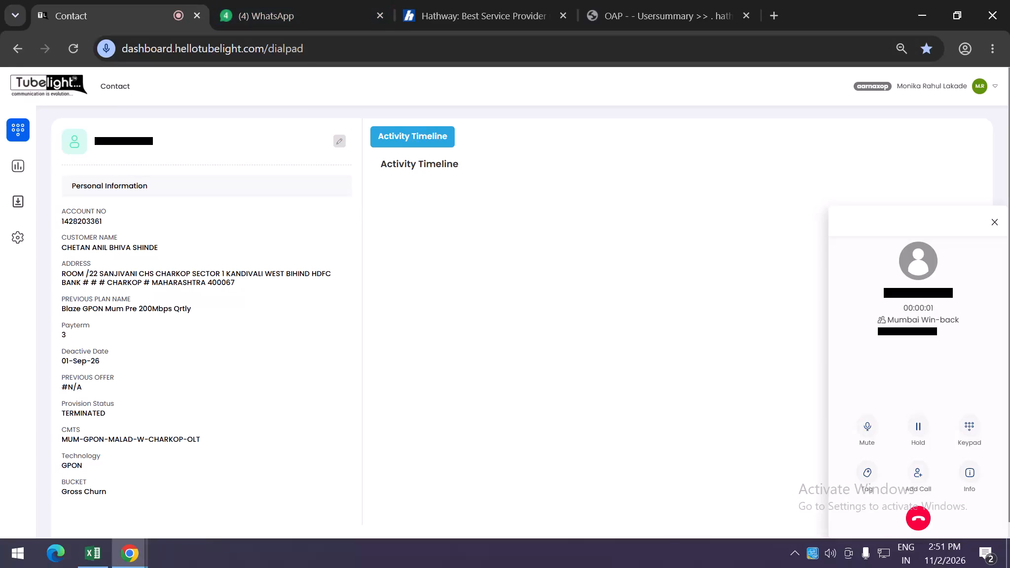
End the current Mumbai Win-back call and tag it with Personal reasons, Not Required and No ready to provide reason.
{"action": "left_click", "coordinate": [925, 517]}
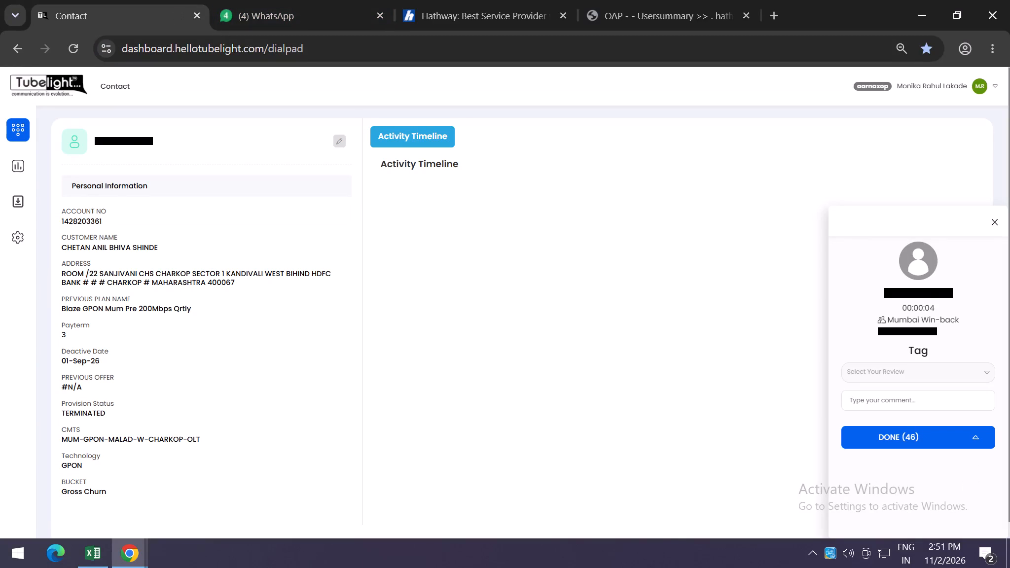
{"action": "left_click", "coordinate": [872, 369]}
{"action": "scroll", "coordinate": [867, 419], "scroll_direction": "down", "scroll_amount": 1}
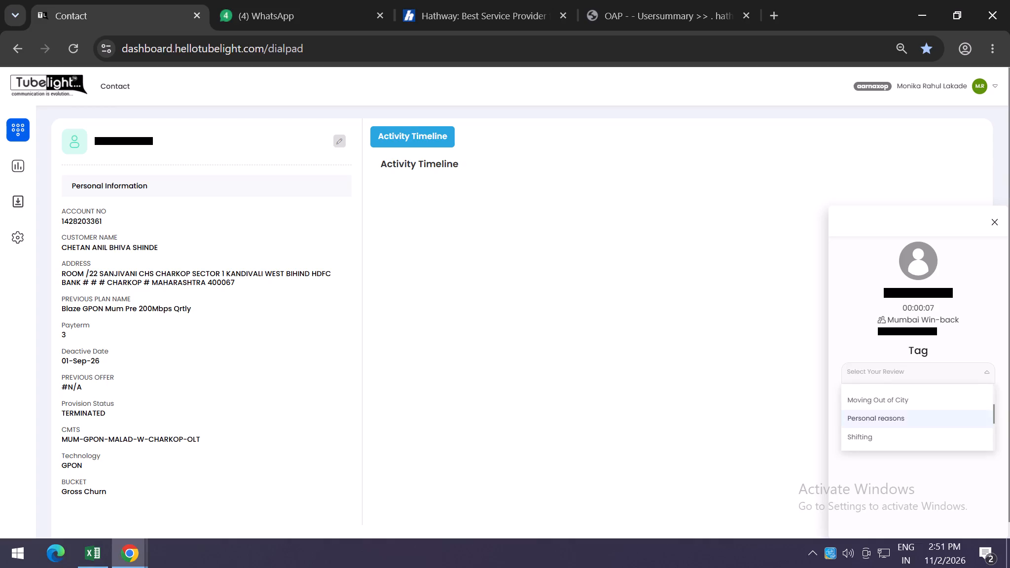
{"action": "left_click", "coordinate": [868, 420]}
{"action": "left_click_drag", "start_coordinate": [930, 382], "coordinate": [928, 387]}
{"action": "left_click", "coordinate": [886, 428]}
{"action": "left_click_drag", "start_coordinate": [918, 387], "coordinate": [916, 396]}
{"action": "left_click", "coordinate": [901, 430]}
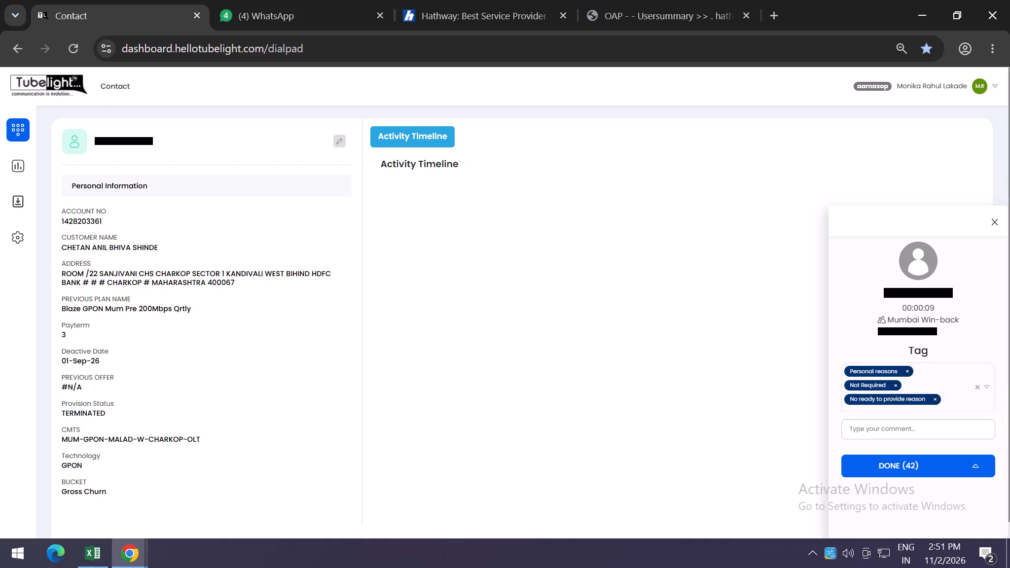
{"action": "left_click", "coordinate": [947, 409]}
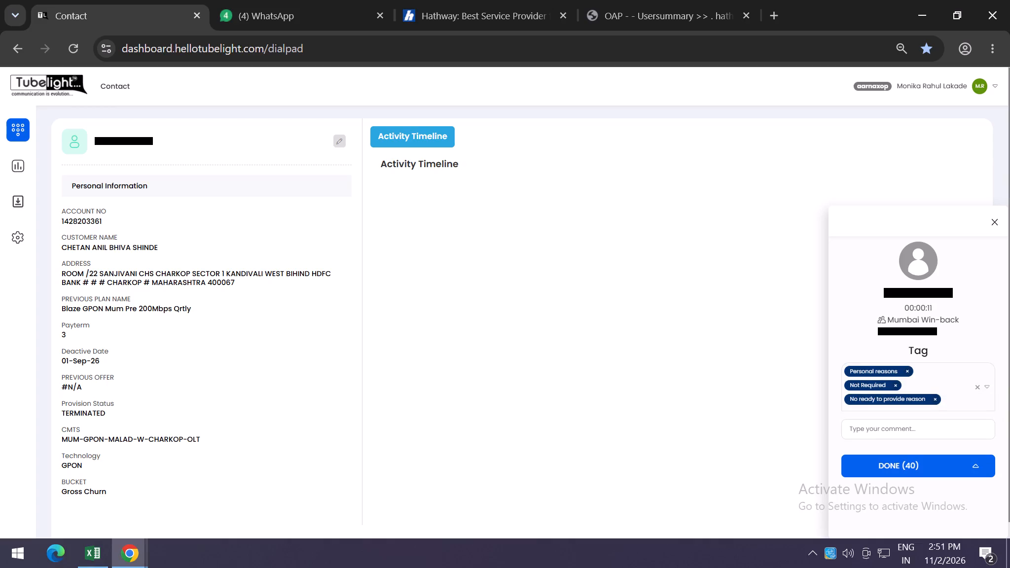
{"action": "left_click", "coordinate": [966, 398]}
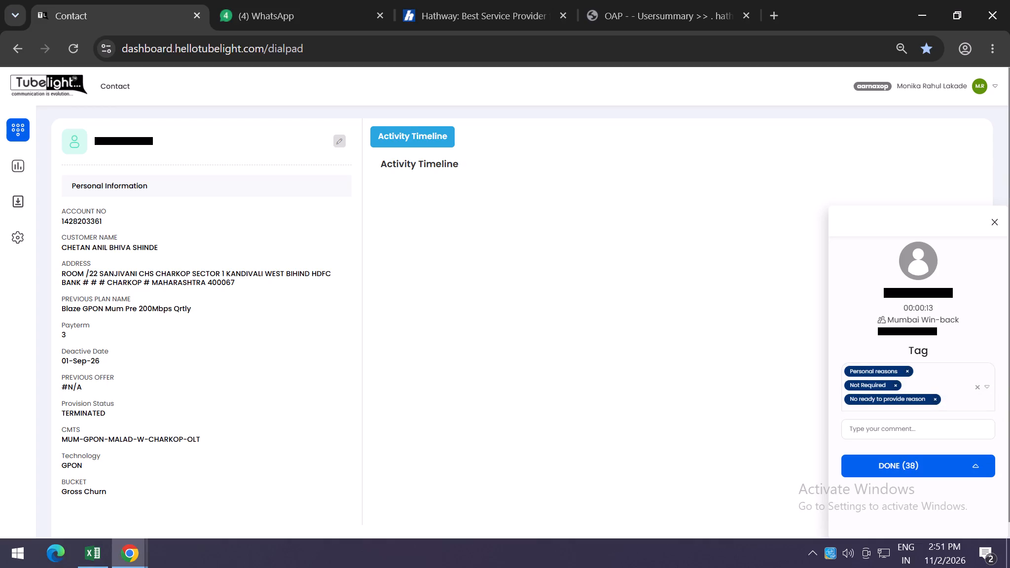
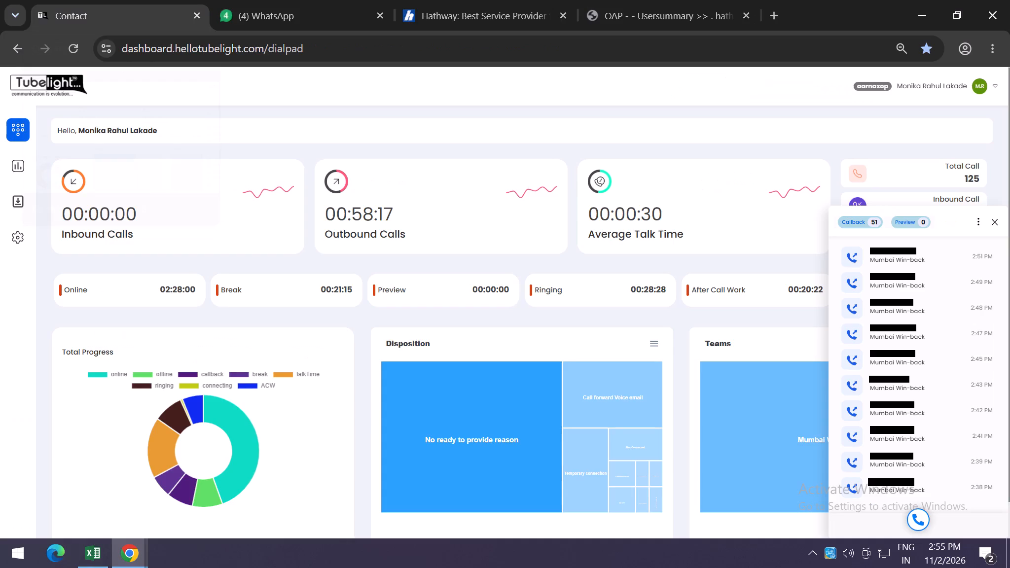
On the open Hathway page of the inactive GOLD customer's account, reveal the registered mobile number and select it for copying.
{"action": "left_click", "coordinate": [115, 2]}
{"action": "left_click", "coordinate": [694, 0]}
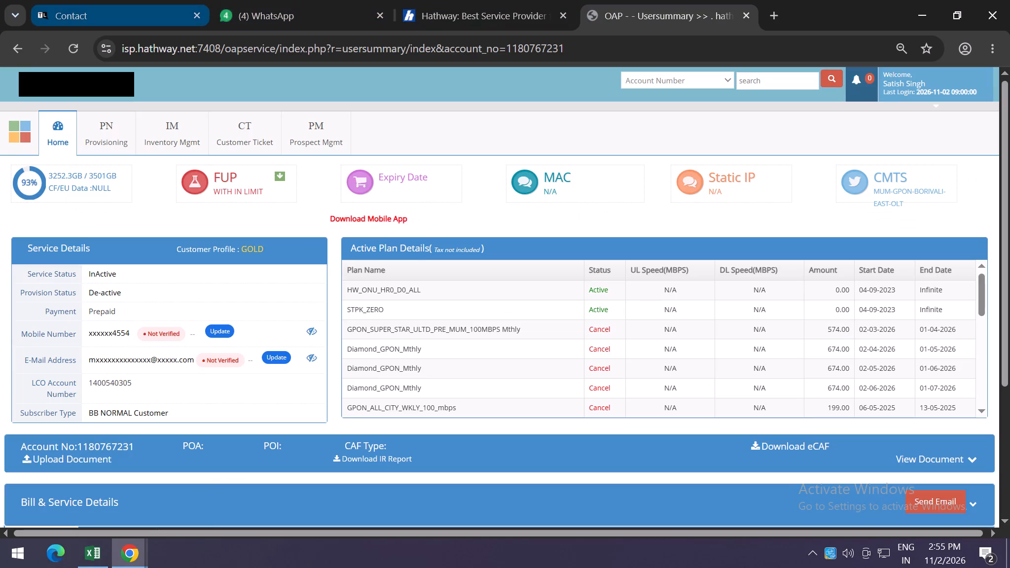
{"action": "left_click", "coordinate": [310, 336]}
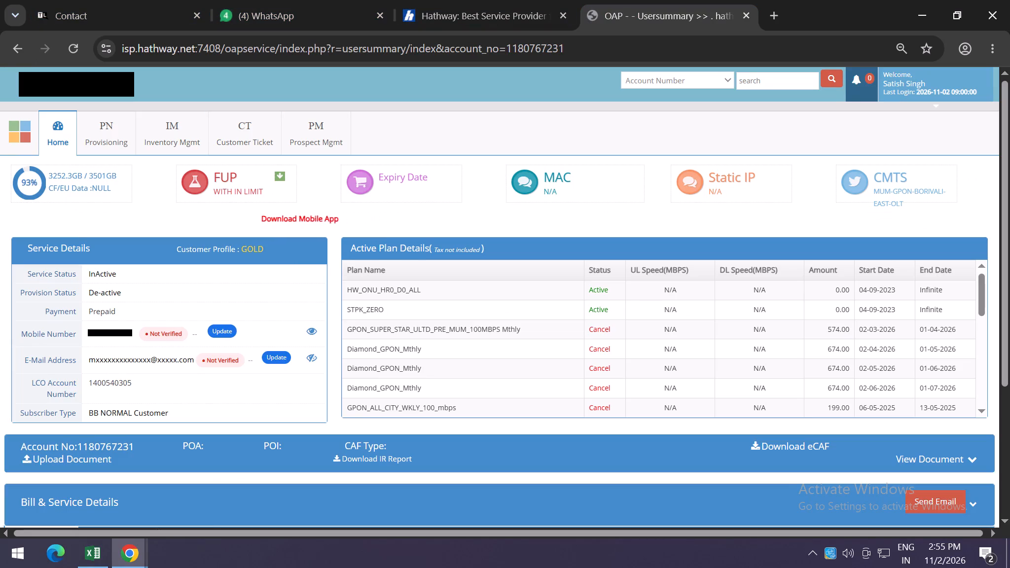
{"action": "double_click", "coordinate": [114, 331]}
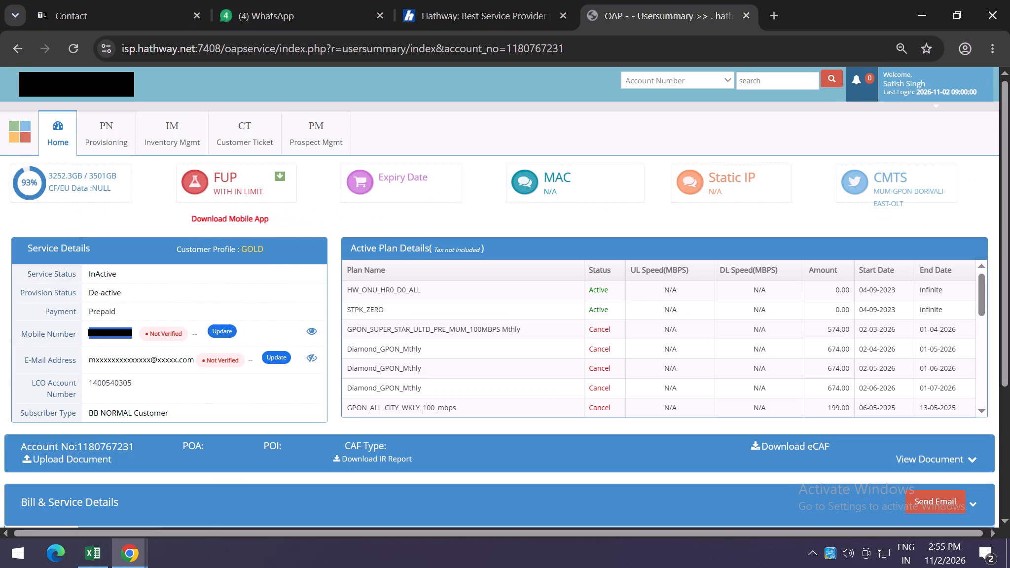